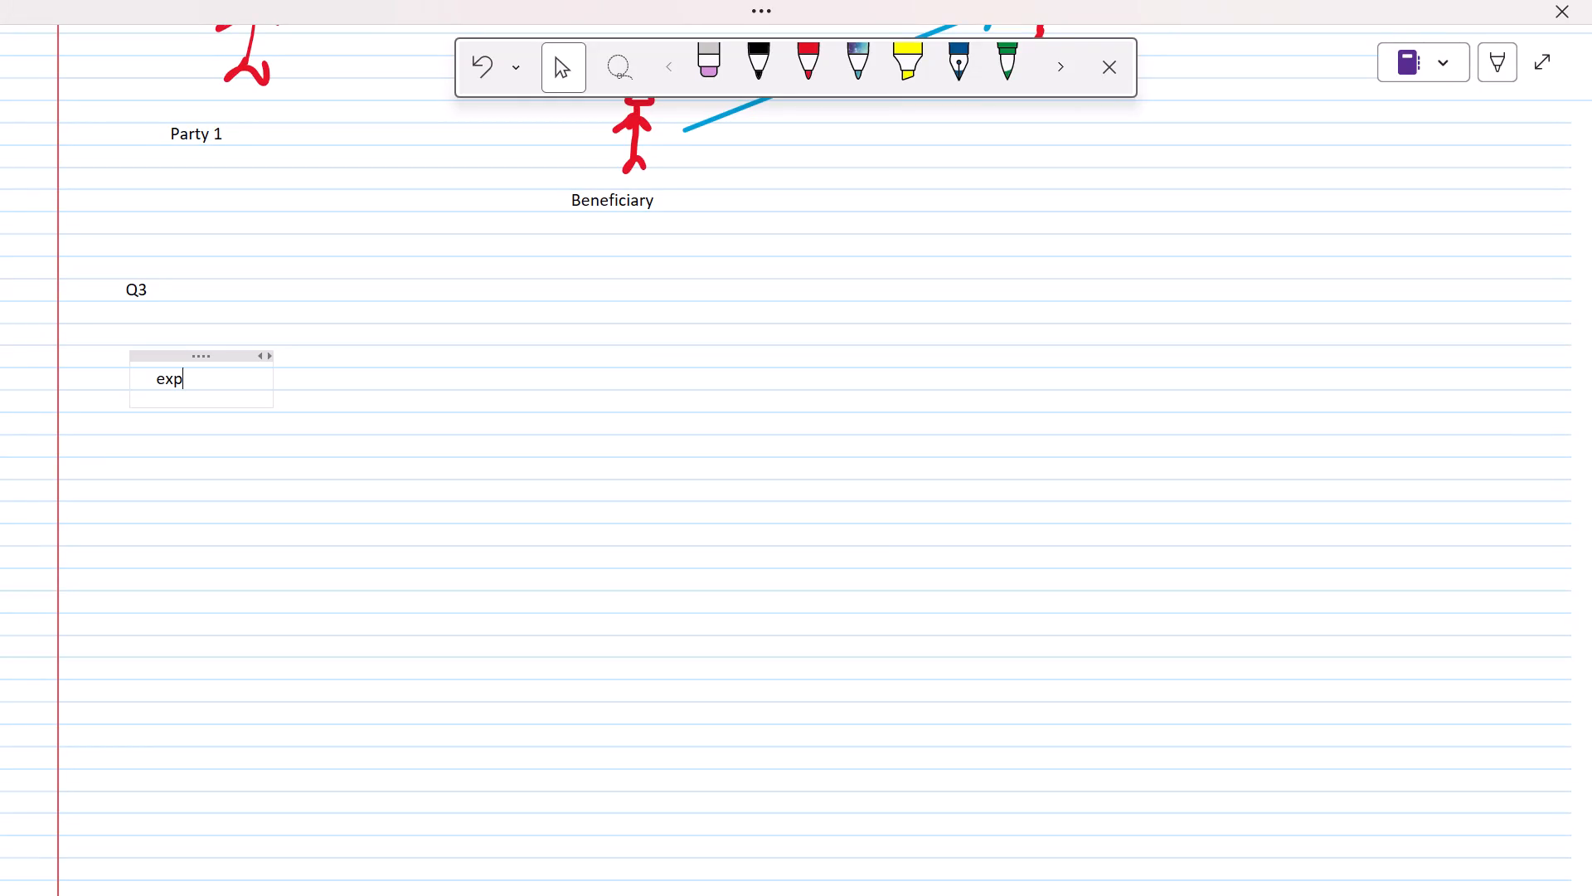
Complete the Q3 heading text as "expceptions of priverty of contract".
type("ceptio")
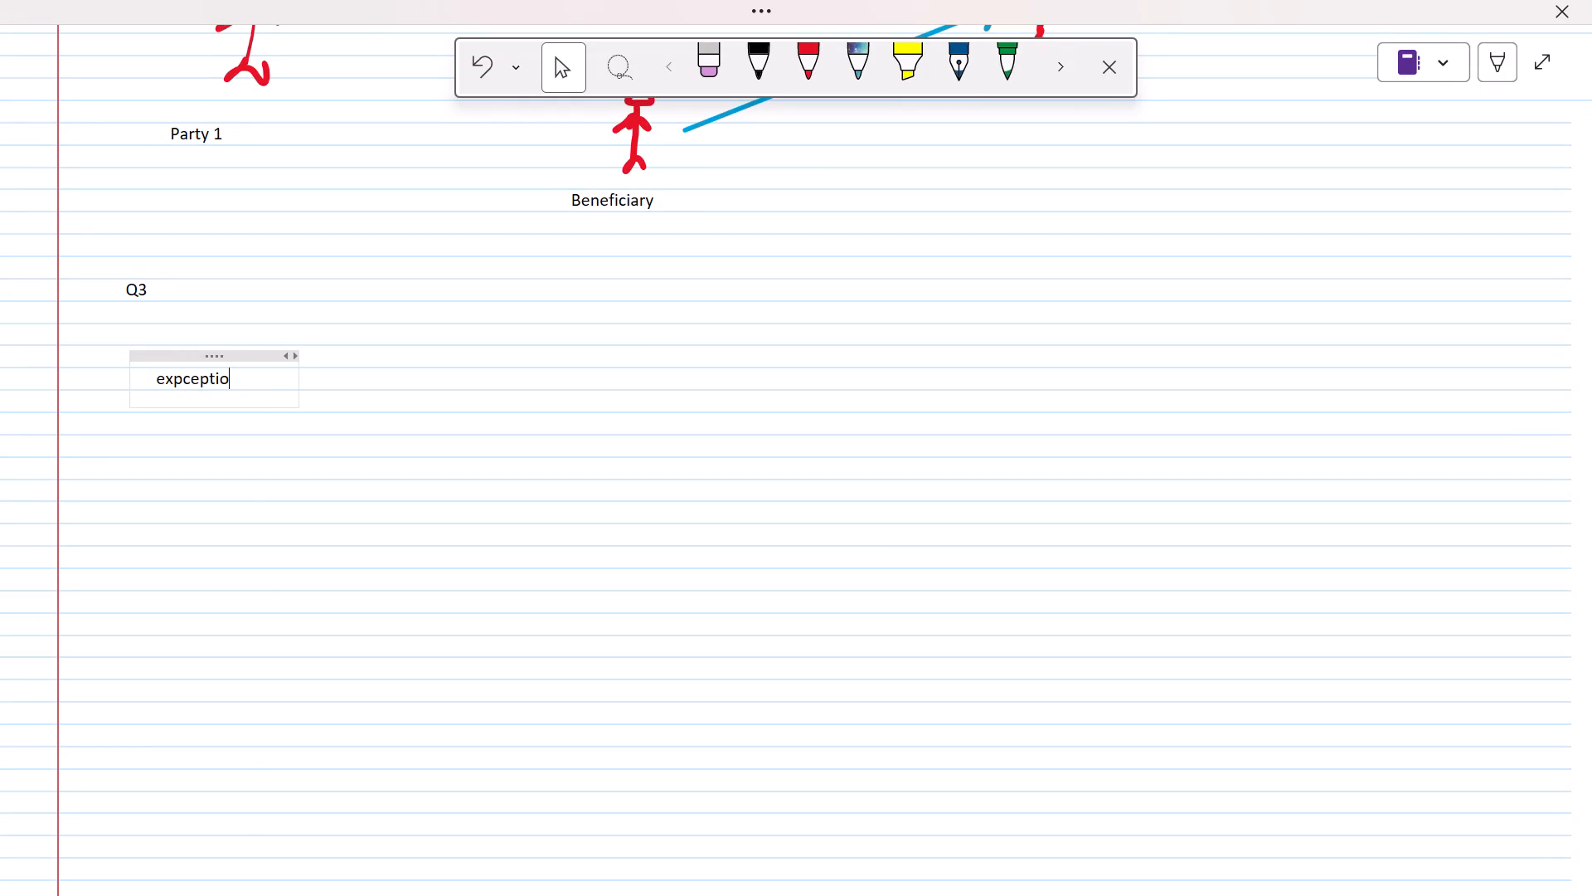
type("ns")
key("space")
type("of priverty of contrac")
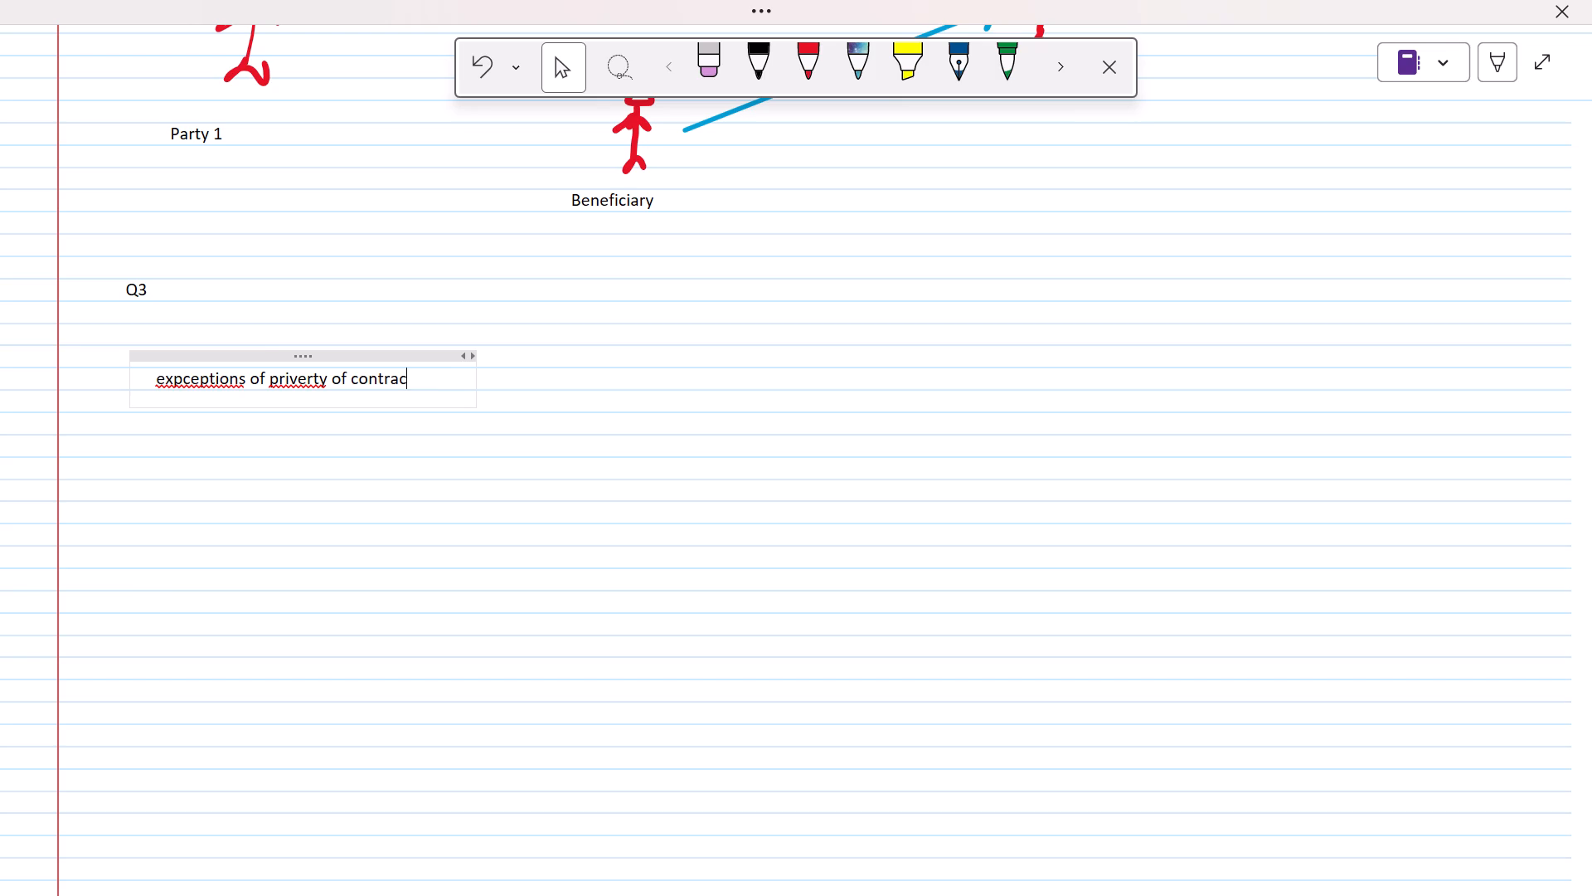
type("t")
key("space")
Change the "e" in "priverty" to "i" in the Q3 heading so the word is "privirty".
key("Left")
key("Left")
key("Left")
key("Left")
key("Left")
key("Left")
key("Left")
key("Left")
key("Left")
key("Left")
key("Left")
key("Left")
key("Left")
key("Left")
key("Left")
key("Left")
key("BackSpace")
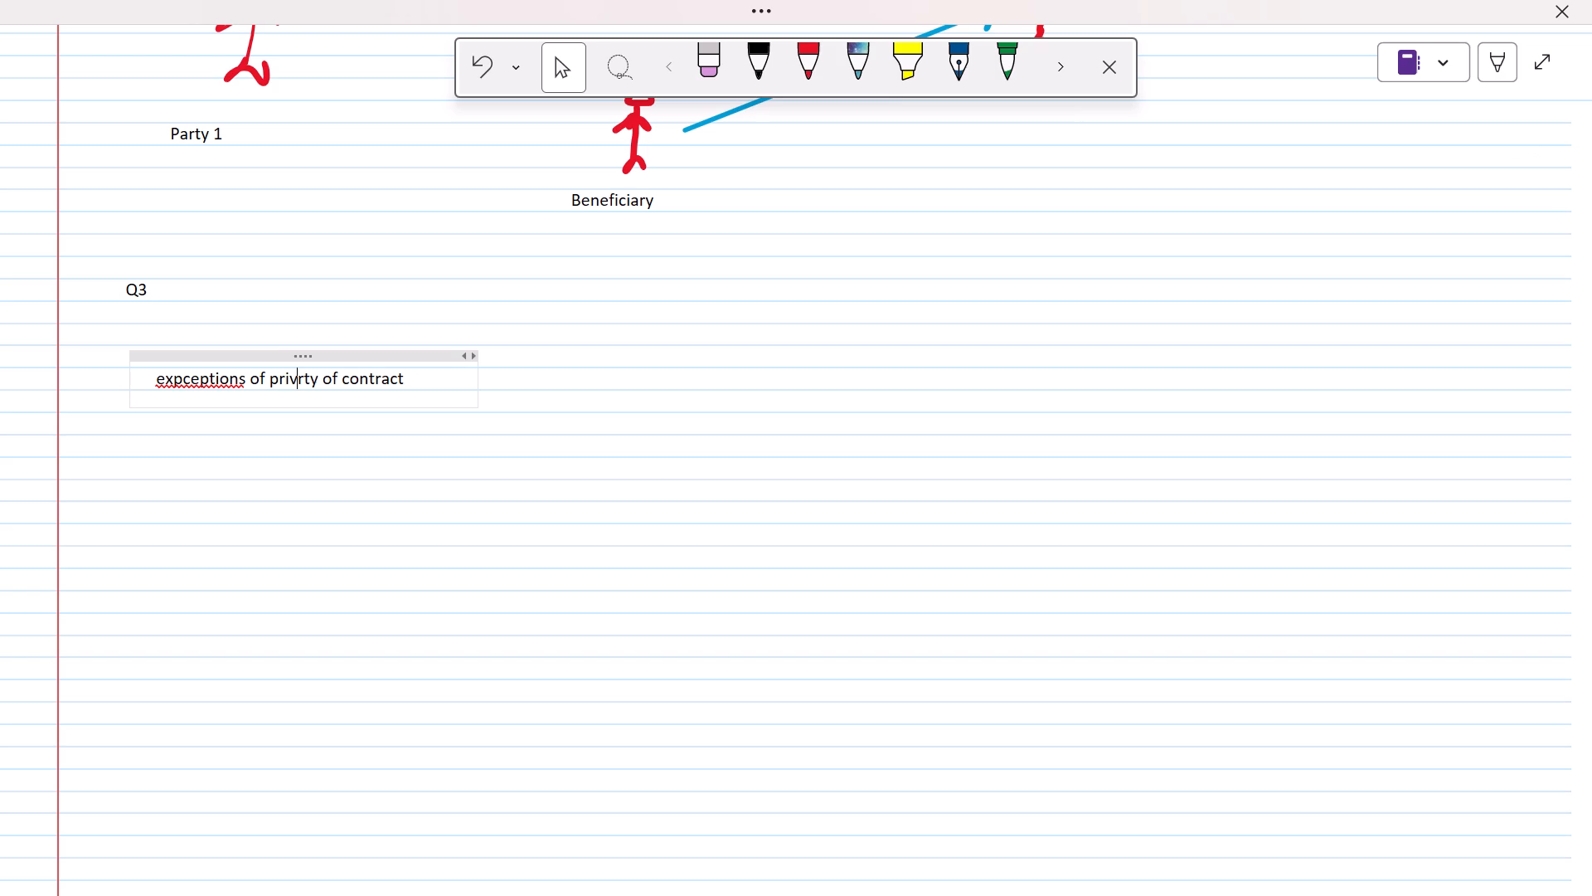
key("i")
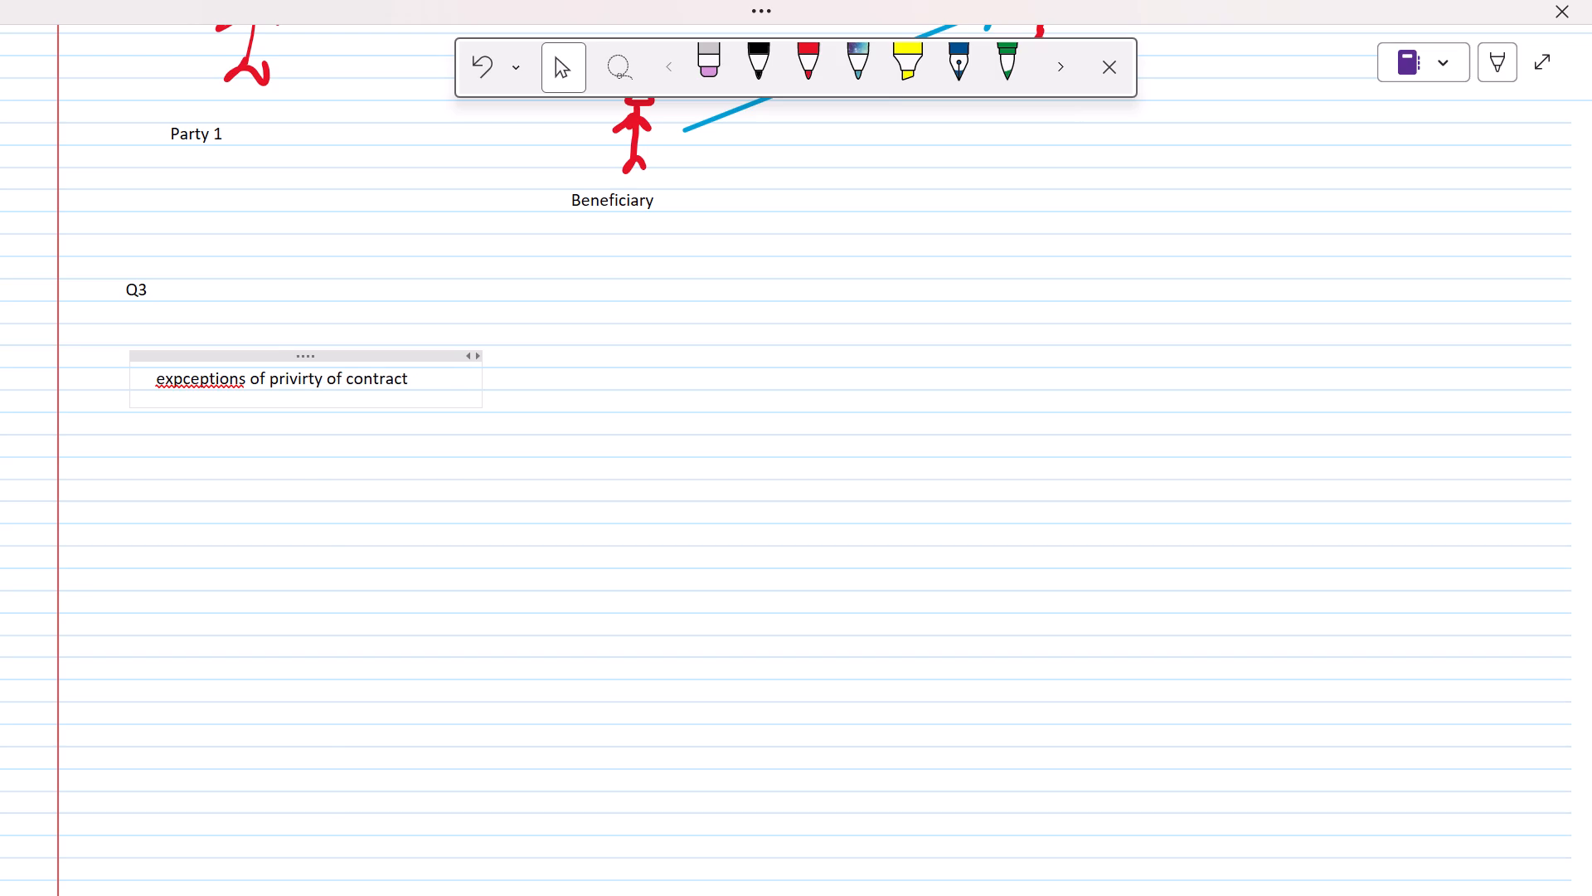
Add "CA- FATIMA" at the end of the heading line, separated from "contract" by a wide gap of spaces.
key("Left")
key("Left")
key("Left")
key("Left")
key("Left")
key("Left")
key("Right")
key("Right")
key("Right")
key("Right")
key("Right")
key("Right")
key("Right")
key("Right")
key("Right")
key("Right")
key("Right")
key("Right")
key("Right")
key("Right")
key("Right")
key("Right")
key("Right")
key("Right")
key("Right")
key("Right")
key("Right")
key("space")
key("space")
key("space")
key("space")
key("space")
key("space")
key("space")
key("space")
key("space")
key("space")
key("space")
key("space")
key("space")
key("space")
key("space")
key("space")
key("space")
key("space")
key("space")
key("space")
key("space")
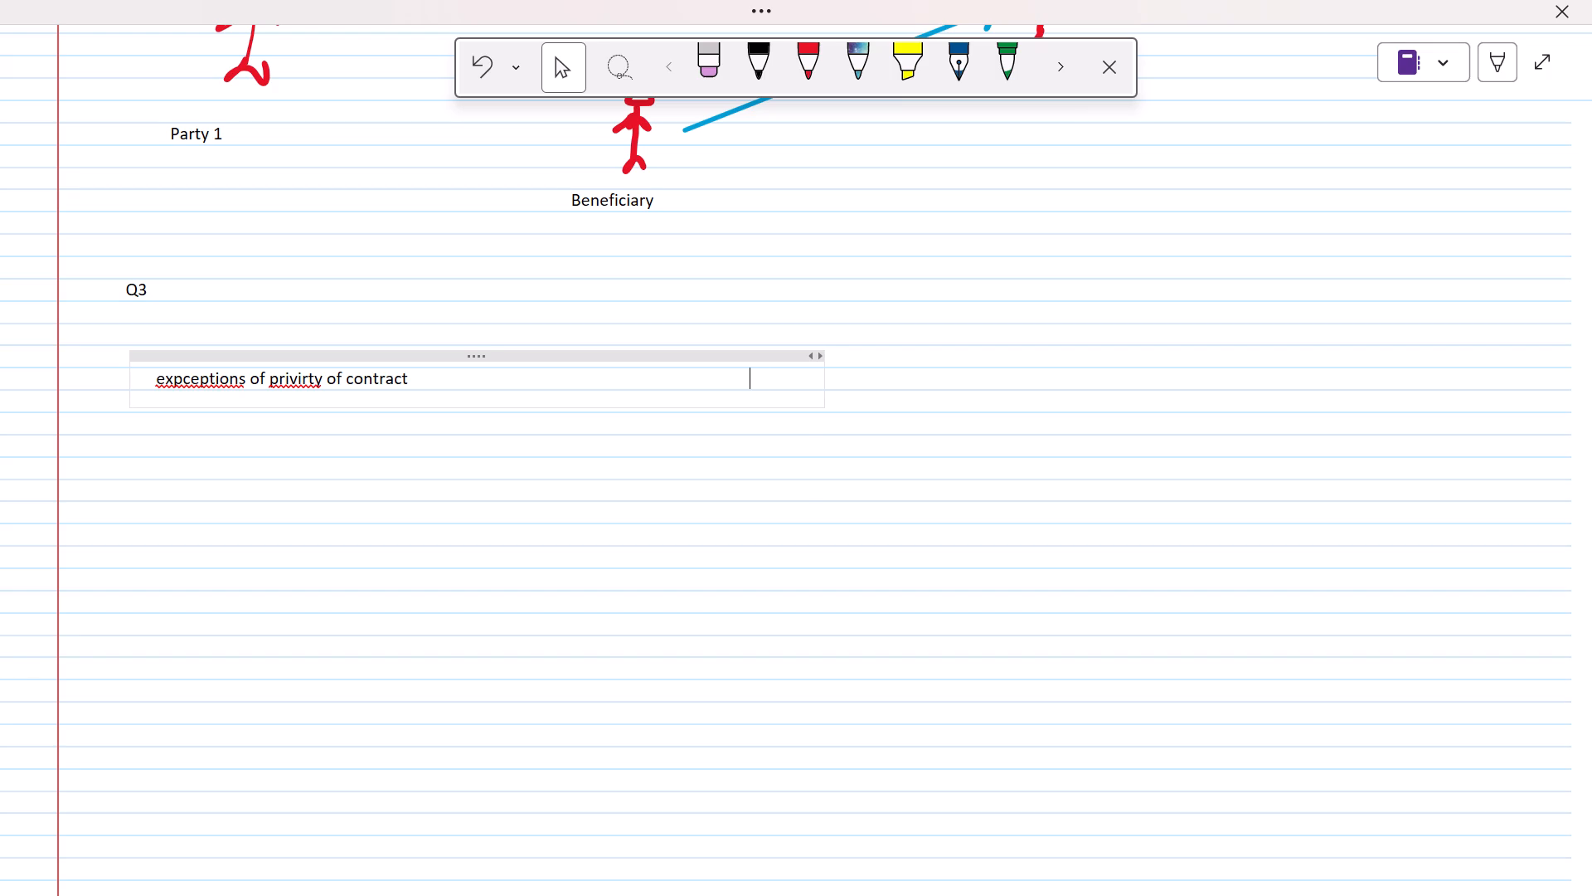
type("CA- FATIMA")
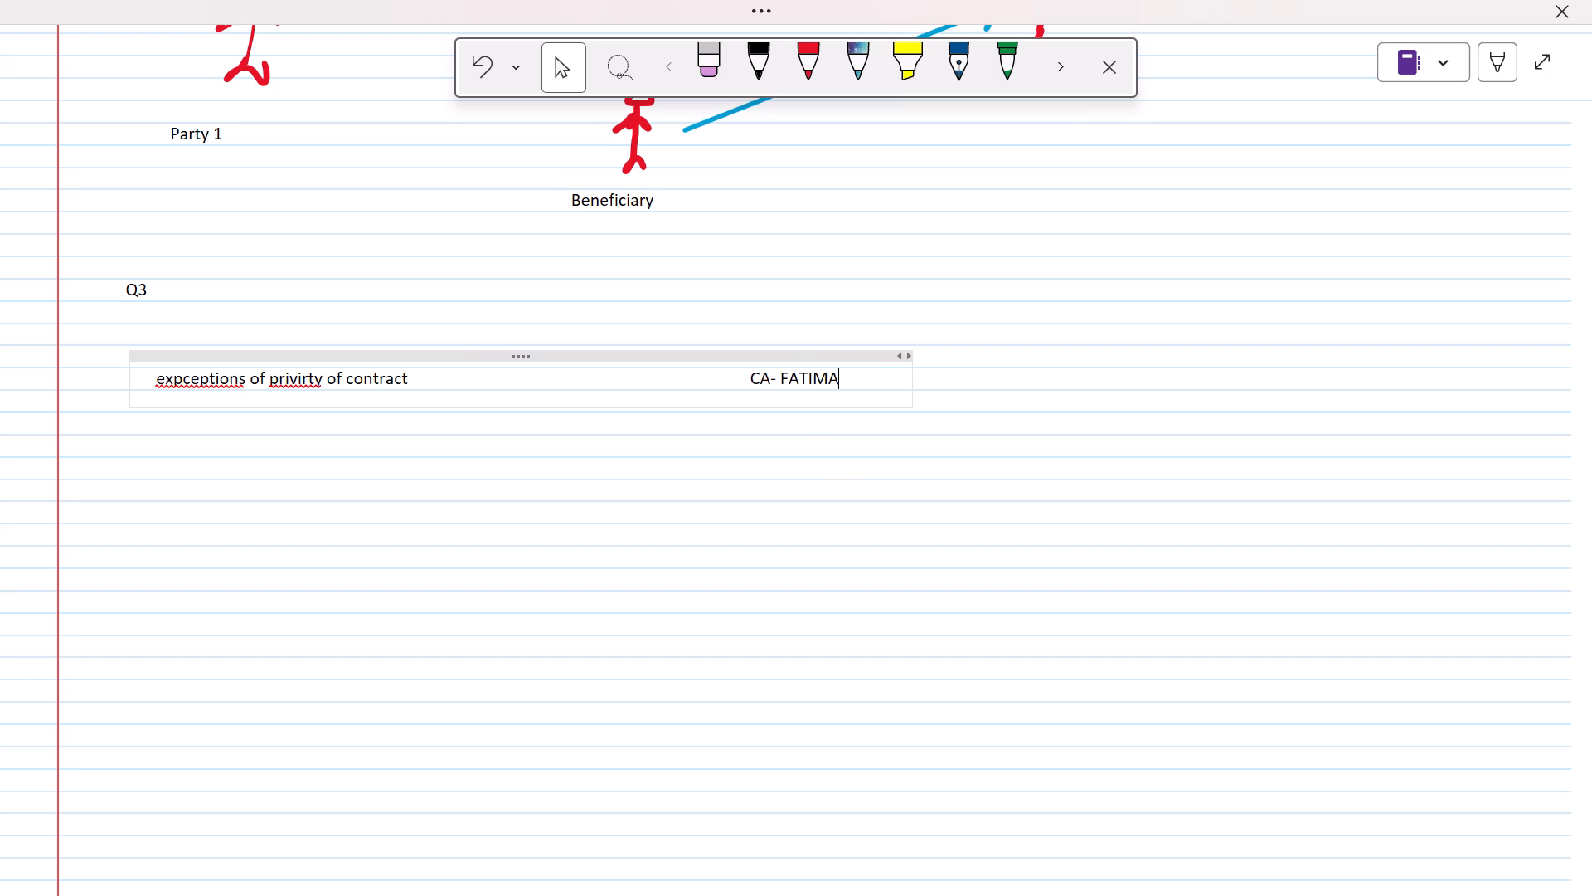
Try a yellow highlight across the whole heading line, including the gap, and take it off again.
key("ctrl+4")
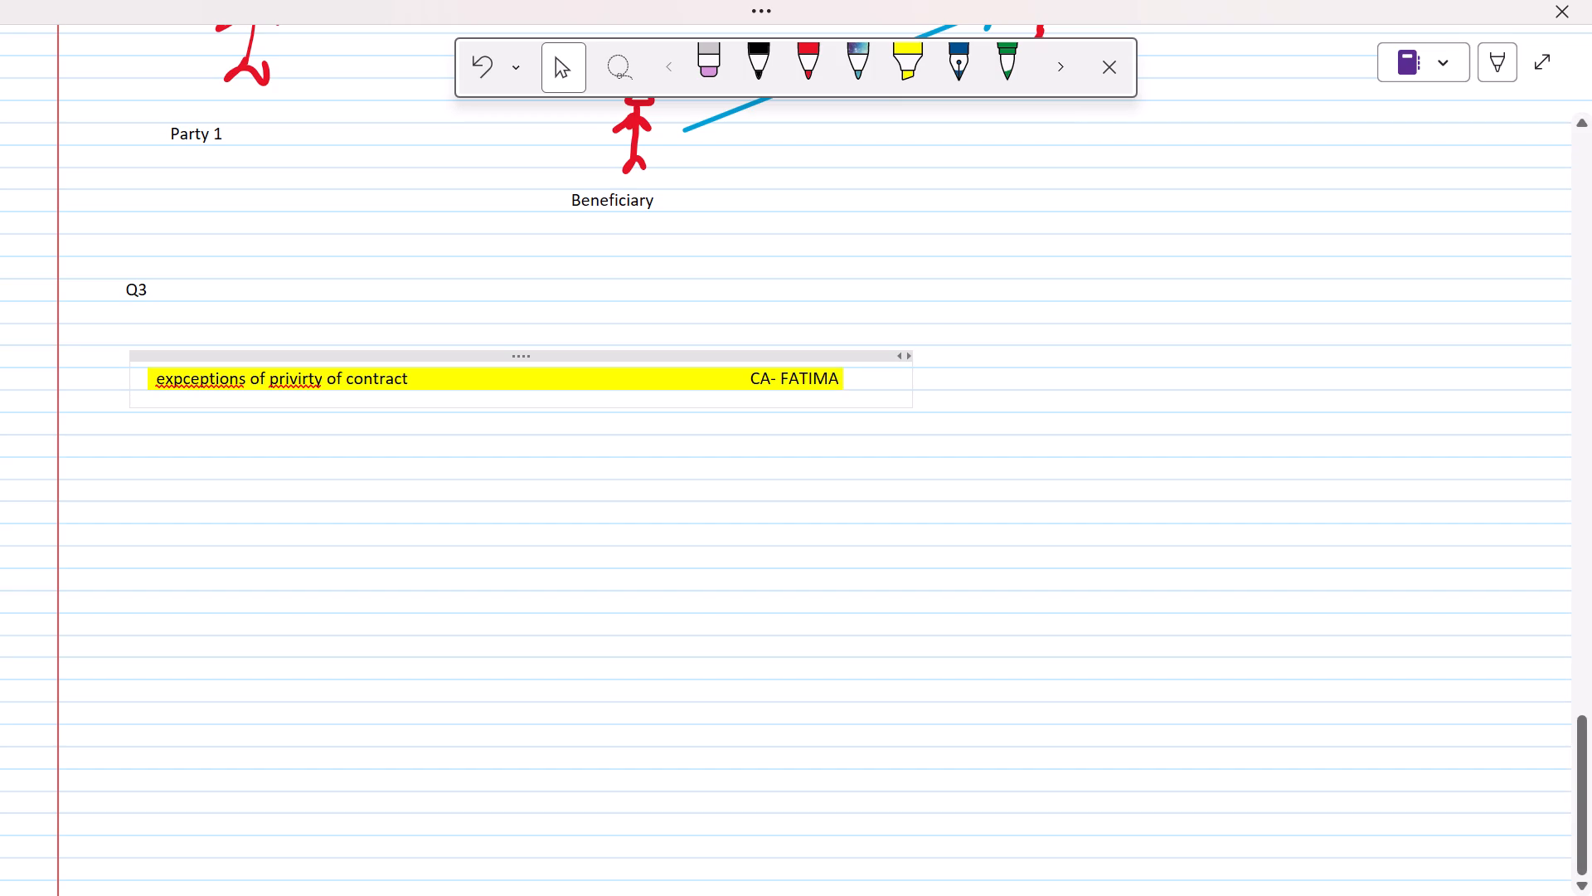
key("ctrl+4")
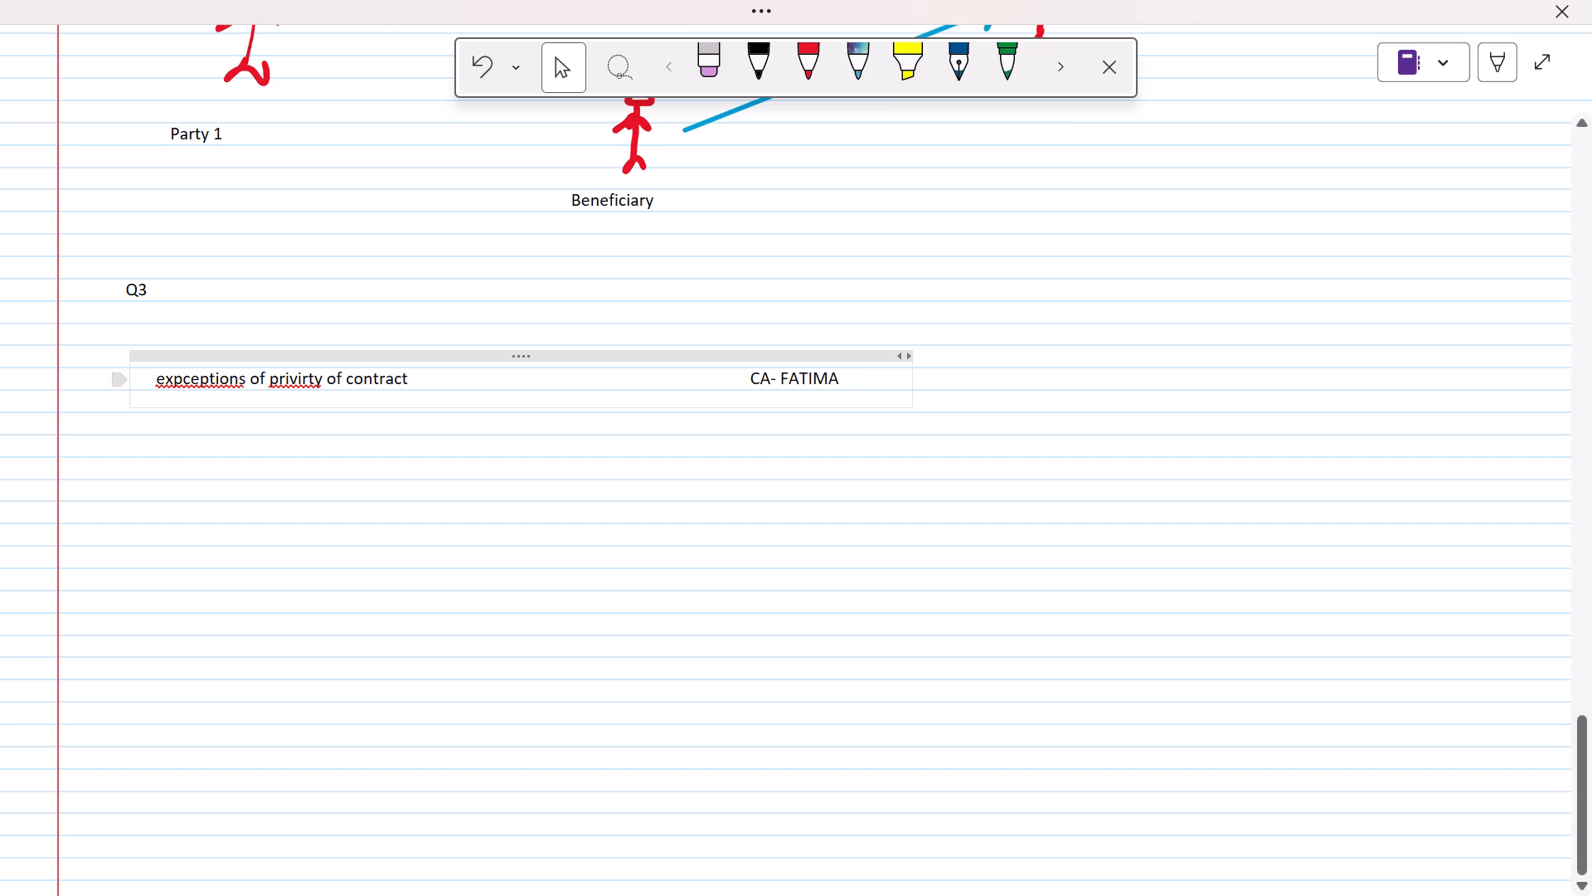
Highlight "CA- FATIMA" and "expceptions of privirty of contract" separately in yellow, leaving most of the gap between them plain.
left_click_drag(730, 379, 860, 377)
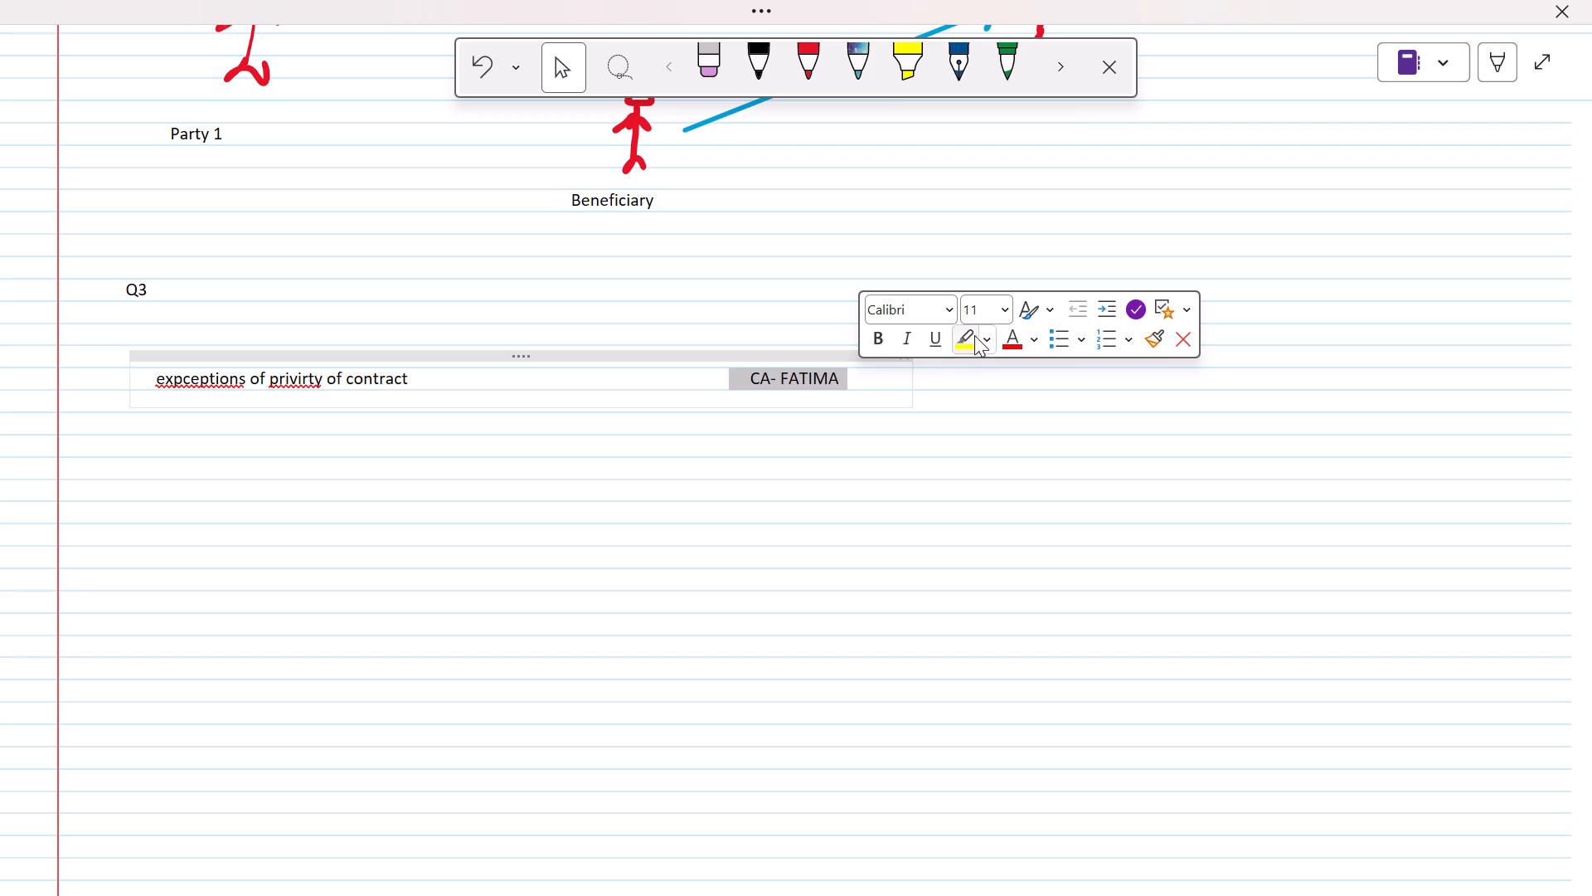
left_click(975, 333)
left_click_drag(410, 375, 139, 386)
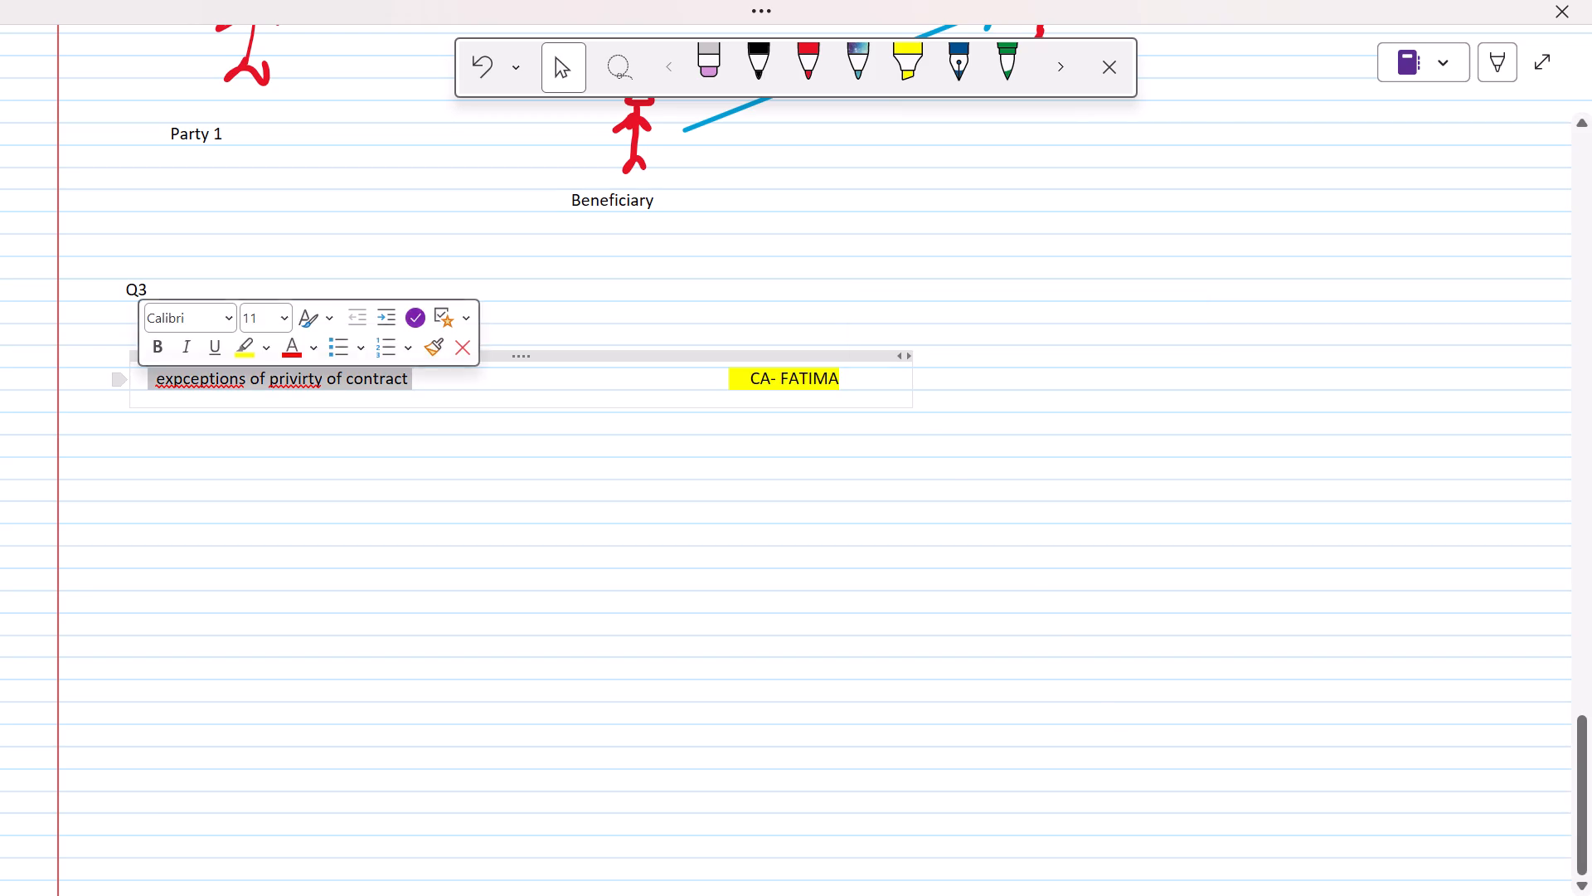
left_click(240, 346)
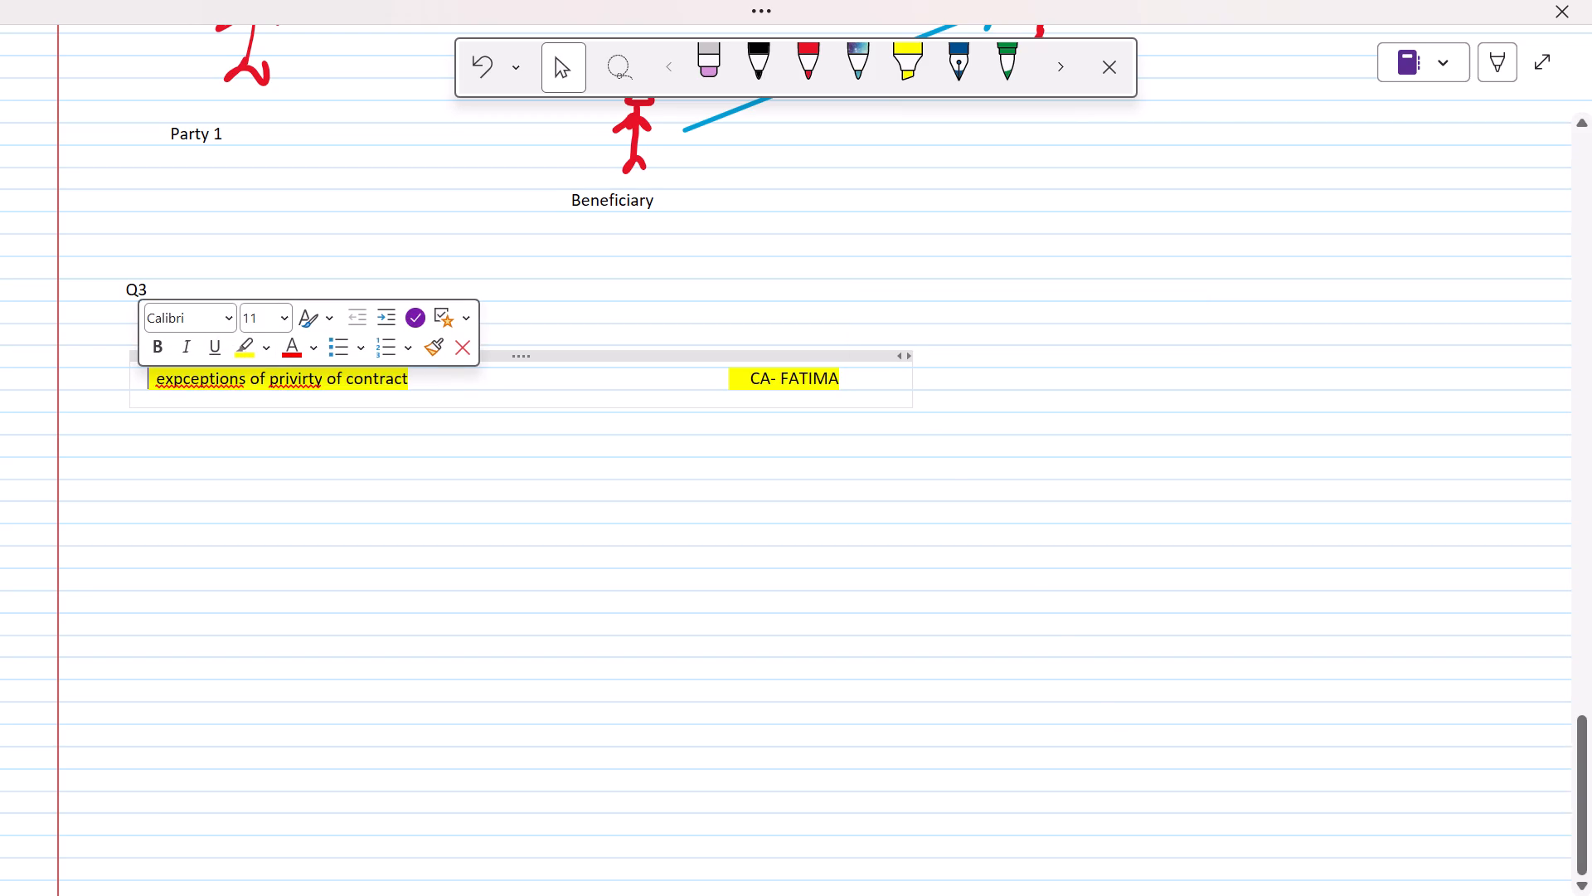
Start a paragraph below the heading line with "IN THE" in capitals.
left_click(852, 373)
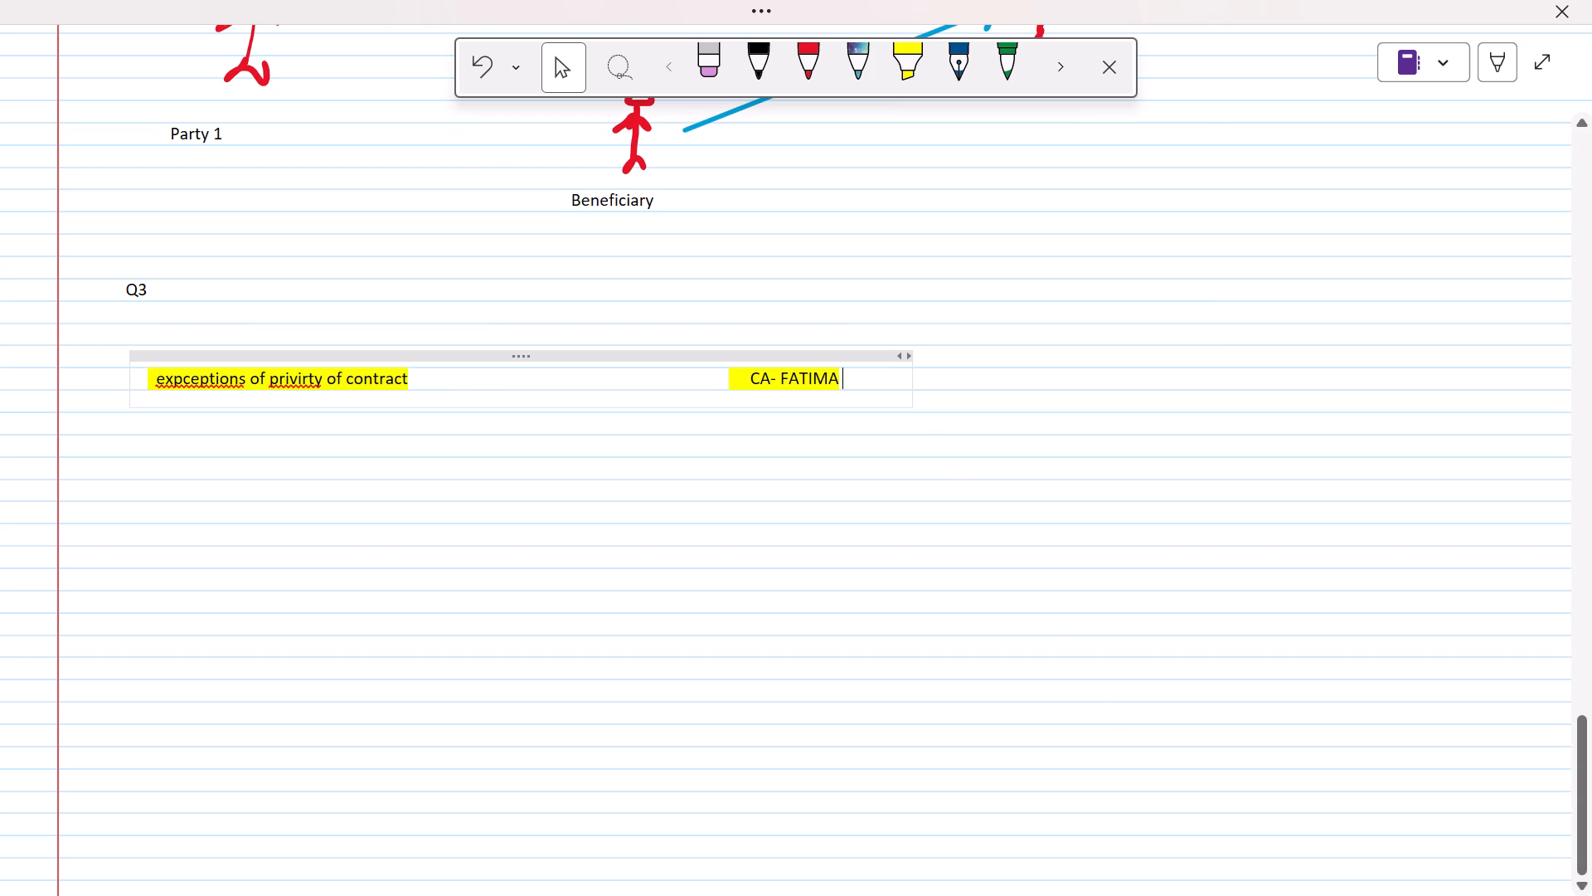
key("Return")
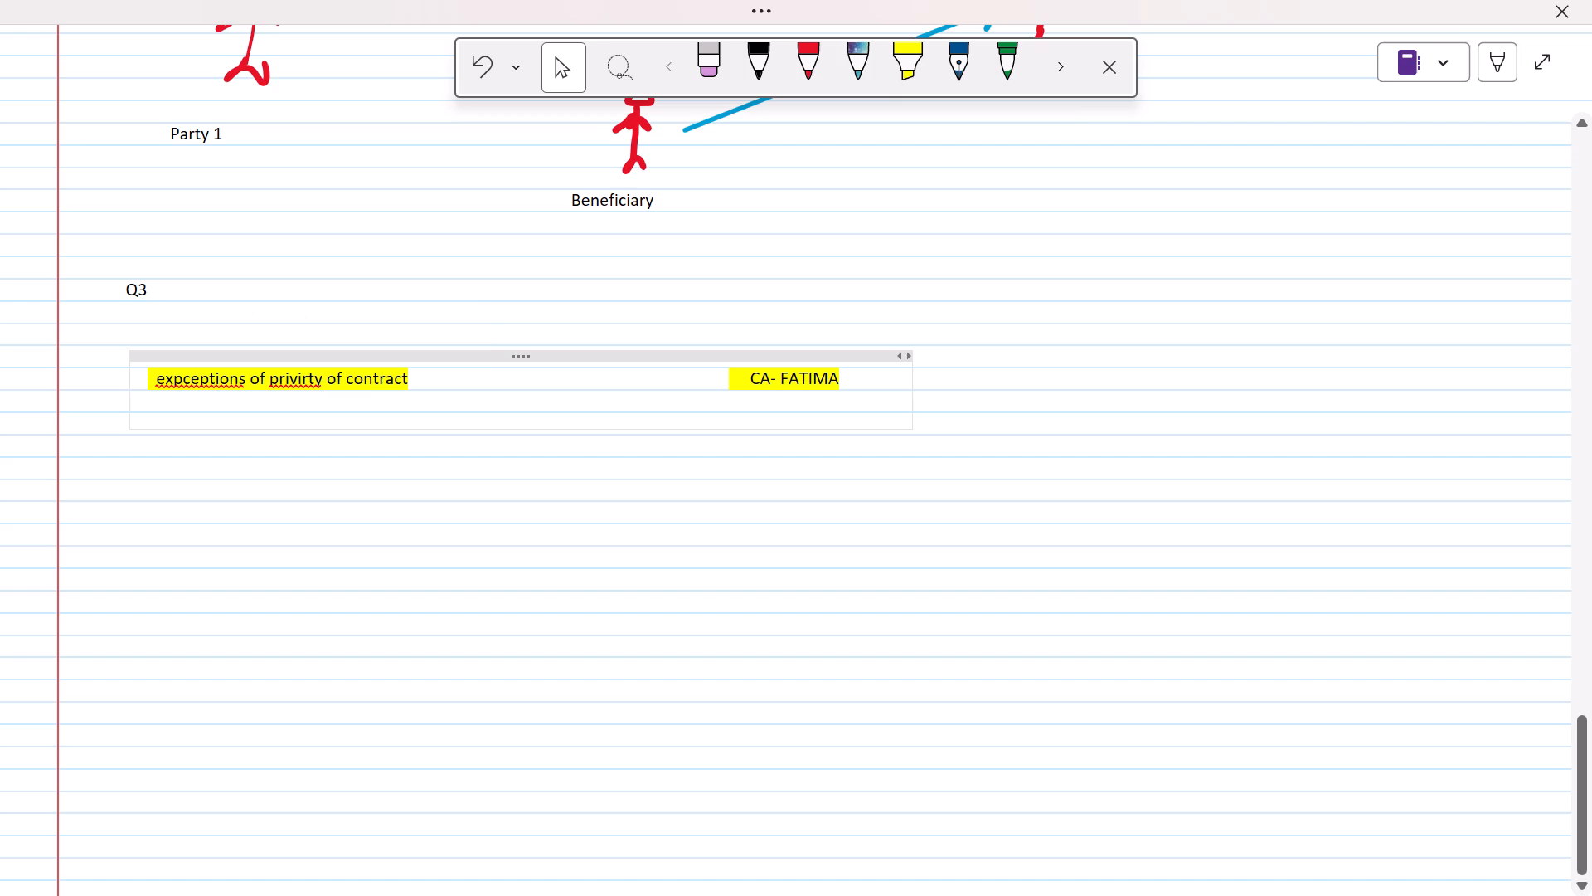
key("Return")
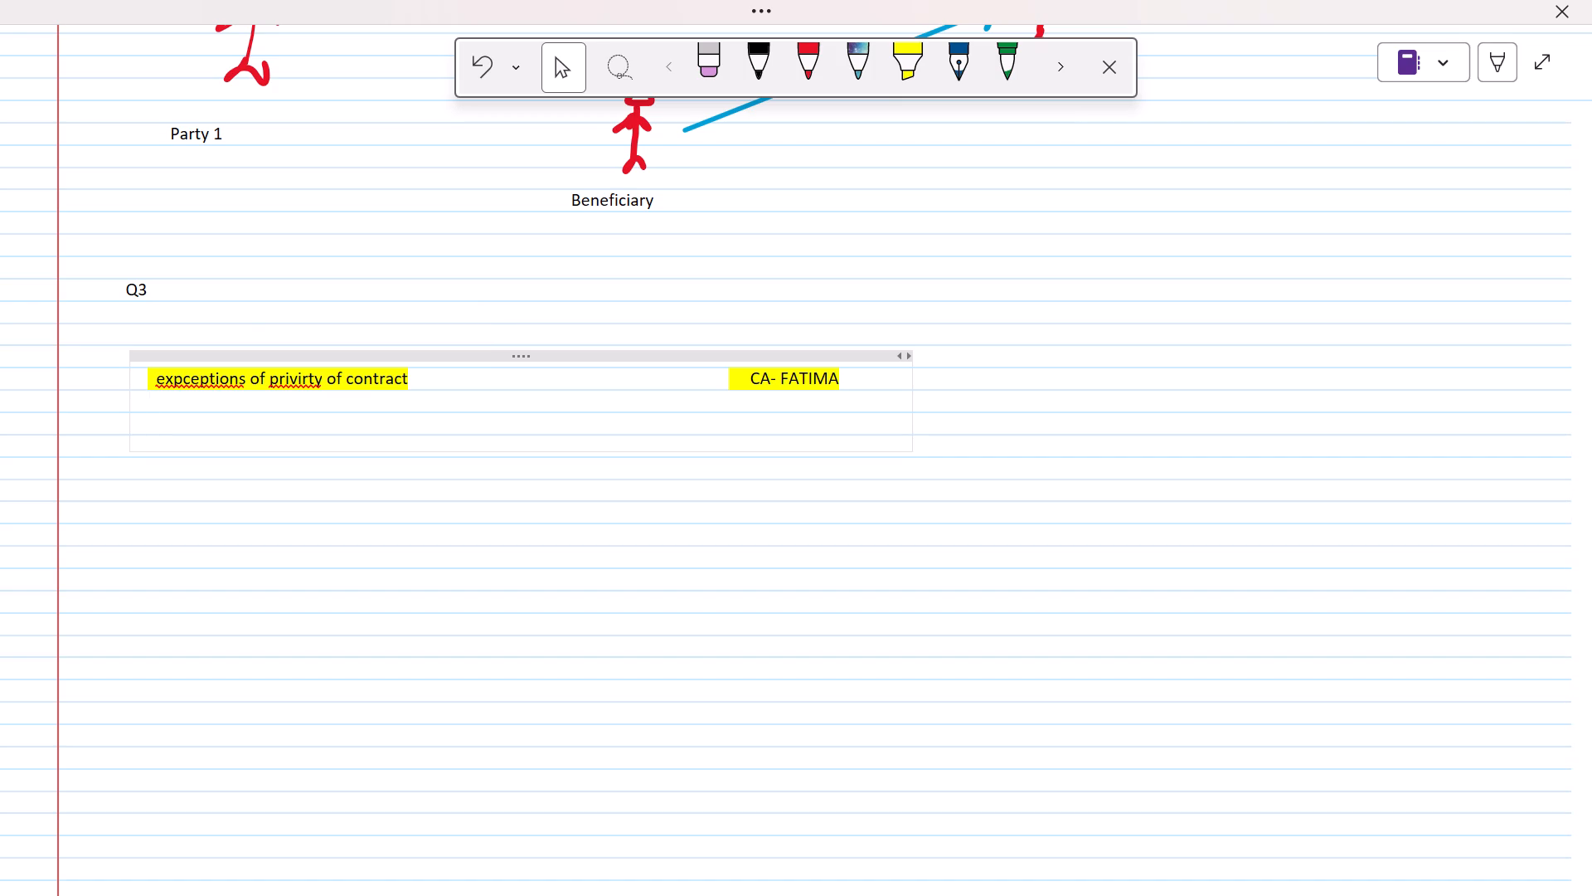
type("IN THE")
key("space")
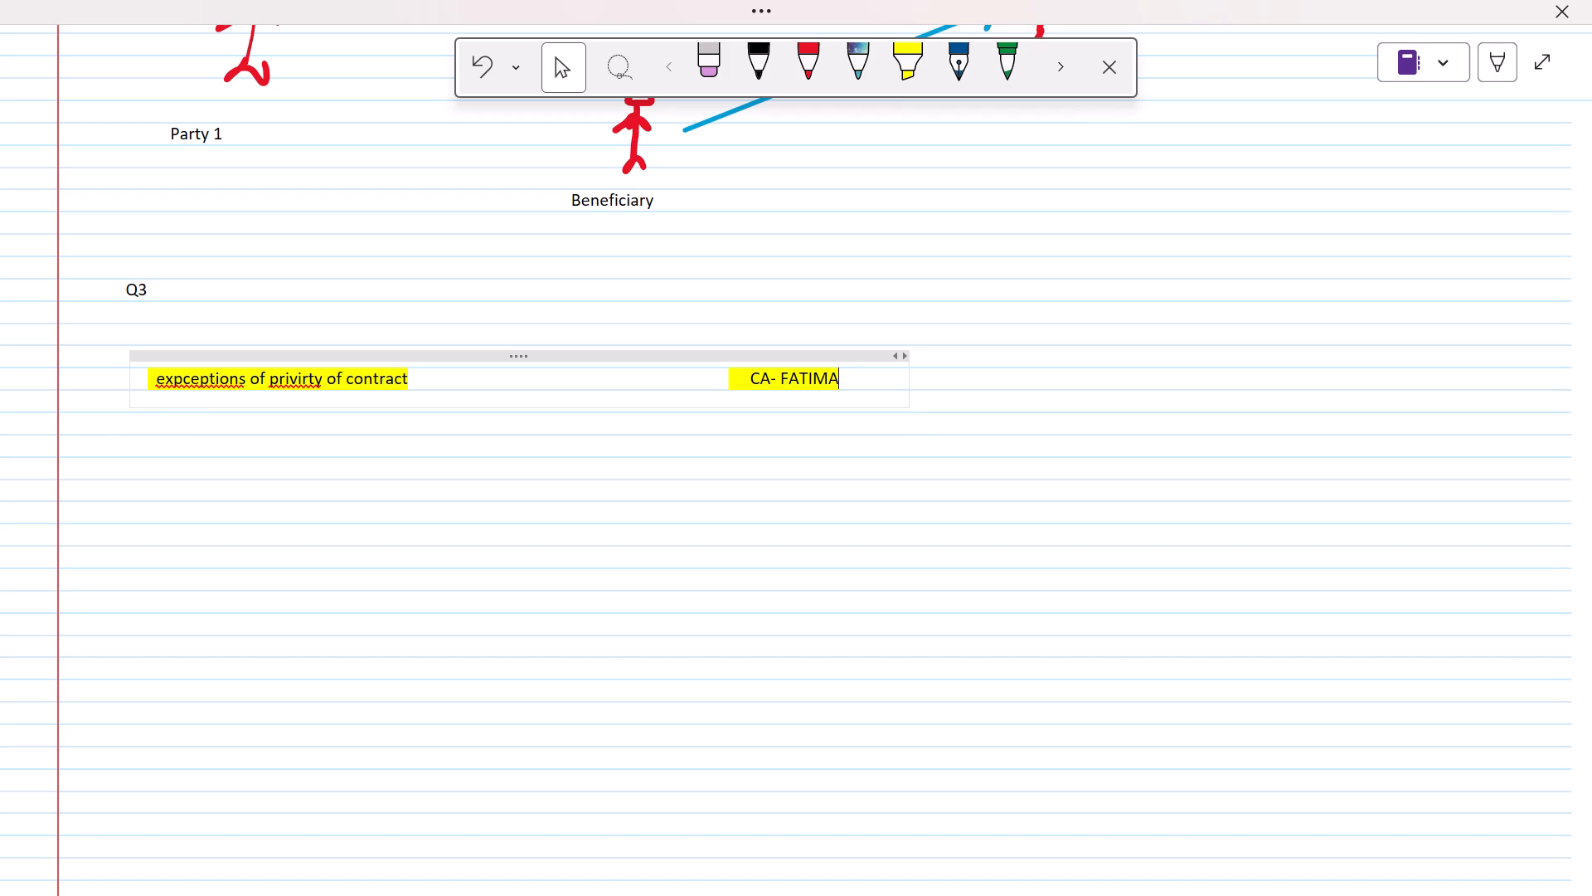
Leave a blank line below the heading and write "In the following cases , aa stranger to contract can sue on the contract".
key("Return")
key("space")
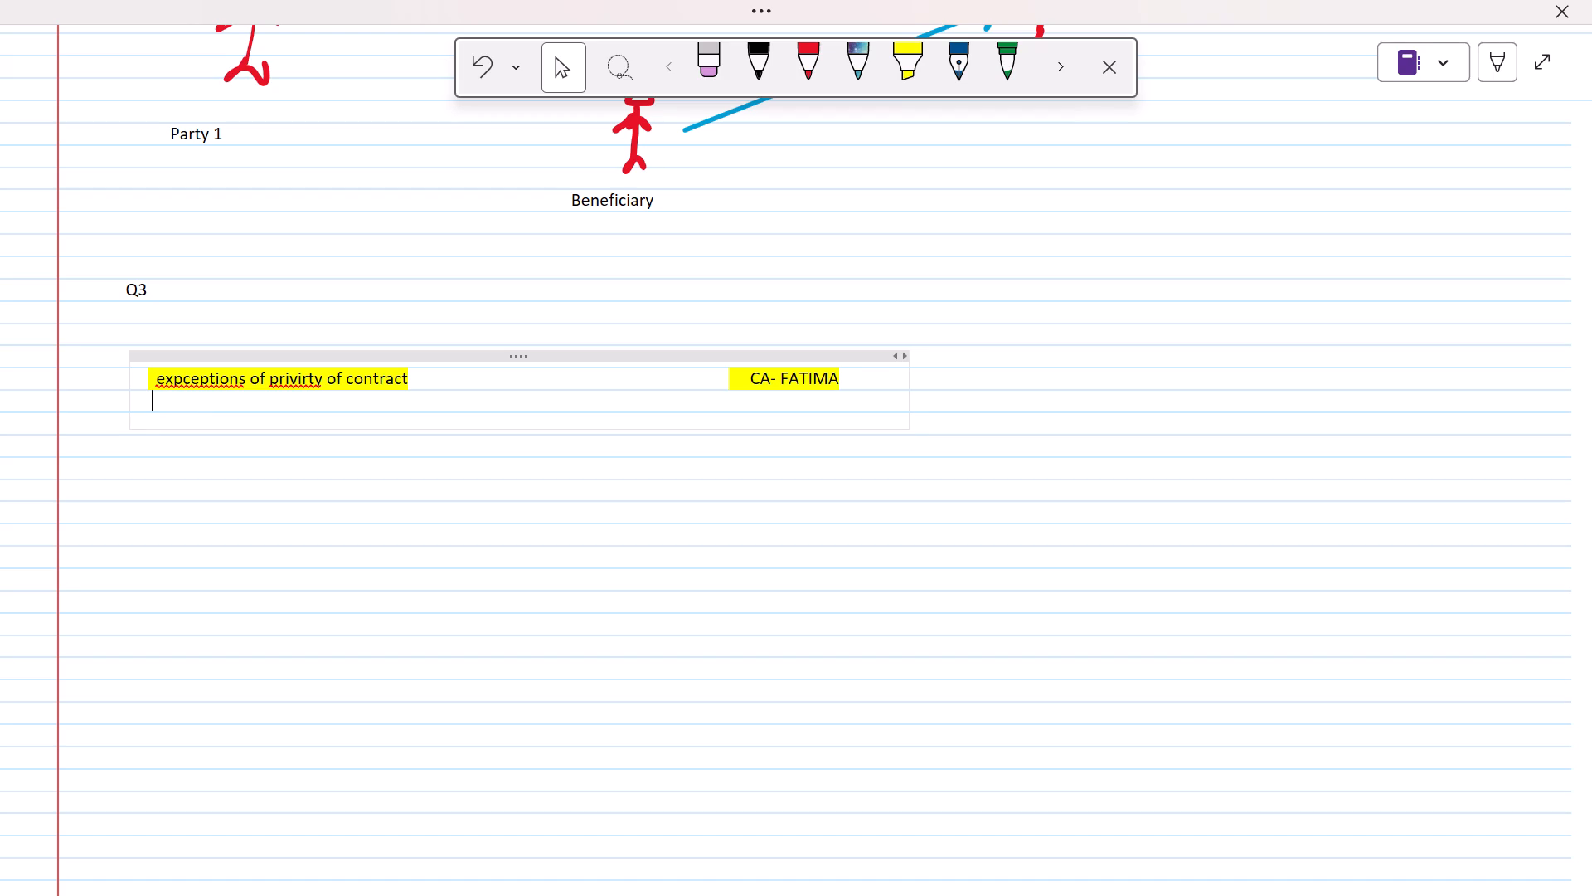
key("Return")
type("in th =e =")
key("BackSpace")
key("BackSpace")
key("BackSpace")
key("BackSpace")
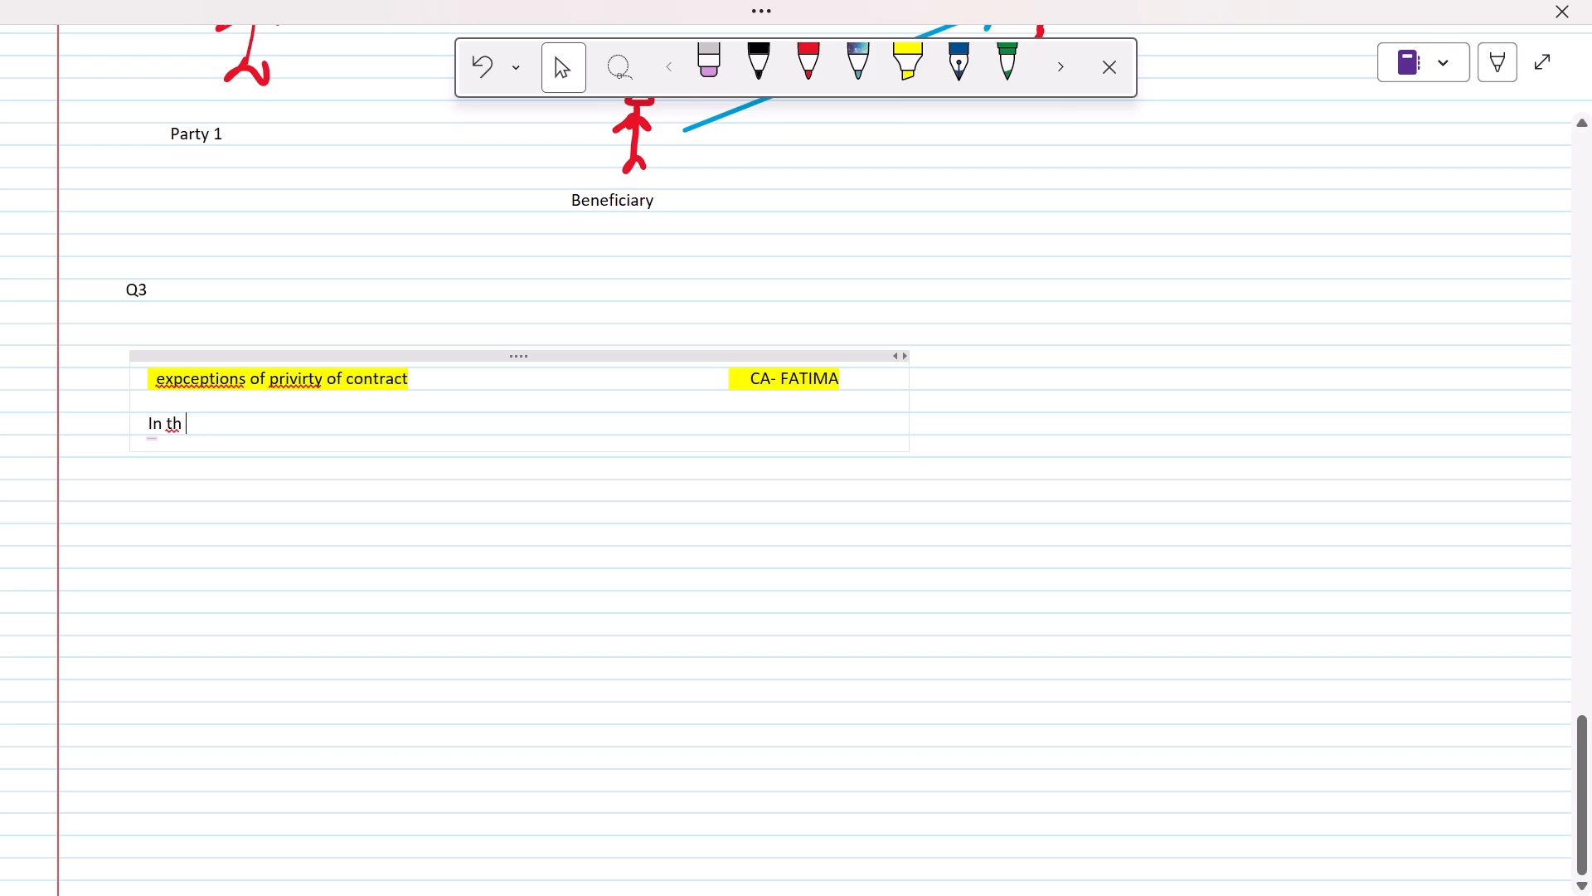
key("BackSpace")
type("e folloe")
key("BackSpace")
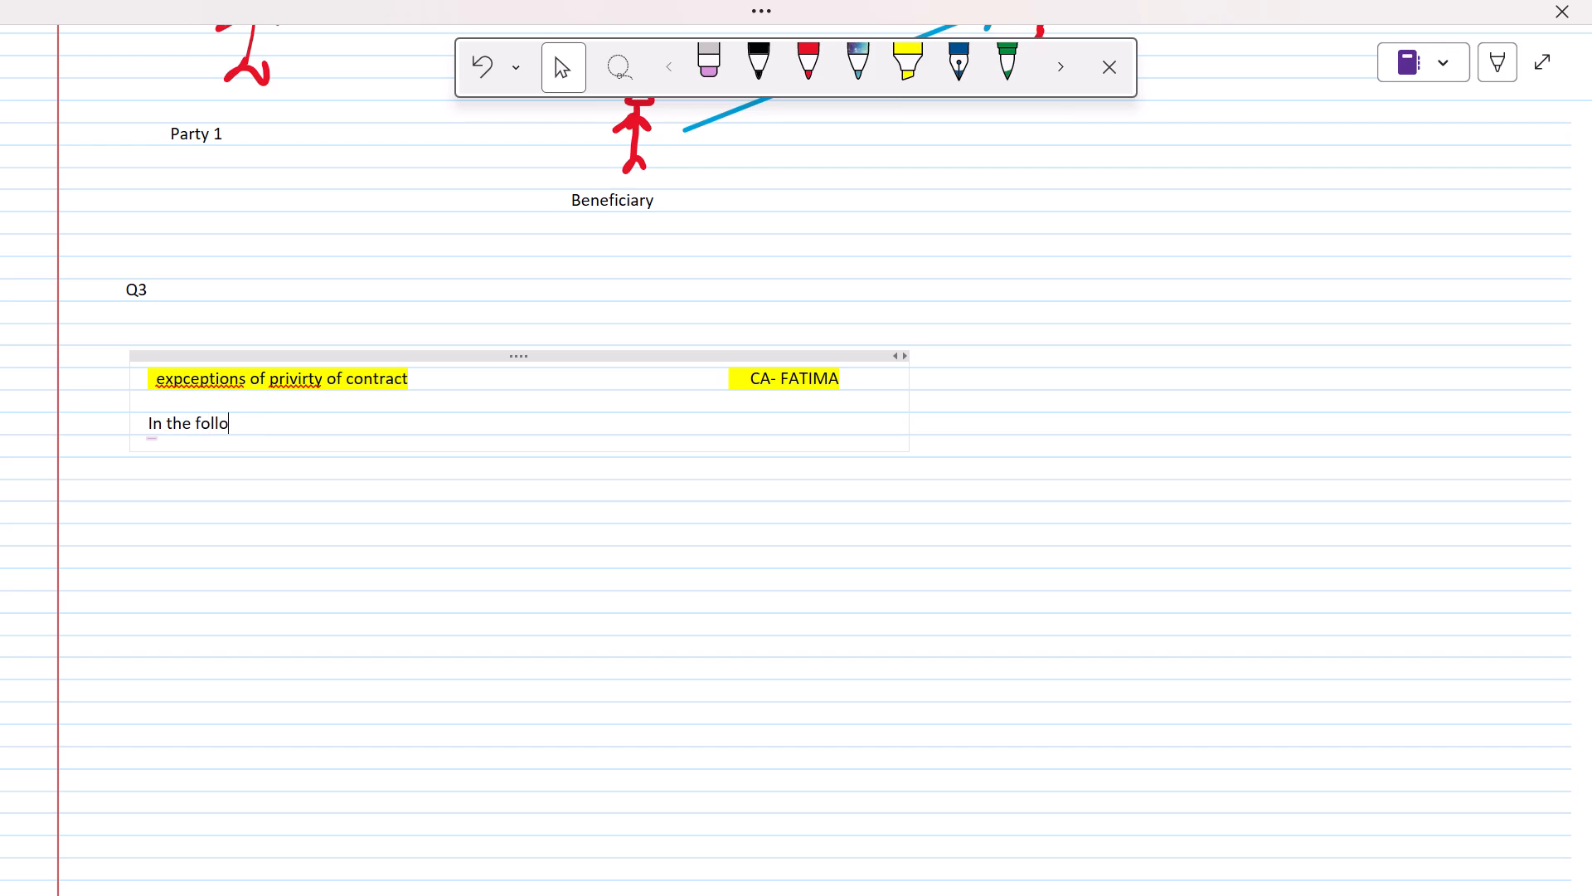
type("wing cases")
key("space")
type(", aa stran")
type("ger")
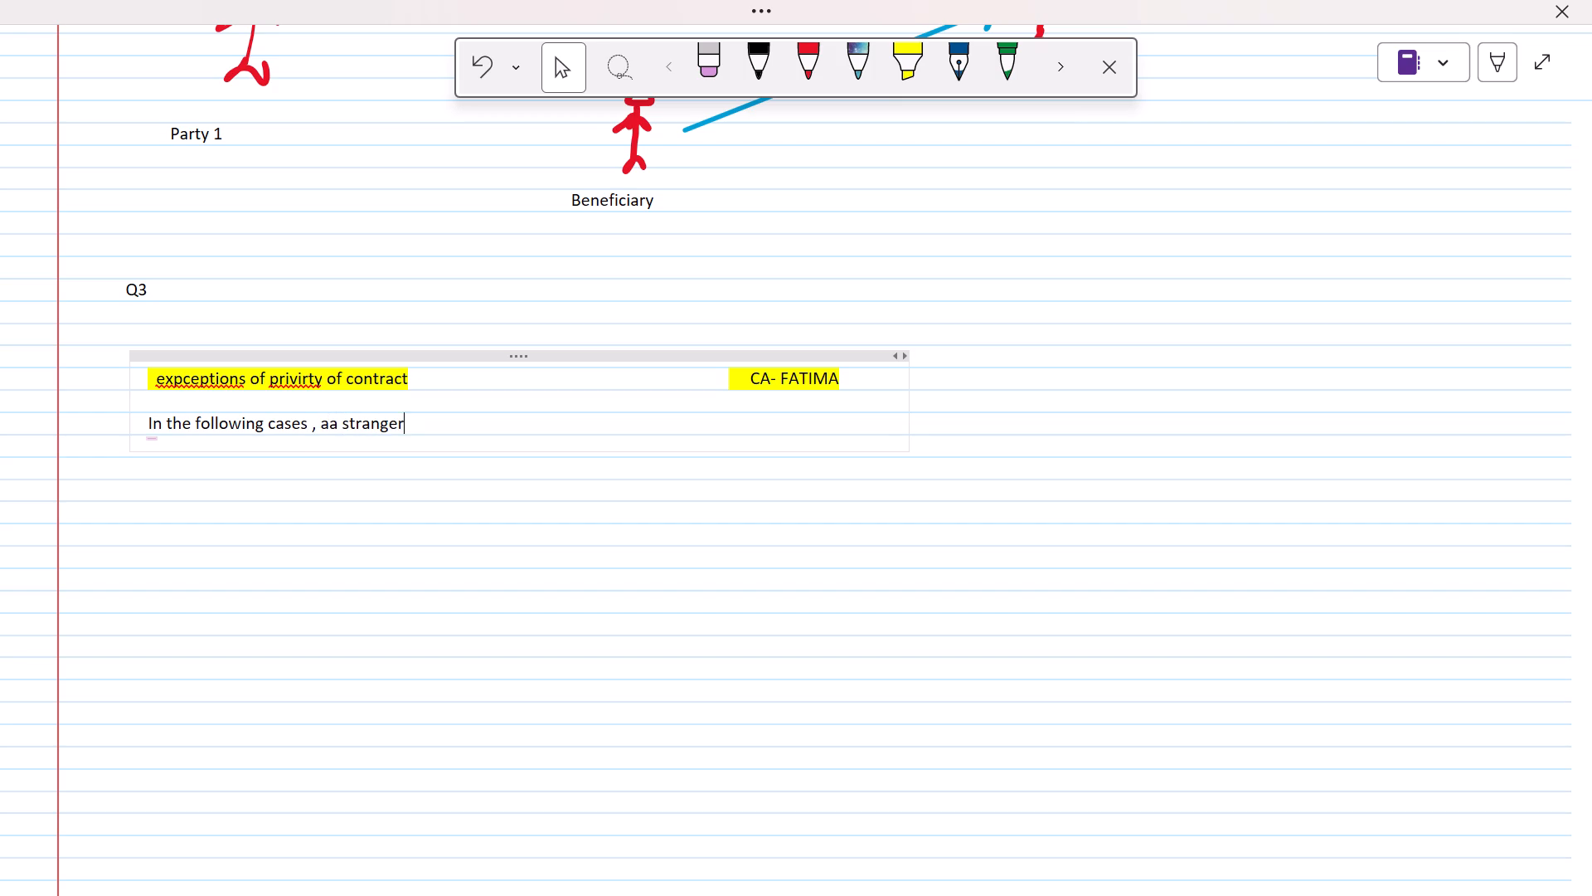
key("space")
type("to contra")
type("ct")
key("space")
type("ca")
type("n")
key("space")
type("sue")
key("space")
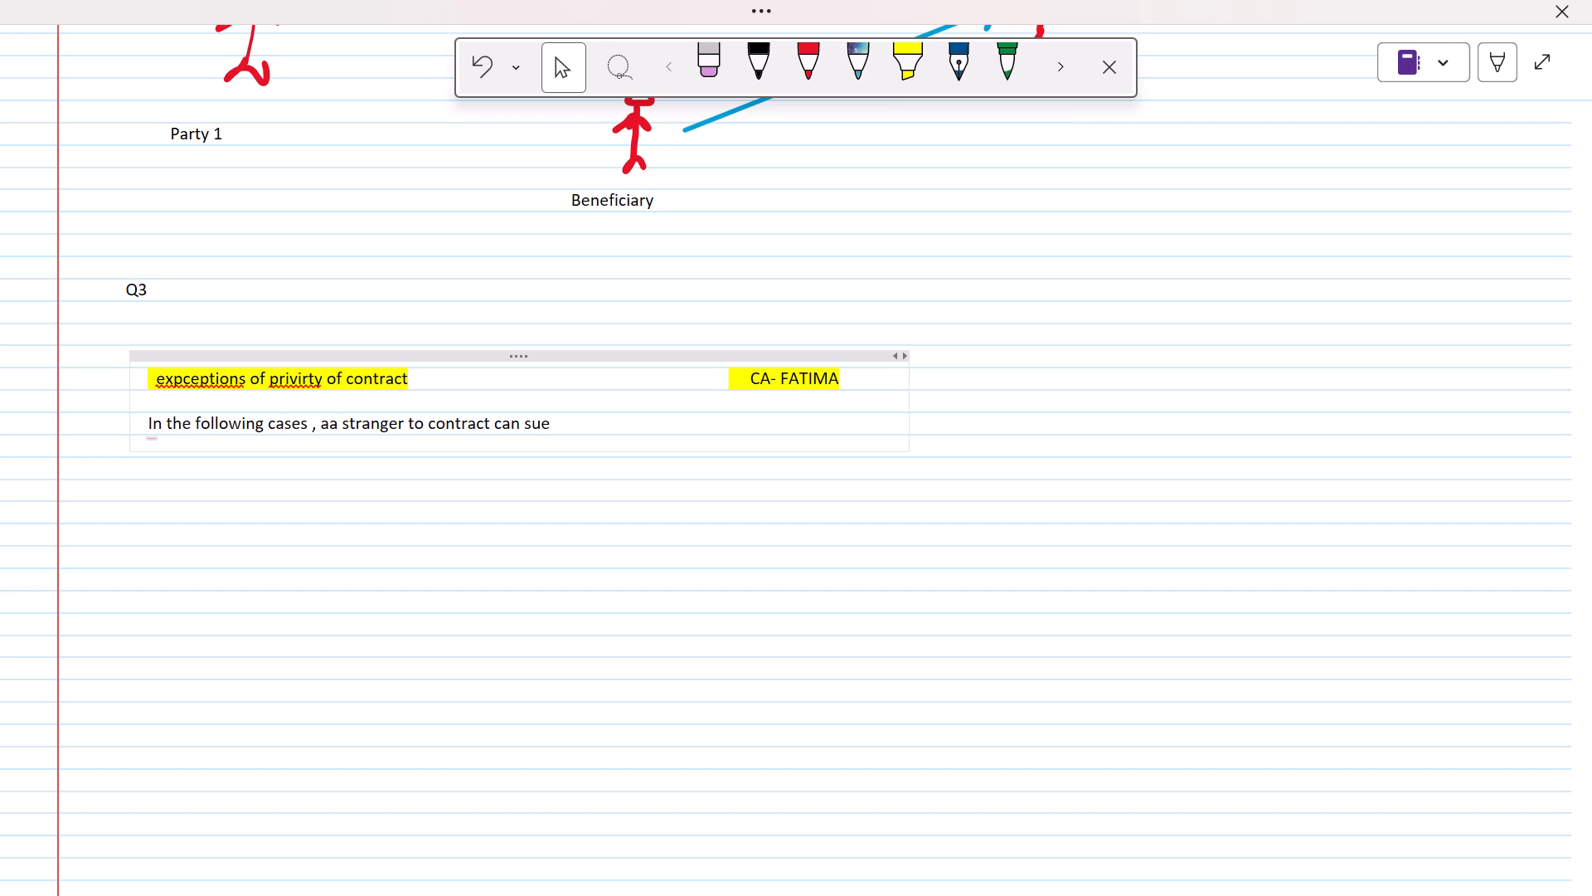
type("on the")
key("space")
type("contract")
key("space")
Leave blank lines below the introductory sentence and start a numbered list whose item 1 begins with "C" and a gap.
key("Return")
key("Return")
key("Return")
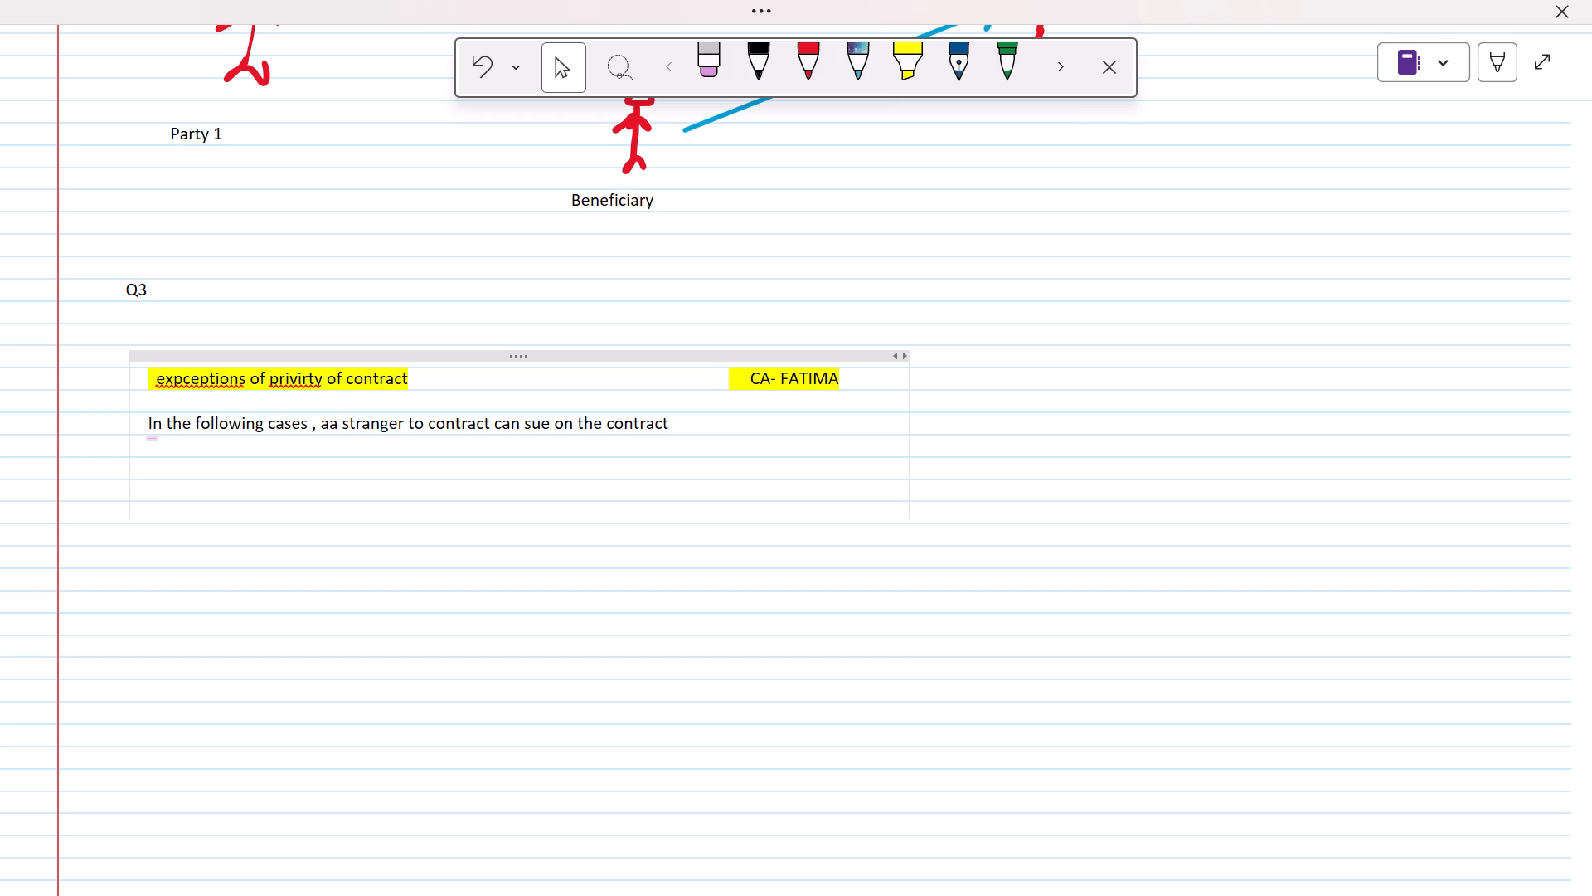
type("1.")
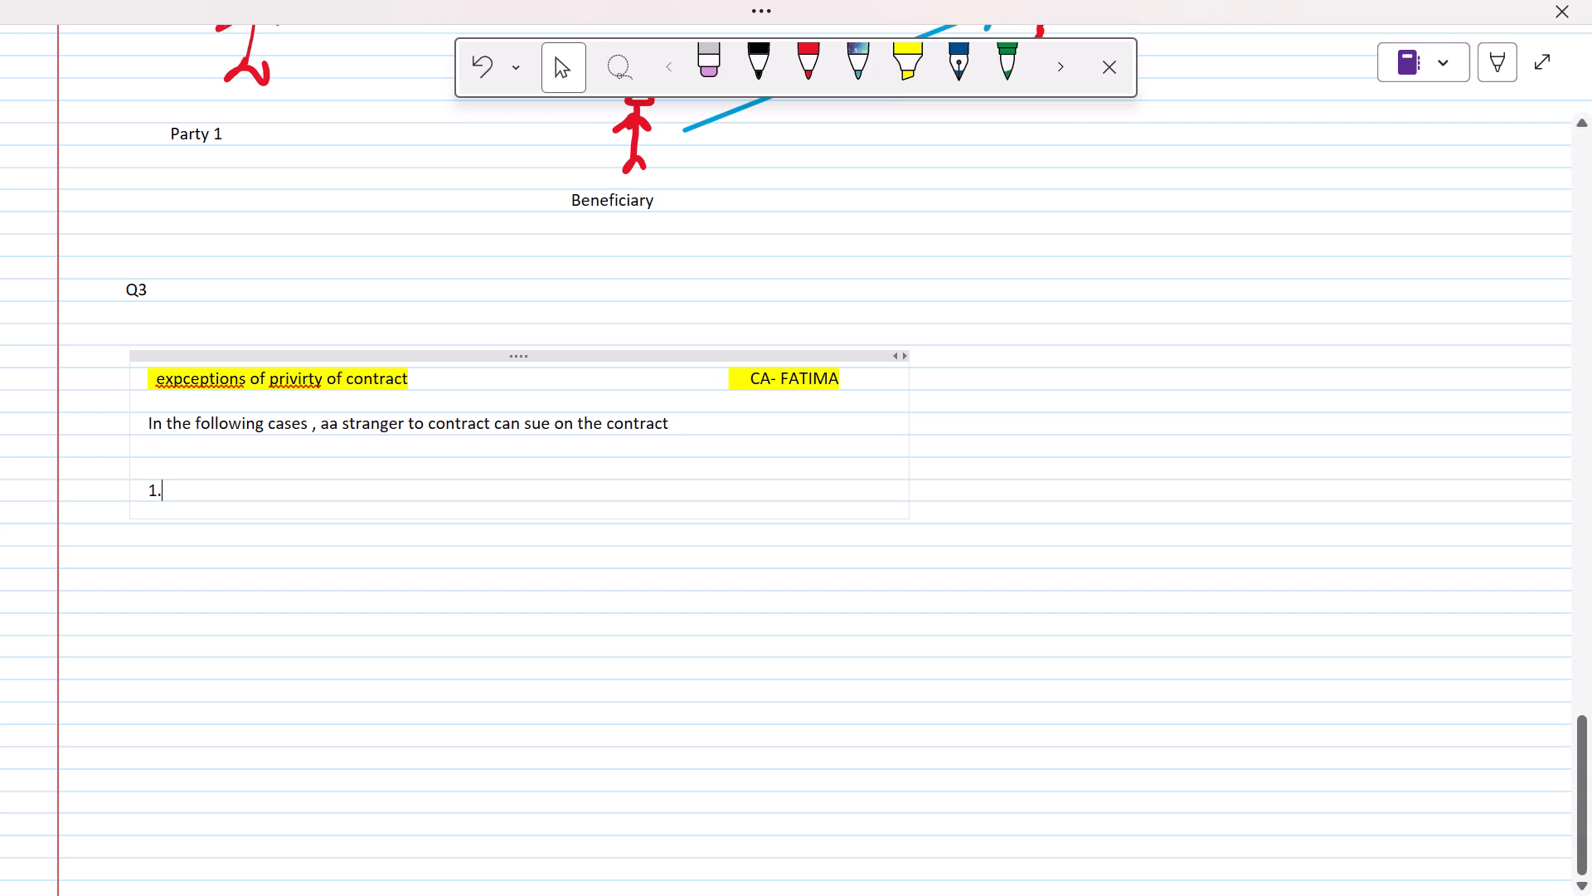
key("space")
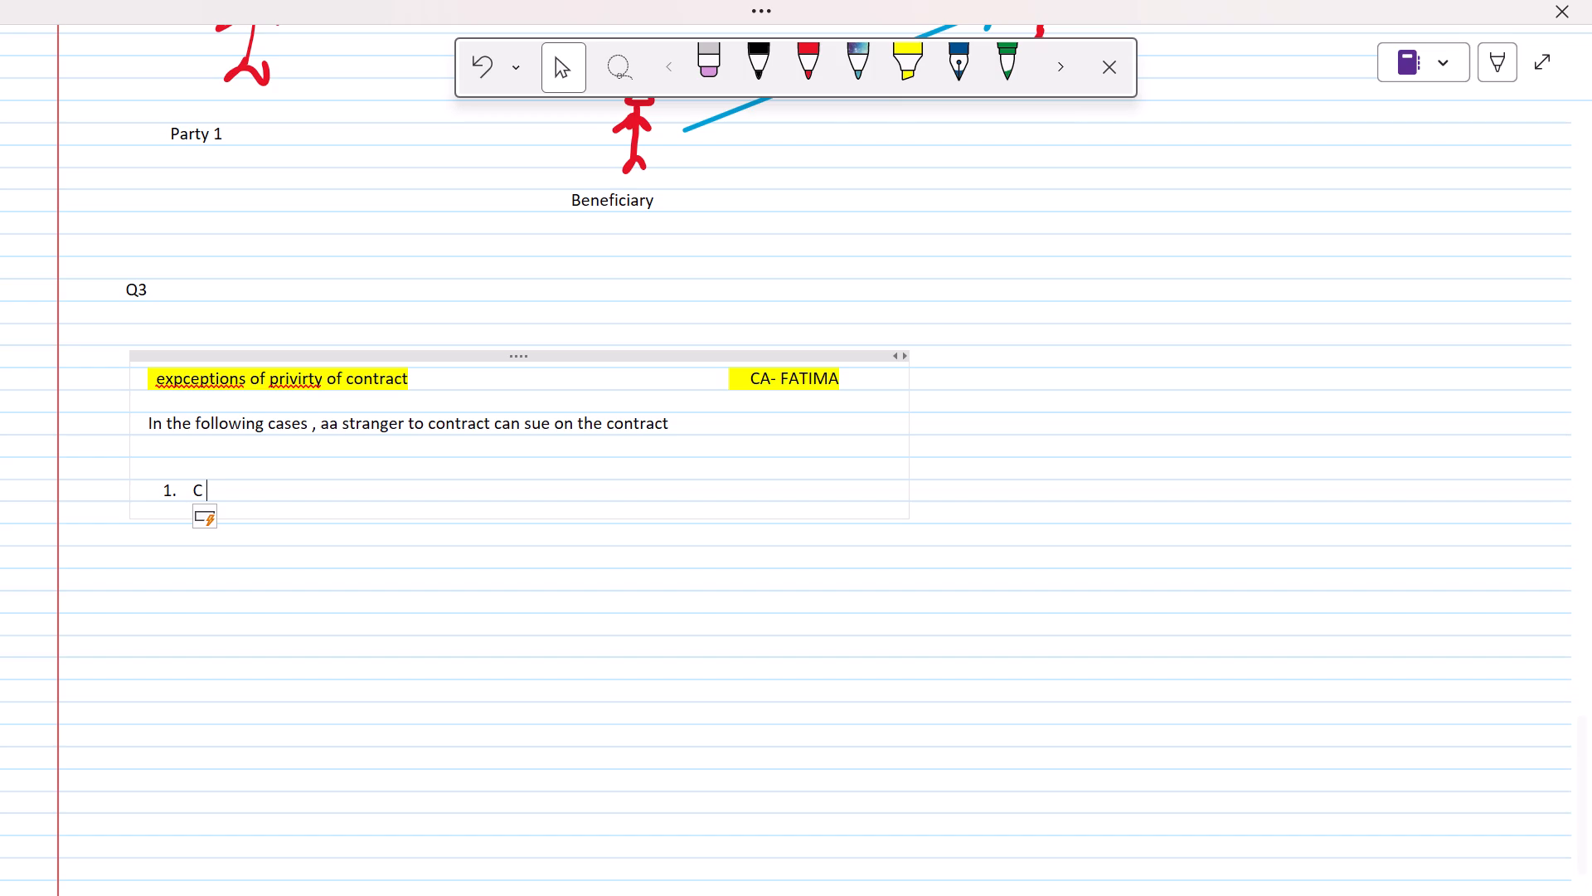
key("space")
key("space")
key("space")
key("space")
Complete item 1 after the gap with "contracts runnning with land".
type("contracts")
key("space")
type("runnnin")
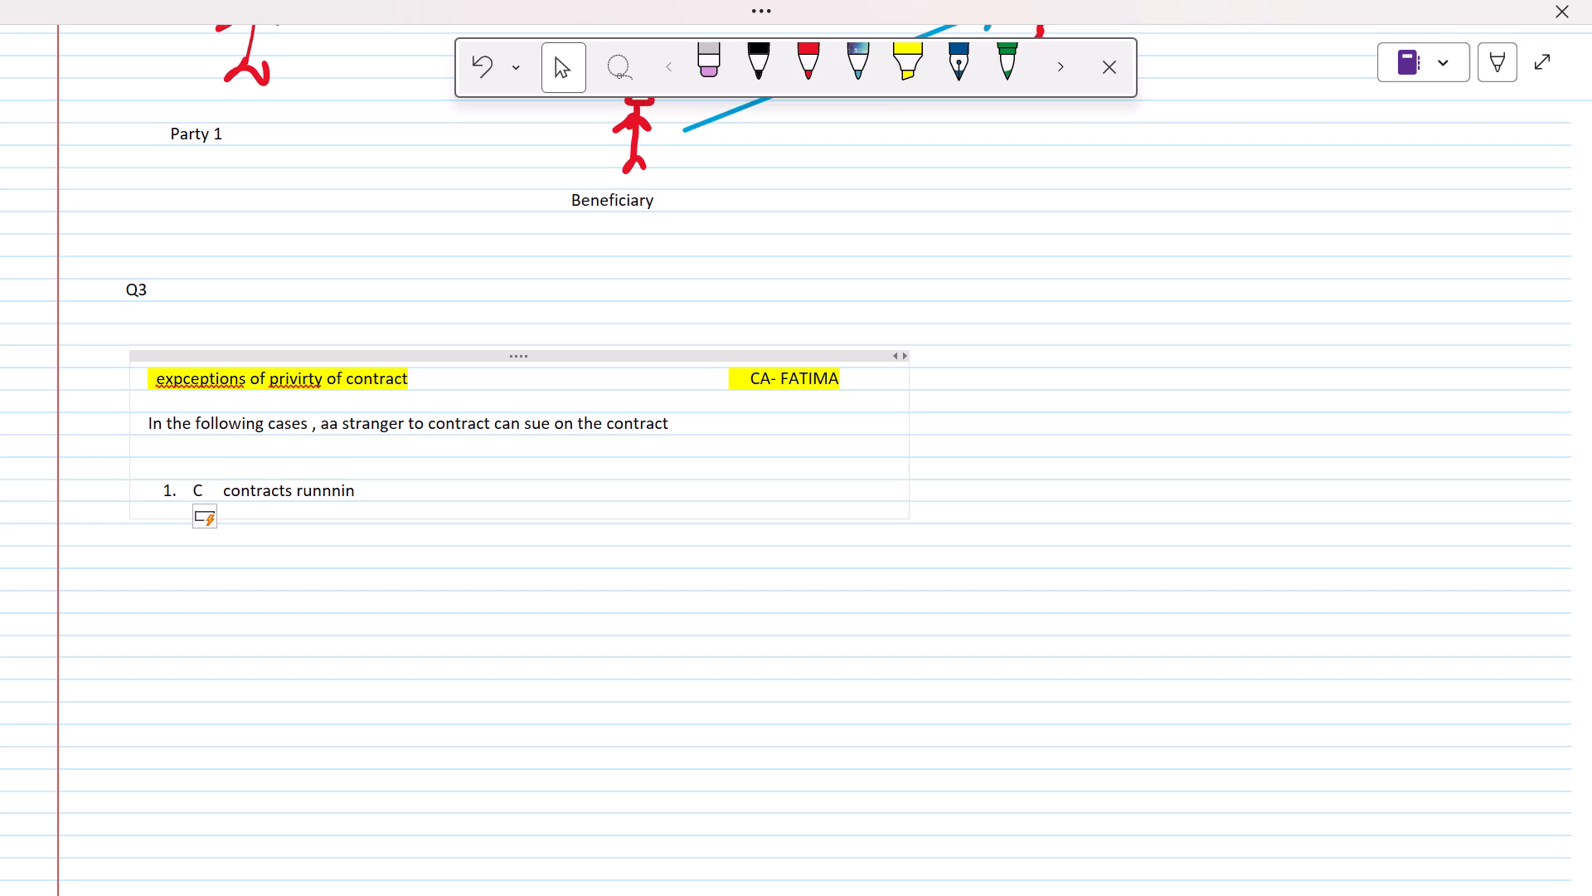
type("g")
key("space")
type("with lanf")
key("BackSpace")
type("d")
key("space")
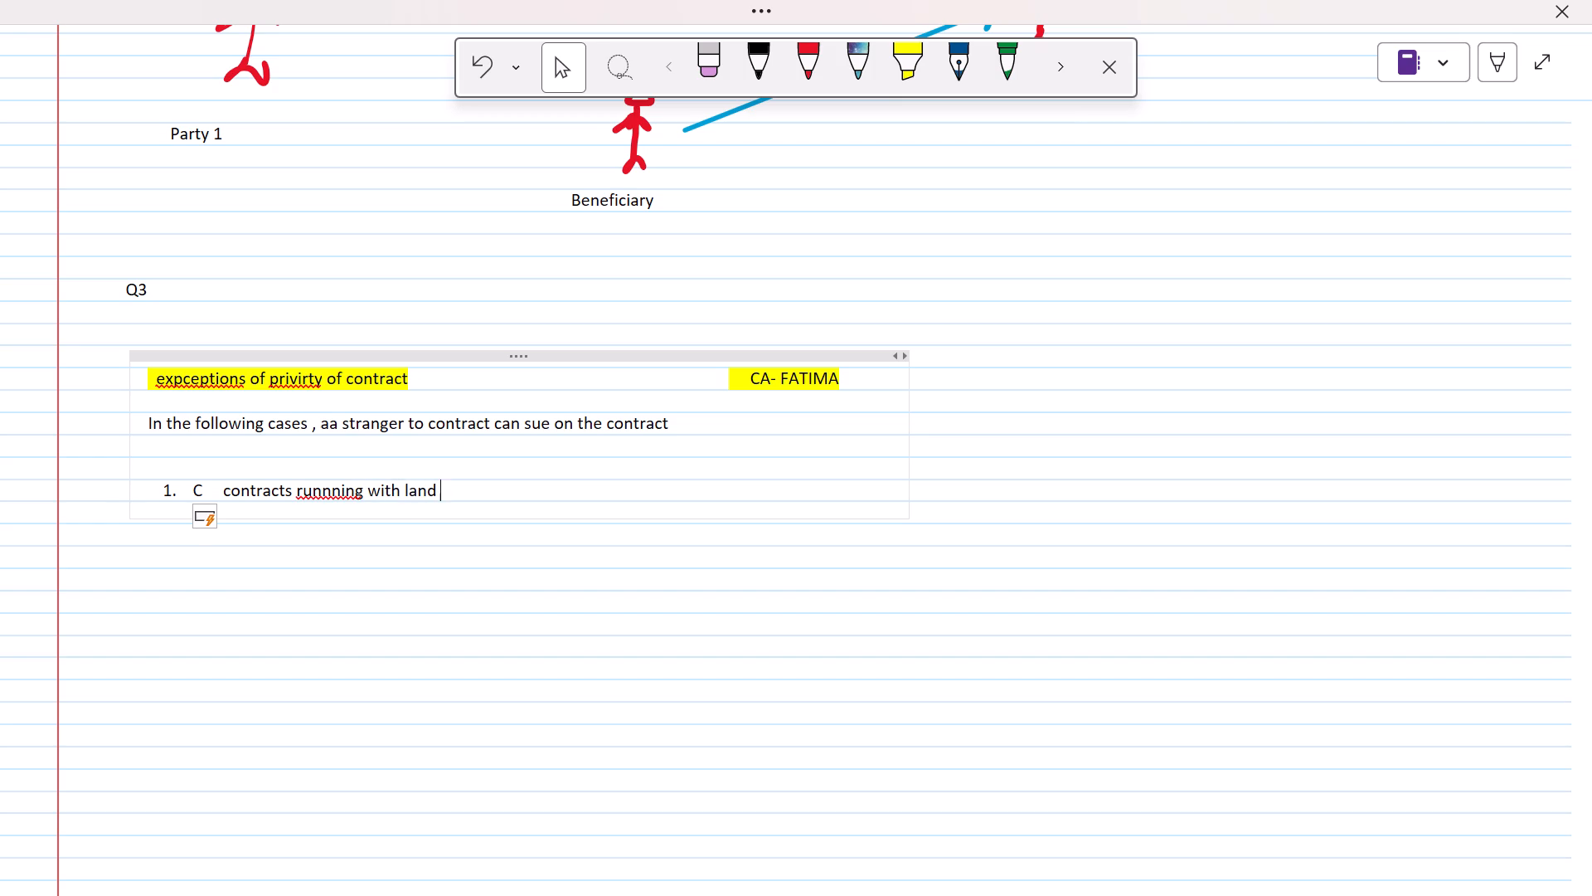
Add an unnumbered, indented line under item 1 reading "( conditions)".
key("Return")
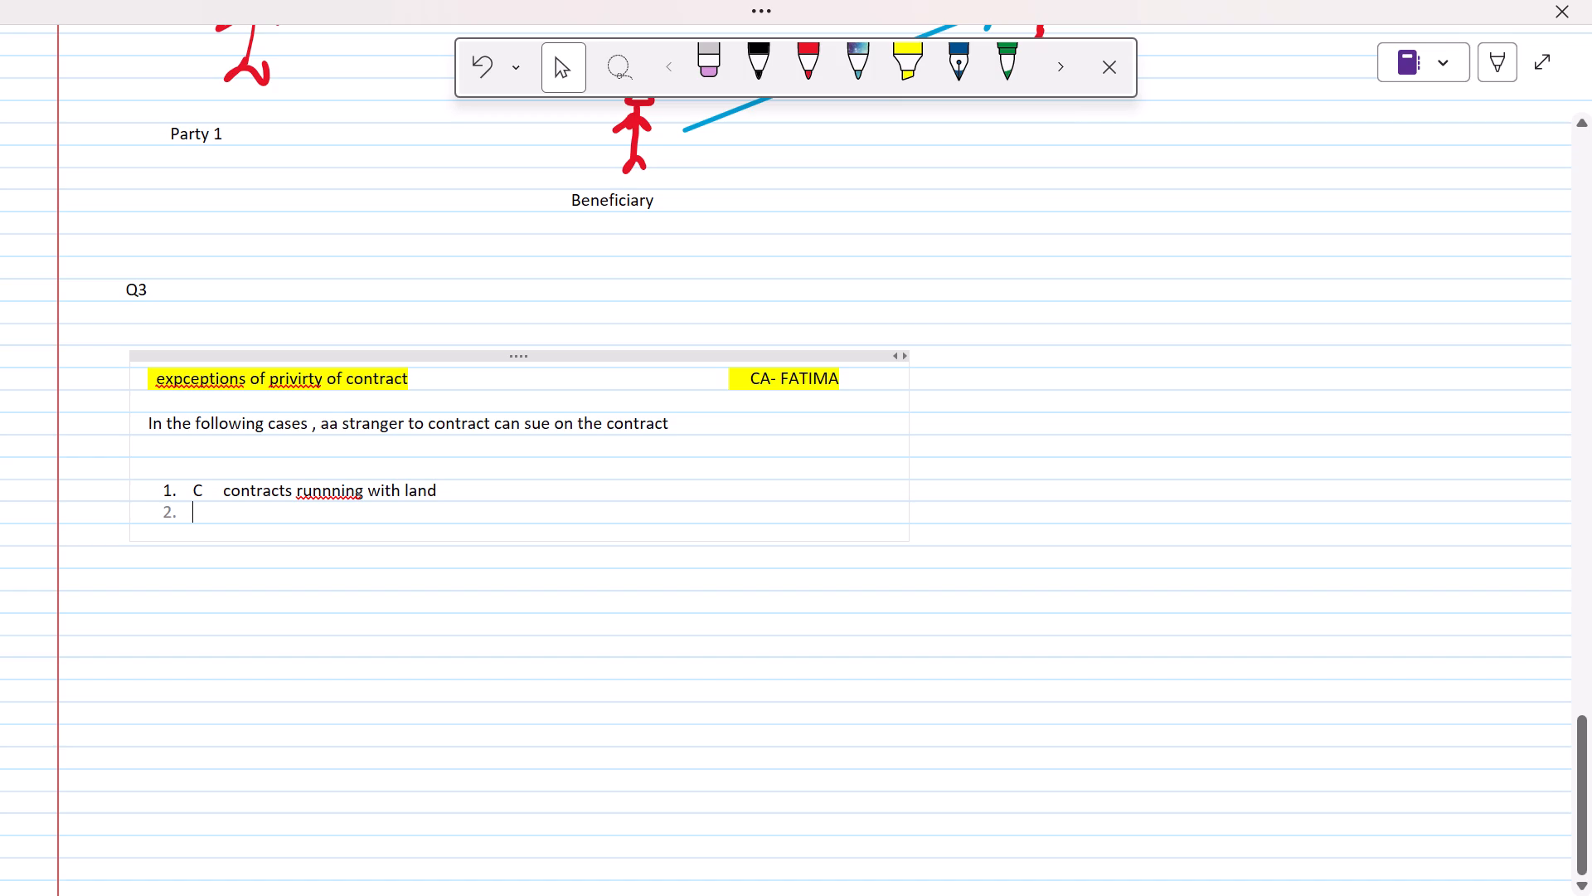
key("BackSpace")
key("space")
key("space")
key("space")
key("BackSpace")
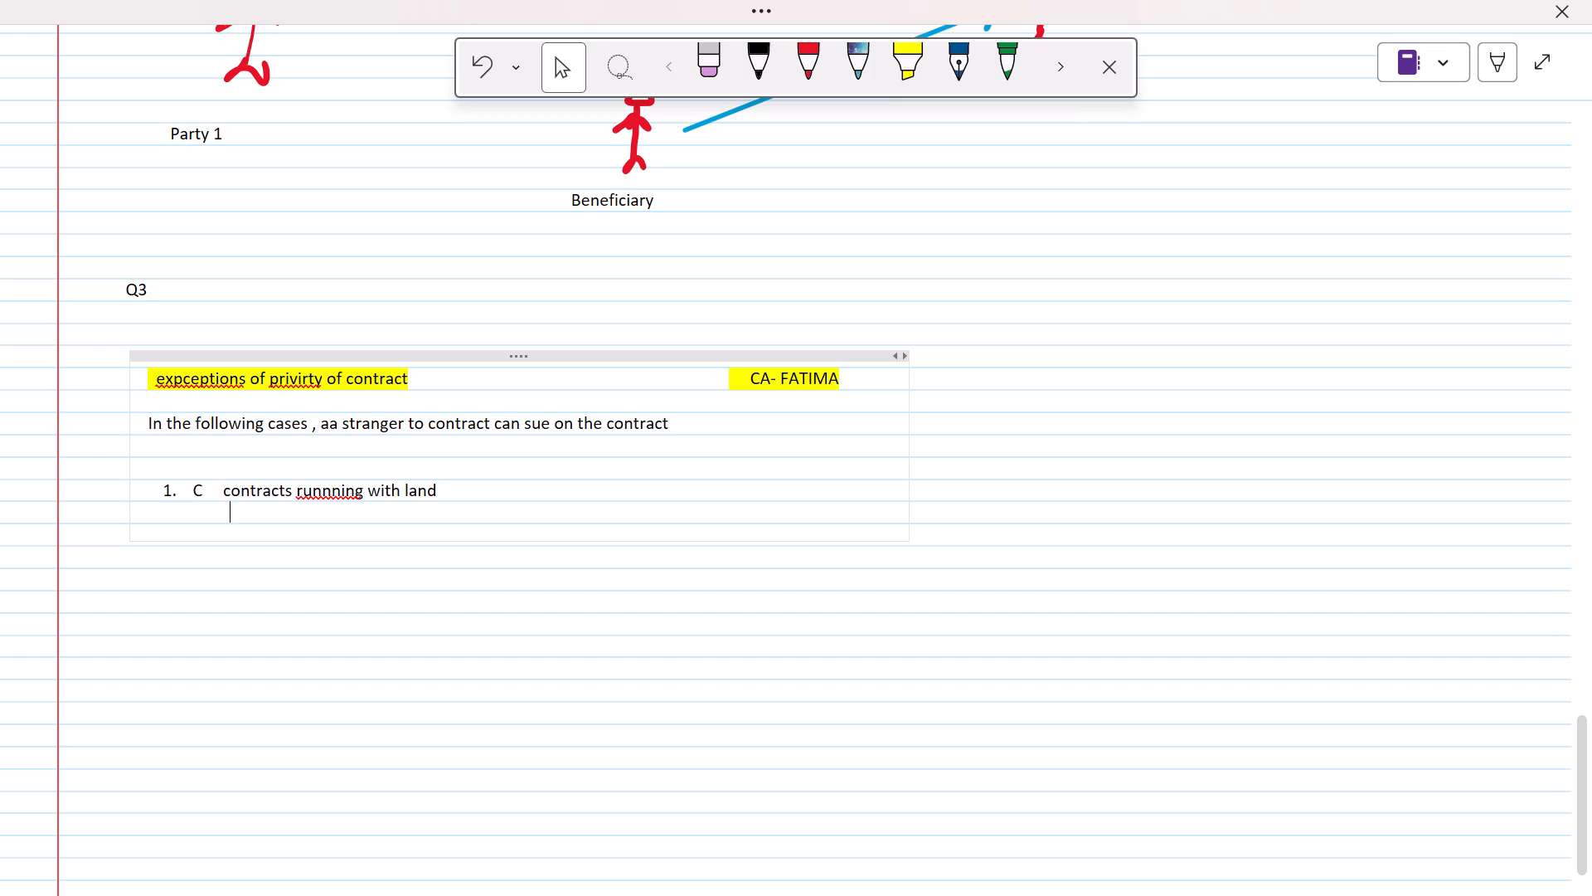
key("BackSpace")
type("( condition")
key("s")
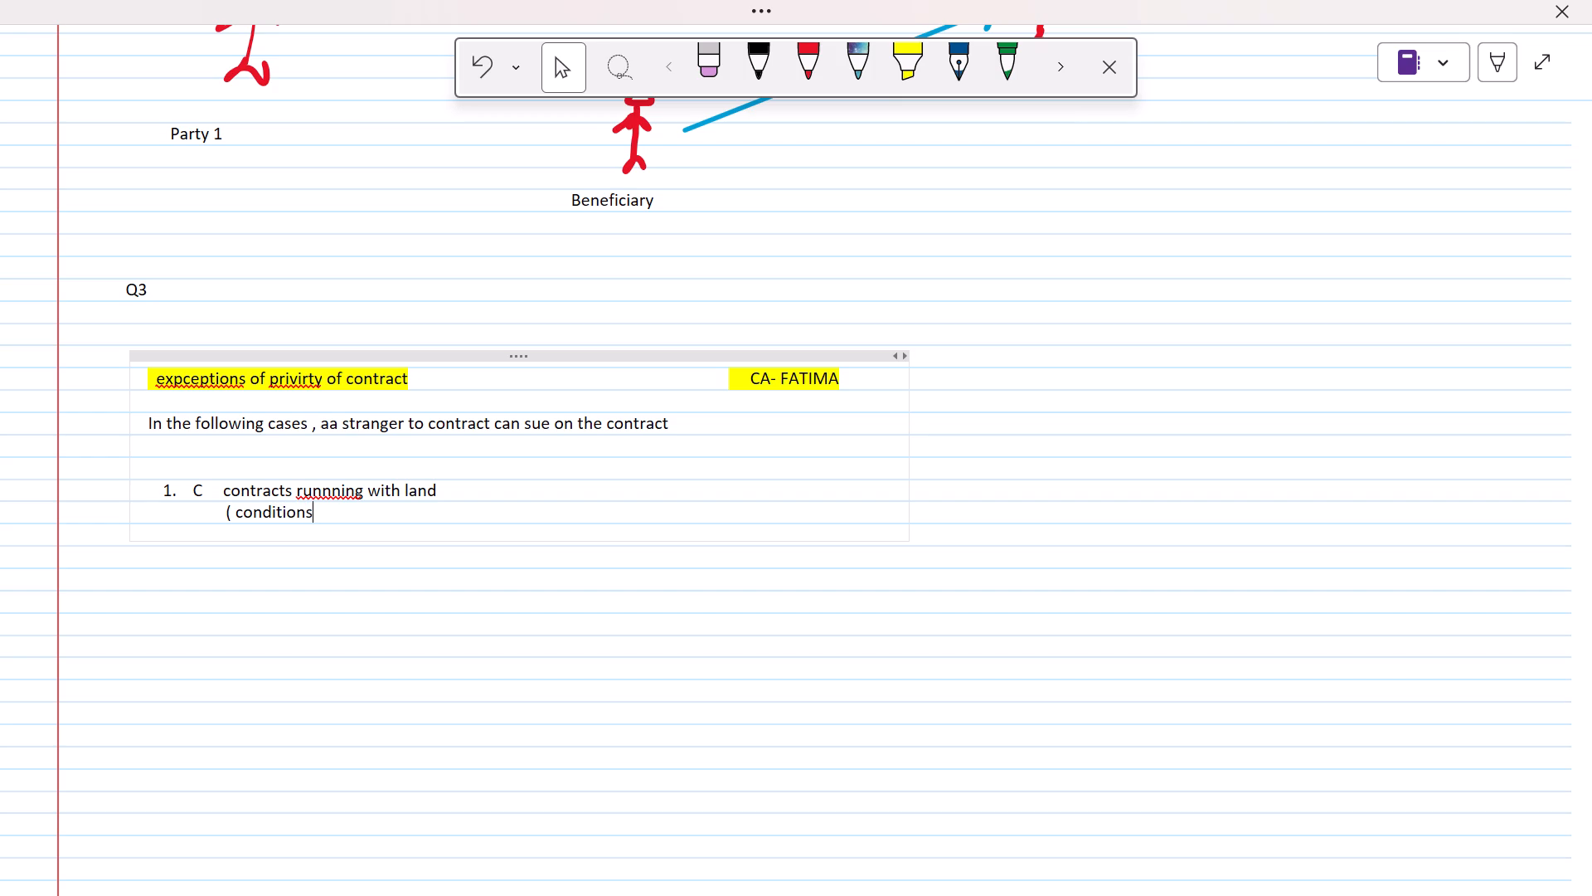
type(")")
key("space")
Start another line below "( conditions)", indented to match it, with "when seller of land".
key("Return")
key("space")
key("space")
key("space")
key("space")
key("space")
key("space")
key("space")
key("space")
key("space")
key("space")
key("space")
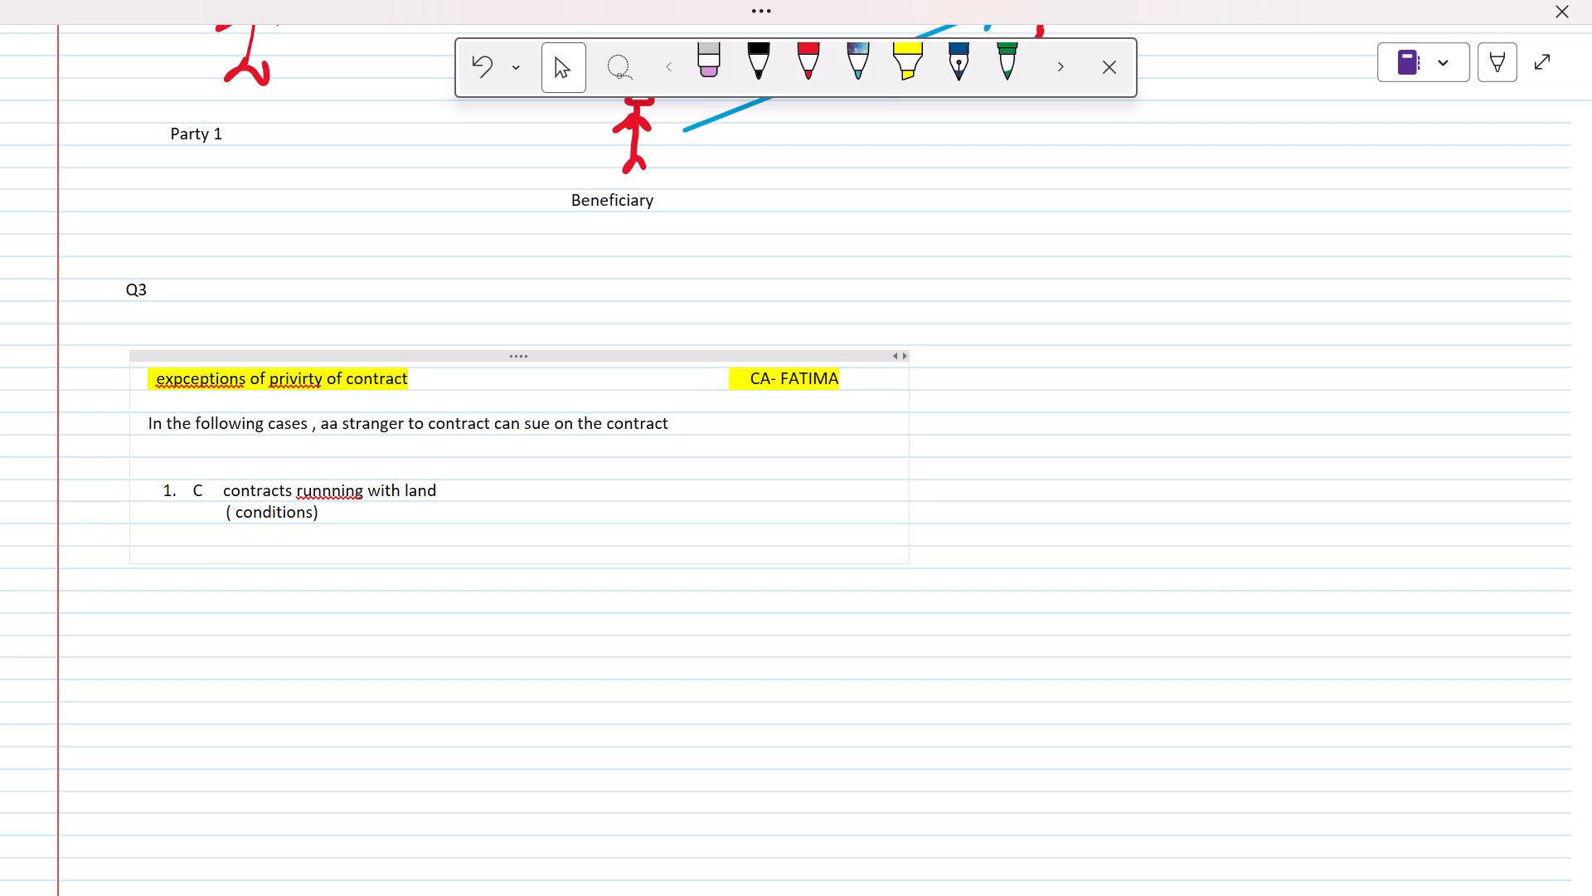
key("BackSpace")
key("BackSpace")
key("BackSpace")
type("when seller of land")
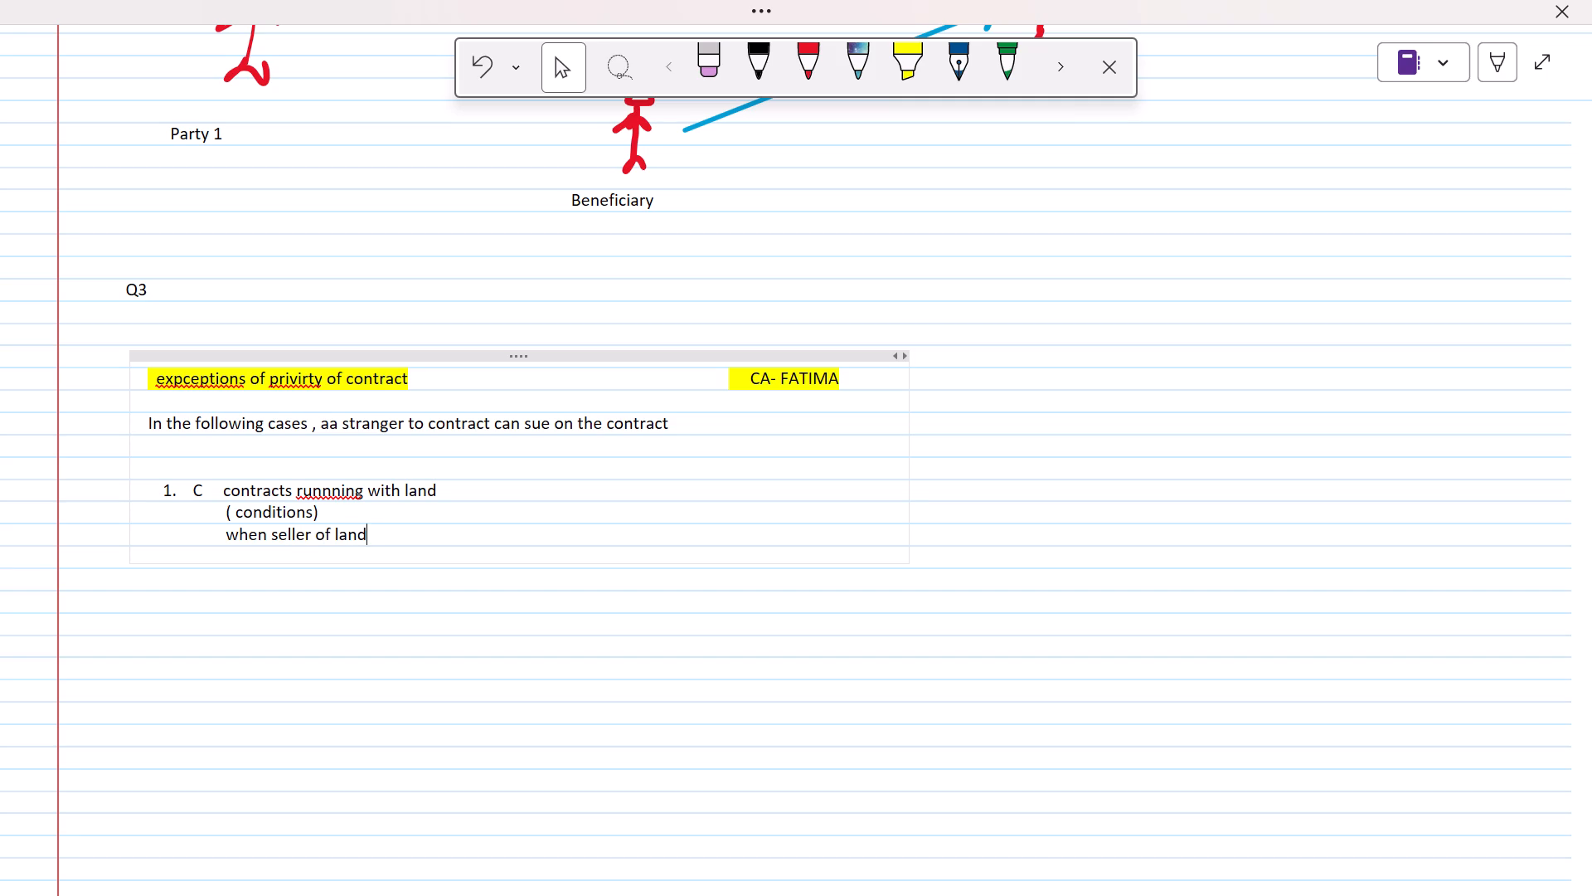
Continue the explanation of item 1 with "imposes same condition on buyer".
key("space")
type("impos")
type("esa")
key("space")
key("BackSpace")
key("BackSpace")
key("BackSpace")
key("space")
key("BackSpace")
key("s")
key("space")
type("samne")
key("BackSpace")
key("BackSpace")
type("e")
key("space")
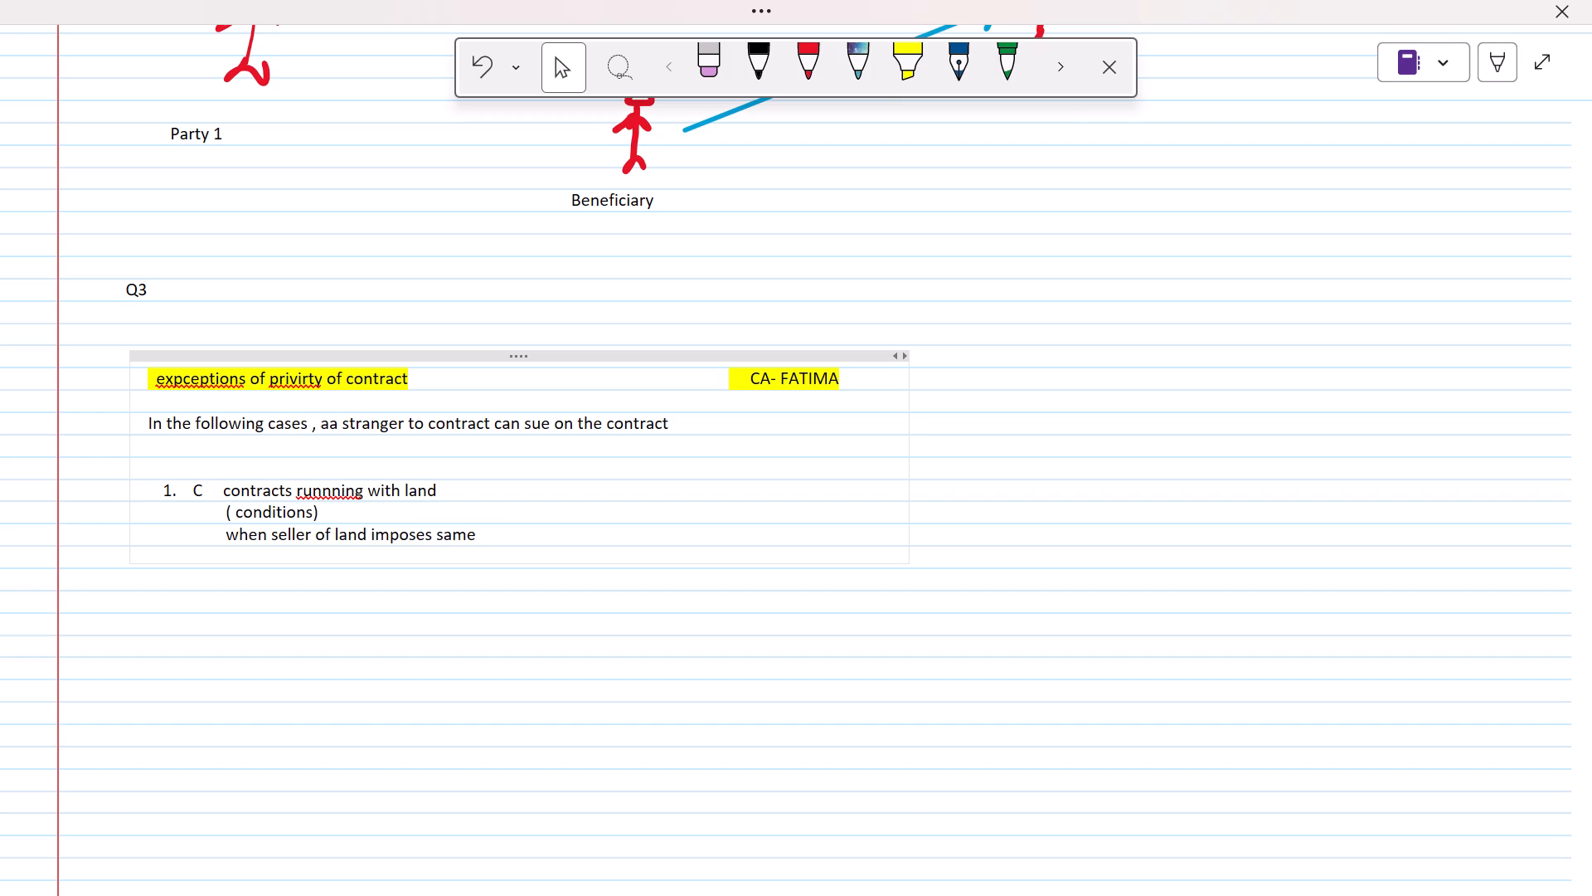
type("condition on buyes")
key("BackSpace")
type("r")
key("space")
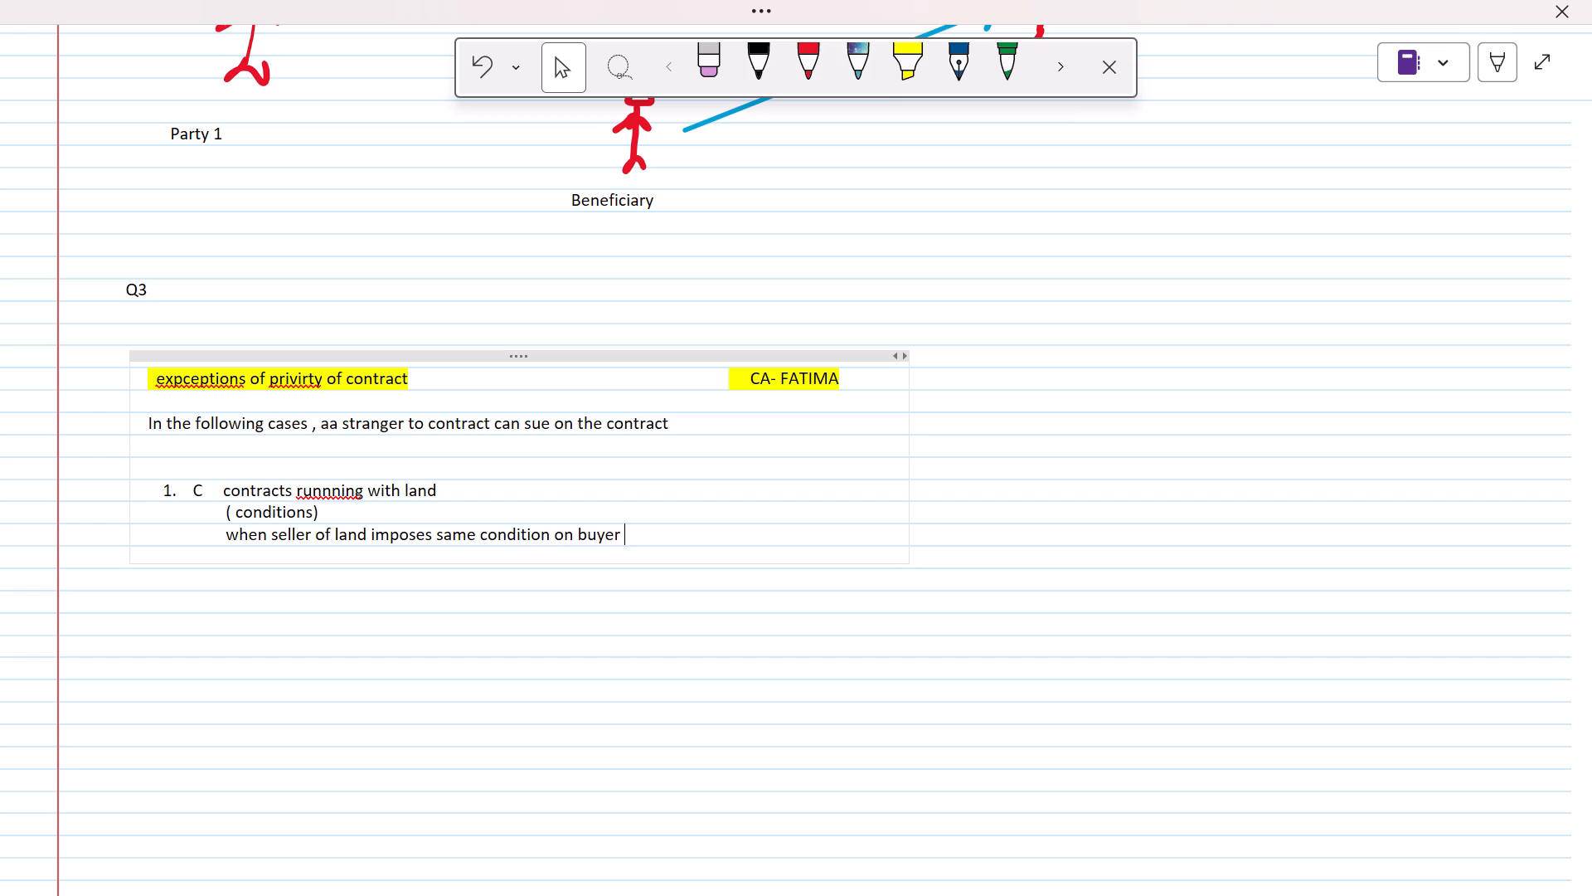
Extend the sentence after "buyer" with ", and the buyer dose not comply with it".
type(",")
key("space")
type("an d")
key("BackSpace")
key("BackSpace")
key("BackSpace")
type("nd thr")
key("BackSpace")
type("e buyer")
key("space")
type("dso")
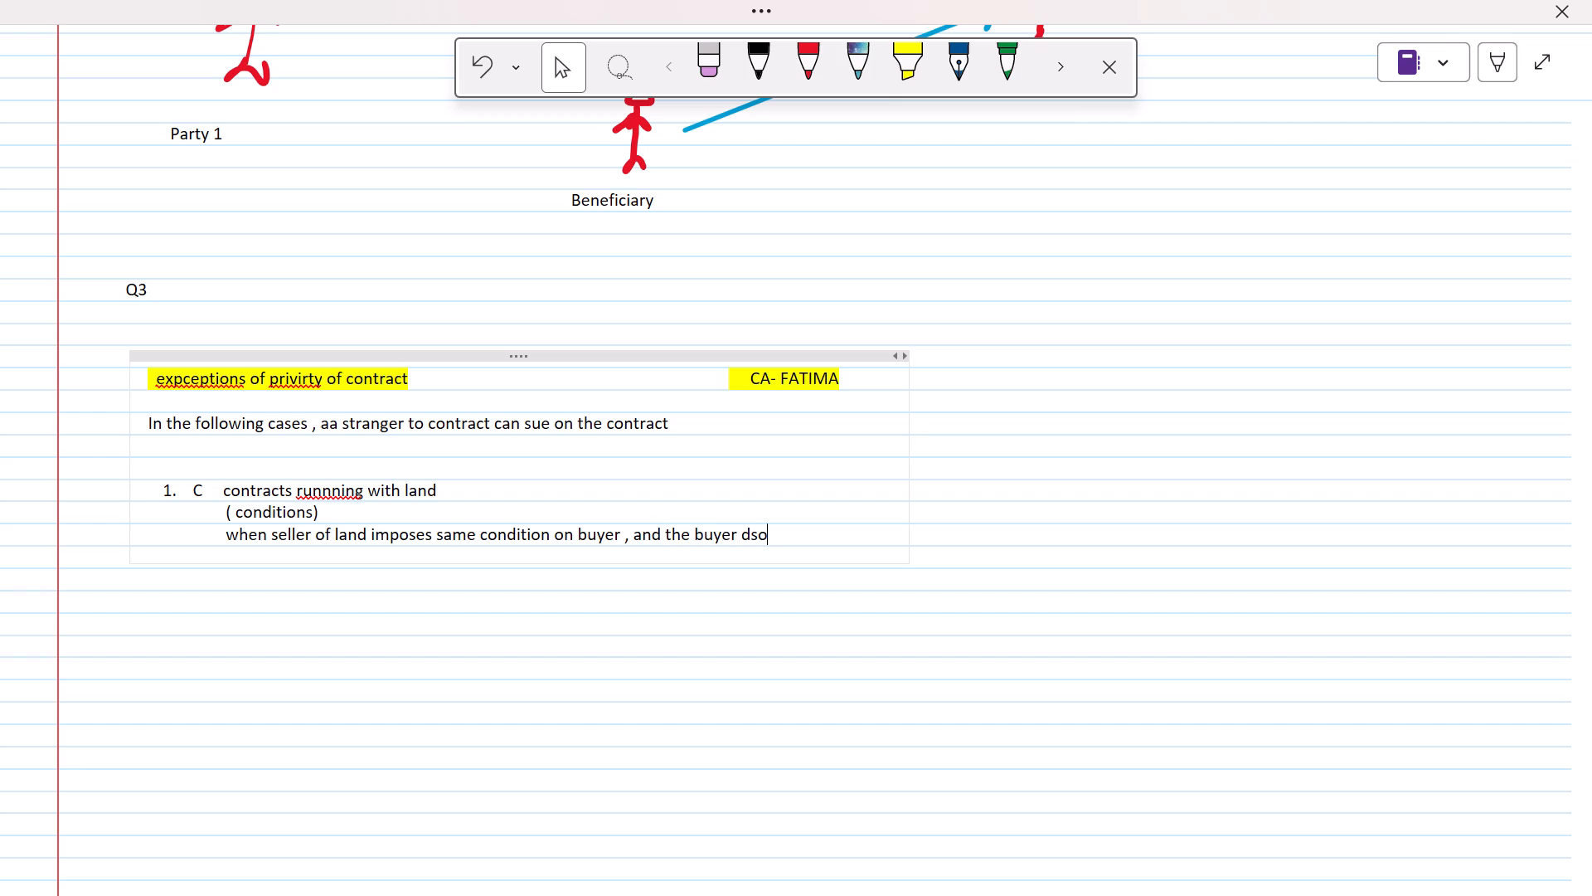
key("BackSpace")
key("BackSpace")
type("ose")
key("space")
type("not comply with it")
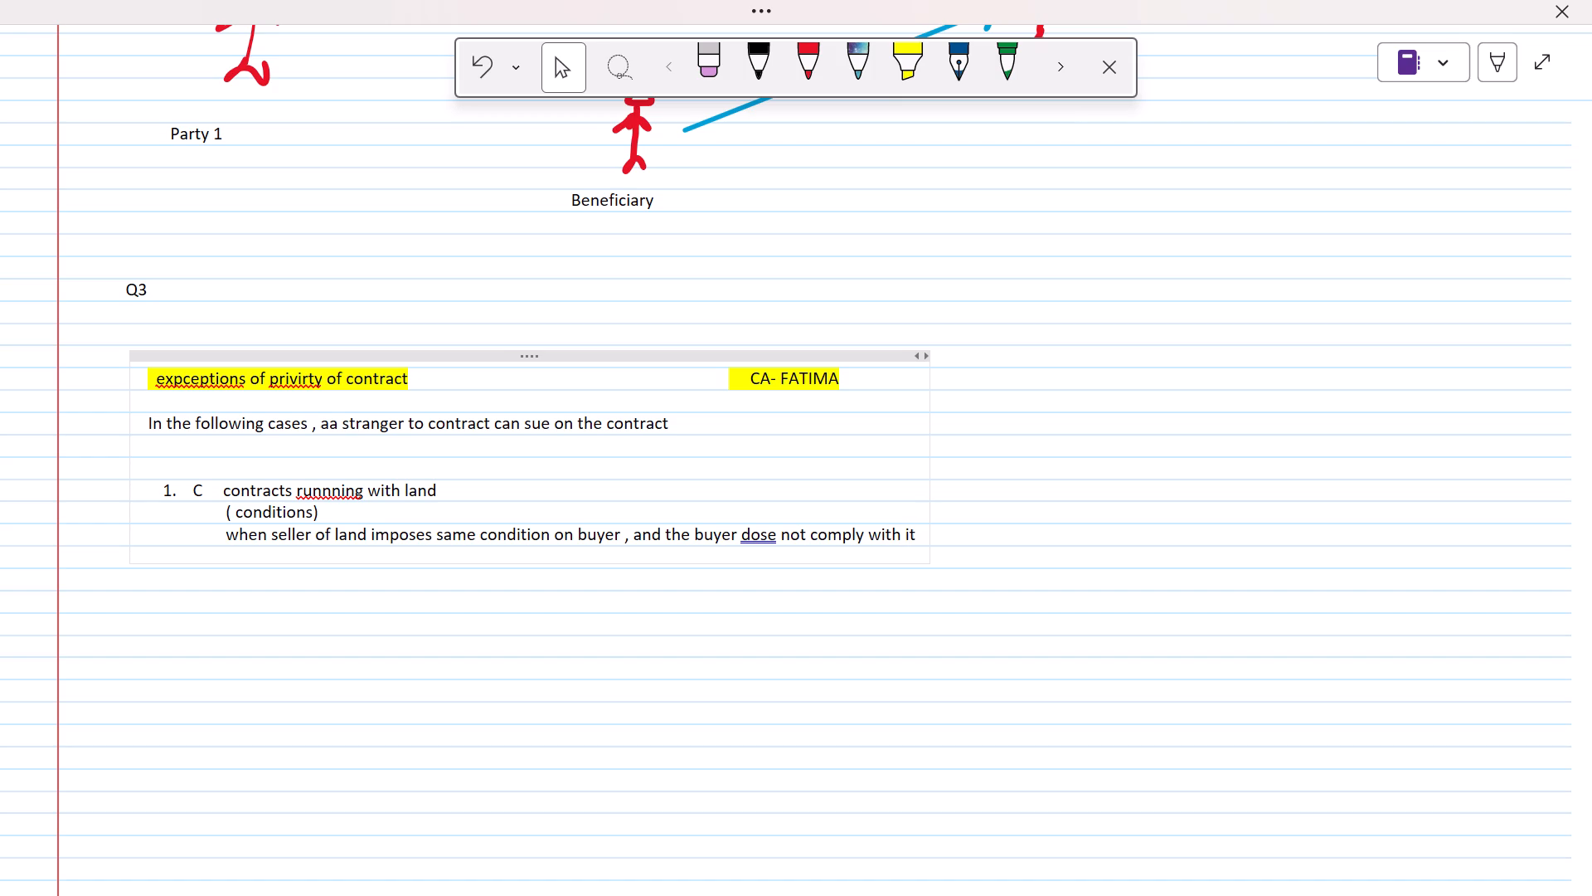
Carry the sentence on with ", then the succesor of seller ( stranger)".
key("space")
type(",")
key("space")
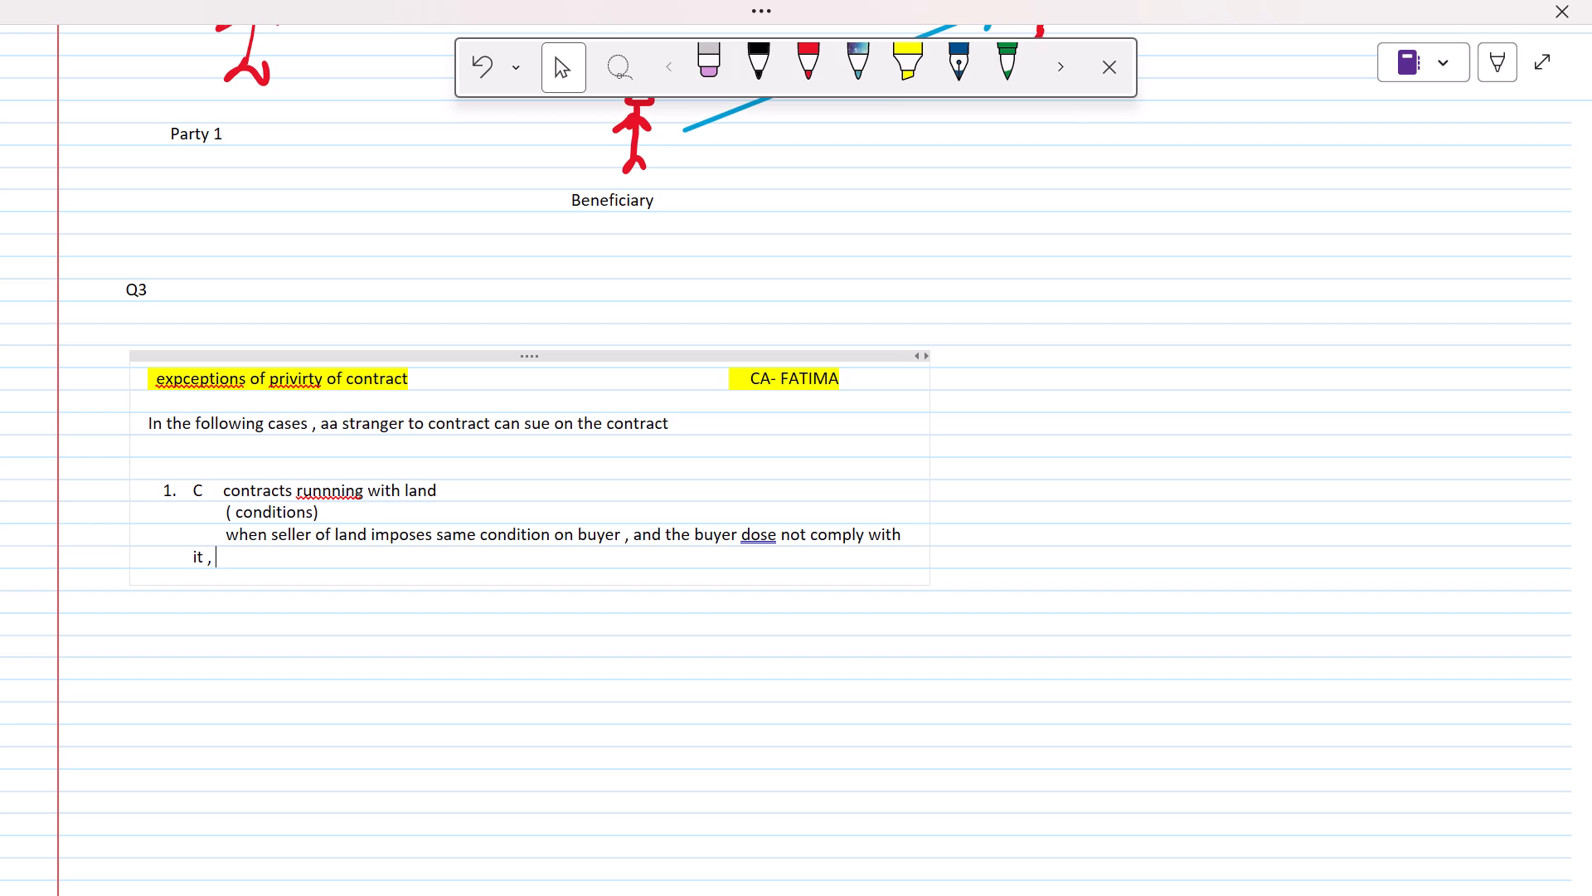
type("then the")
key("space")
type("succesor of sell")
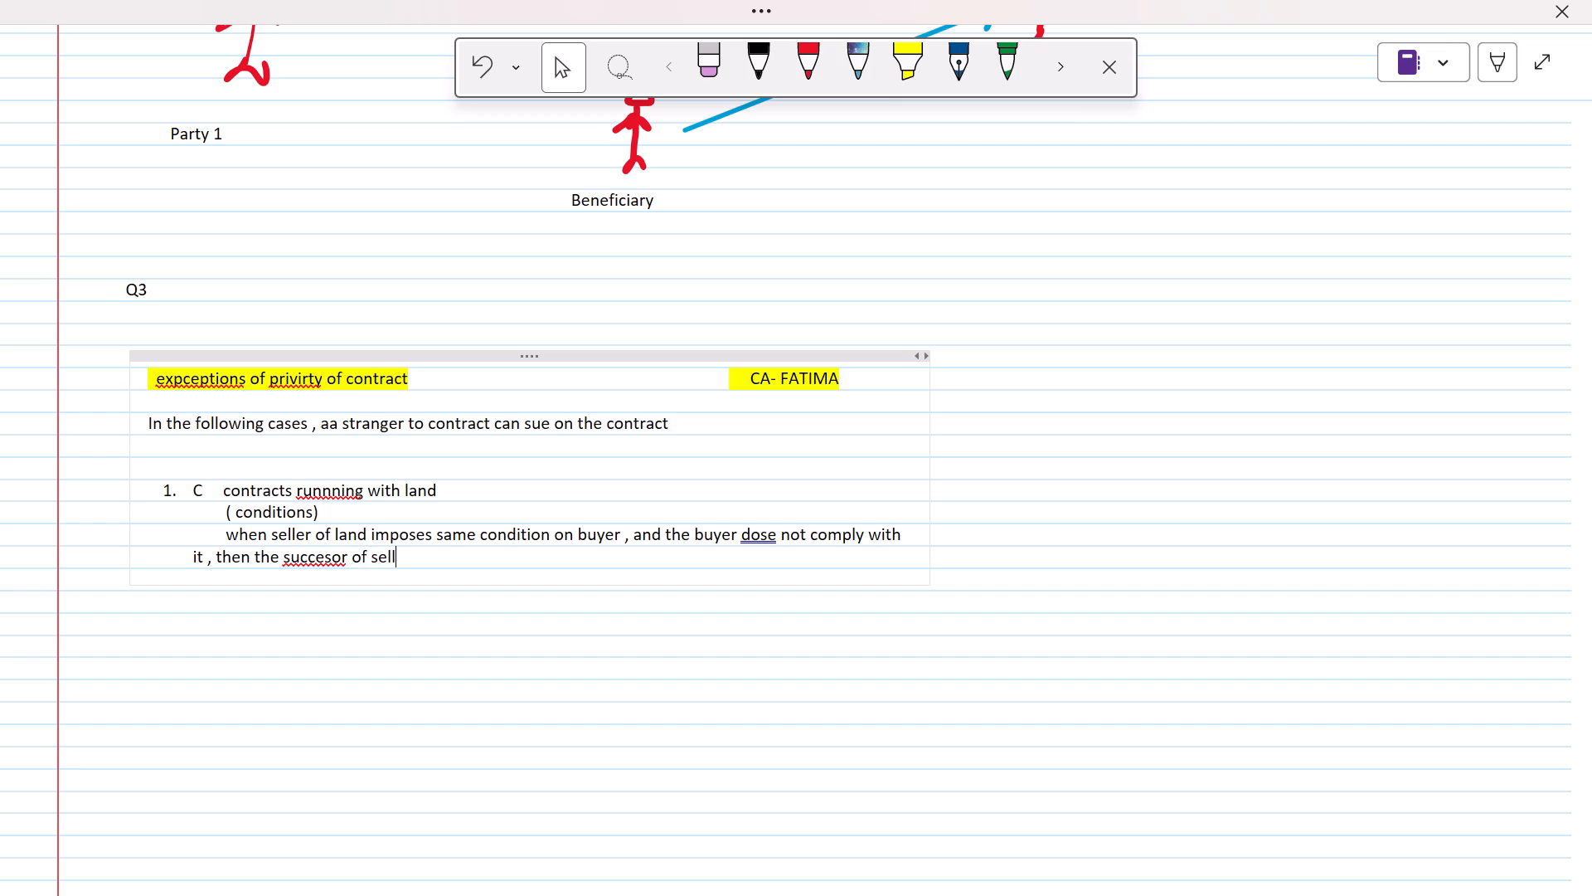
type("er ( stranger)")
key("space")
Continue the sentence after "( stranger)" with "can sue the buyer to".
type("can sue teh buuu")
key("BackSpace")
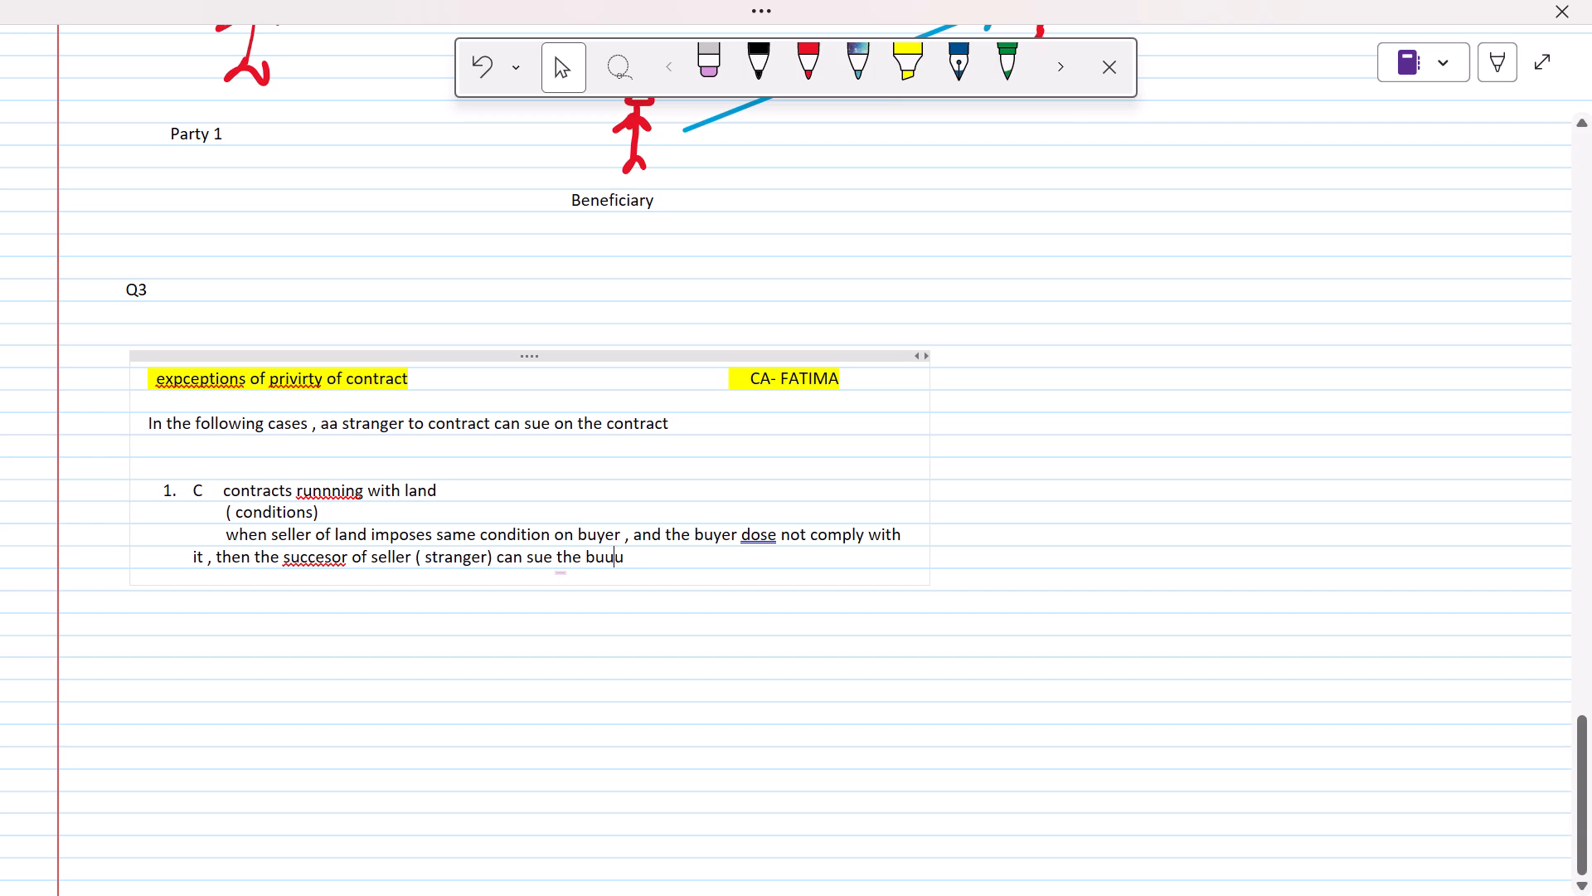
key("BackSpace")
key("BackSpace")
type("uyer to")
key("space")
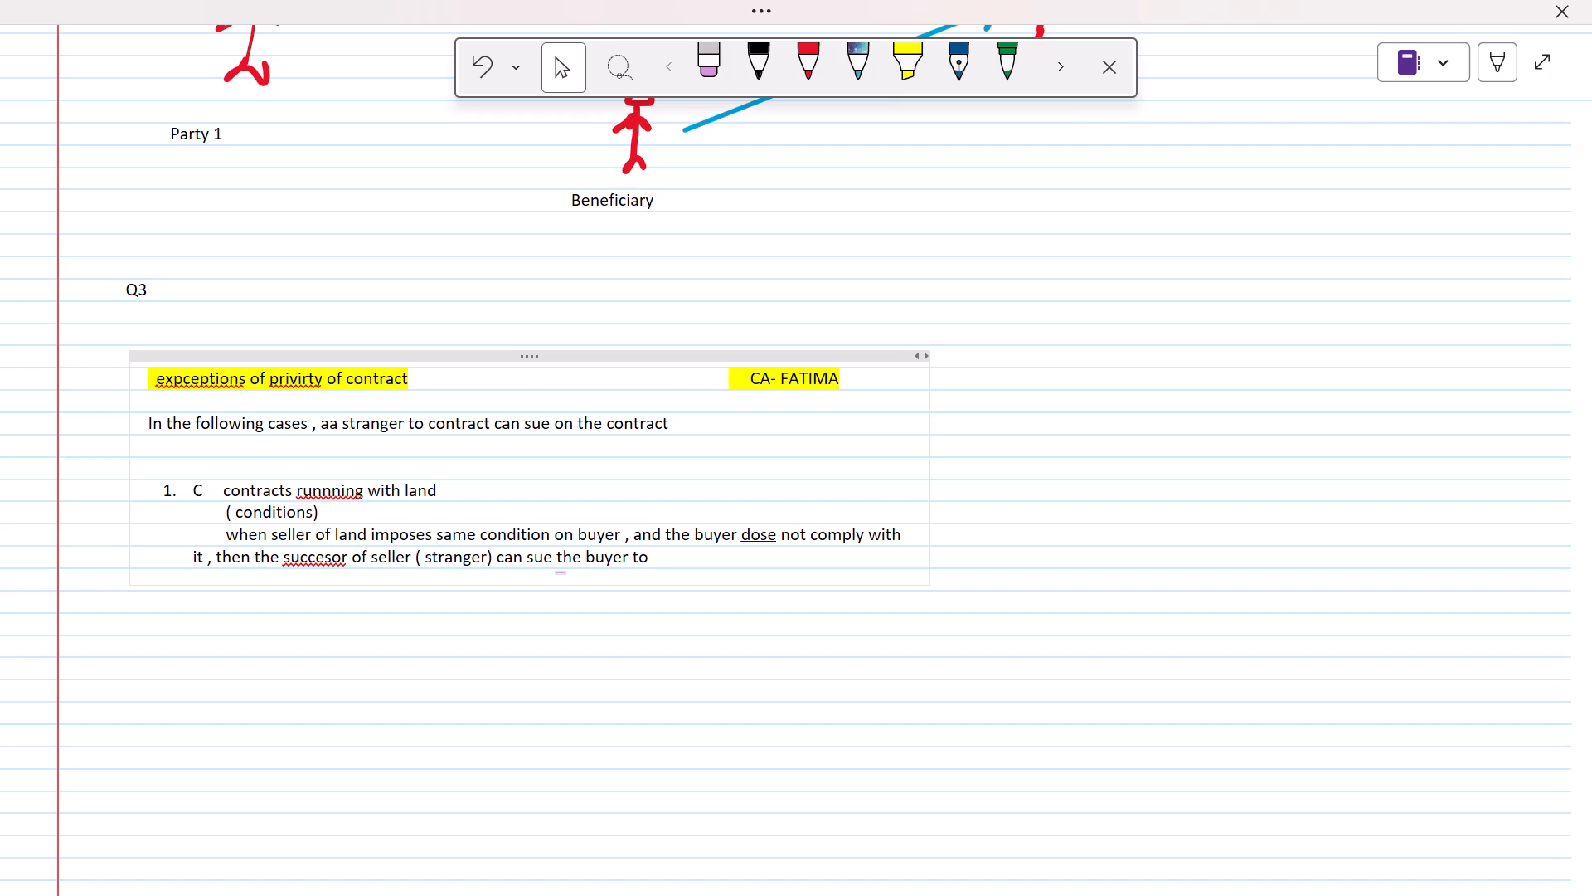
Finish the explanation of item 1 with "enforce the conditions".
key("e")
type("nforce e")
key("BackSpace")
type("thhe")
key("space")
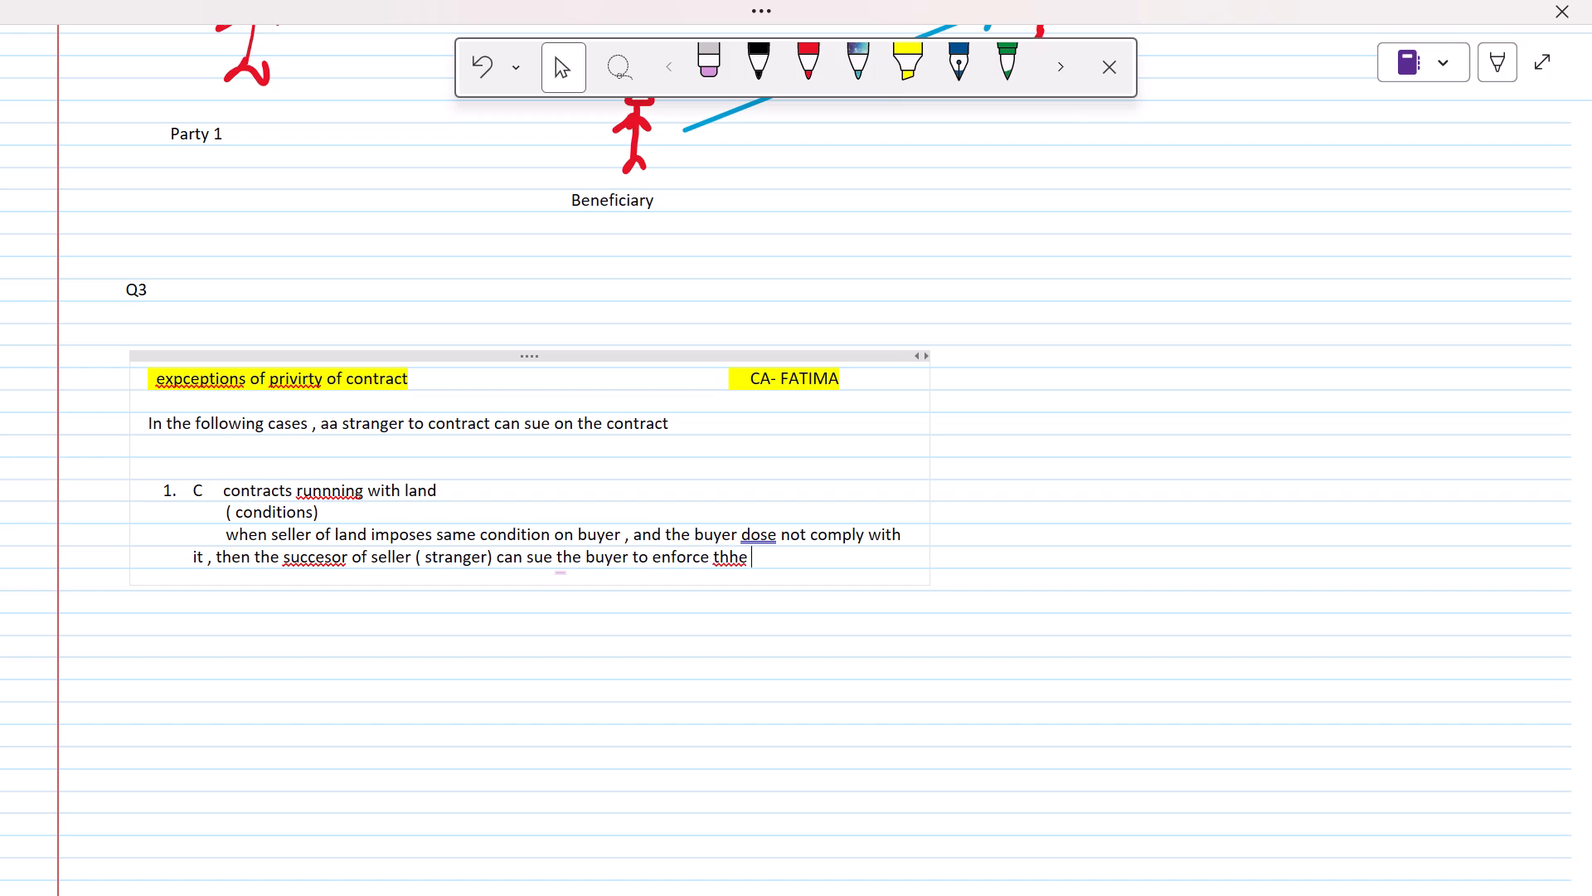
key("Left")
key("Left")
key("BackSpace")
key("Right")
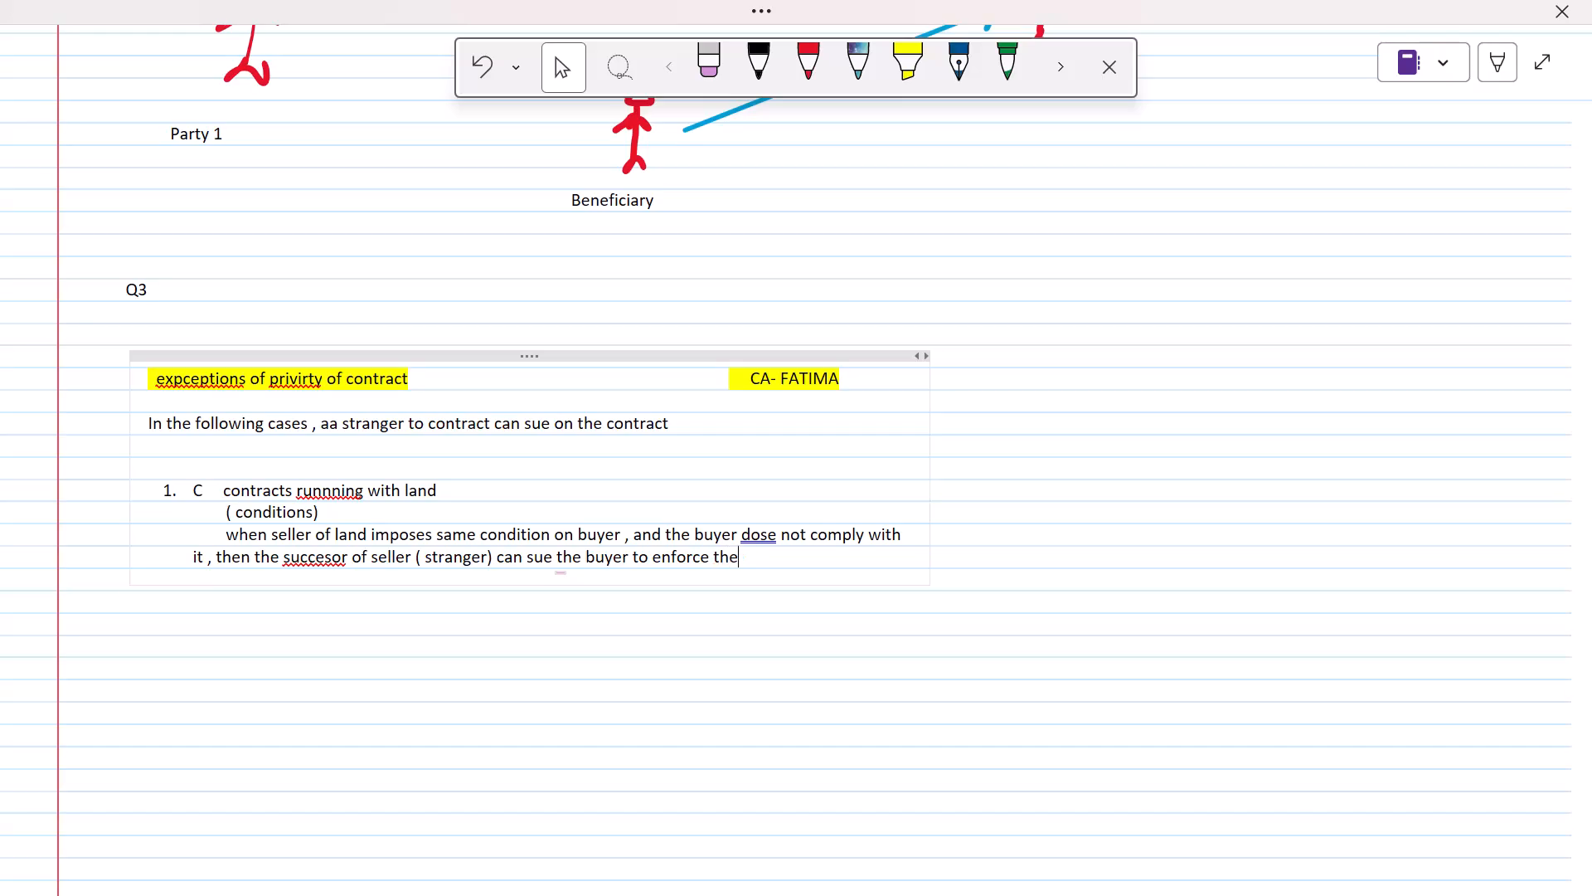
key("Right")
type("conditions")
key("space")
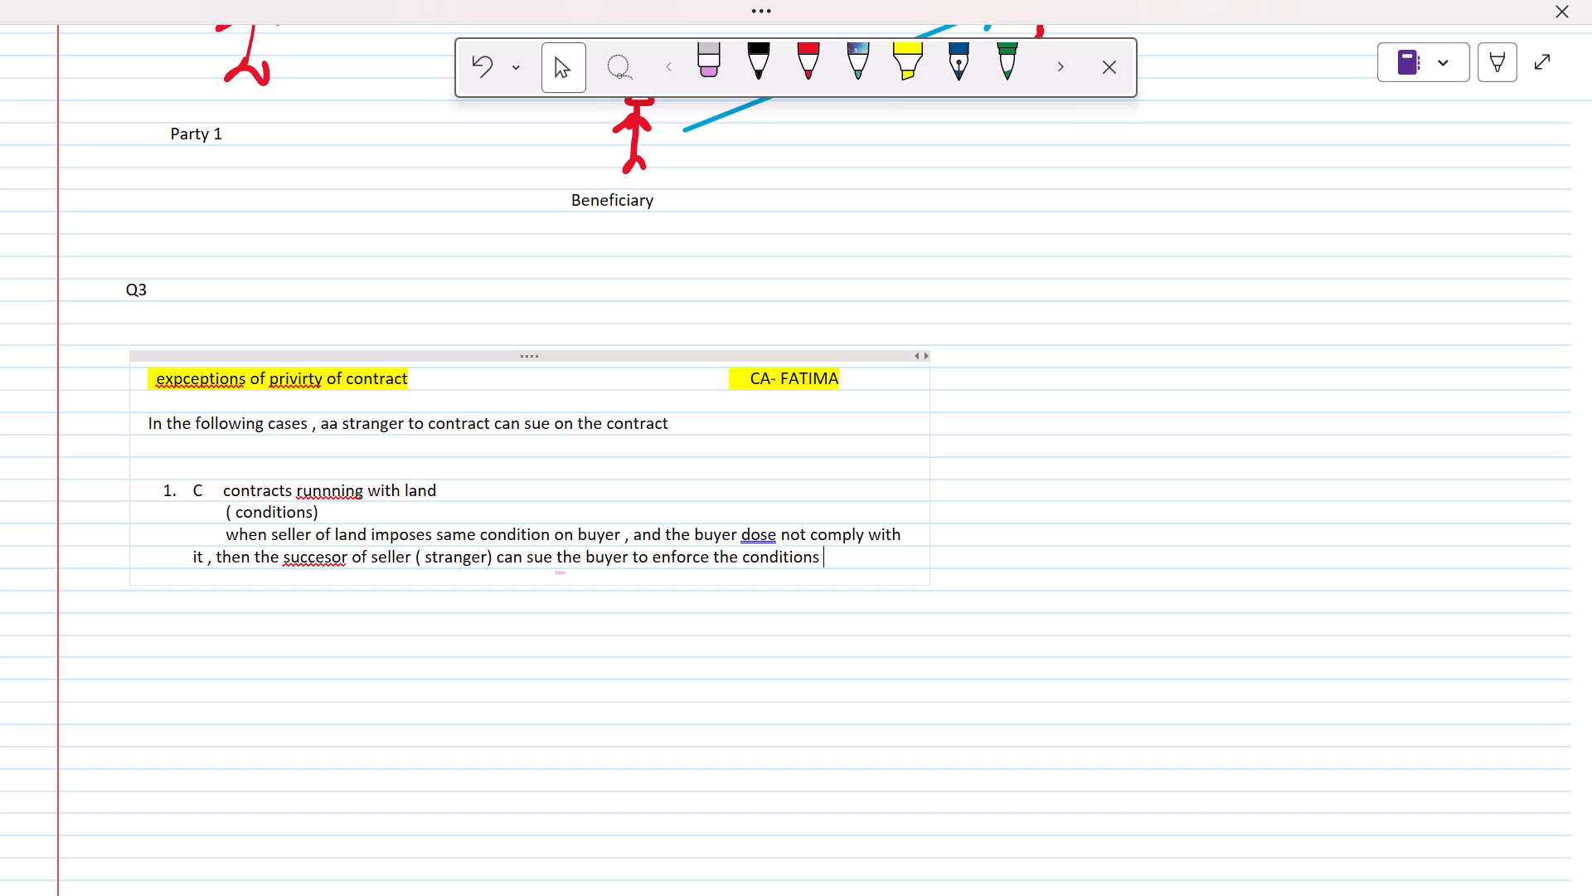
Leave a blank line below the item 1 explanation and add the lines "Q5" and "Ans to Q5".
key("Return")
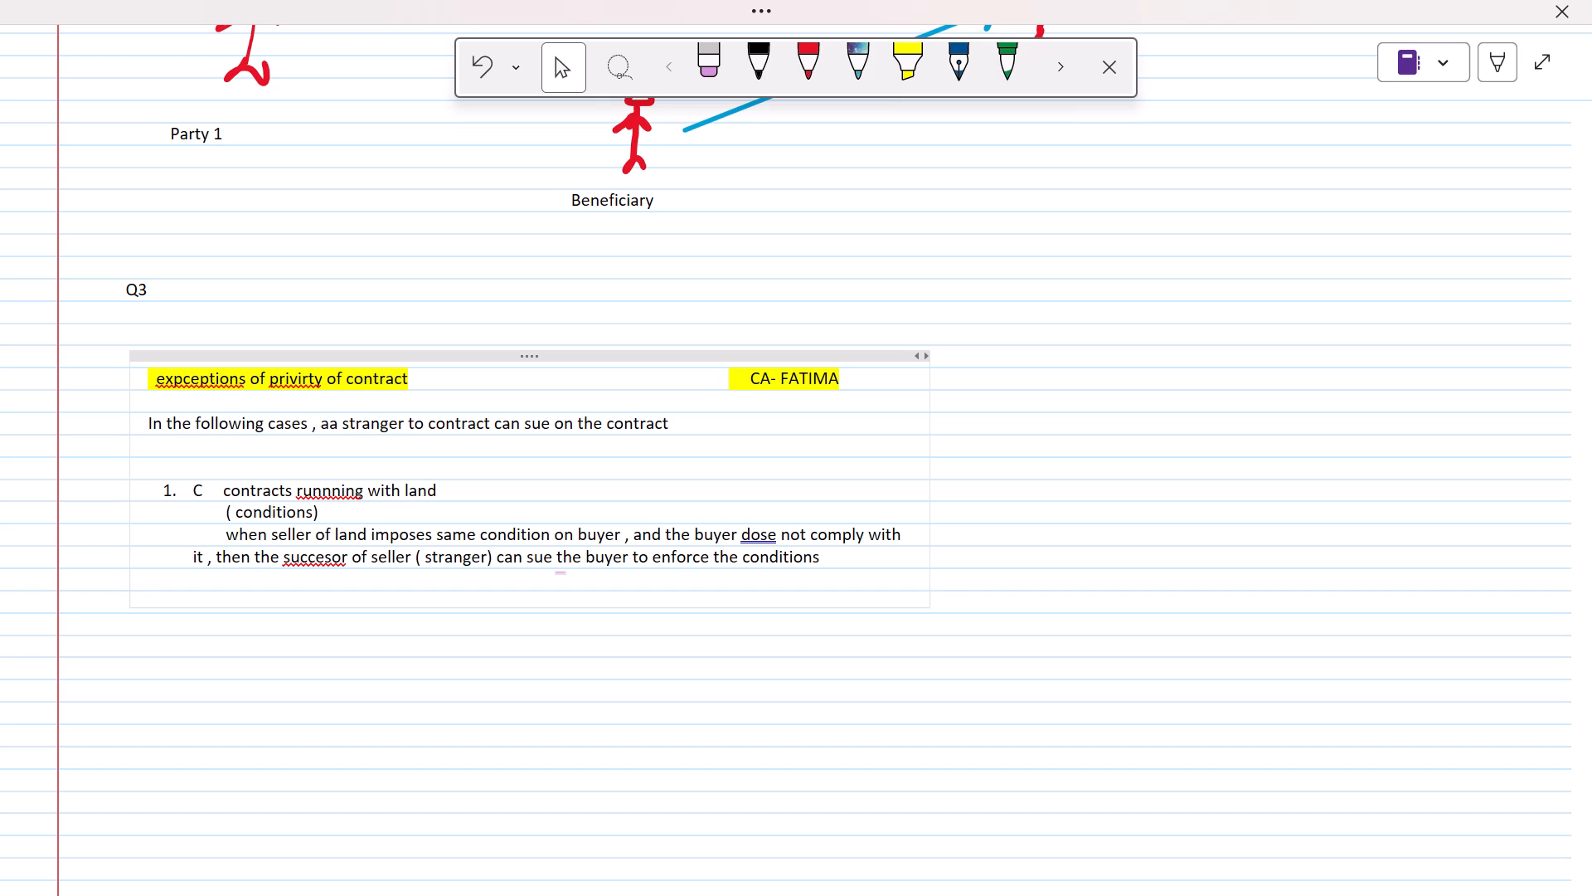
key("Return")
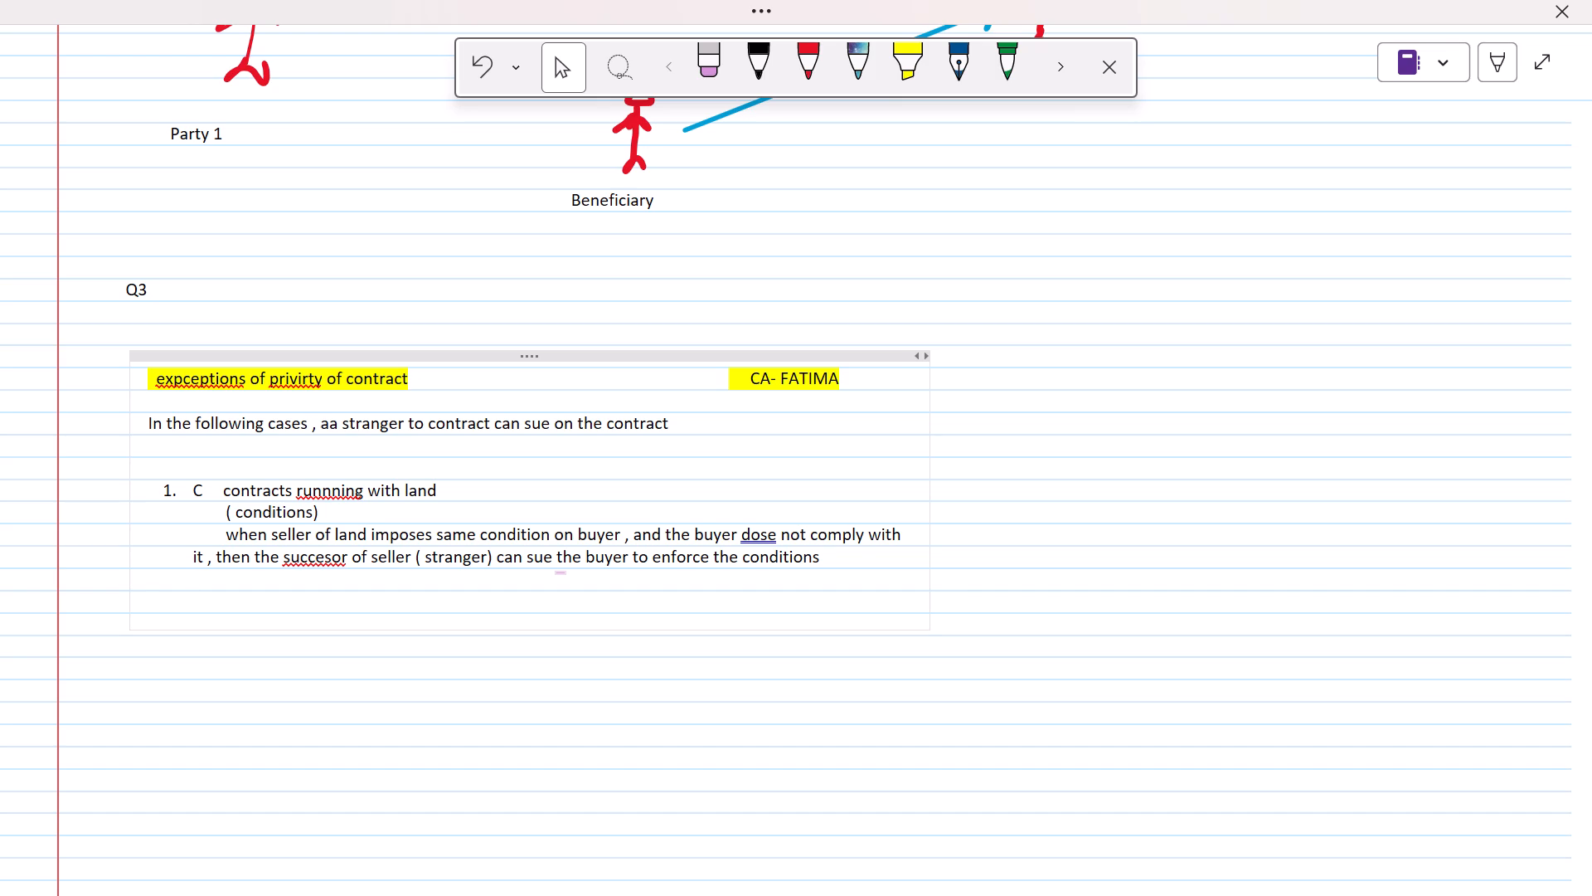
key("5")
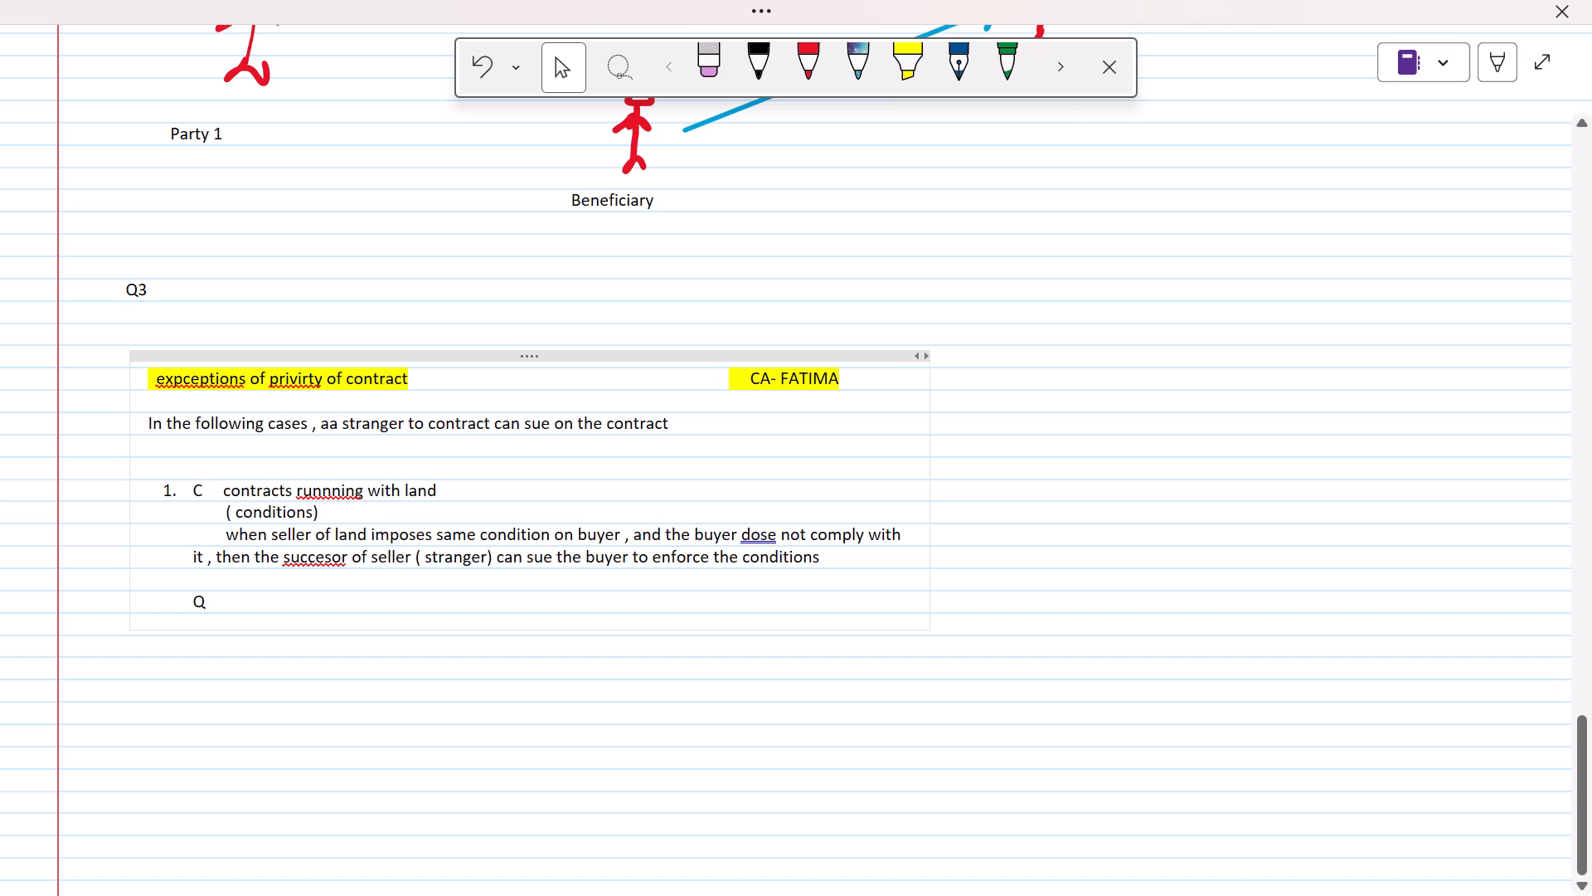
key("Return")
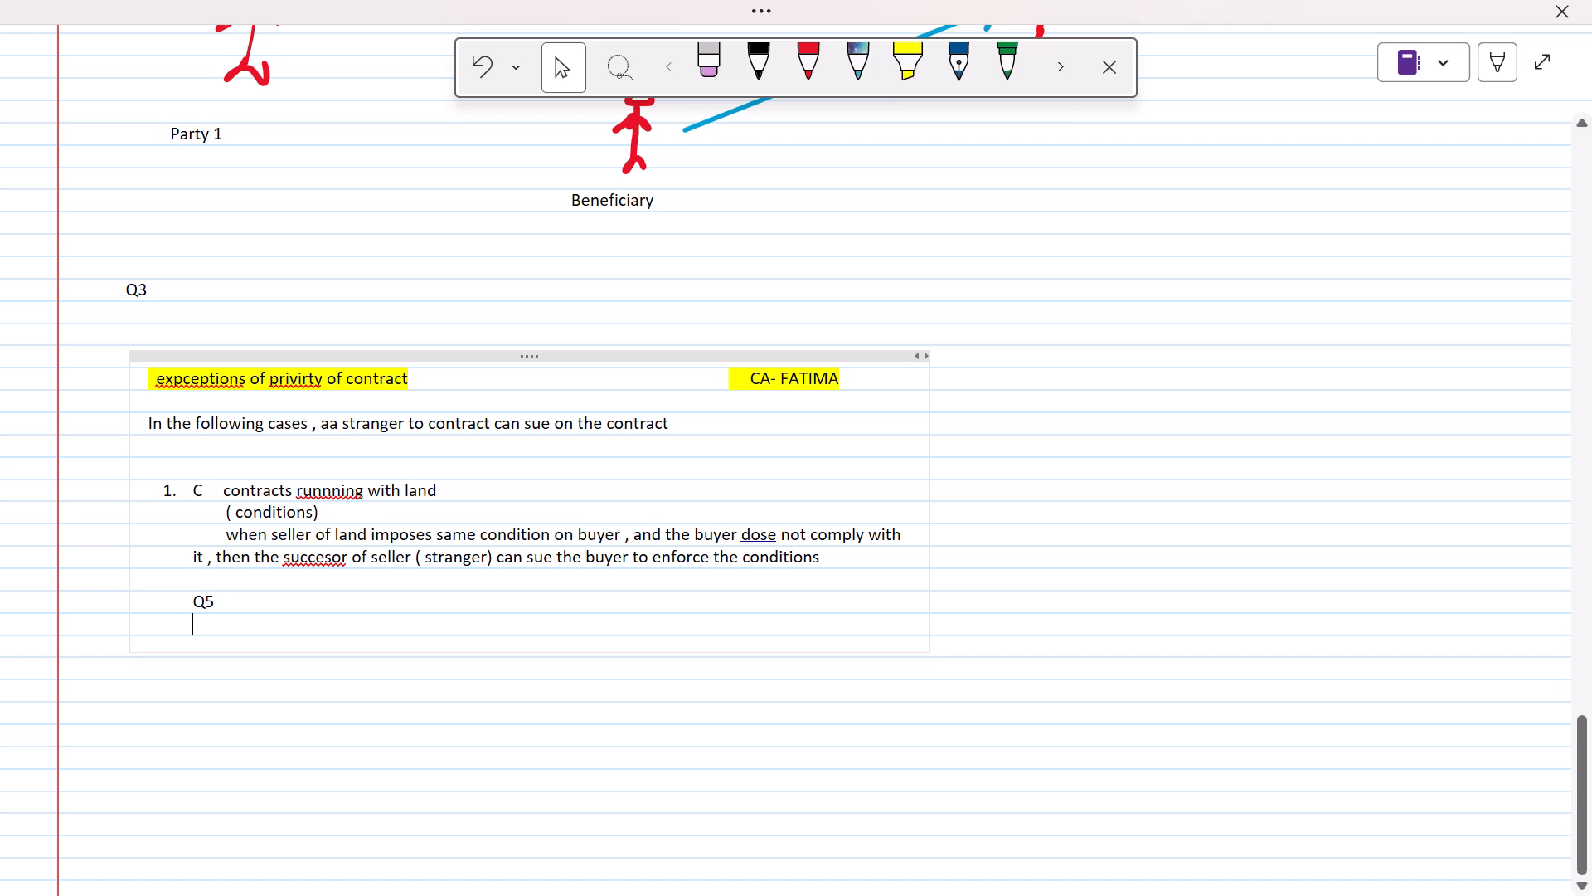
type("ans")
key("space")
type("to")
key("space")
key("q")
type("5")
key("space")
key("Return")
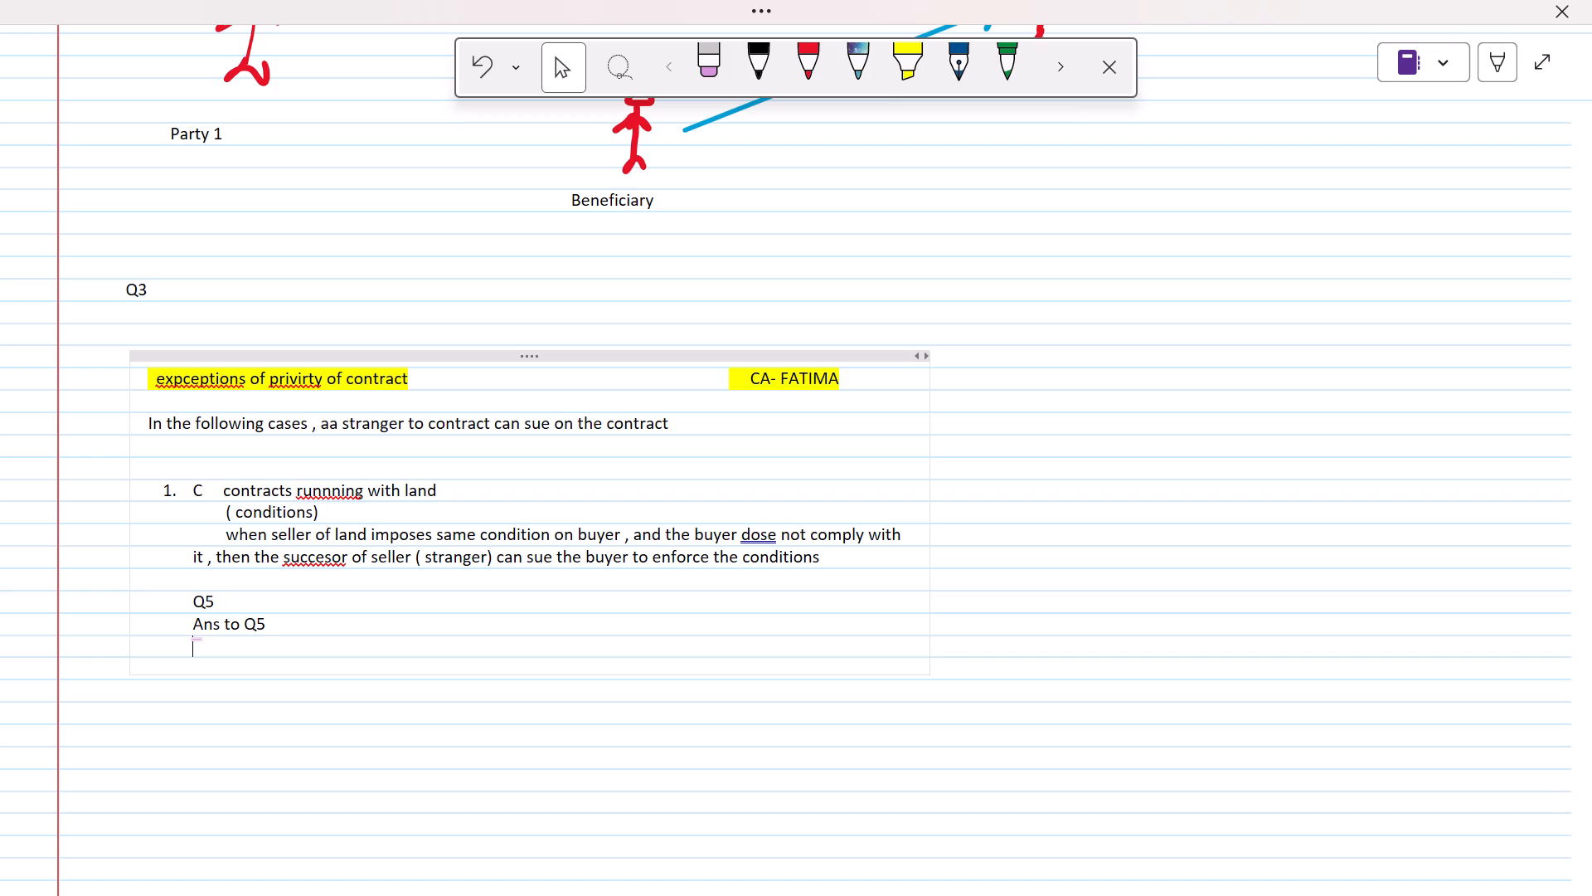
After a blank line below "Ans to Q5", write "(1) there cannot be stranger to contract ( privity)".
key("Return")
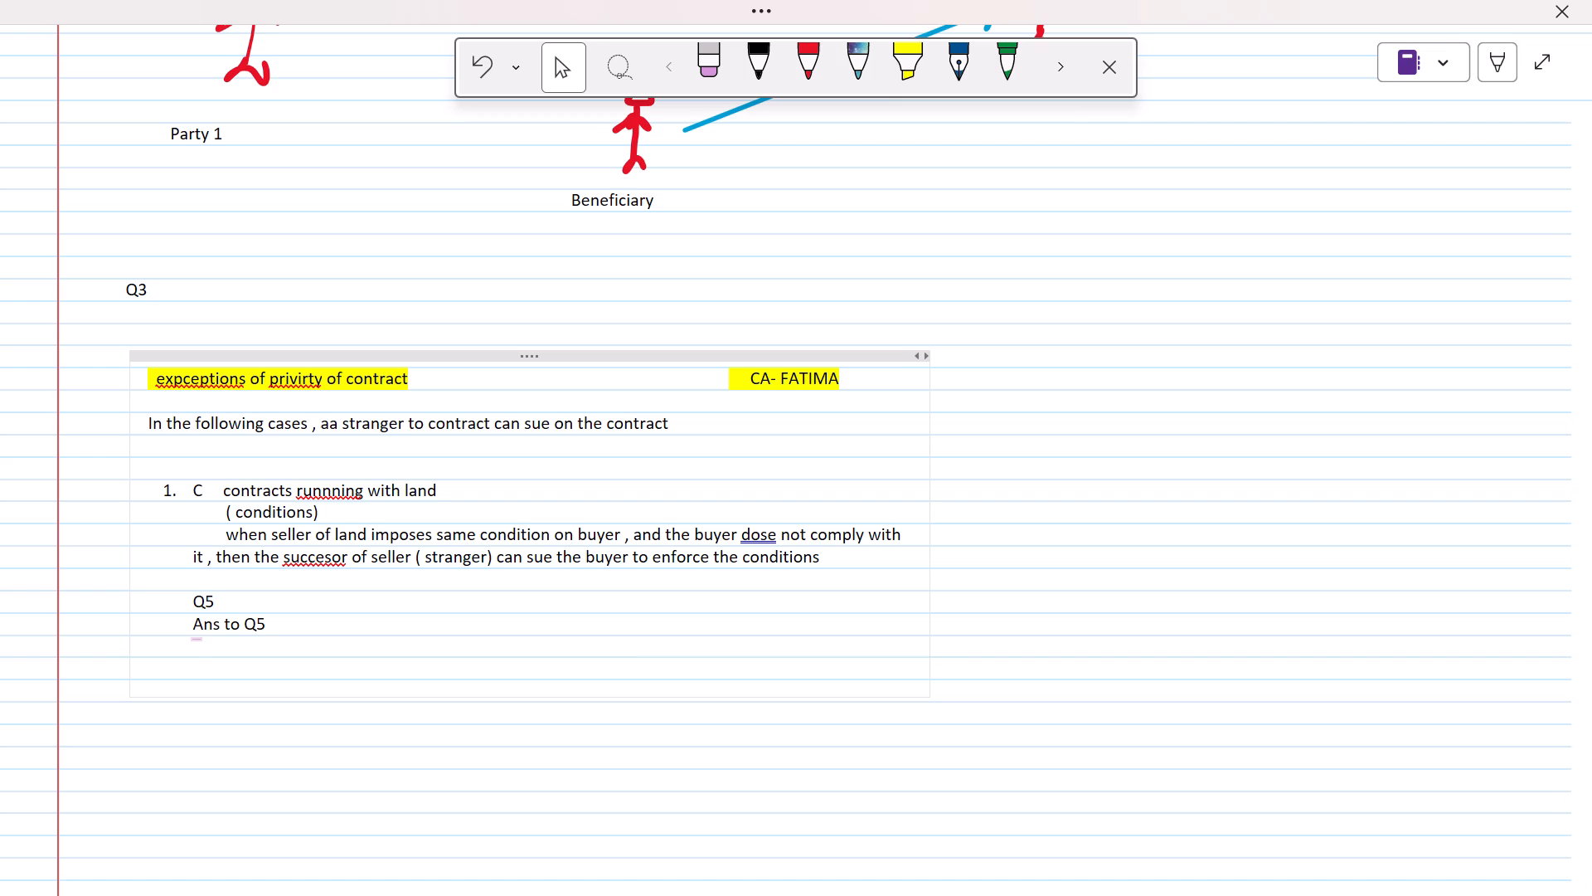
key("shift+parenleft")
type("1)")
key("space")
type("thwe")
key("BackSpace")
key("BackSpace")
type("ere")
key("space")
type("cannot be stranger to contract")
key("space")
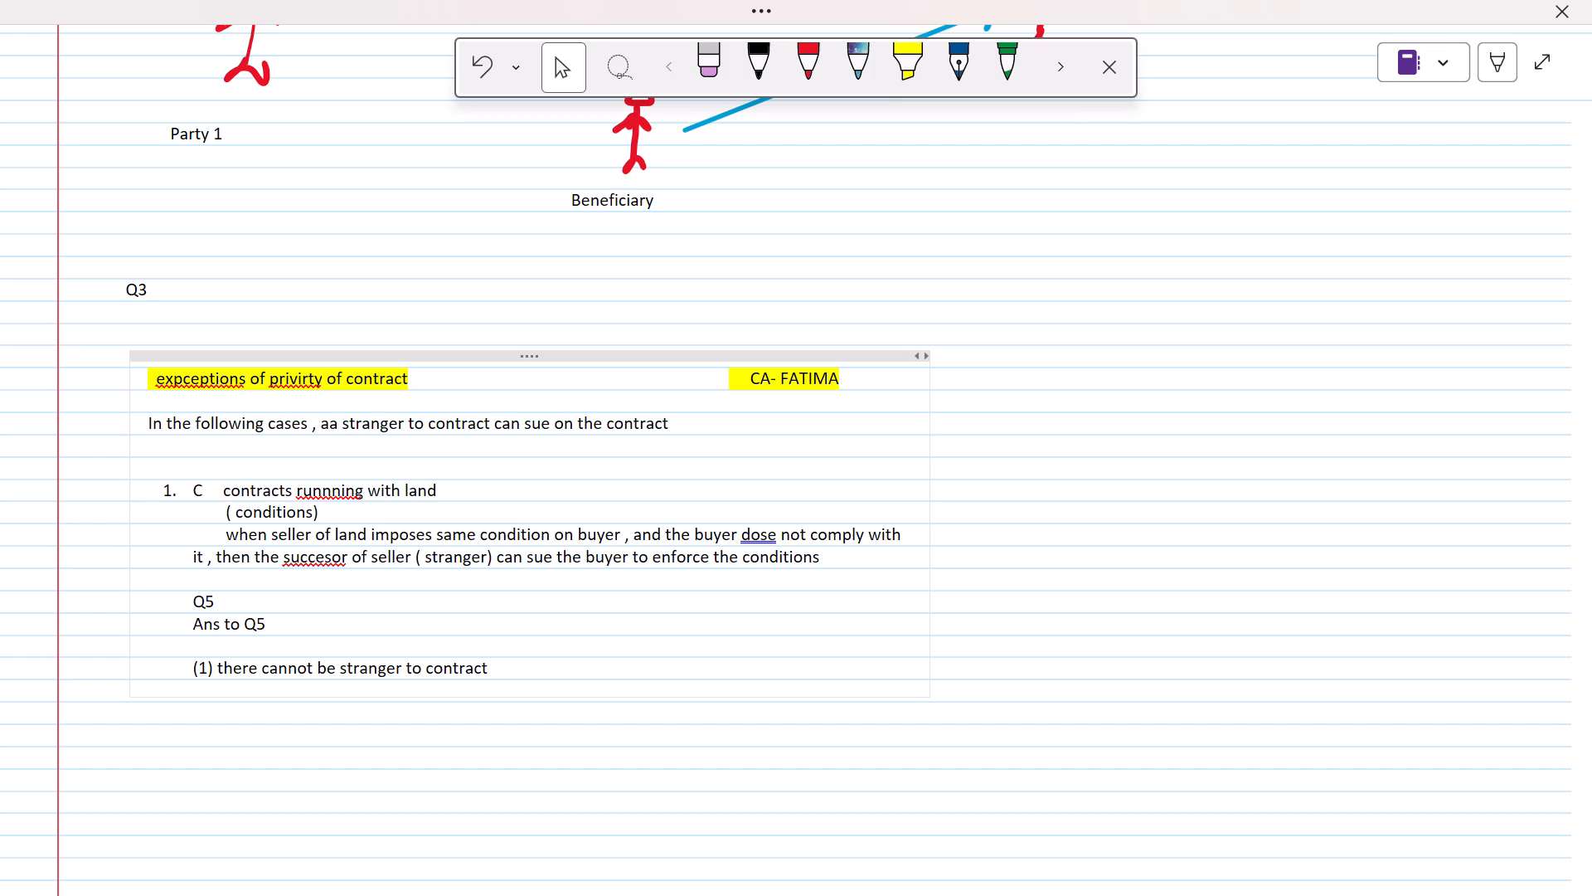
type("(")
key("space")
type("privity)")
key("space")
Continue answer (1) after "( privity)" with "but there can be stranger to consideration".
type("but")
key("space")
type("there can be")
key("space")
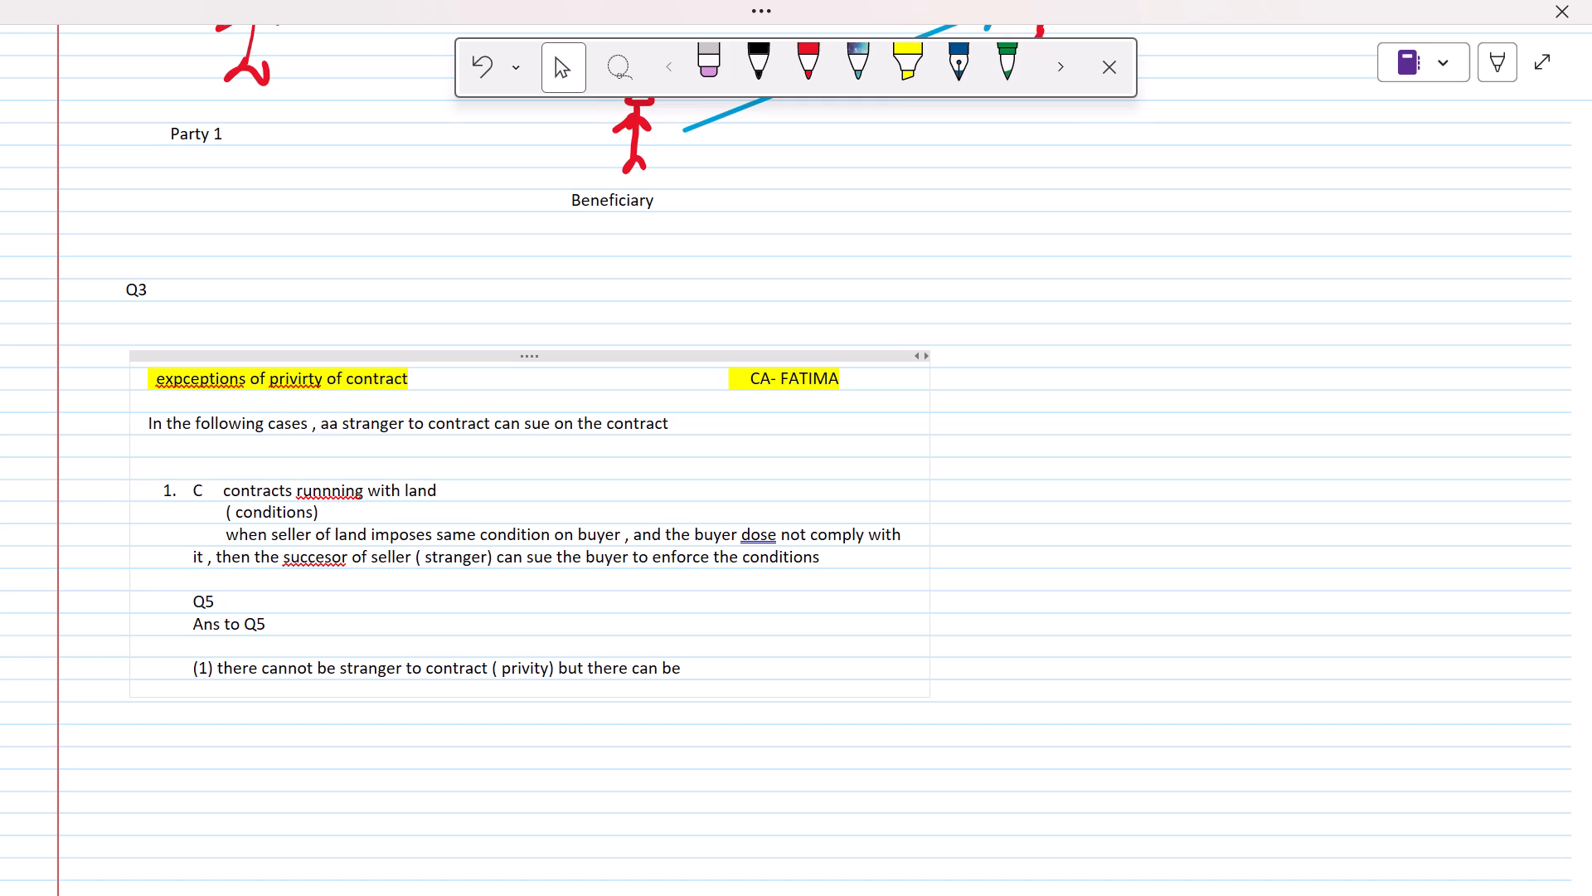
type("stranger to co")
type("nsideraton")
key("space")
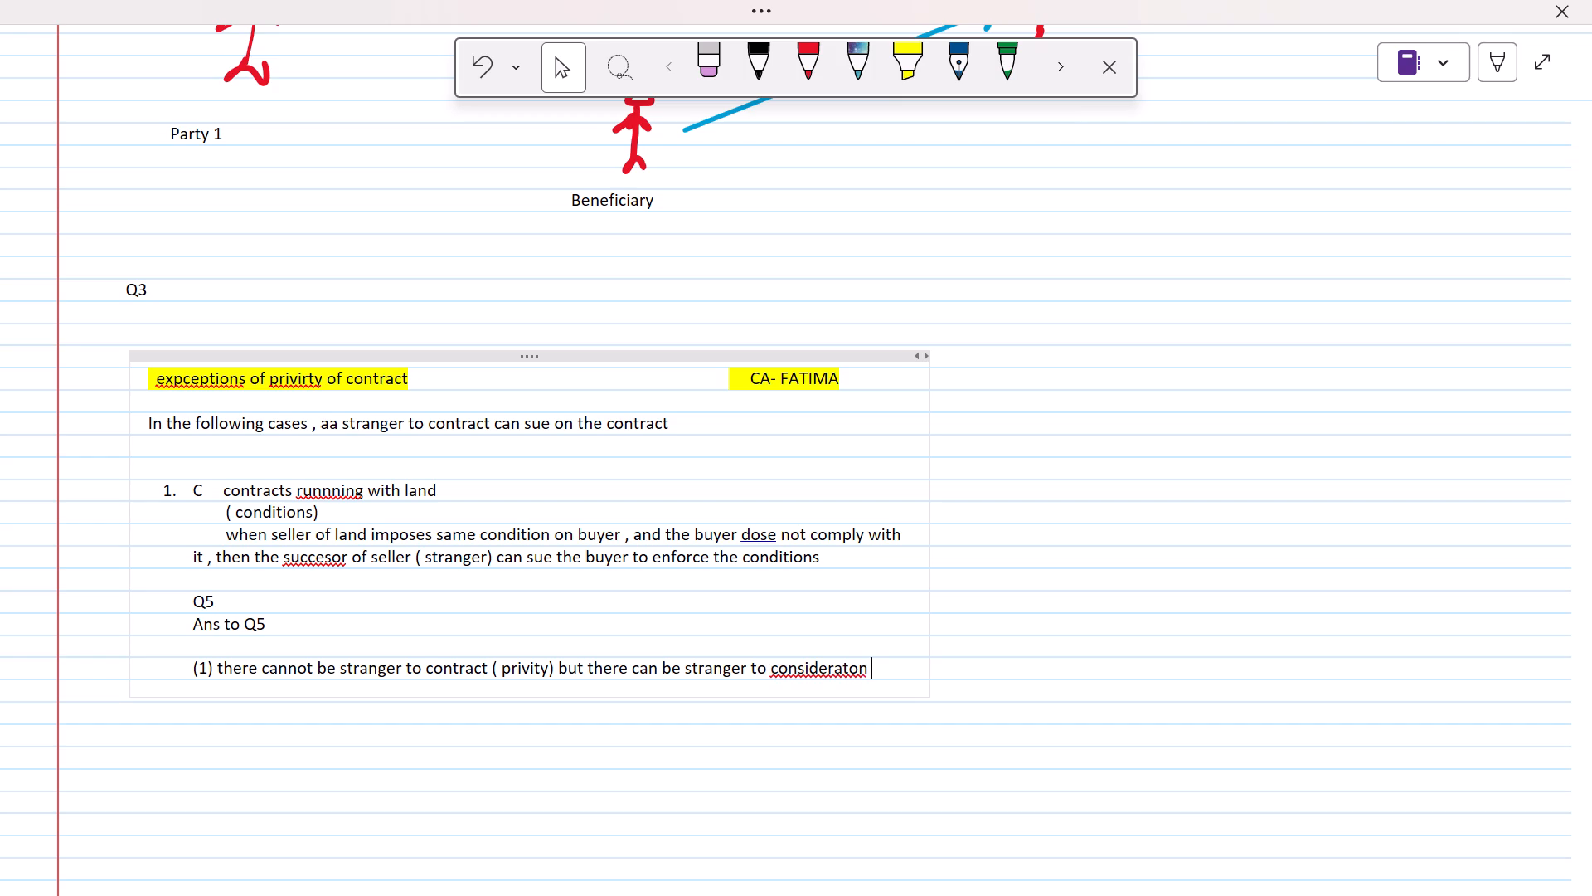
key("Left")
key("Left")
key("Left")
key("i")
key("Right")
key("Right")
key("Right")
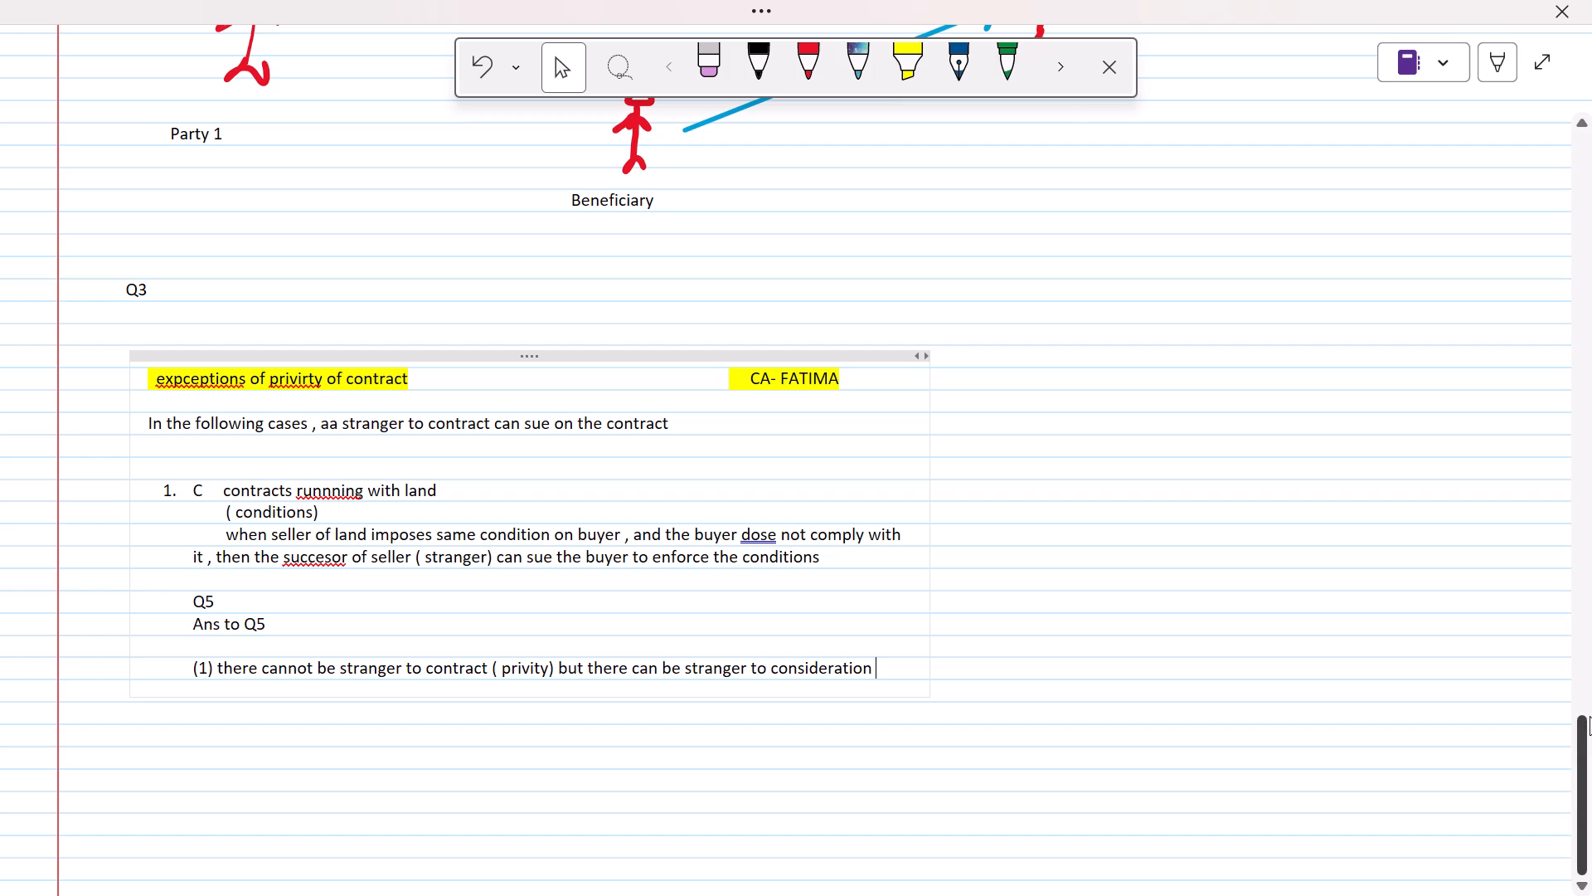
Add "i.e" after "consideration" and place it on its own line directly below answer (1).
type("i.")
type("e")
key("space")
key("Left")
key("Left")
key("Left")
key("Left")
key("Return")
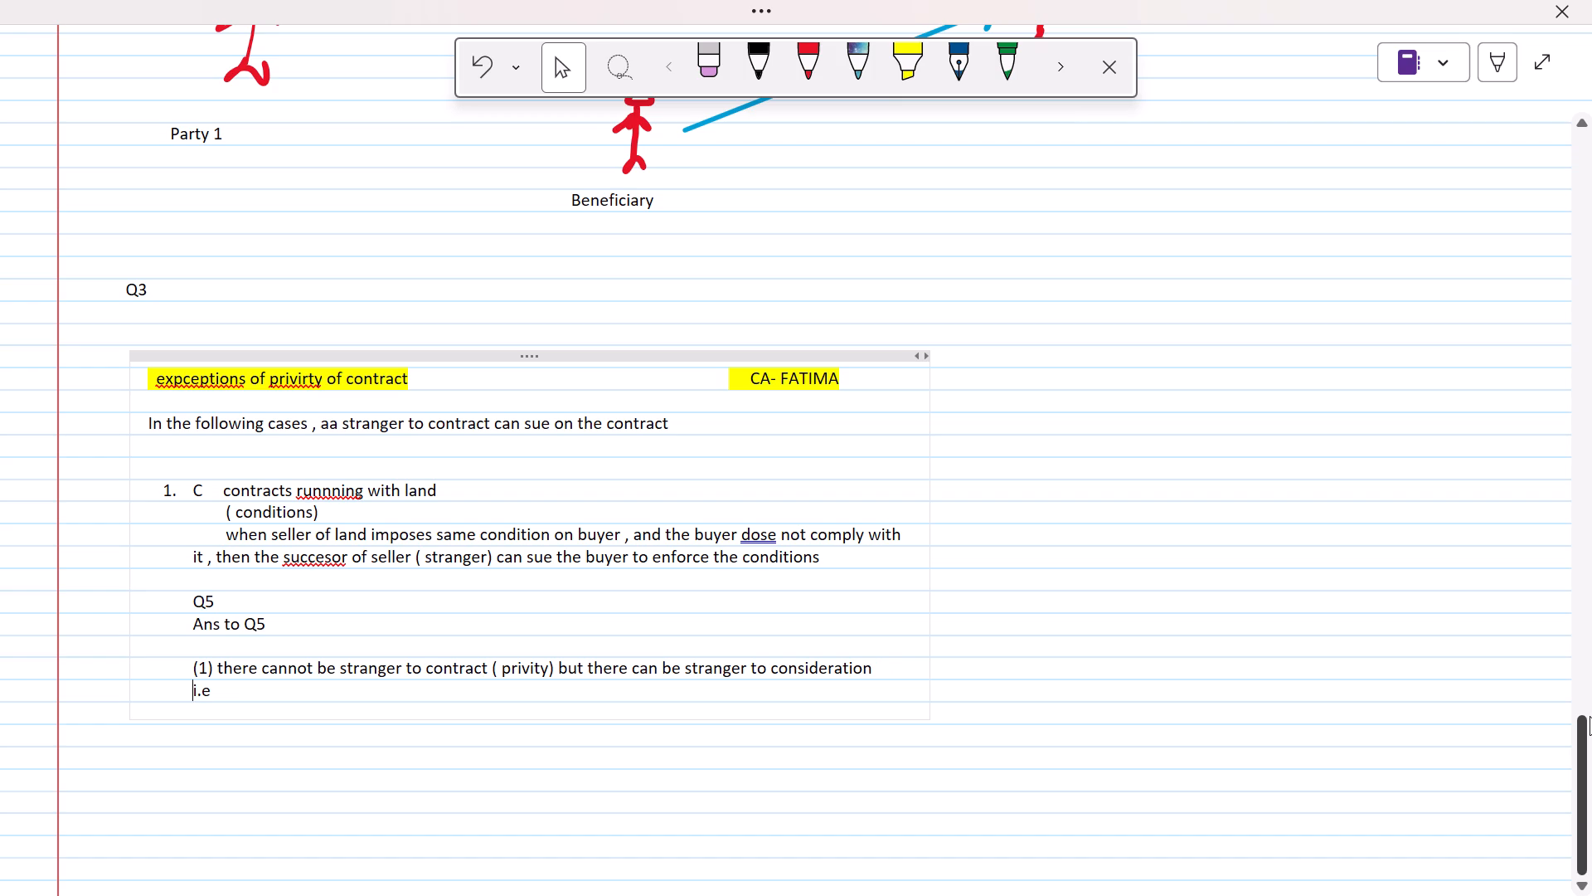
key("Right")
key("Right")
key("Right")
key("space")
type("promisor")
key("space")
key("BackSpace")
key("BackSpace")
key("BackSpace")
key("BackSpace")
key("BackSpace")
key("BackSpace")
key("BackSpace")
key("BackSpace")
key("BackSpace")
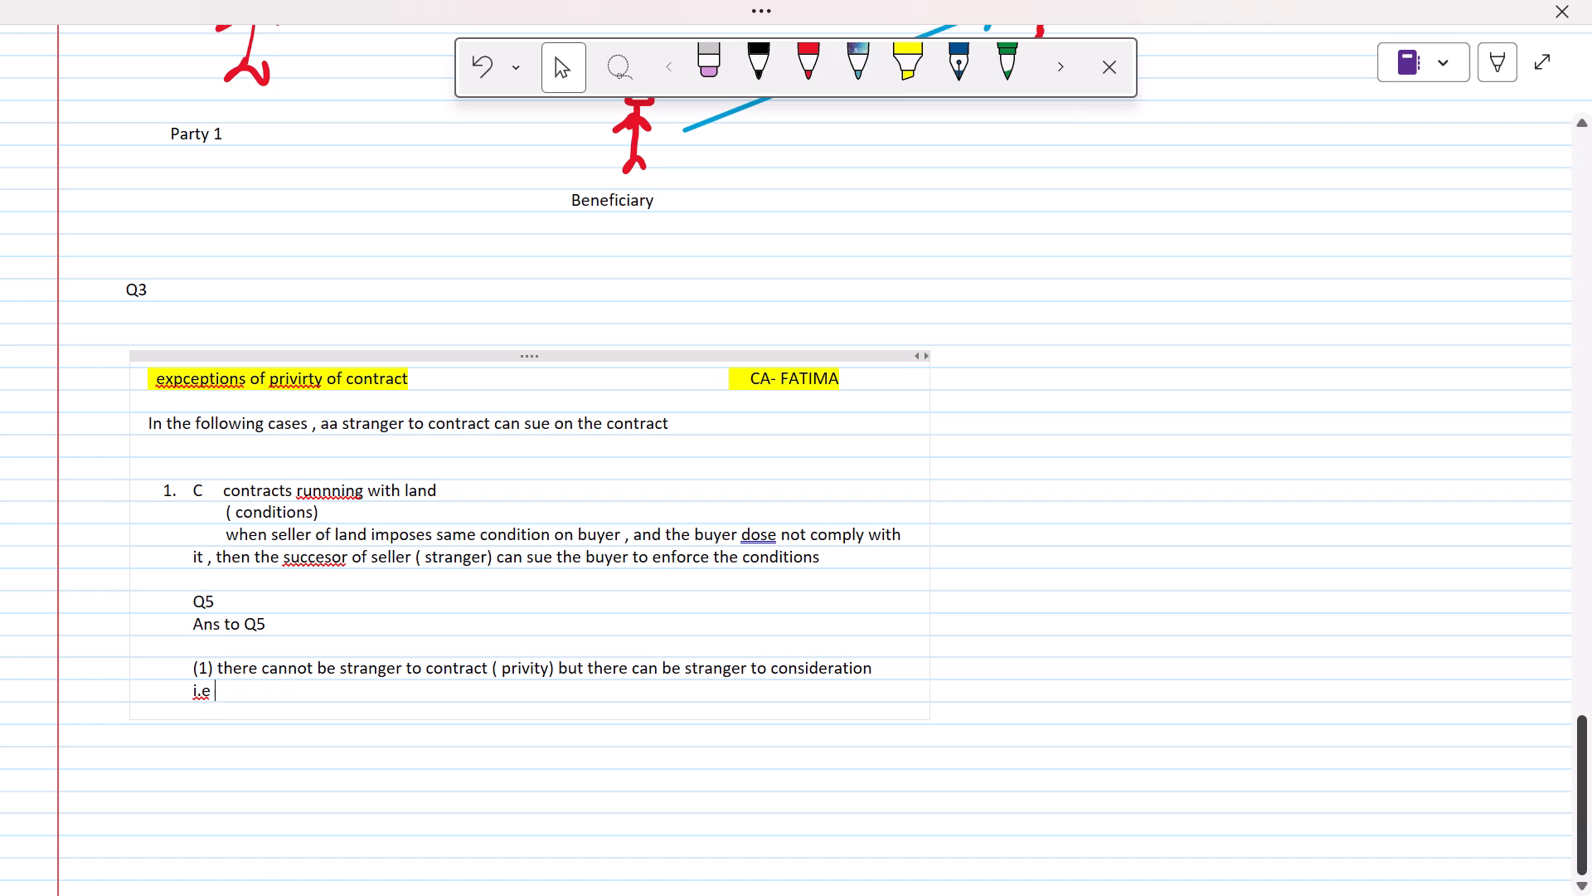
Continue the "i.e" line below answer (1) with "consideration may move from".
type("cond")
key("BackSpace")
type("sideration may")
key("space")
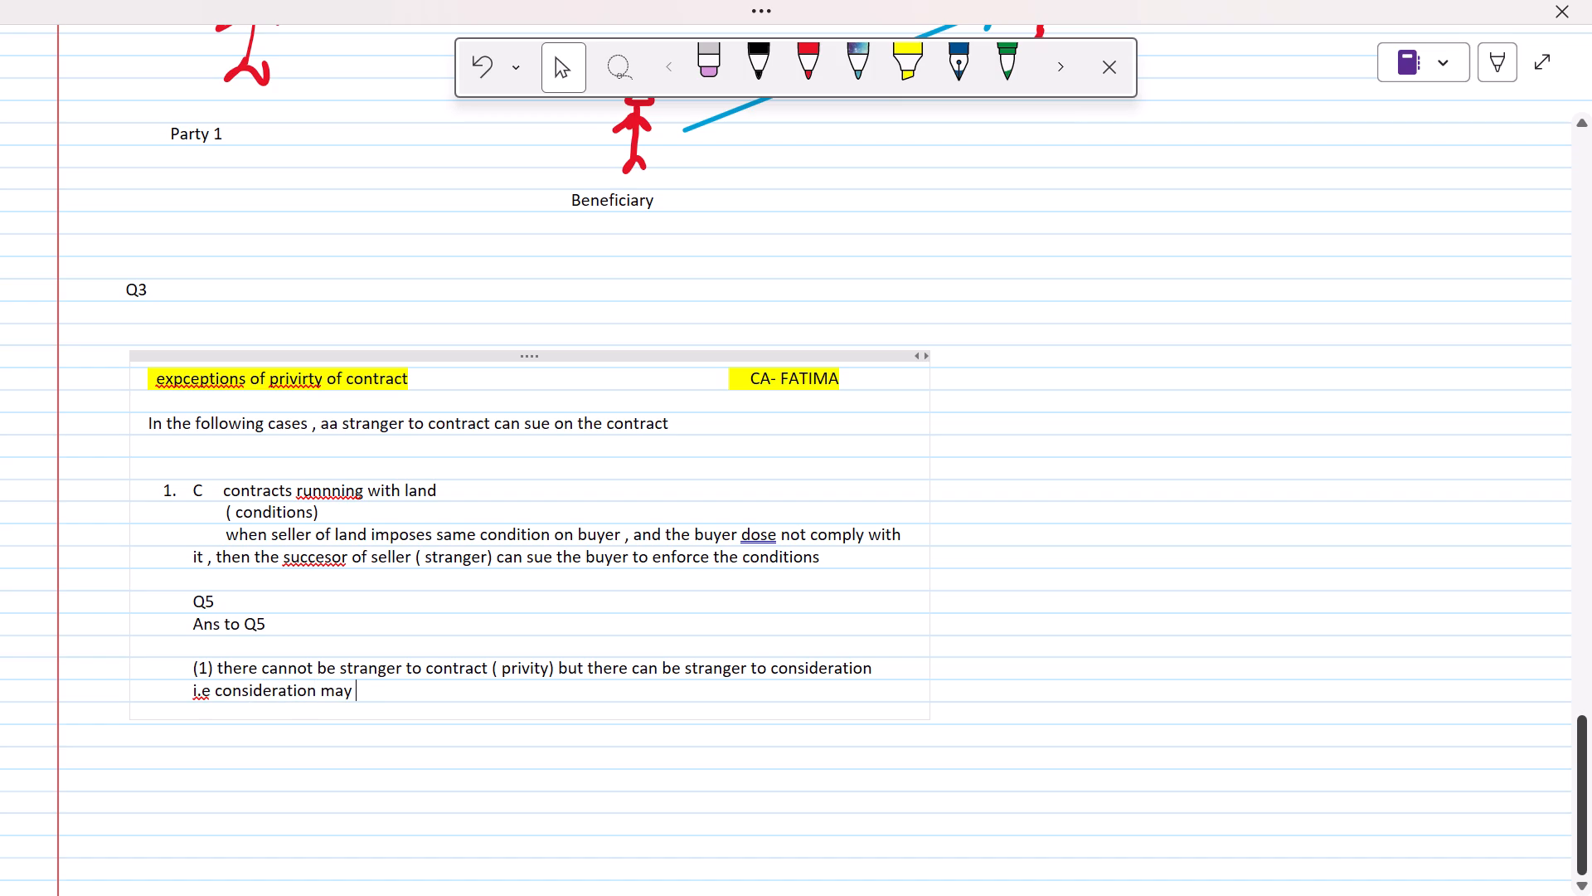
type("mo")
type("ve")
key("space")
type("from")
key("space")
Continue the "i.e" line after "from" with "promisee or any other person".
type("promisor")
key("space")
type("to")
key("space")
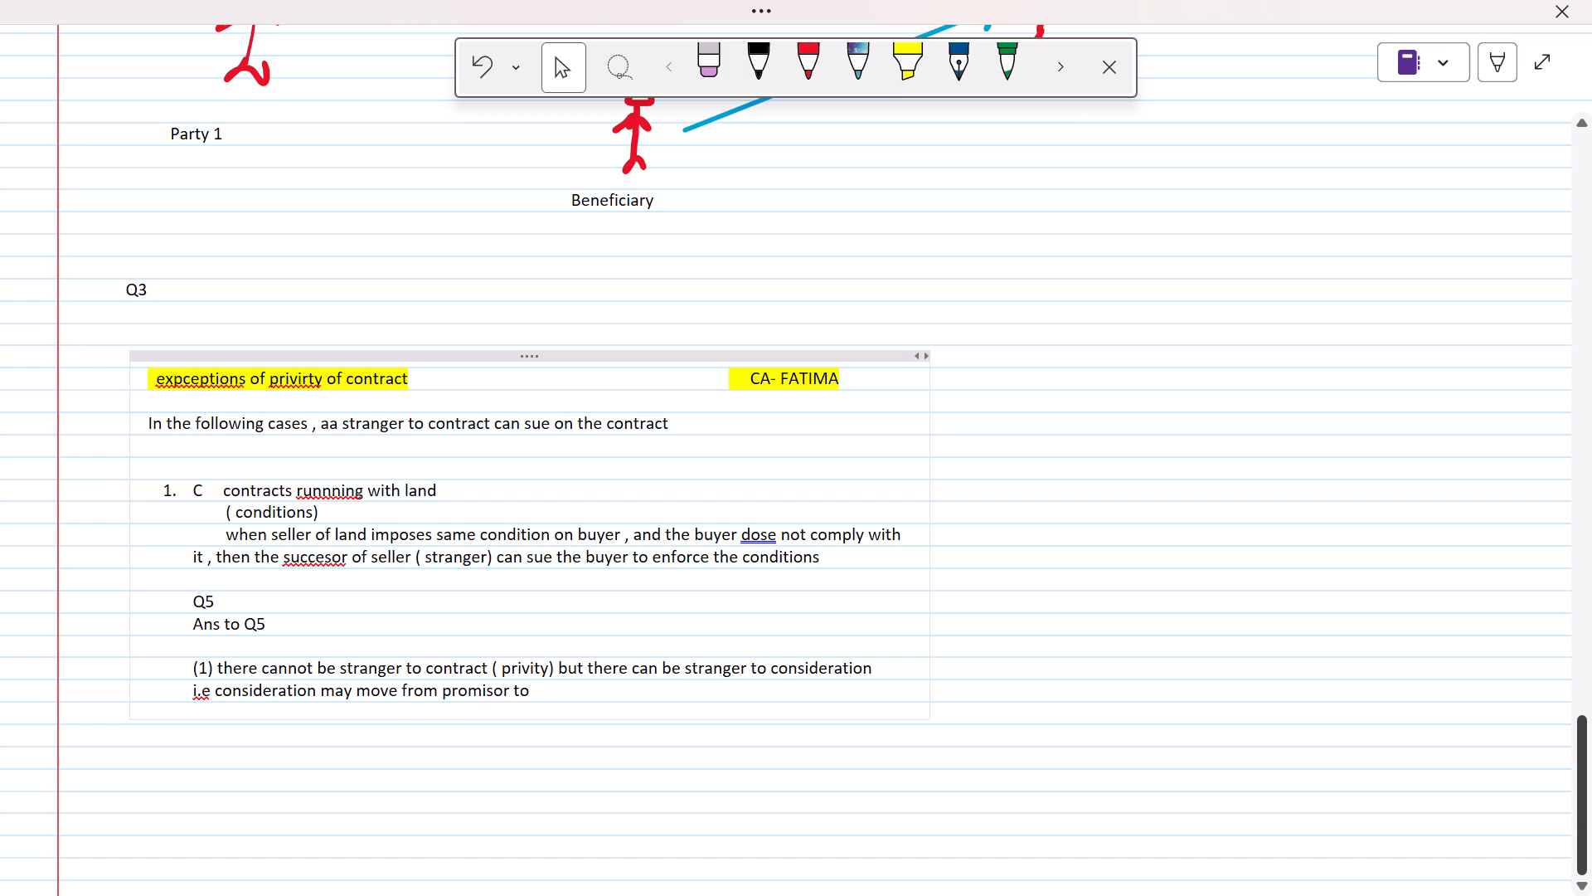
key("BackSpace")
key("BackSpace")
key("BackSpace")
key("BackSpace")
key("BackSpace")
key("BackSpace")
type("ee or am")
key("BackSpace")
type("ny o")
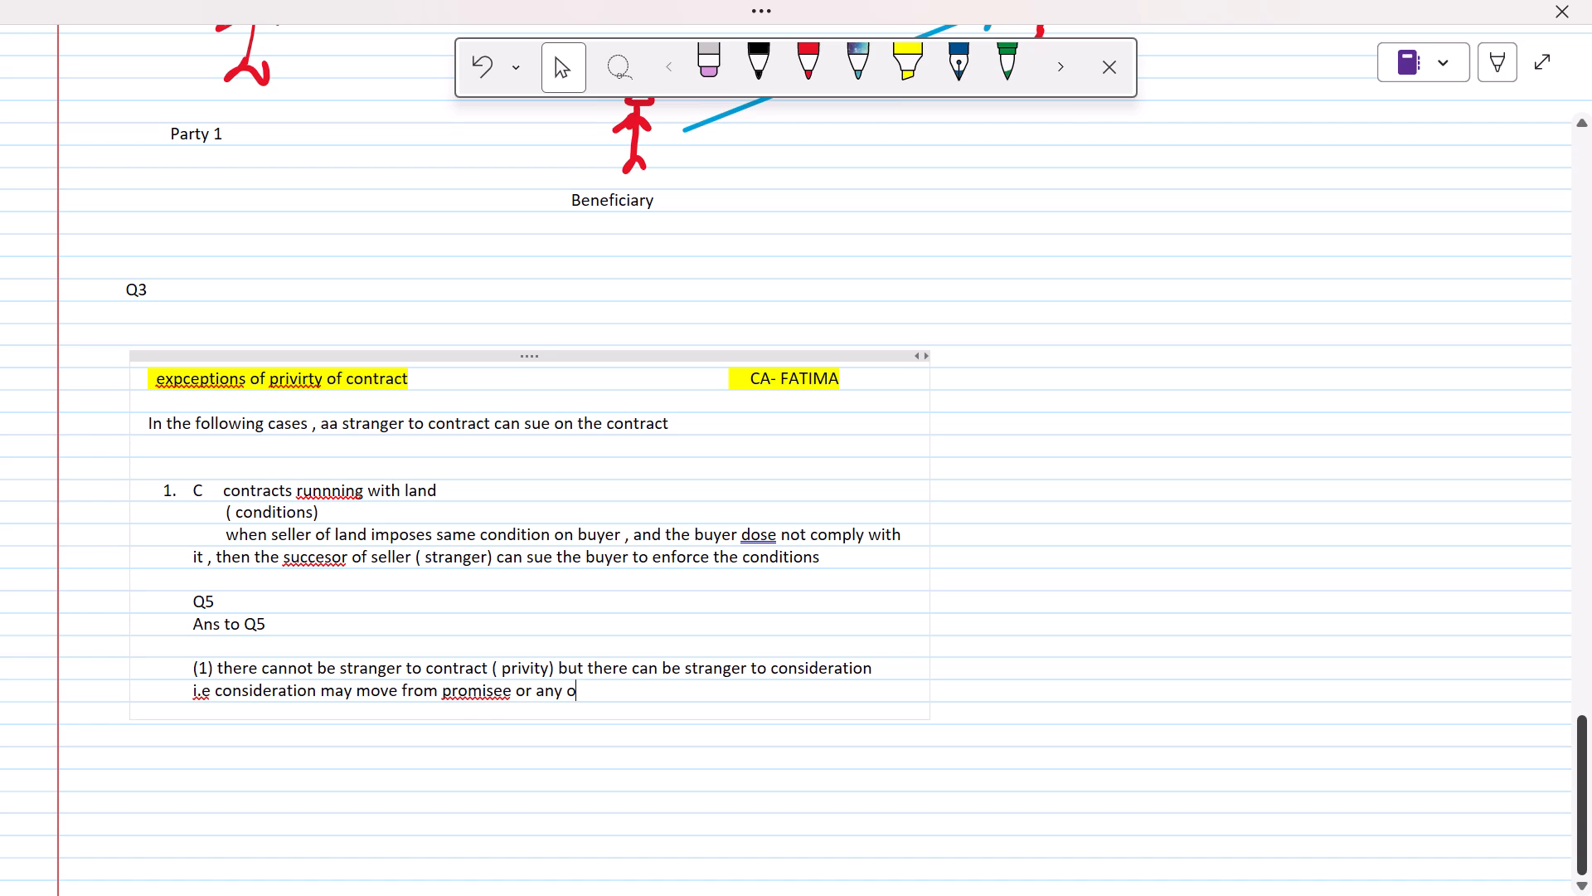
type("ther per")
type("si")
key("BackSpace")
type("on")
key("space")
End the "i.e" line with the bracketed note "( stranger )" followed by a backslash.
type("(")
key("space")
type("stranger")
key("space")
type(")")
key("space")
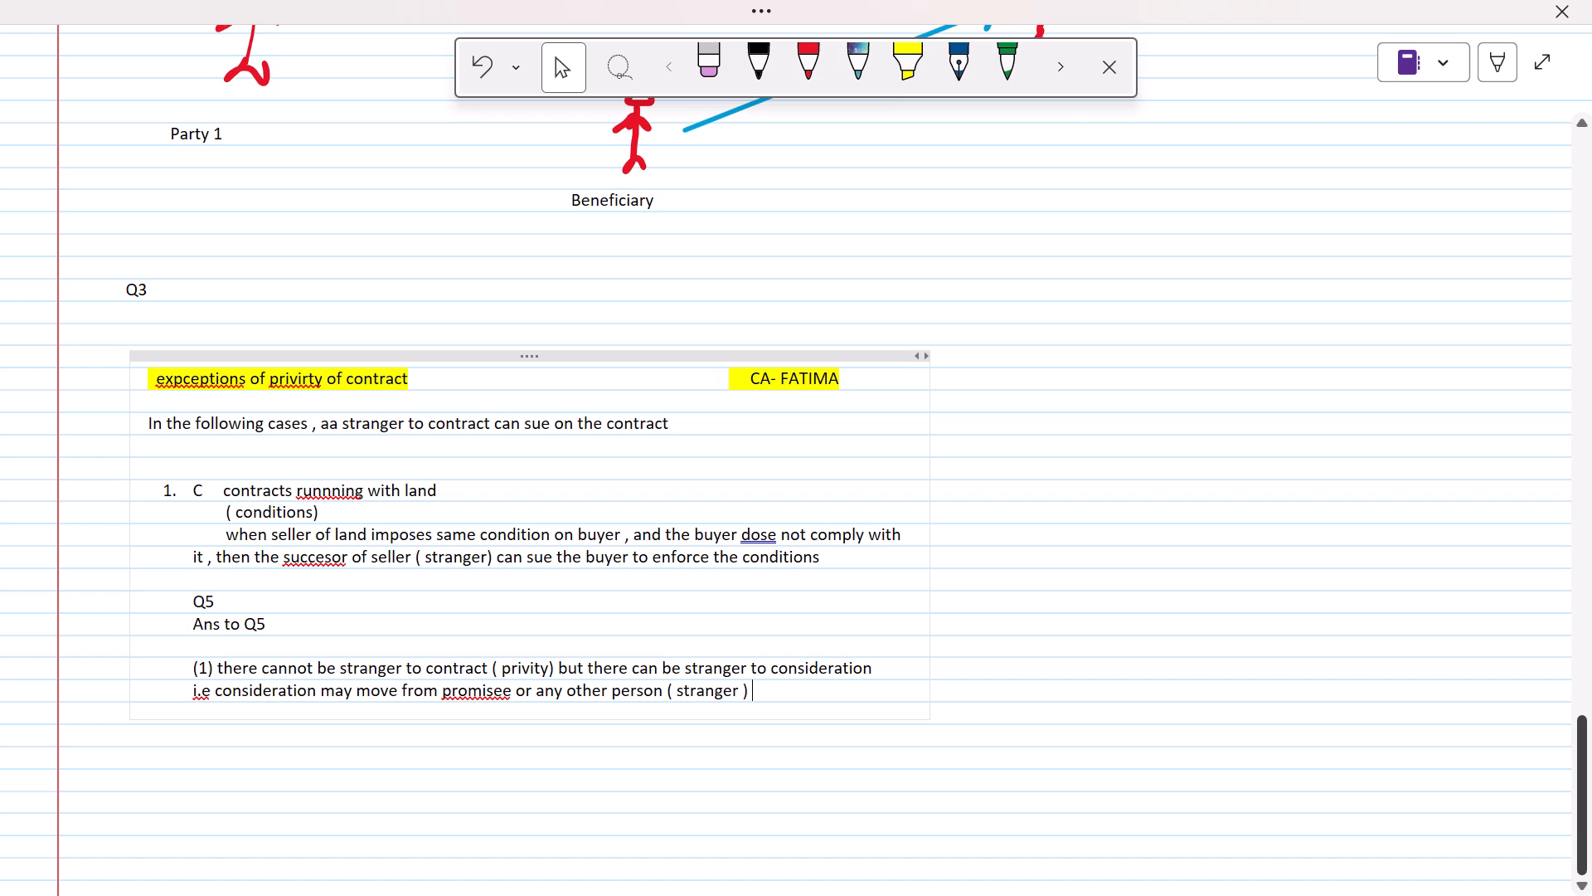
key("backslash")
On a new line below the "i.e" line, begin the second point with "(2) also, there are".
key("Return")
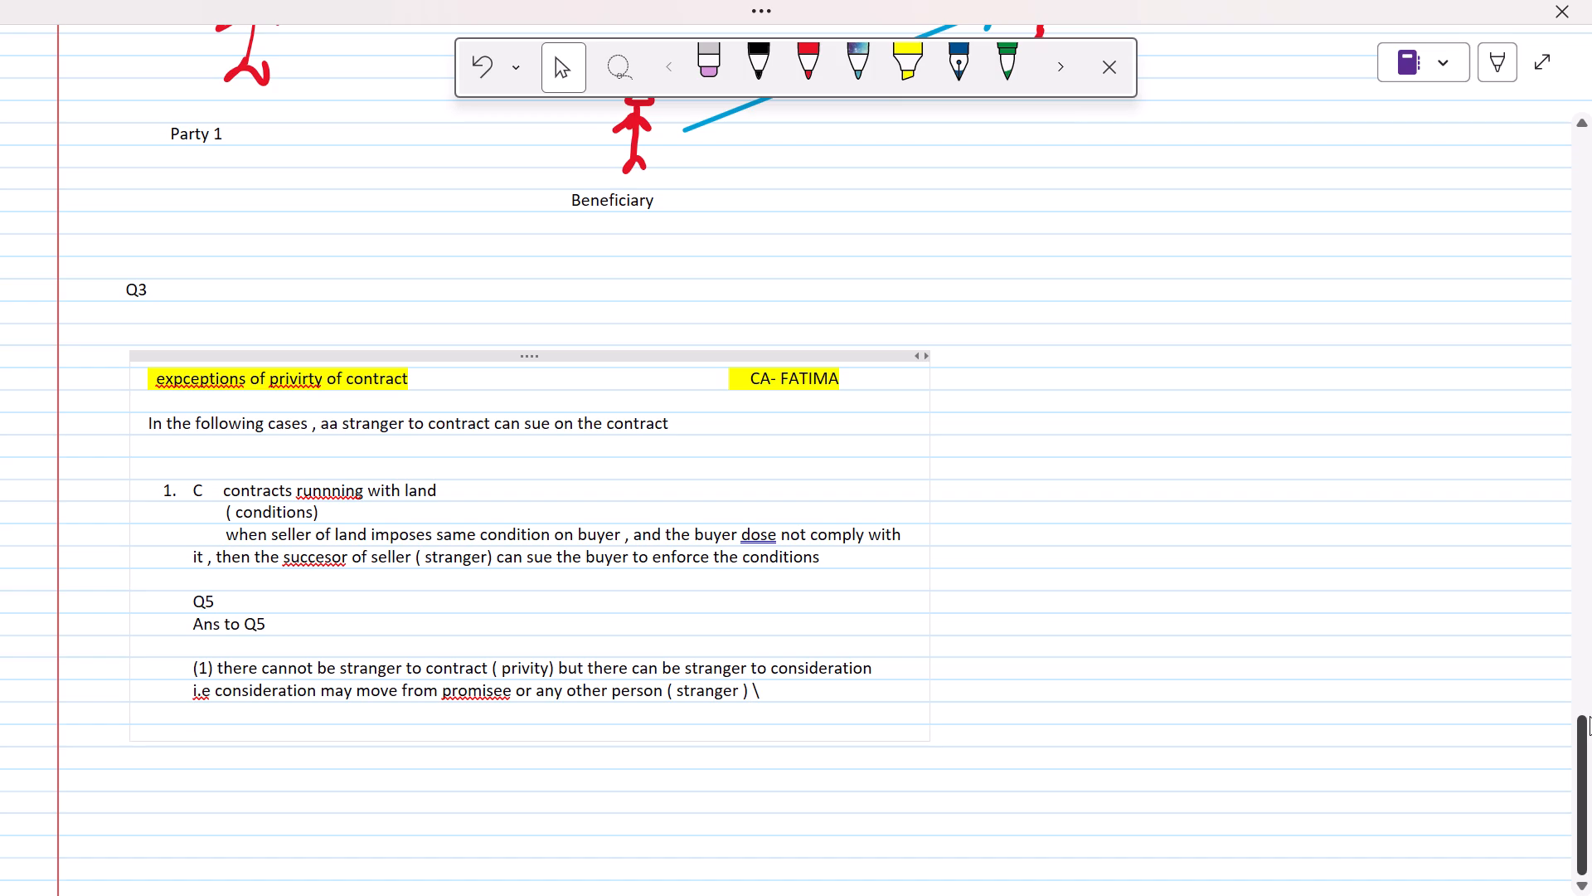
key("shift+parenleft")
type("2)")
key("space")
type("also")
type(", ther e")
key("BackSpace")
key("BackSpace")
type("e o")
key("BackSpace")
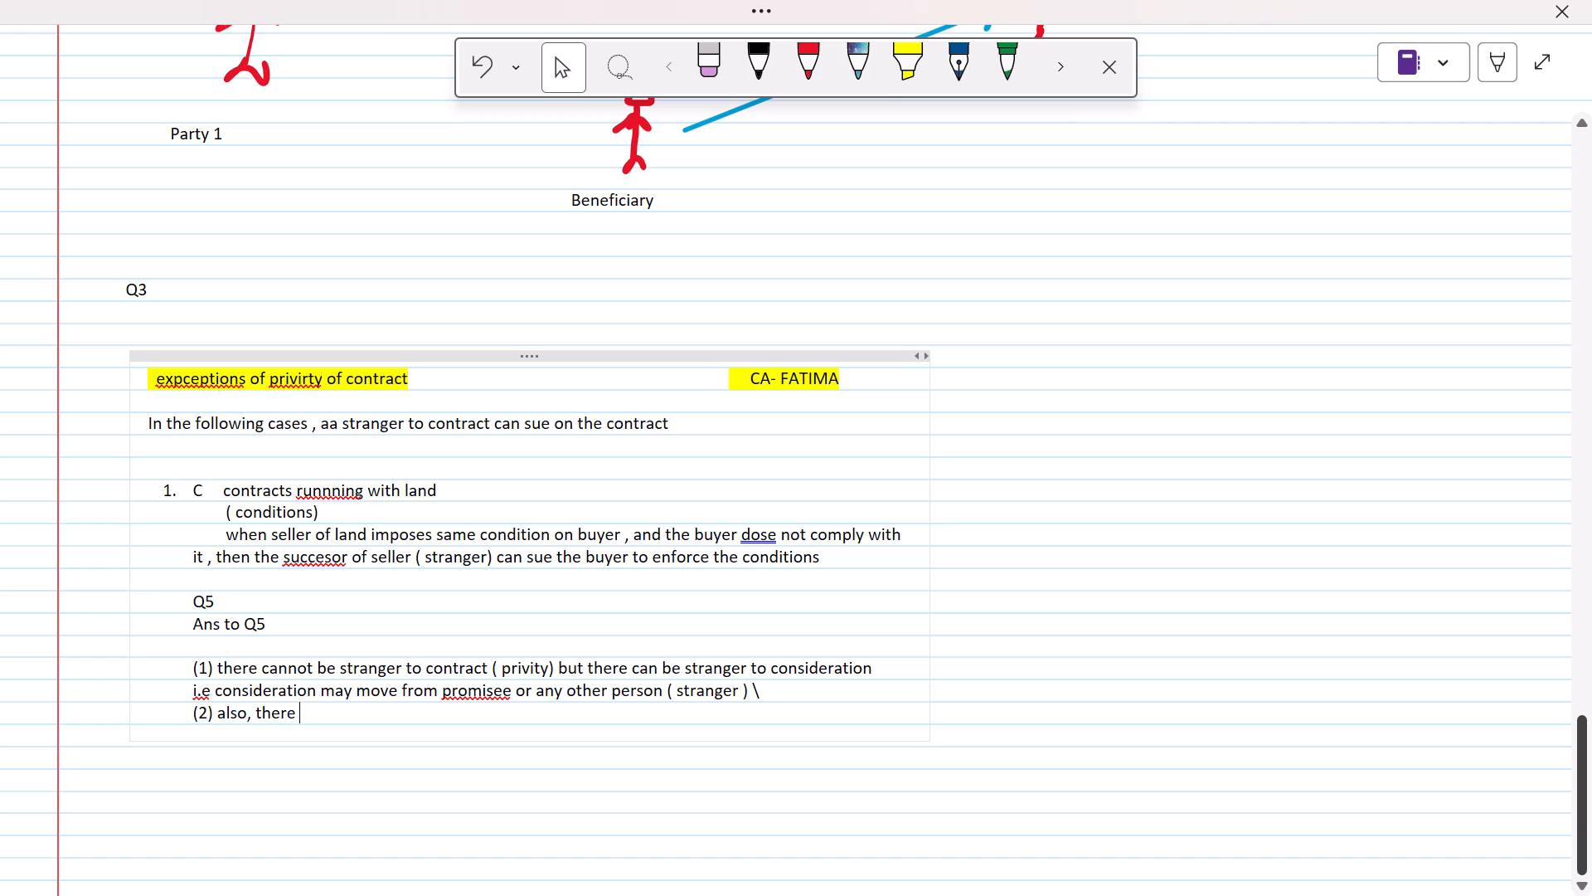
type("is")
key("space")
key("BackSpace")
key("BackSpace")
key("BackSpace")
type("are")
key("space")
Continue point (2) after "there are" with "exeptions to".
type("exo")
key("BackSpace")
type("epta")
key("BackSpace")
type("ions")
key("space")
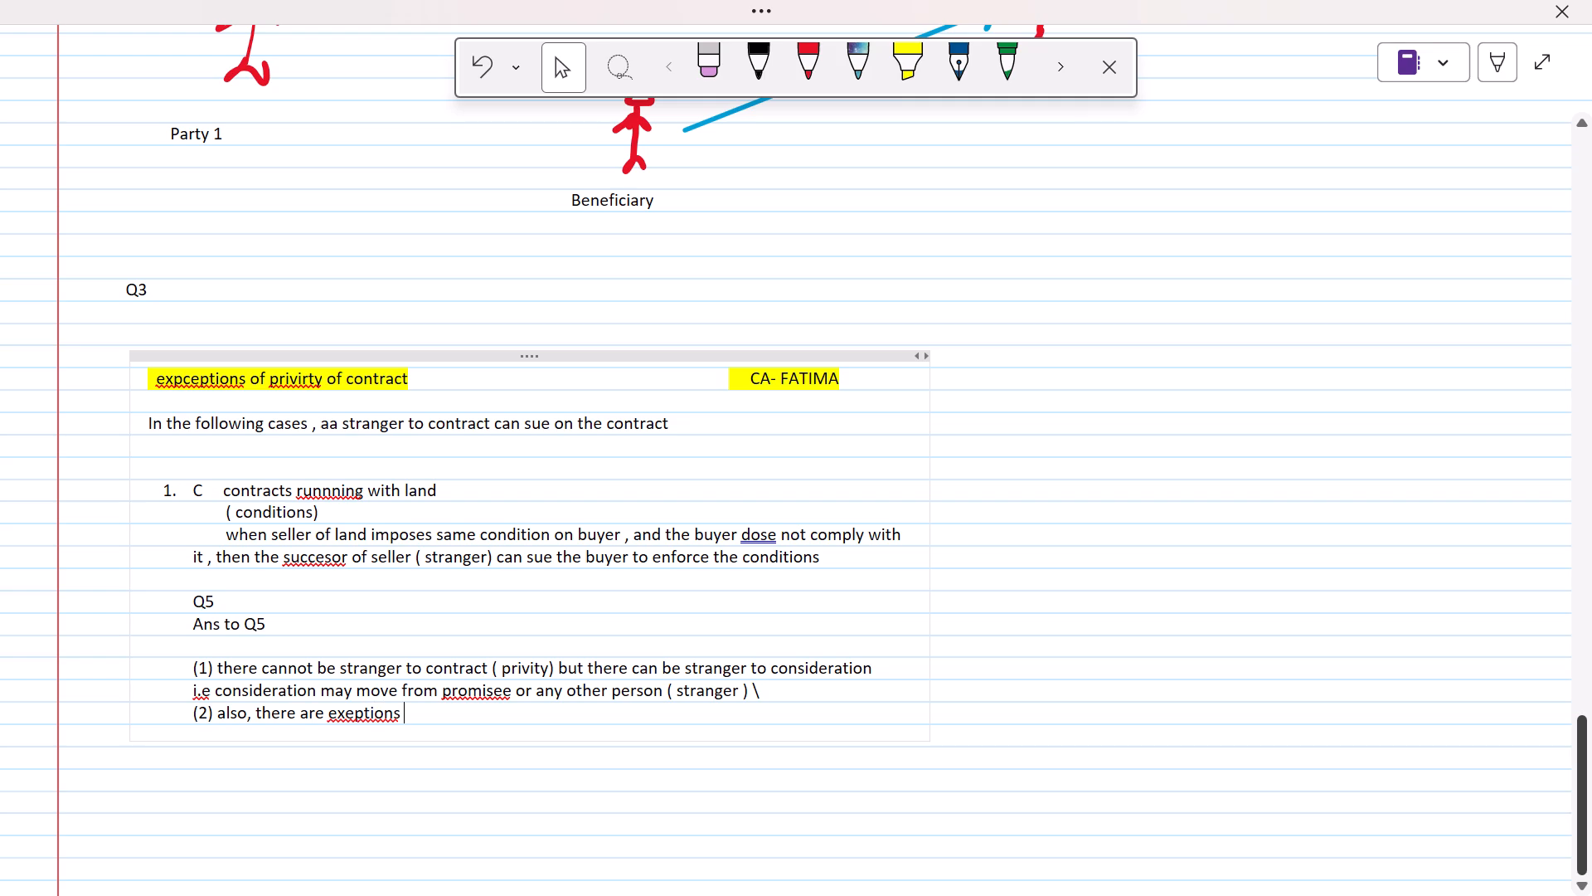
type("to")
key("space")
Complete point (2) with the quoted phrase "privity to contract", leaving a space inside each quotation mark.
type("\"")
key("space")
type("privit y")
type("to")
key("space")
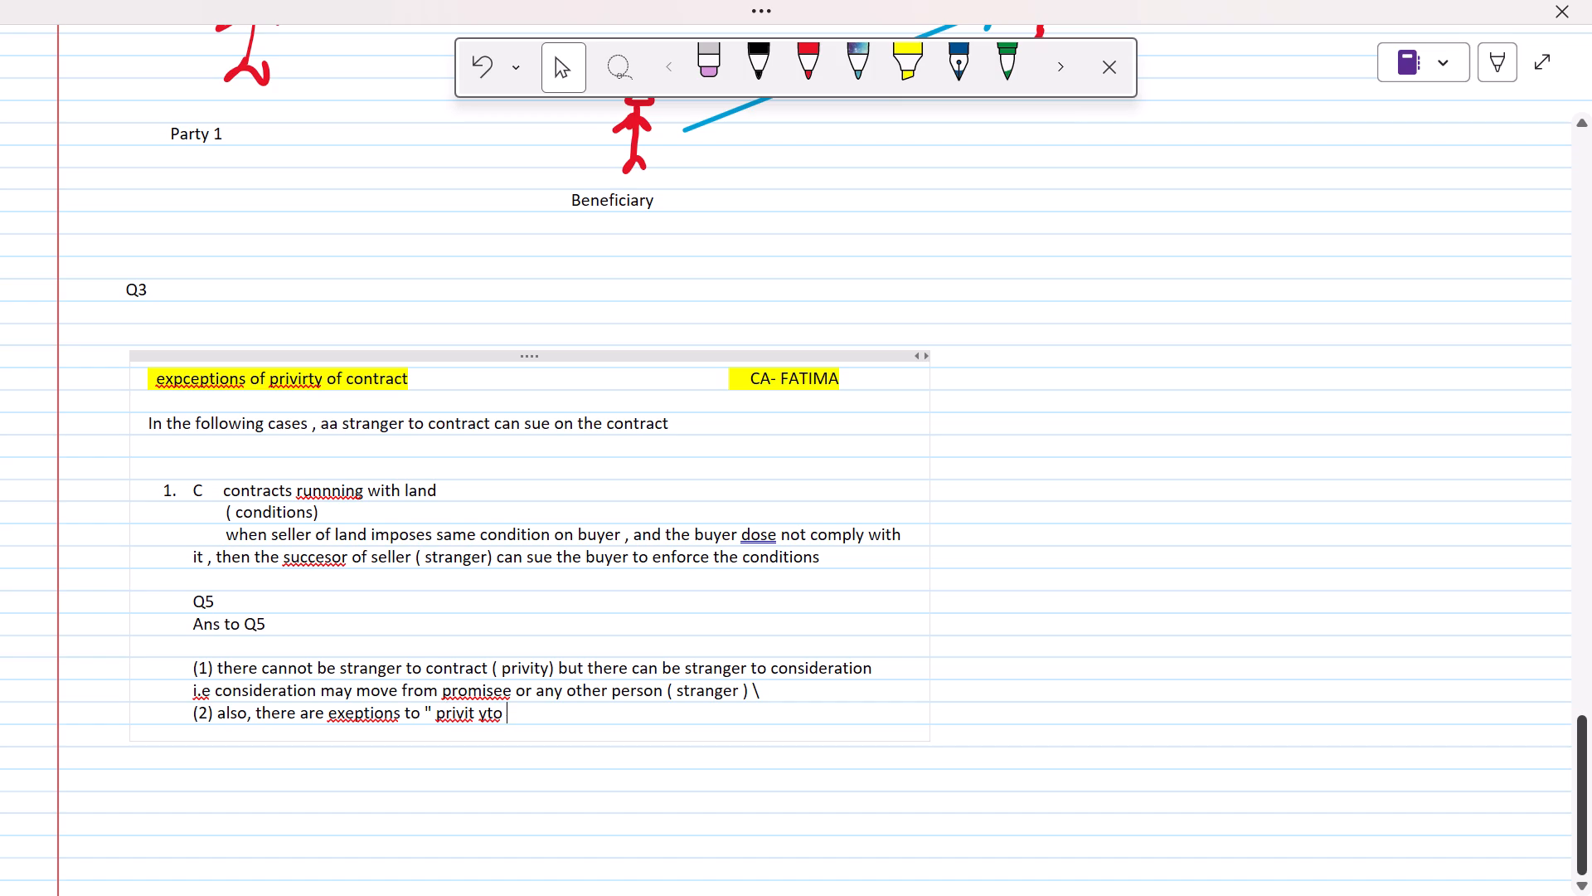
key("BackSpace")
key("BackSpace")
key("BackSpace")
key("BackSpace")
key("BackSpace")
type("y to")
key("space")
type("contract")
key("space")
type("\"")
key("space")
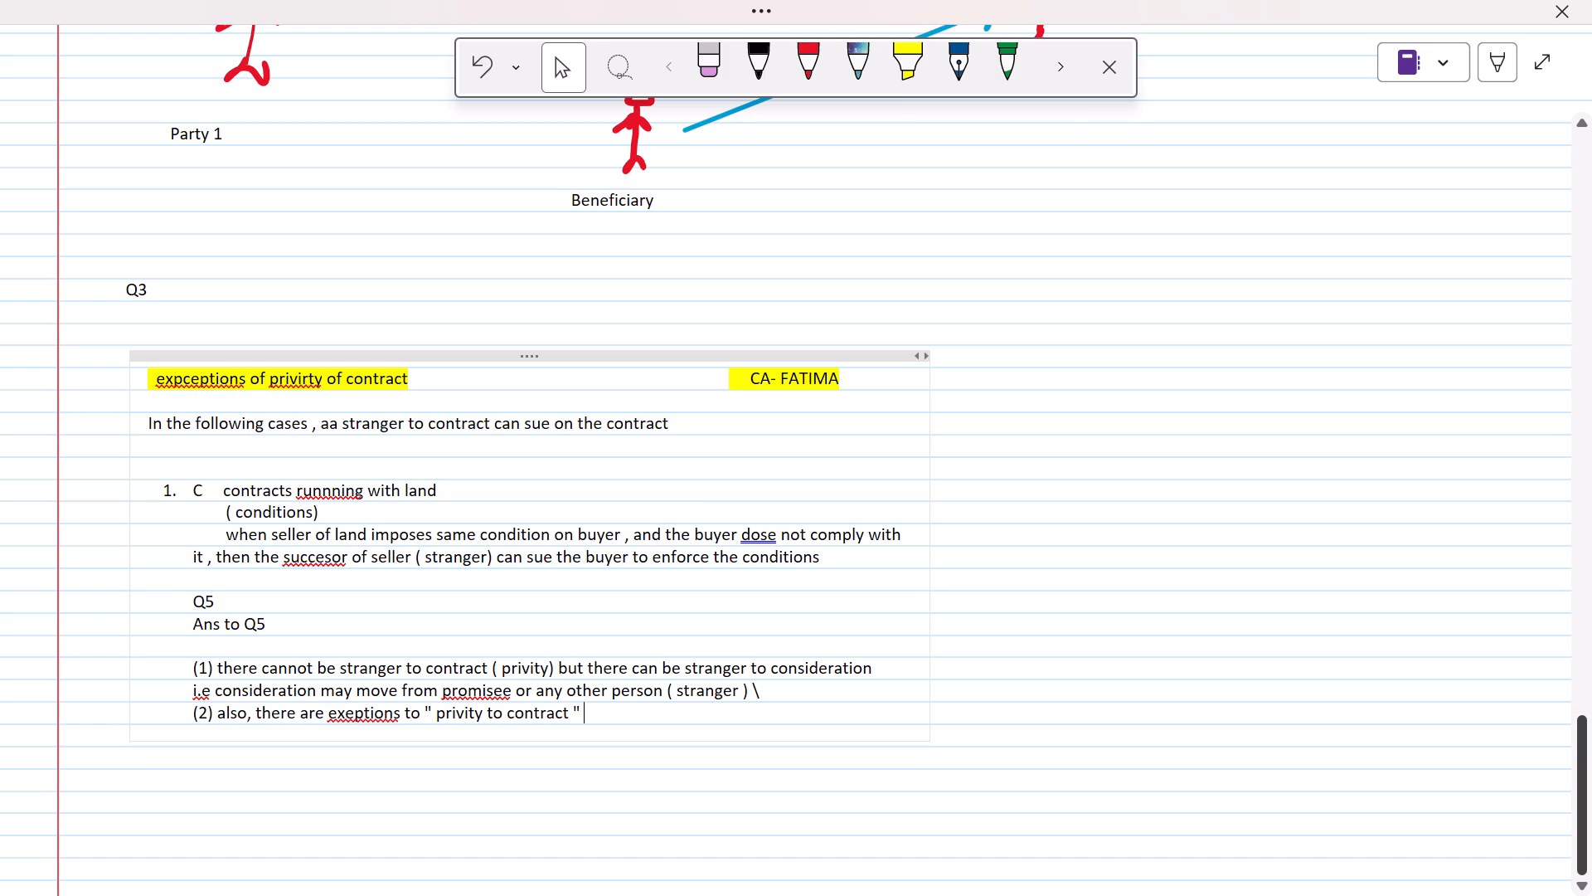
On a new line below point (2), begin the sentence "Write the covenant".
key("Return")
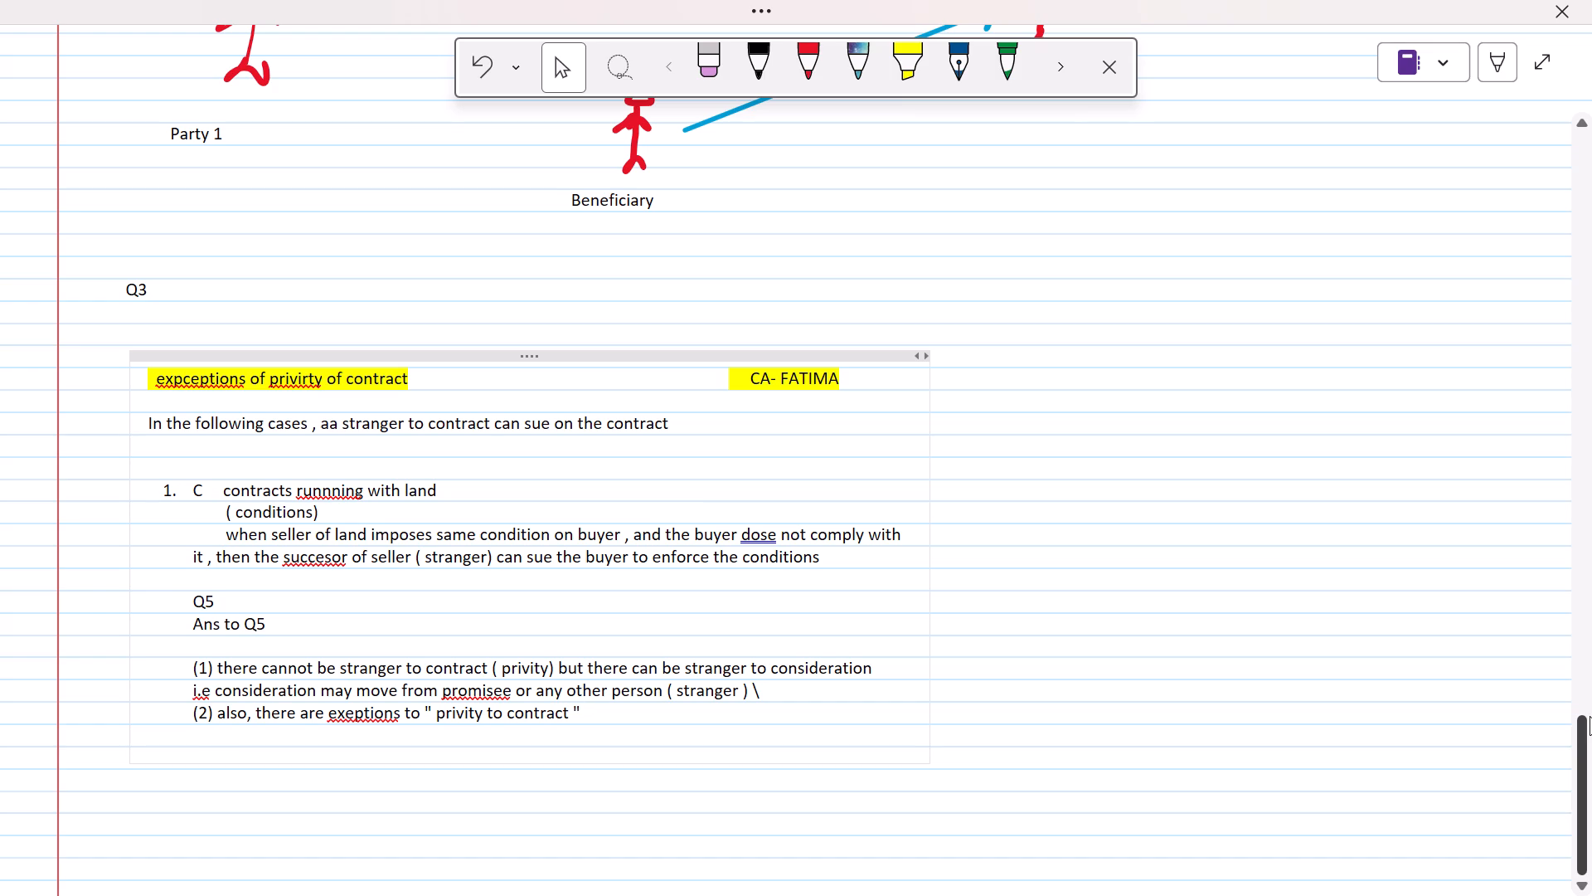
type("write th e")
key("space")
key("BackSpace")
key("BackSpace")
key("BackSpace")
type("e")
key("space")
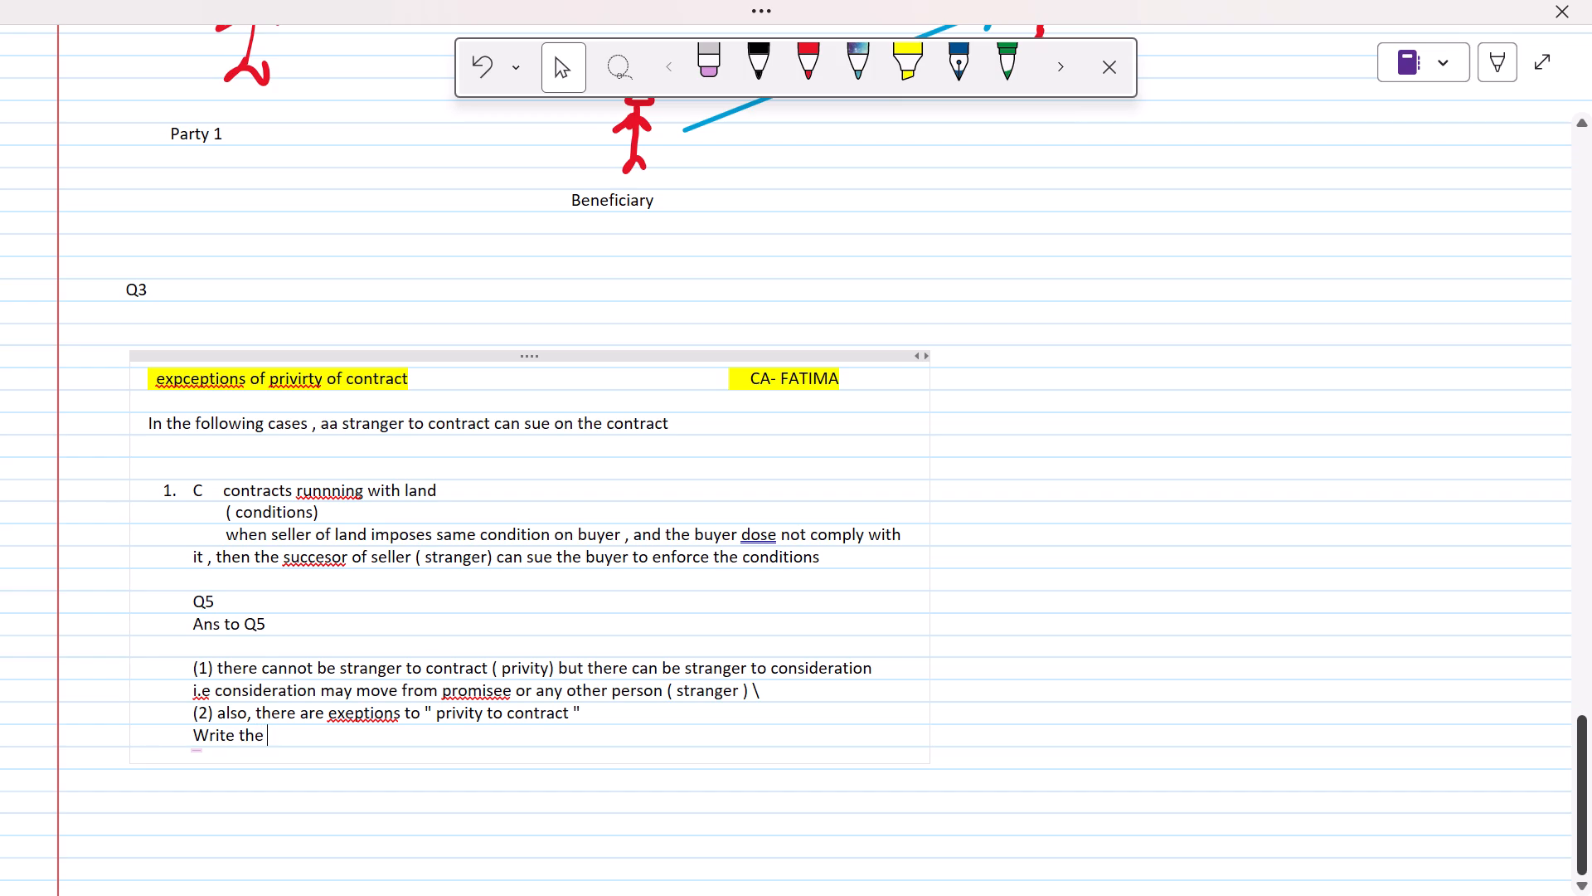
type("co")
key("v")
type("en")
type("an")
type("t")
key("space")
Complete the "Write the covenant" line with "point for above".
type("point for")
key("space")
type("abov e")
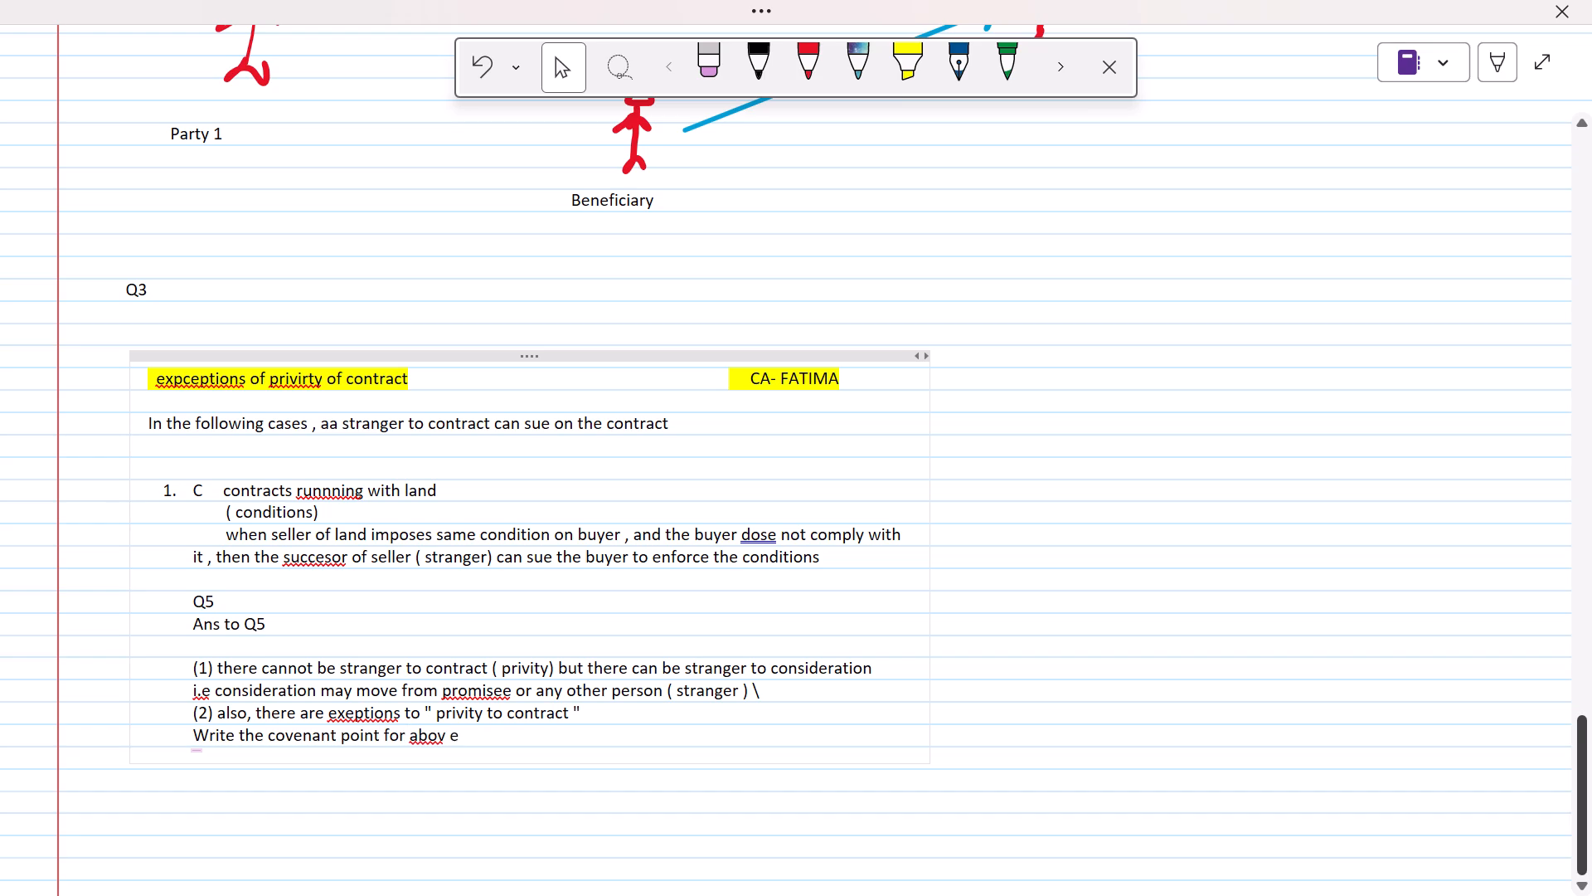
key("Return")
key("BackSpace")
key("BackSpace")
key("BackSpace")
key("BackSpace")
type("e")
key("space")
On a new line below the covenant line, begin the third point with "(3) analysis = copy".
key("Return")
type("(3)")
key("space")
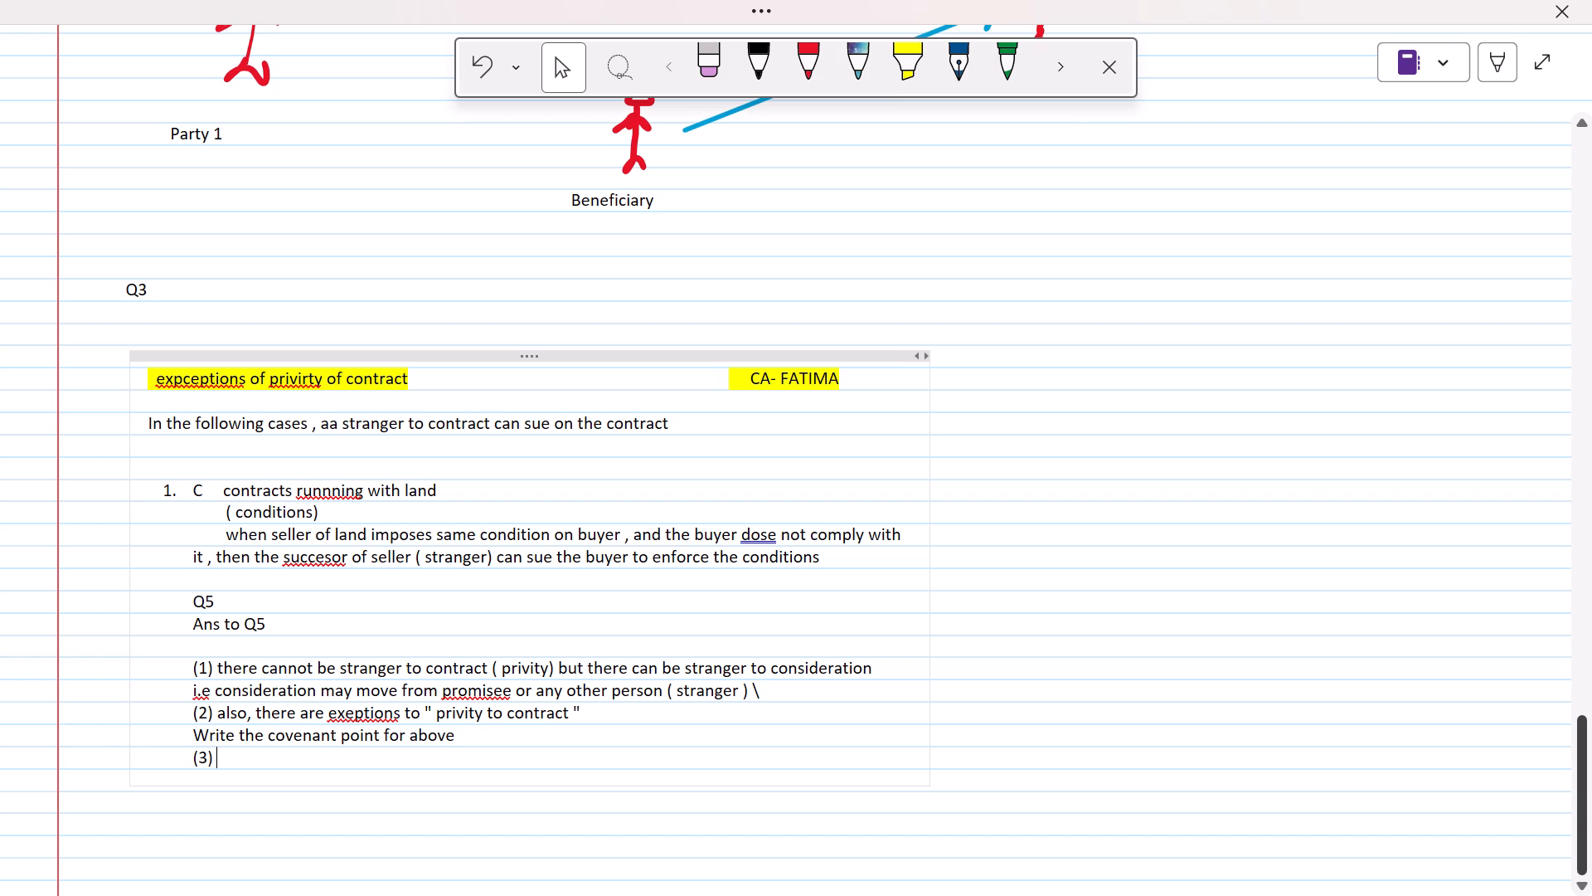
type("ana")
key("l")
type("ysisi")
key("BackSpace")
key("space")
type("= copy")
key("space")
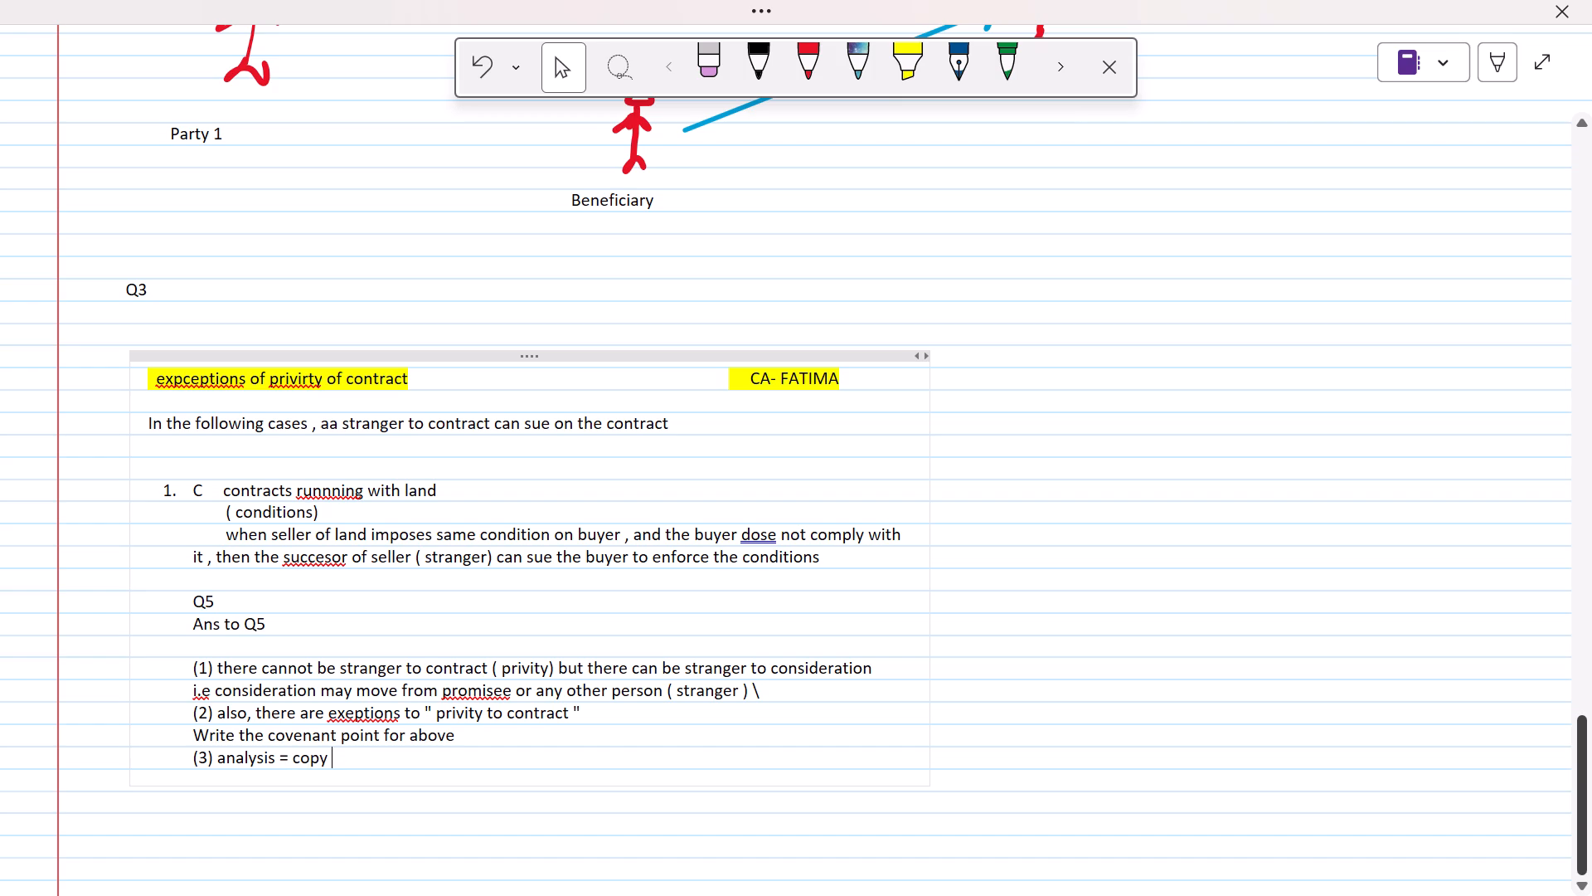
Complete point (3) after "copy" with "story from the question", correcting the spelling of "question".
type("sto")
type("ry")
key("space")
type("for")
key("BackSpace")
key("BackSpace")
type("rom the")
key("space")
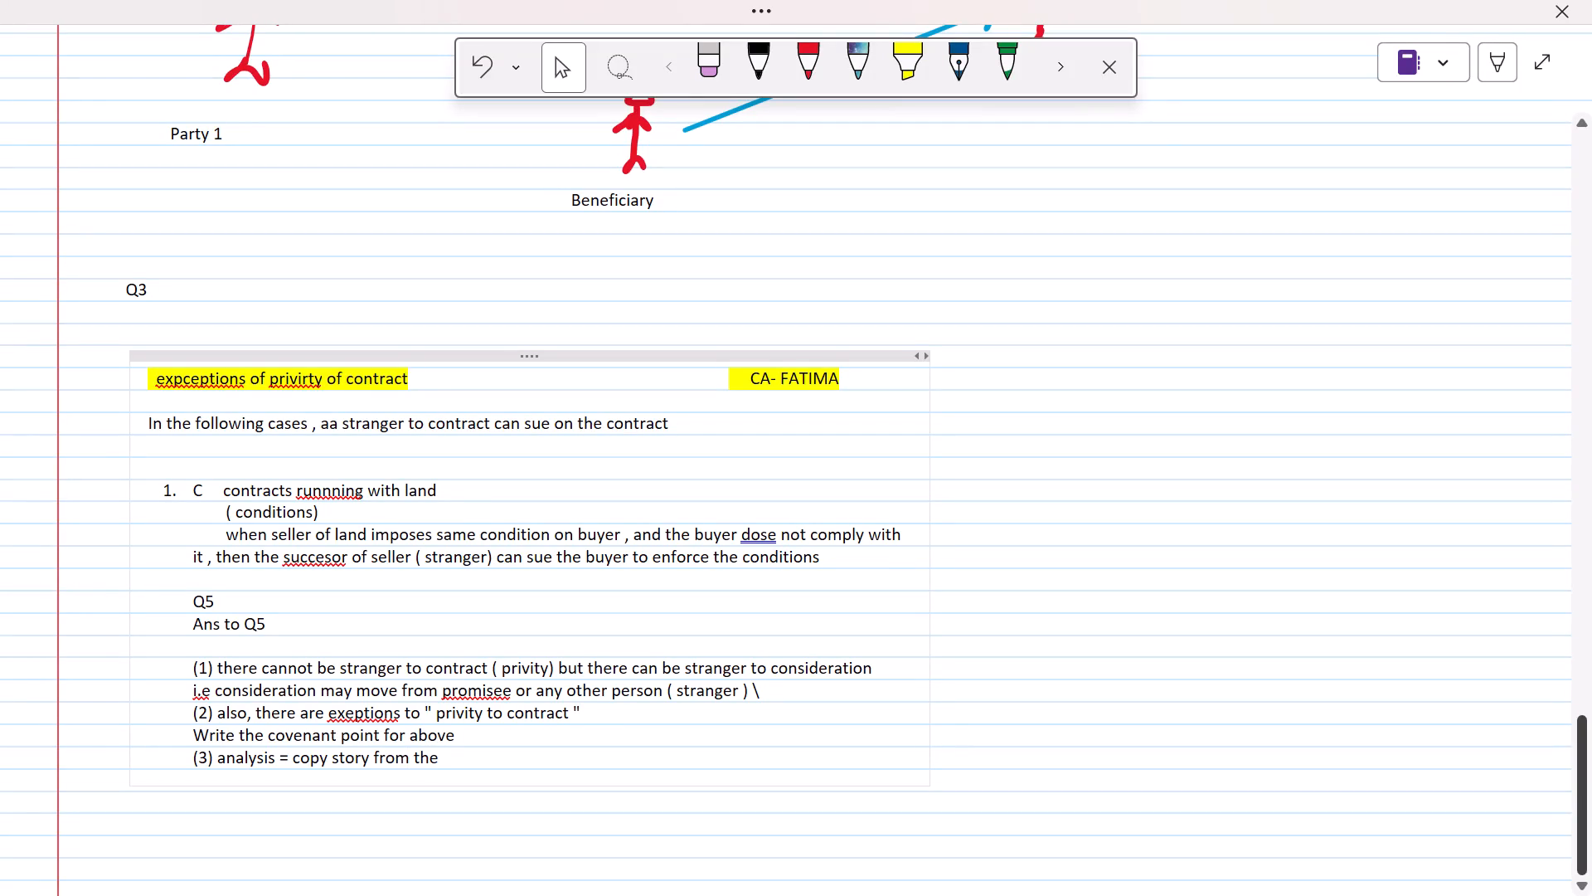
type("queston")
key("space")
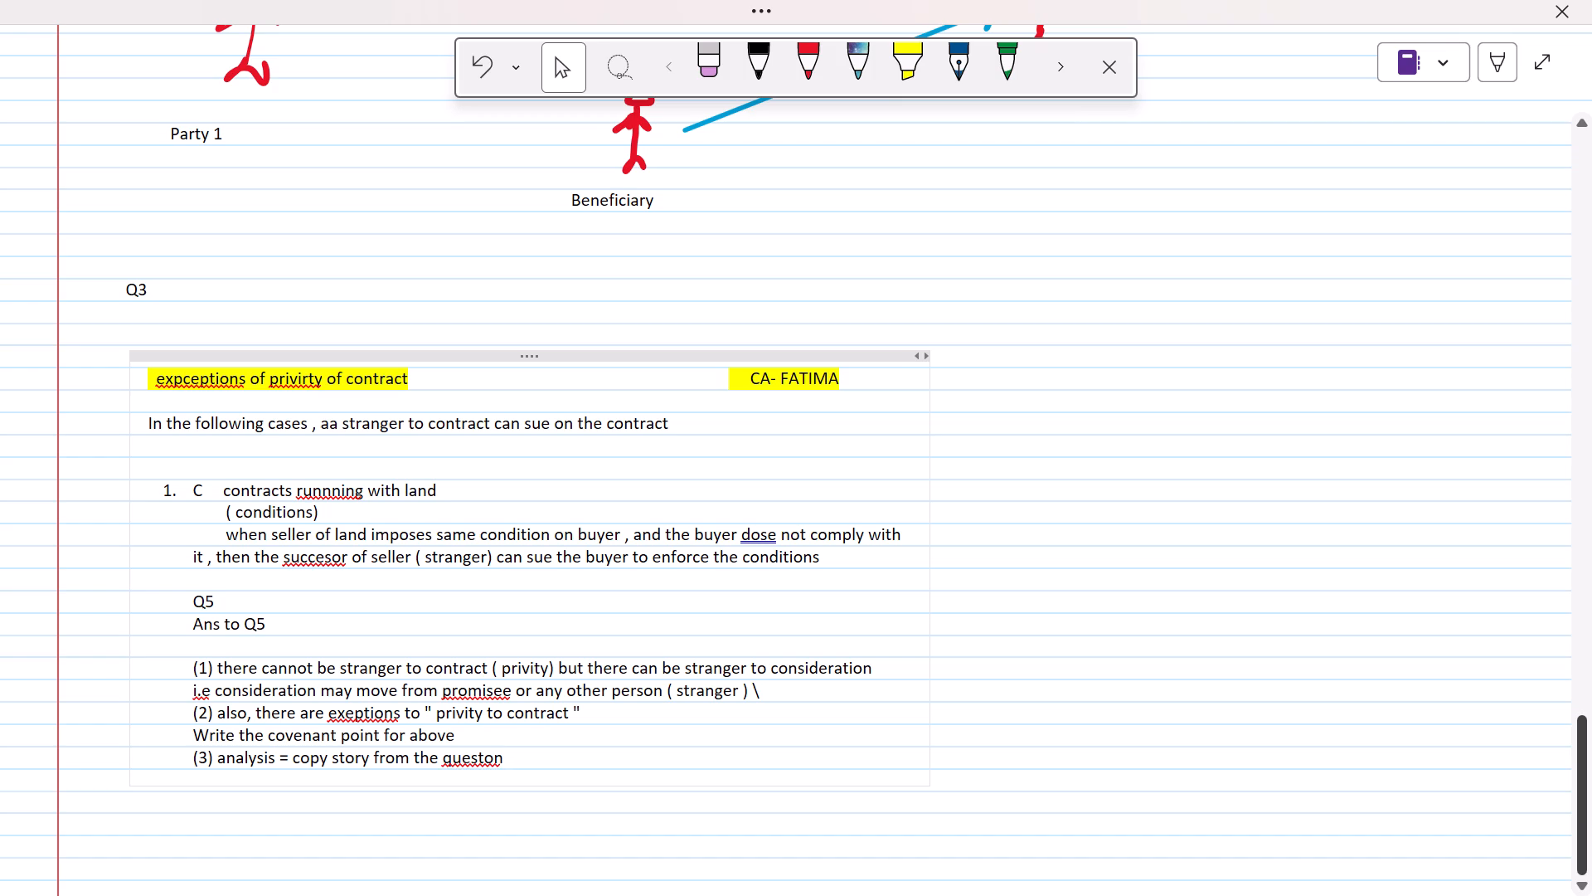
key("Left")
key("Left")
key("Left")
key("i")
key("Right")
key("Right")
On a new line below point (3), begin the fourth point with "(4) conclusion =".
key("Down")
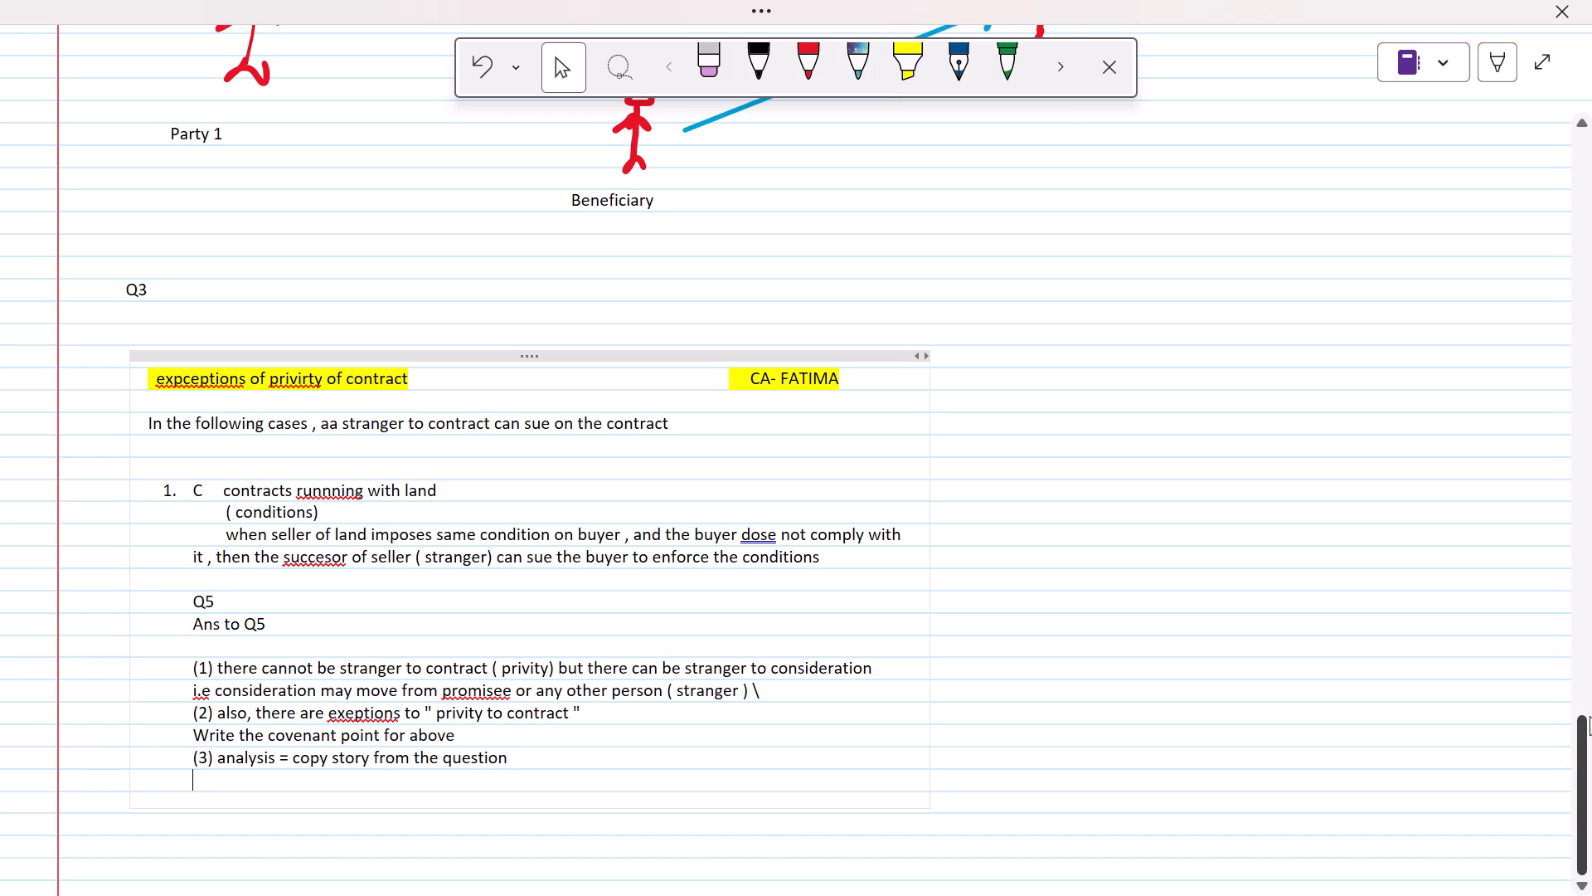
type("(4)")
key("space")
type("cons")
key("BackSpace")
key("c")
key("BackSpace")
key("BackSpace")
type("nclusion")
key("space")
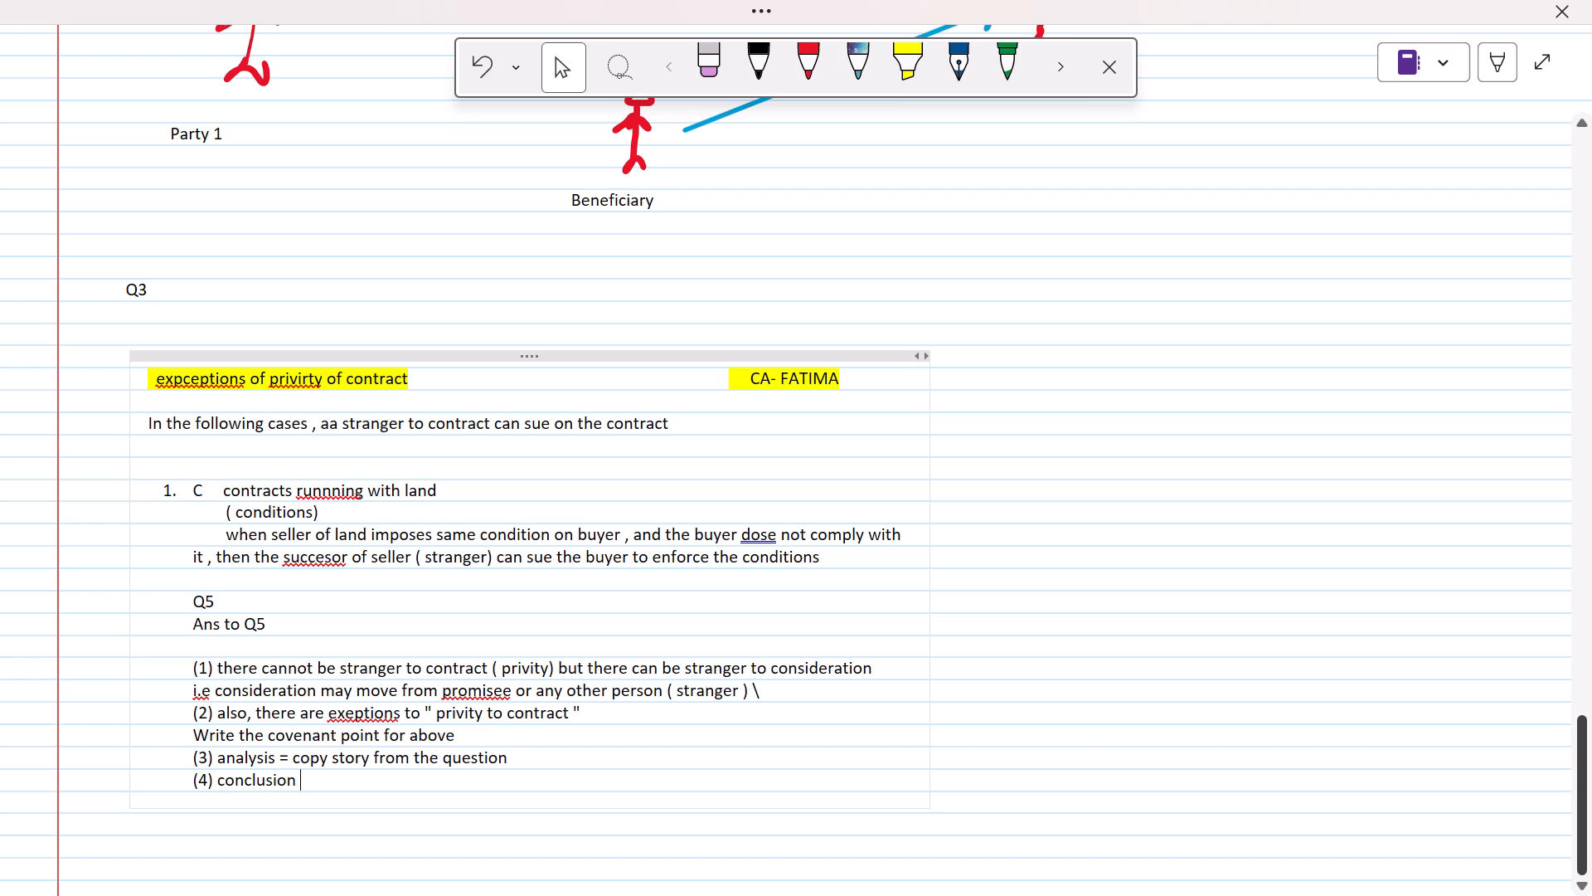
type("=")
key("space")
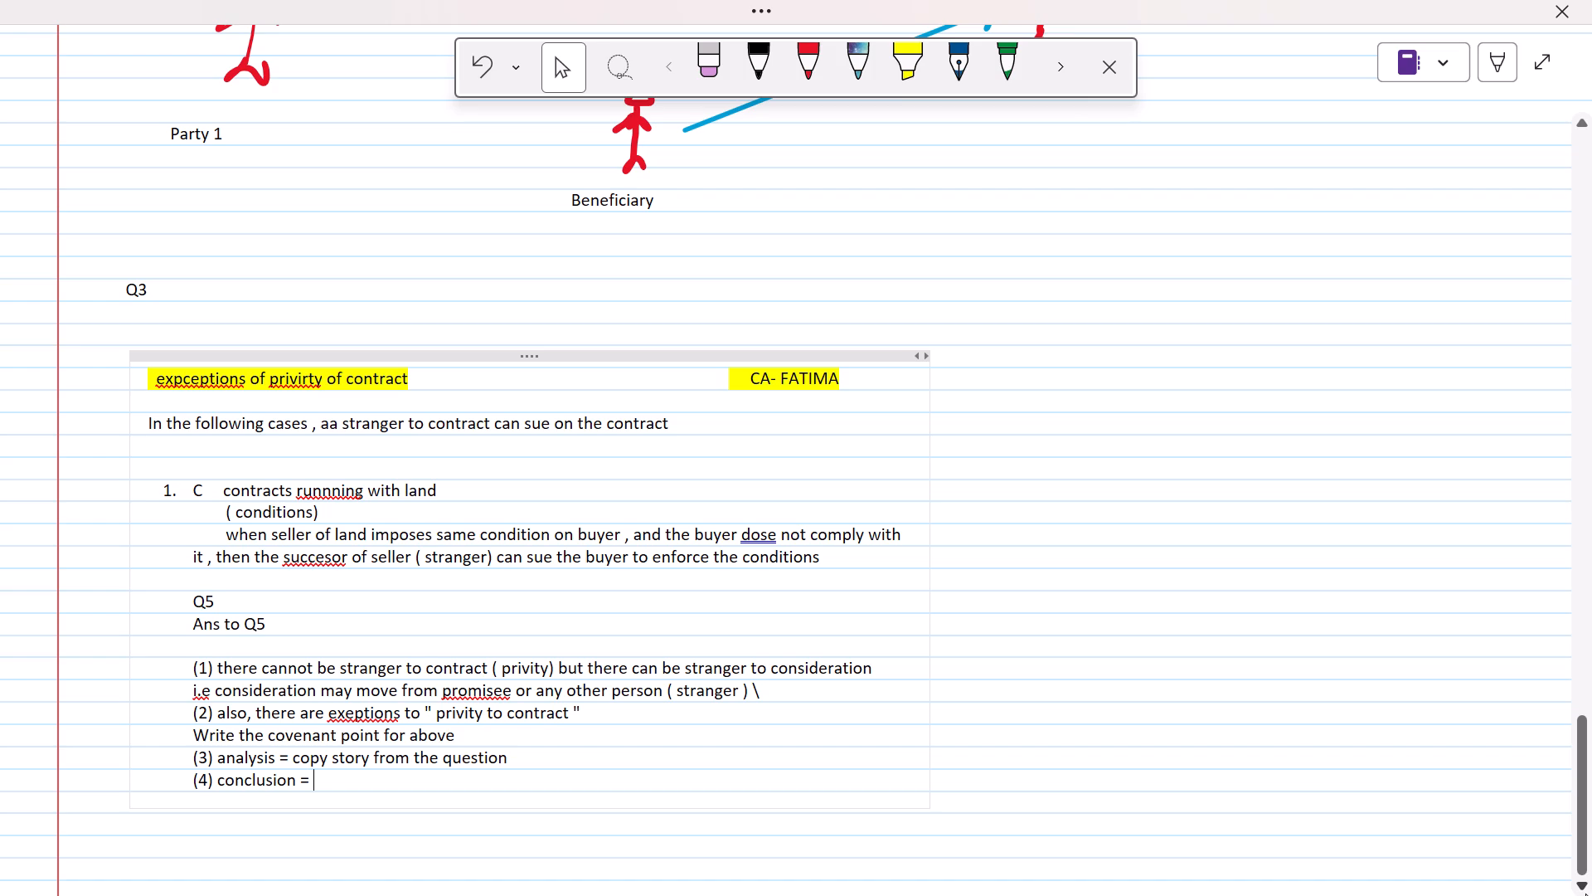
Continue point (4) after the equals sign with "chhatelal can sue mohan".
type("chhat")
type("elal")
key("space")
type("can sue")
key("space")
type("mohan")
key("space")
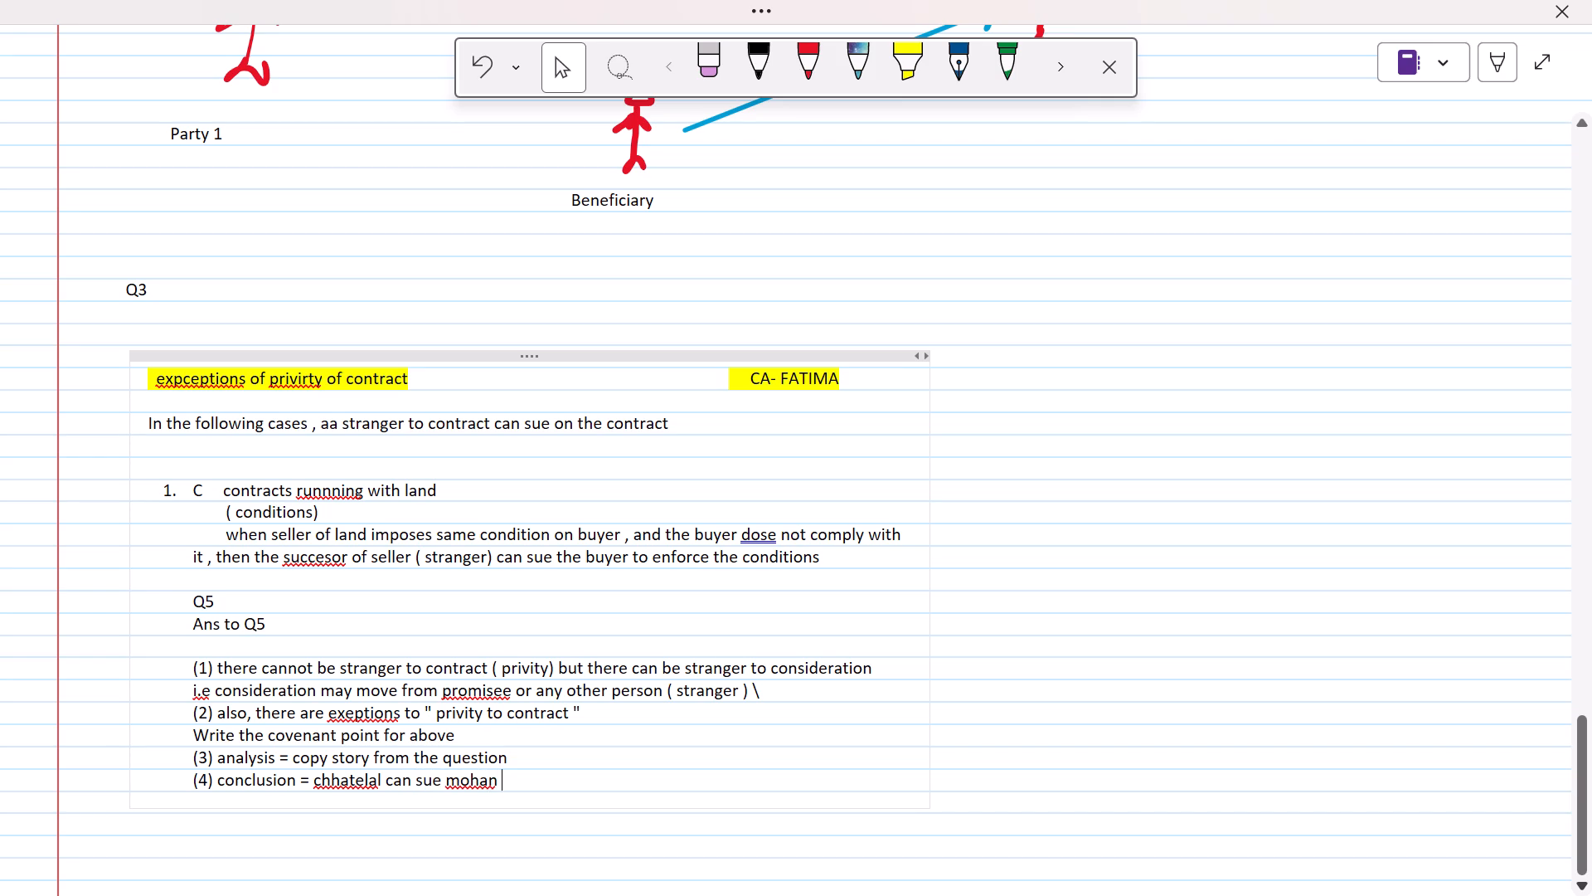
Complete point (4) after "mohan" with "to enforce the condition of sale", correcting the spelling of "condition".
type("t")
key("space")
key("BackSpace")
type("o")
key("space")
type("enforce")
key("space")
type("the")
key("space")
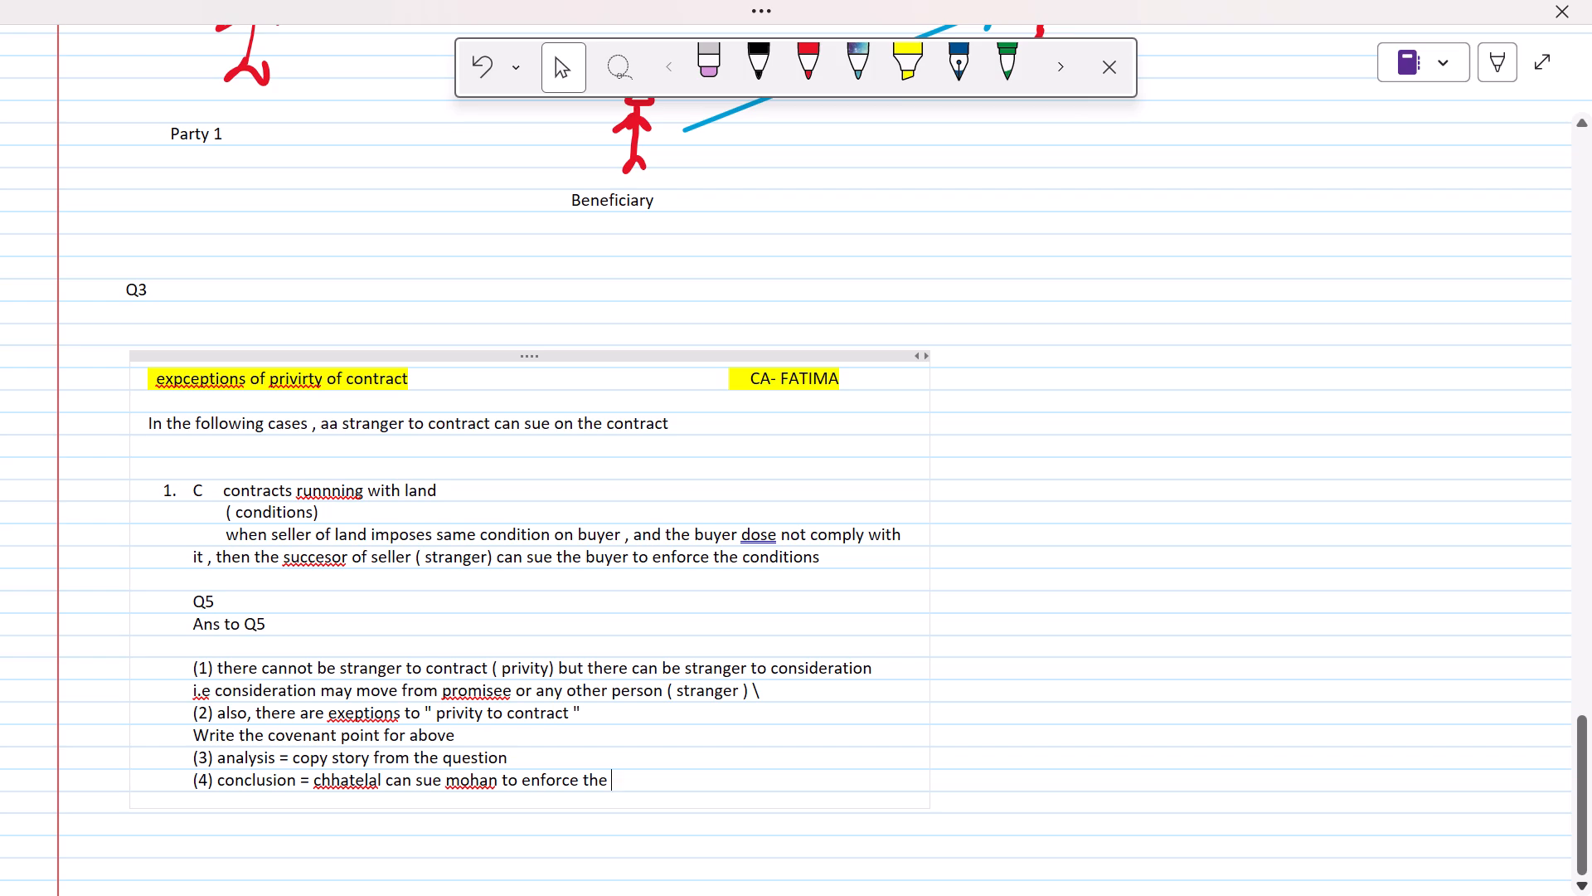
type("conditiom")
key("space")
key("BackSpace")
key("BackSpace")
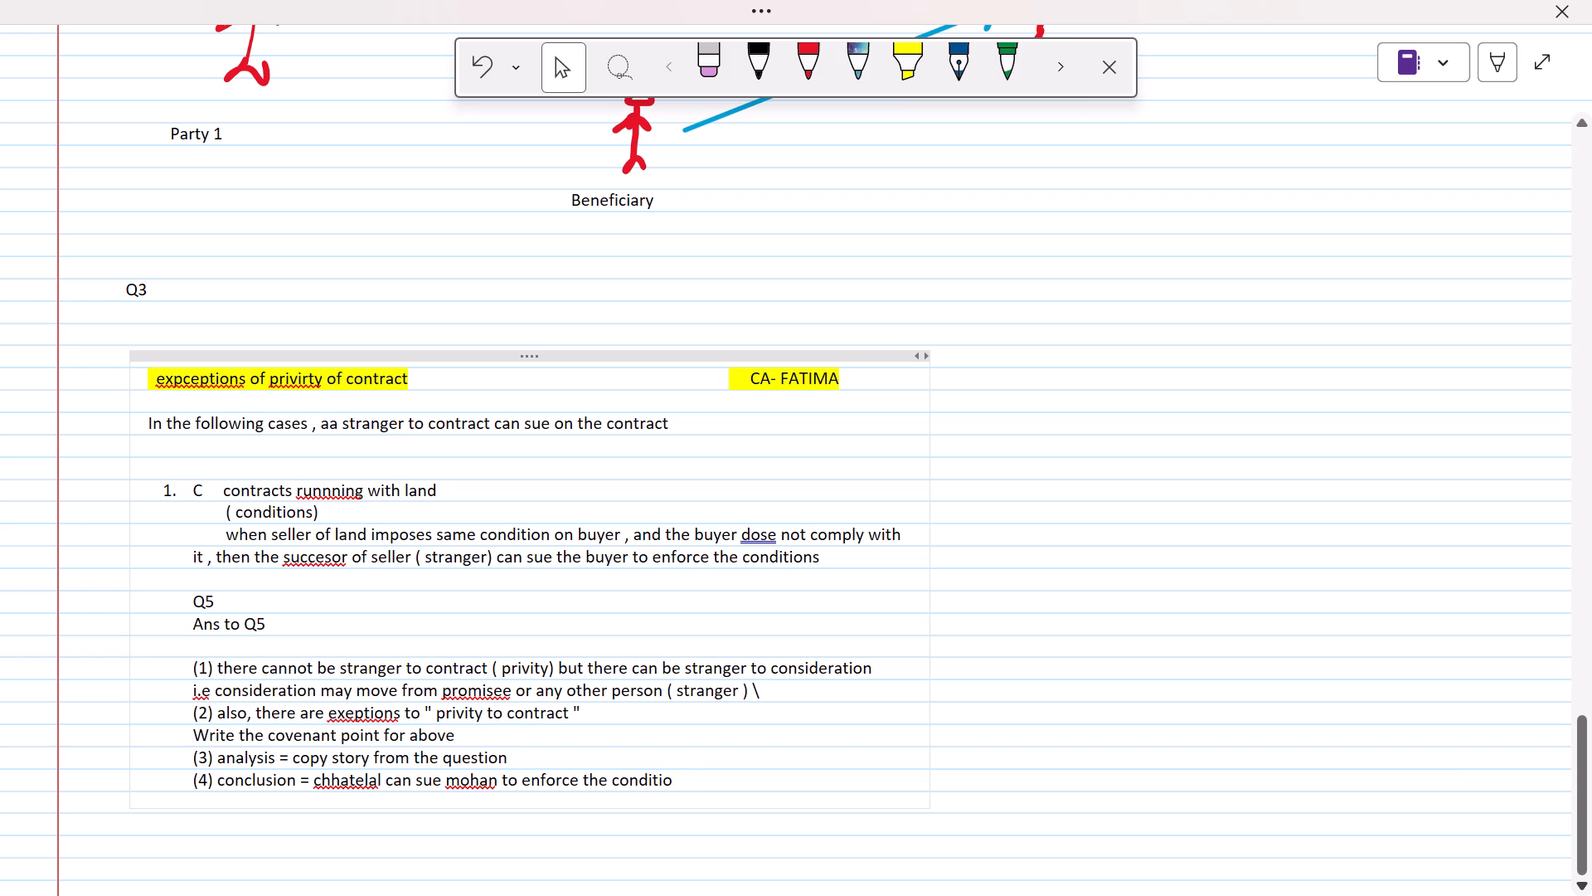
type("n")
key("space")
type("of")
key("space")
type("sale")
key("space")
Leave a blank line below point (4) and outdent the new line under it to the note's base margin.
scroll(1041, 830, "down", 3)
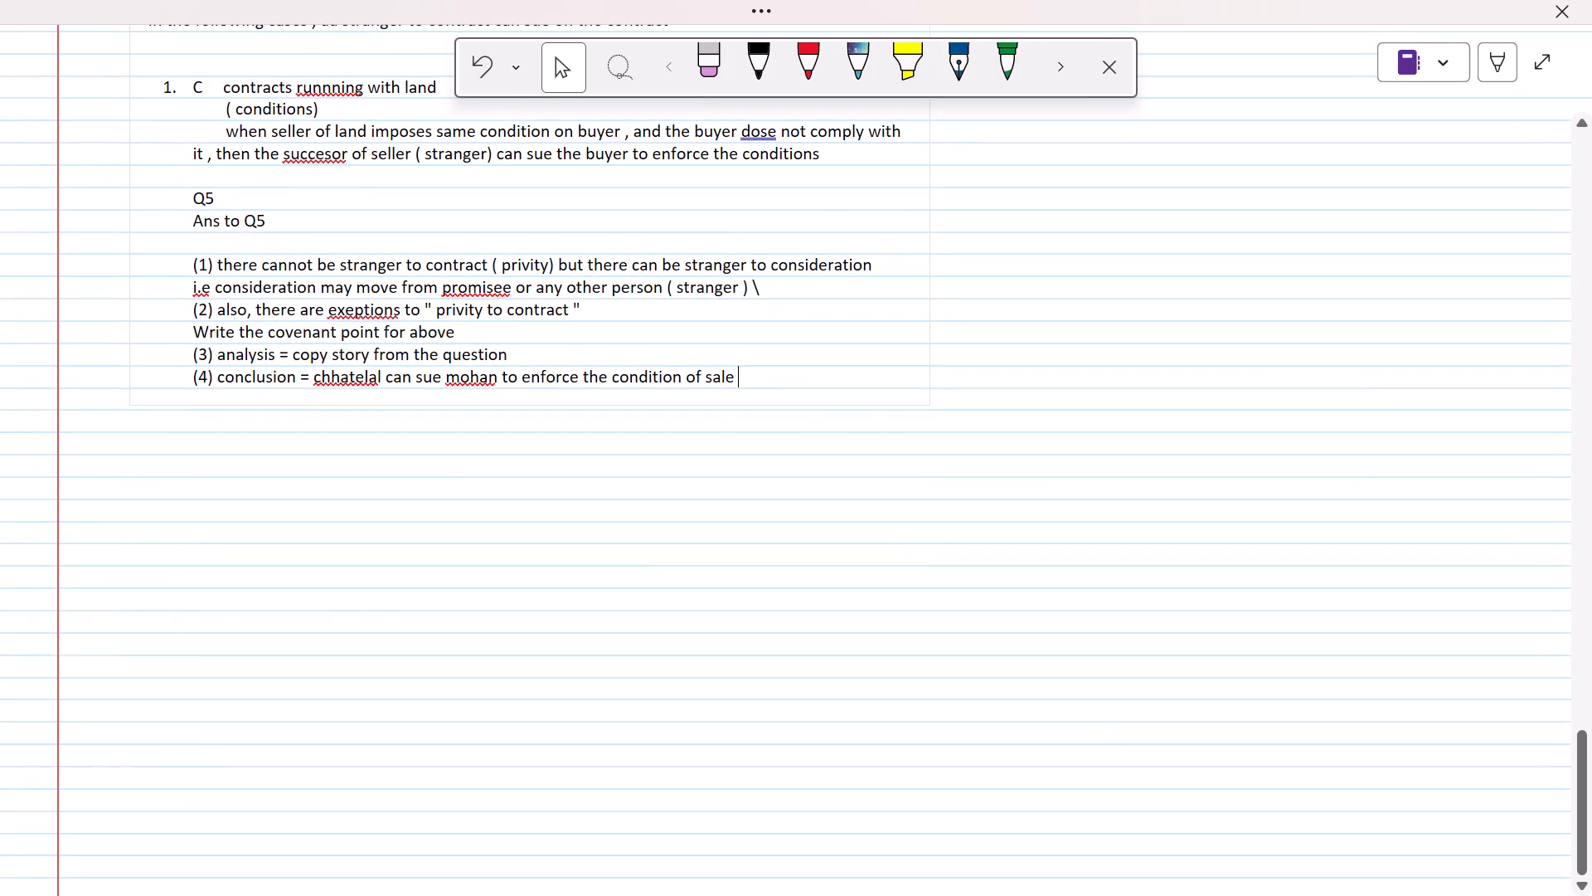
key("Return")
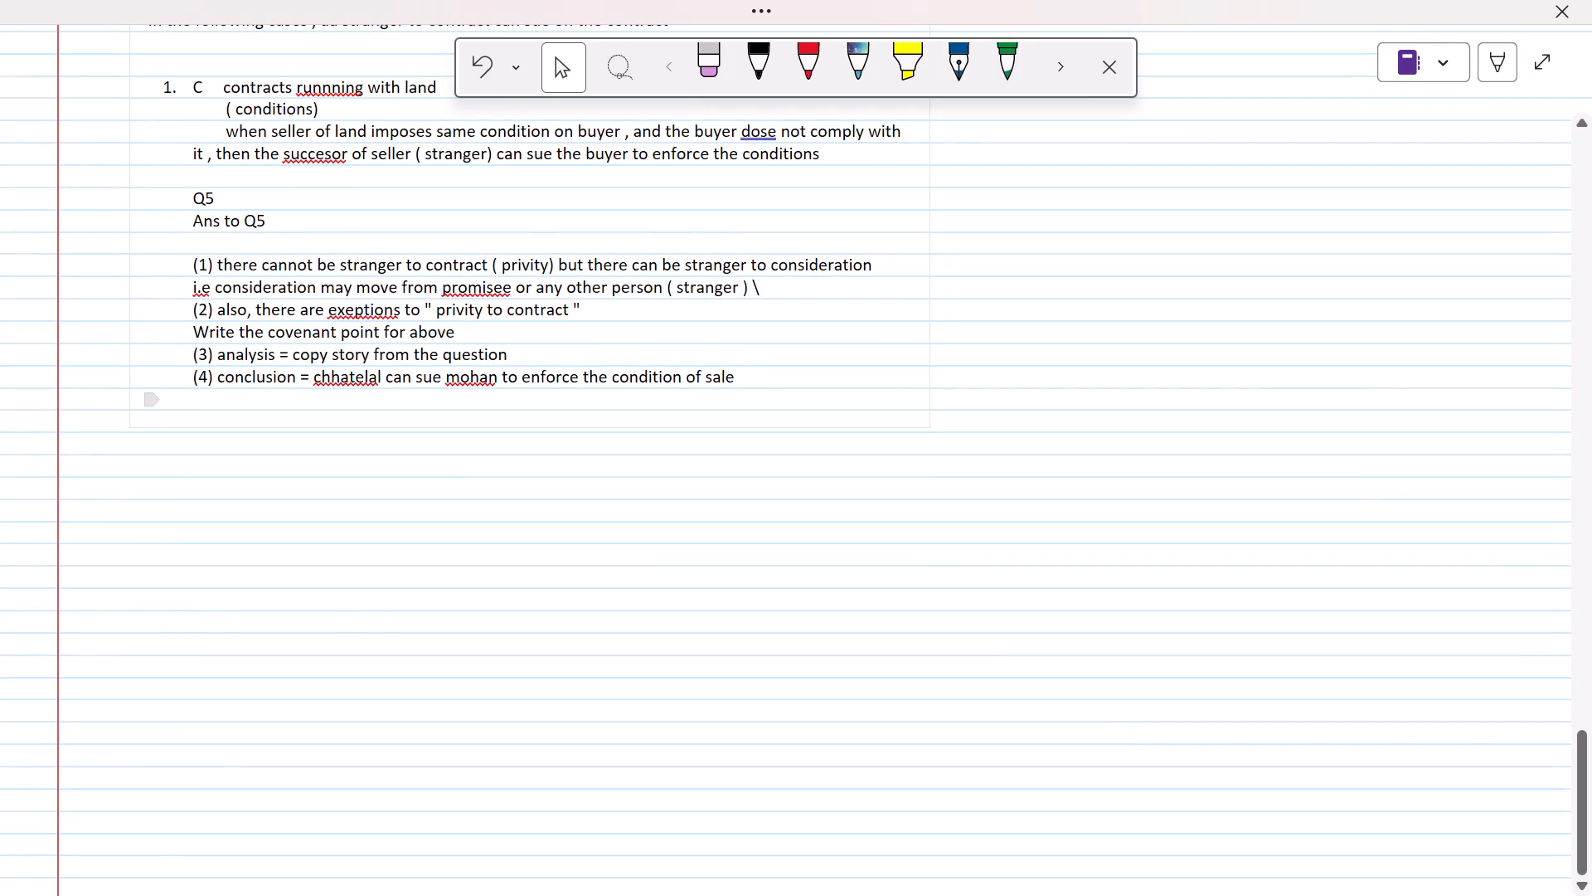
key("Return")
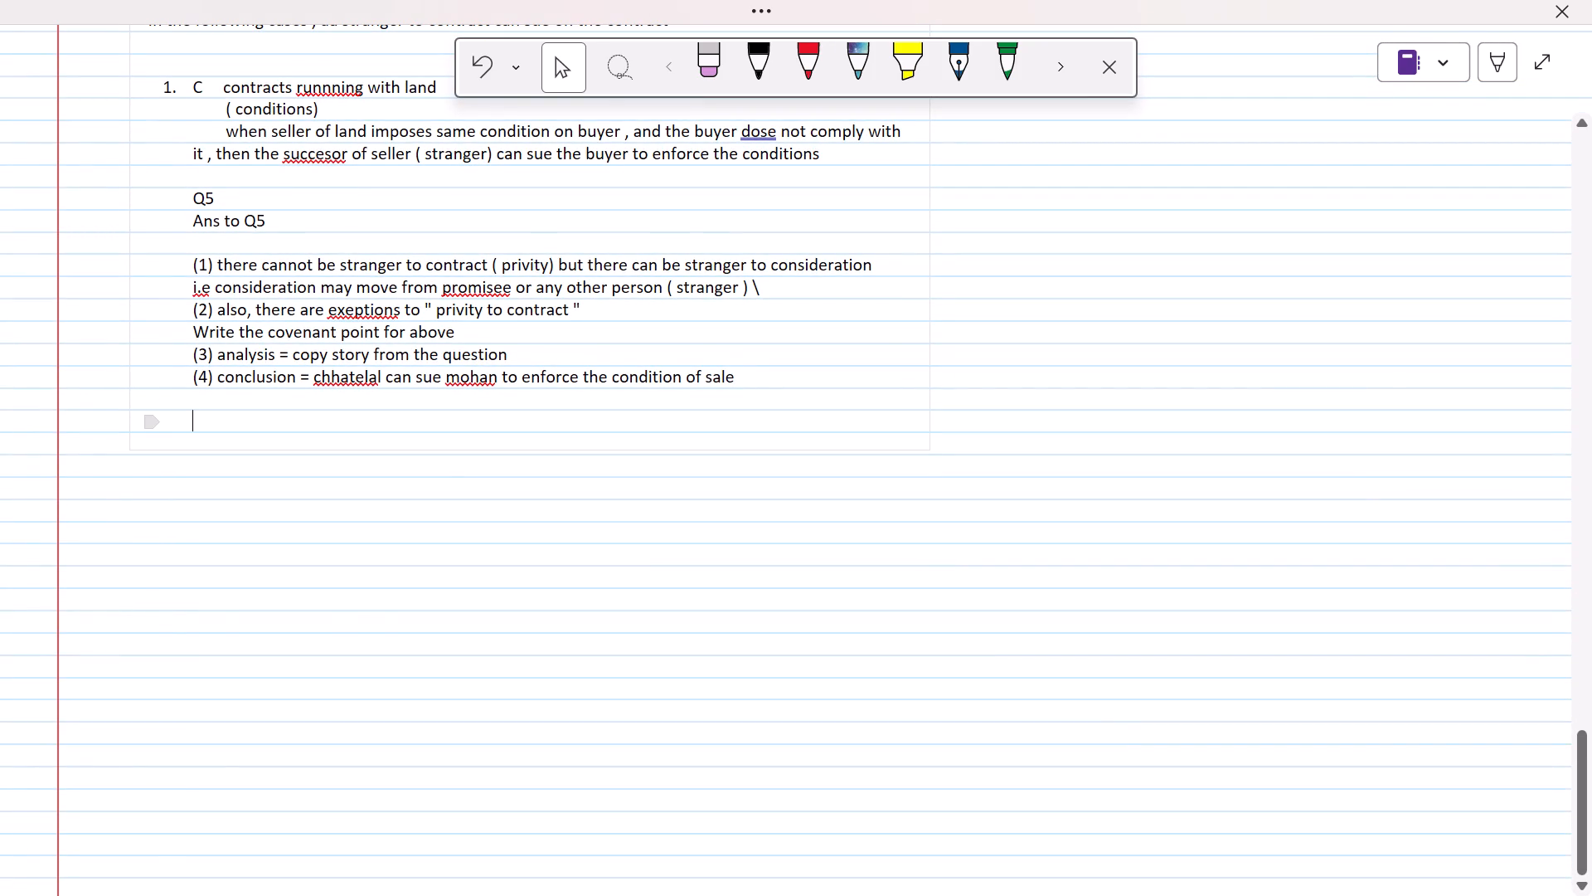
left_click(166, 423)
double_click(167, 423)
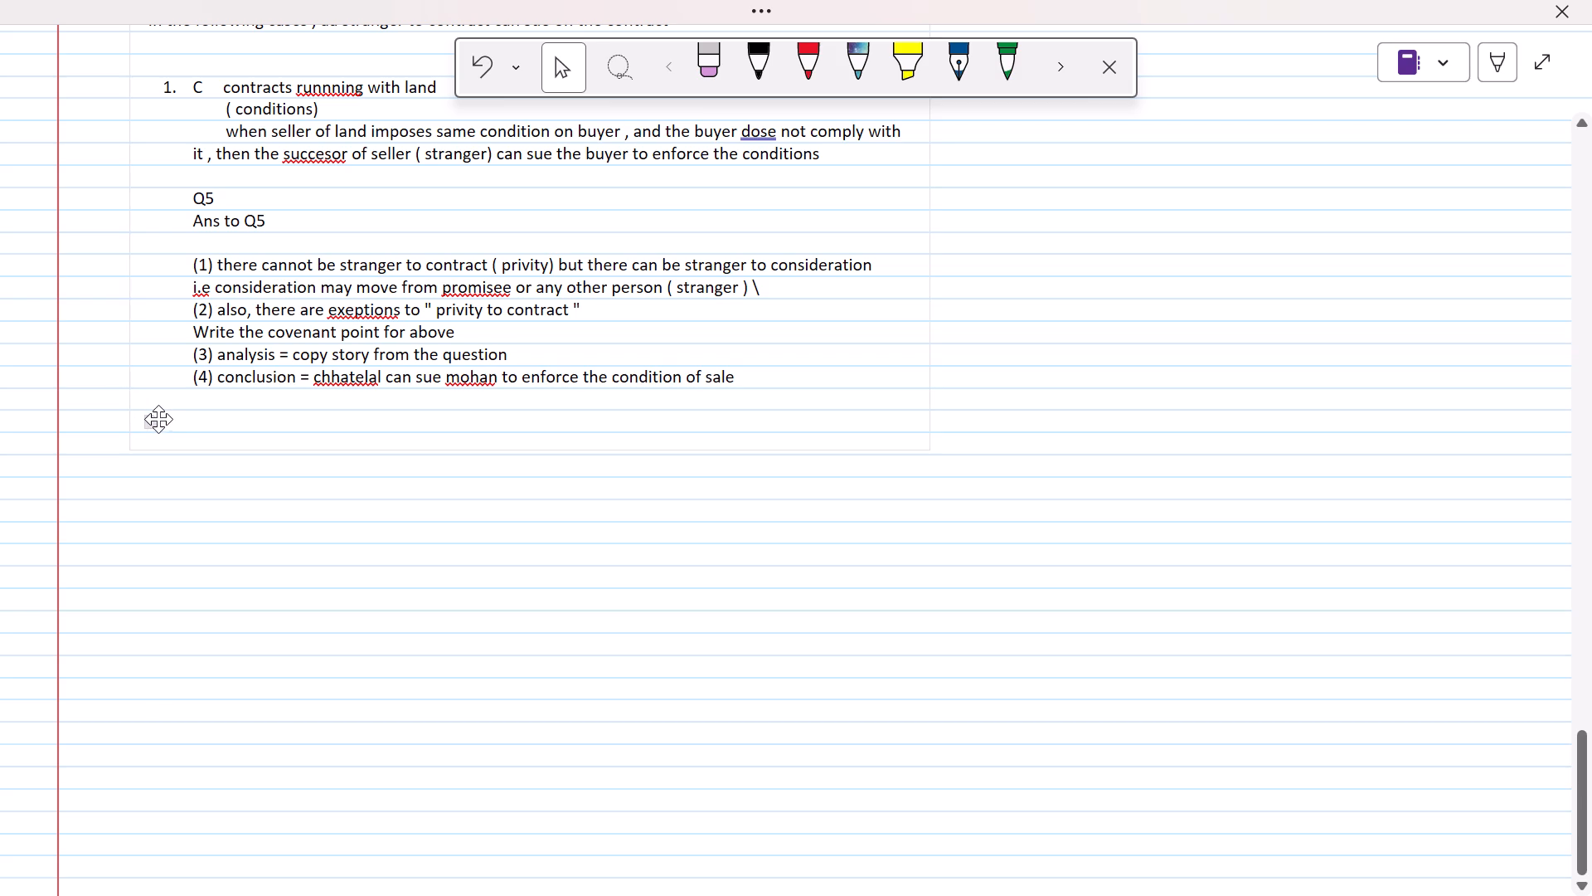
left_click_drag(153, 422, 141, 406)
left_click_drag(141, 406, 141, 405)
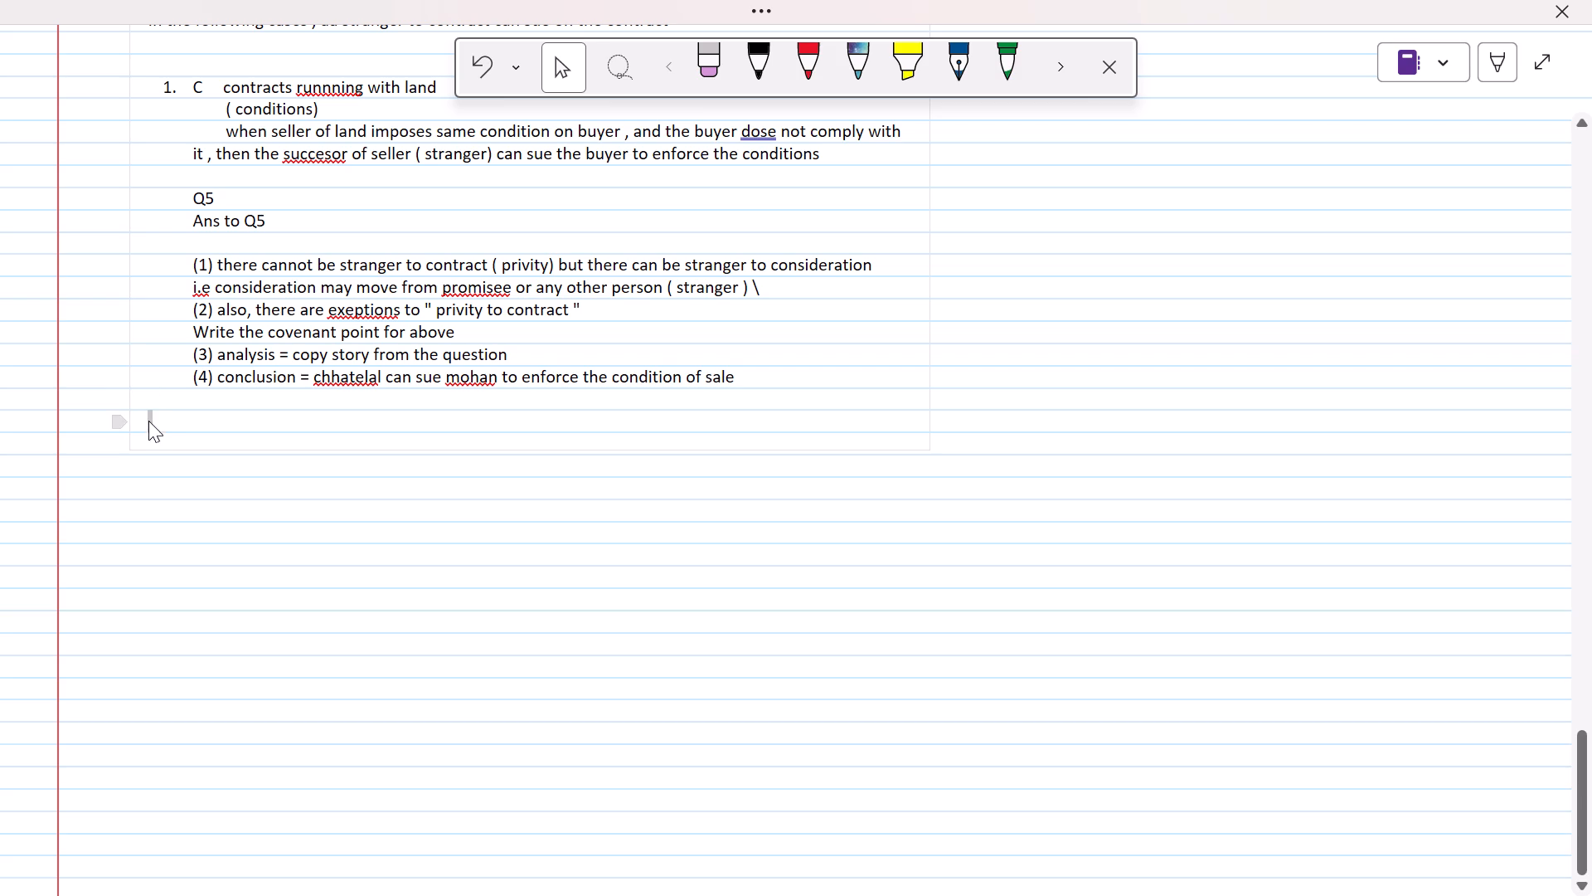
left_click(148, 417)
Begin the second privity exception on the outdented line with "2. A" and, after a wide gap, "agancy".
key("space")
key("space")
type("2.")
key("space")
key("space")
key("space")
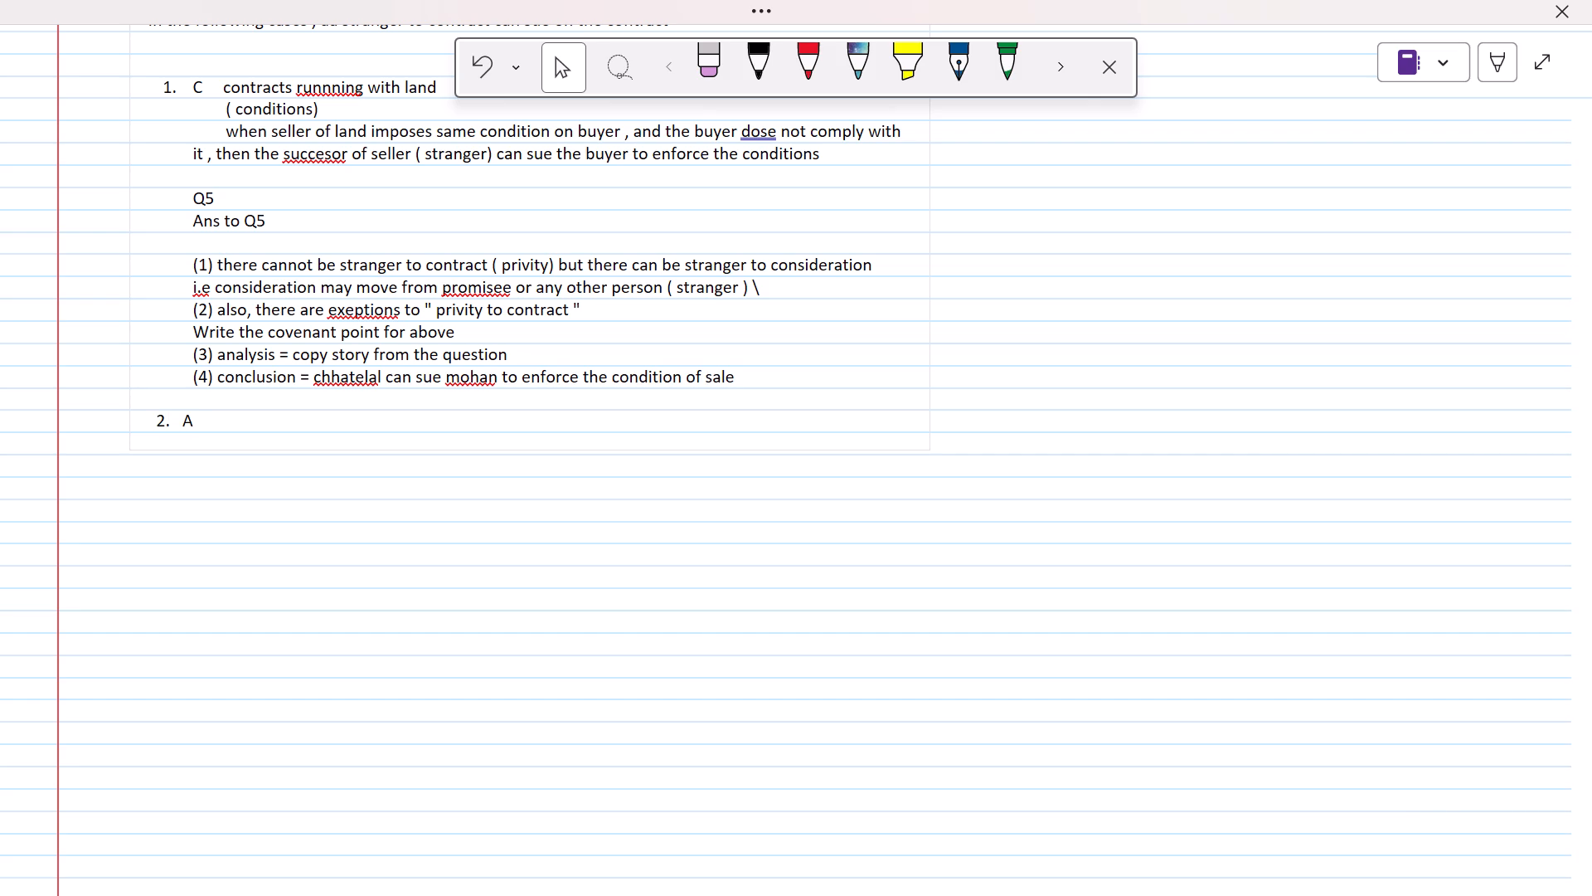
key("space")
key("space")
key("space")
key("space")
key("space")
key("space")
key("space")
key("space")
type("ag")
type("ancy")
key("space")
Continue item 2 after "agancy" with ": agent karega principal bharega".
type(": agent")
key("space")
type("kare")
type("ga")
key("space")
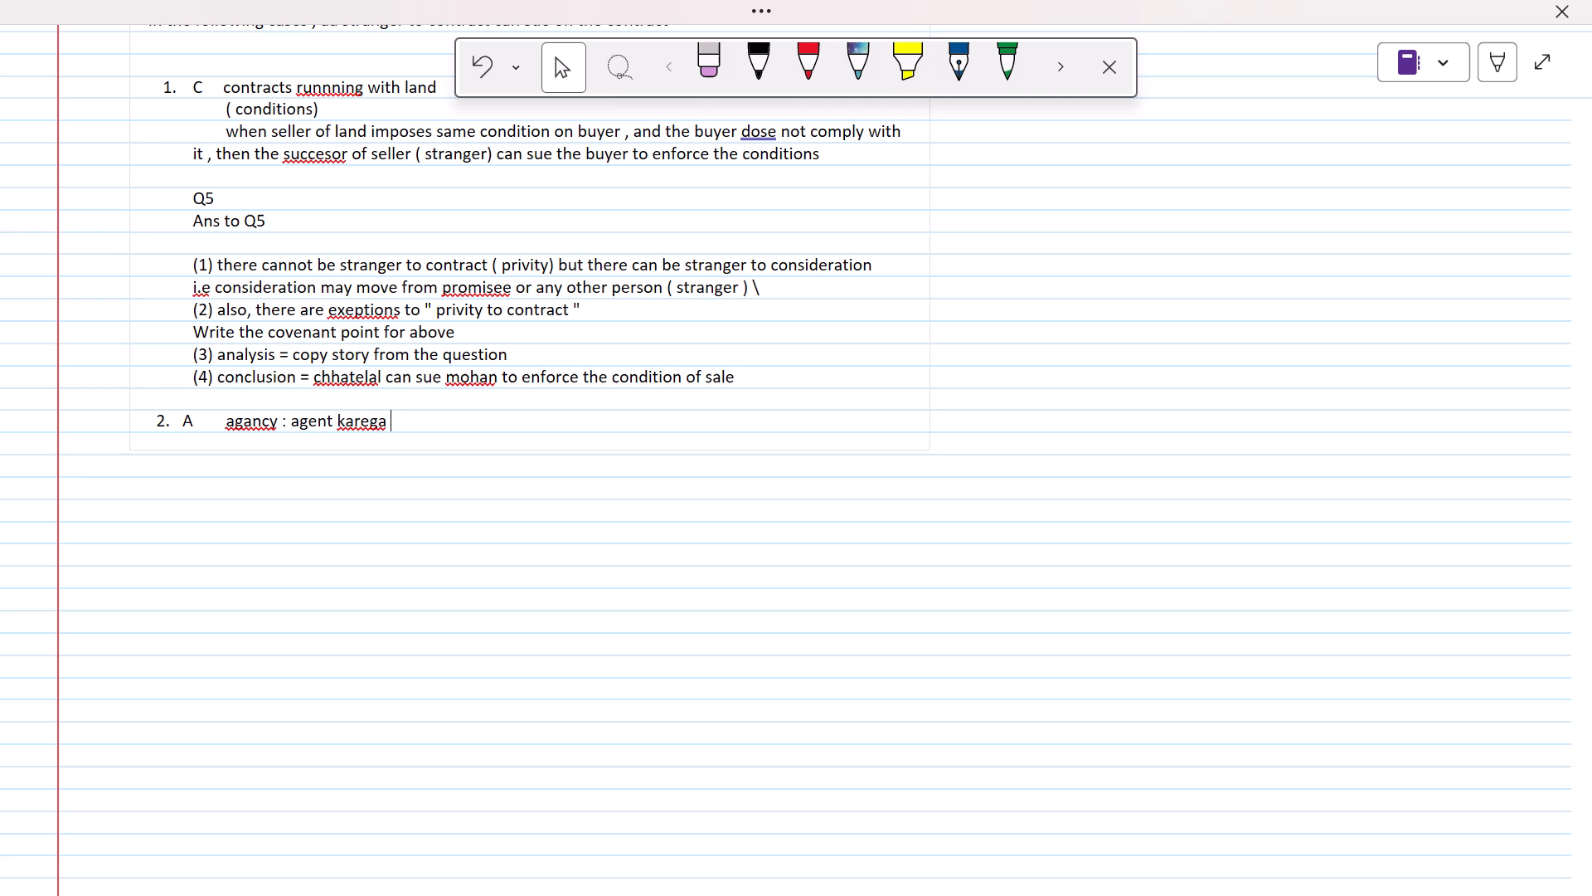
key("p")
type("rincipal bharega")
key("space")
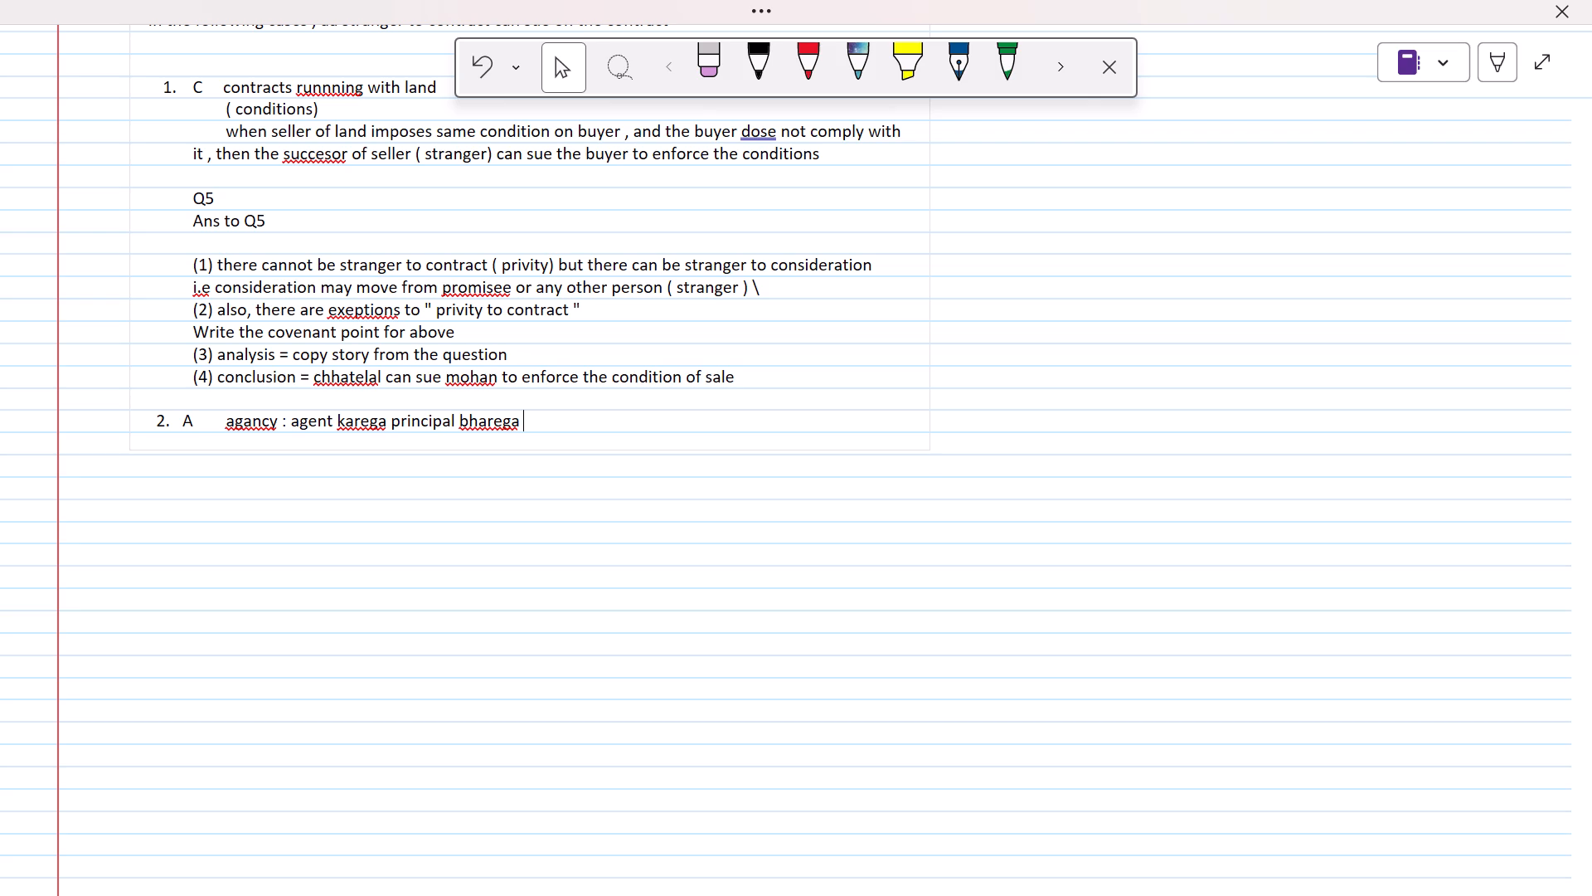
On a new line indented to align beneath "agent", add "in detail in unit 9".
key("Return")
key("space")
key("space")
key("space")
key("space")
key("space")
key("space")
key("space")
key("space")
key("space")
key("space")
key("space")
key("space")
key("space")
key("space")
key("space")
key("space")
key("space")
key("space")
key("space")
key("space")
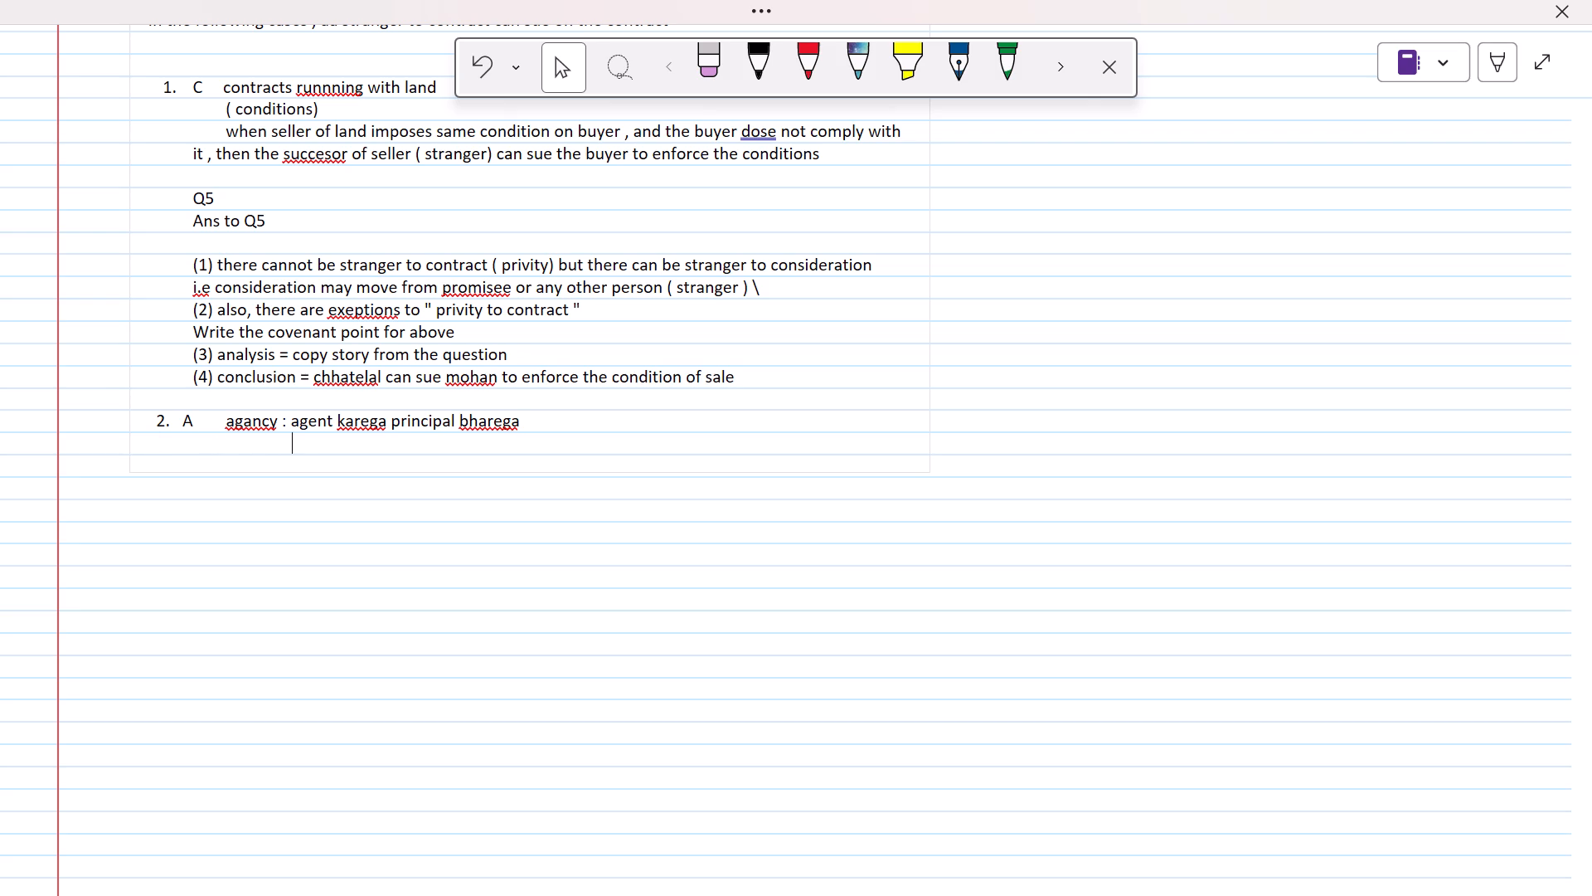
key("BackSpace")
key("BackSpace")
key("BackSpace")
key("BackSpace")
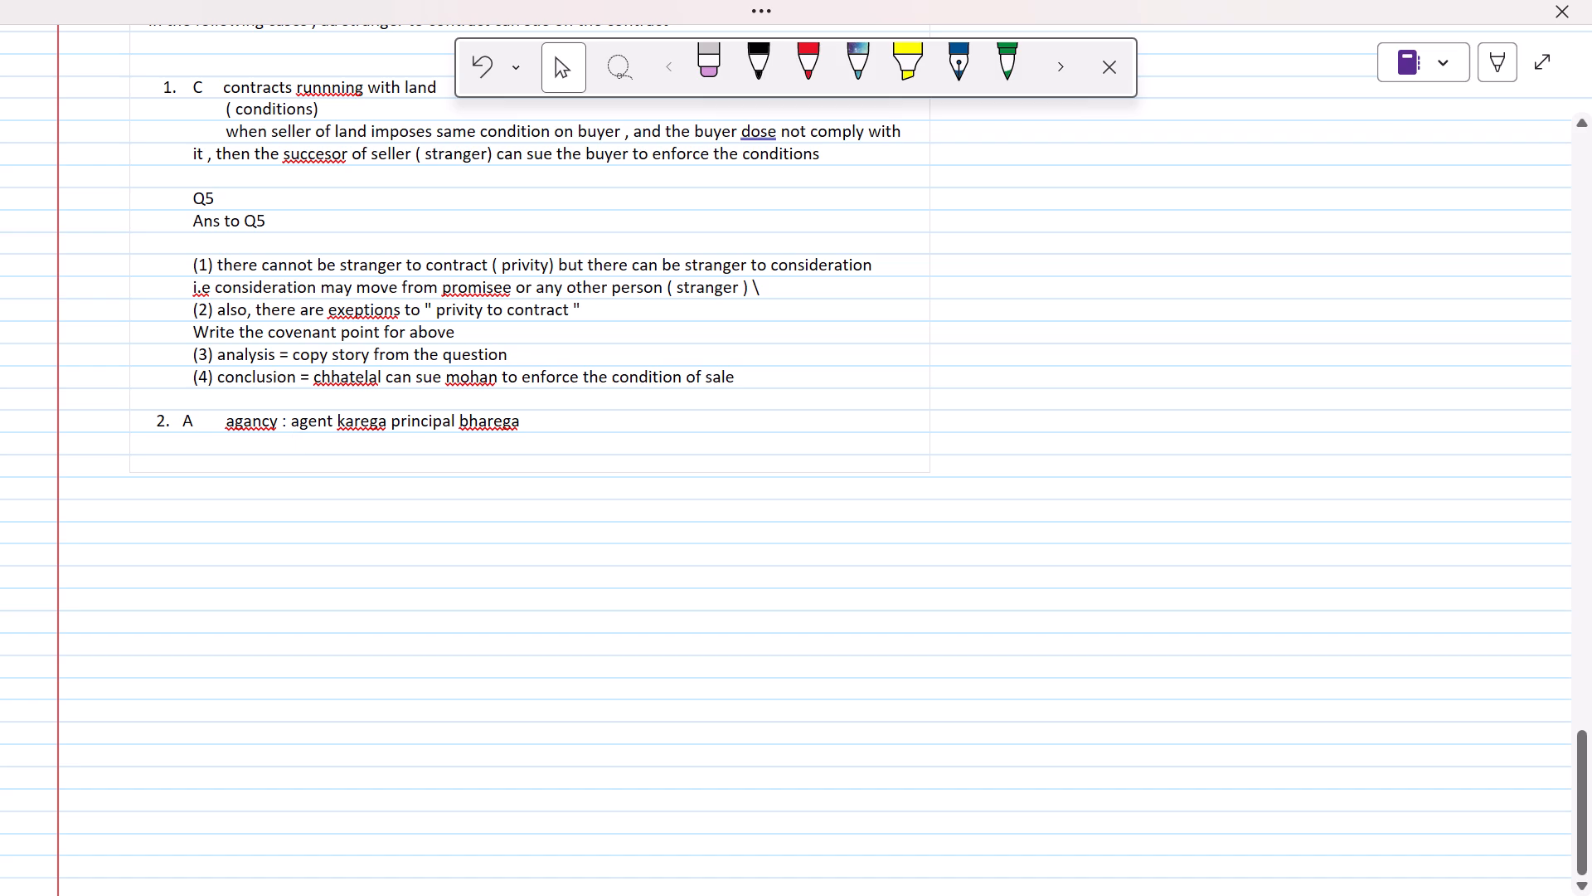
type("in")
key("space")
key("space")
type("detail in un")
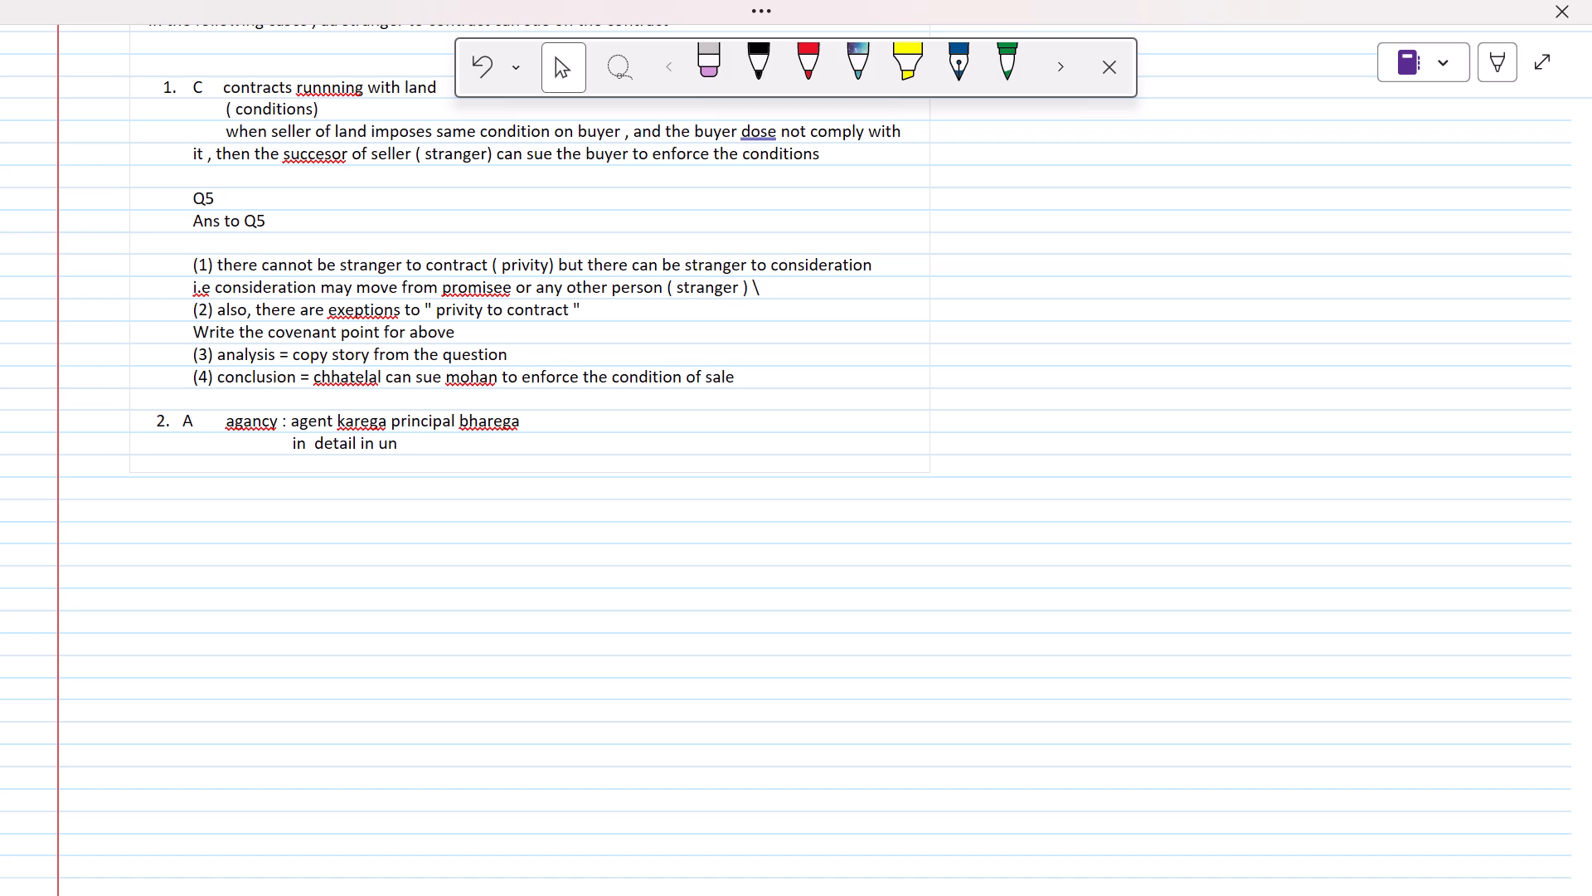
type("it")
key("space")
type("9")
key("space")
Add the example "ex- property broker" after "unit 9" and start a new line below it.
type("ex")
type("-")
key("space")
type("property broker")
key("space")
key("Return")
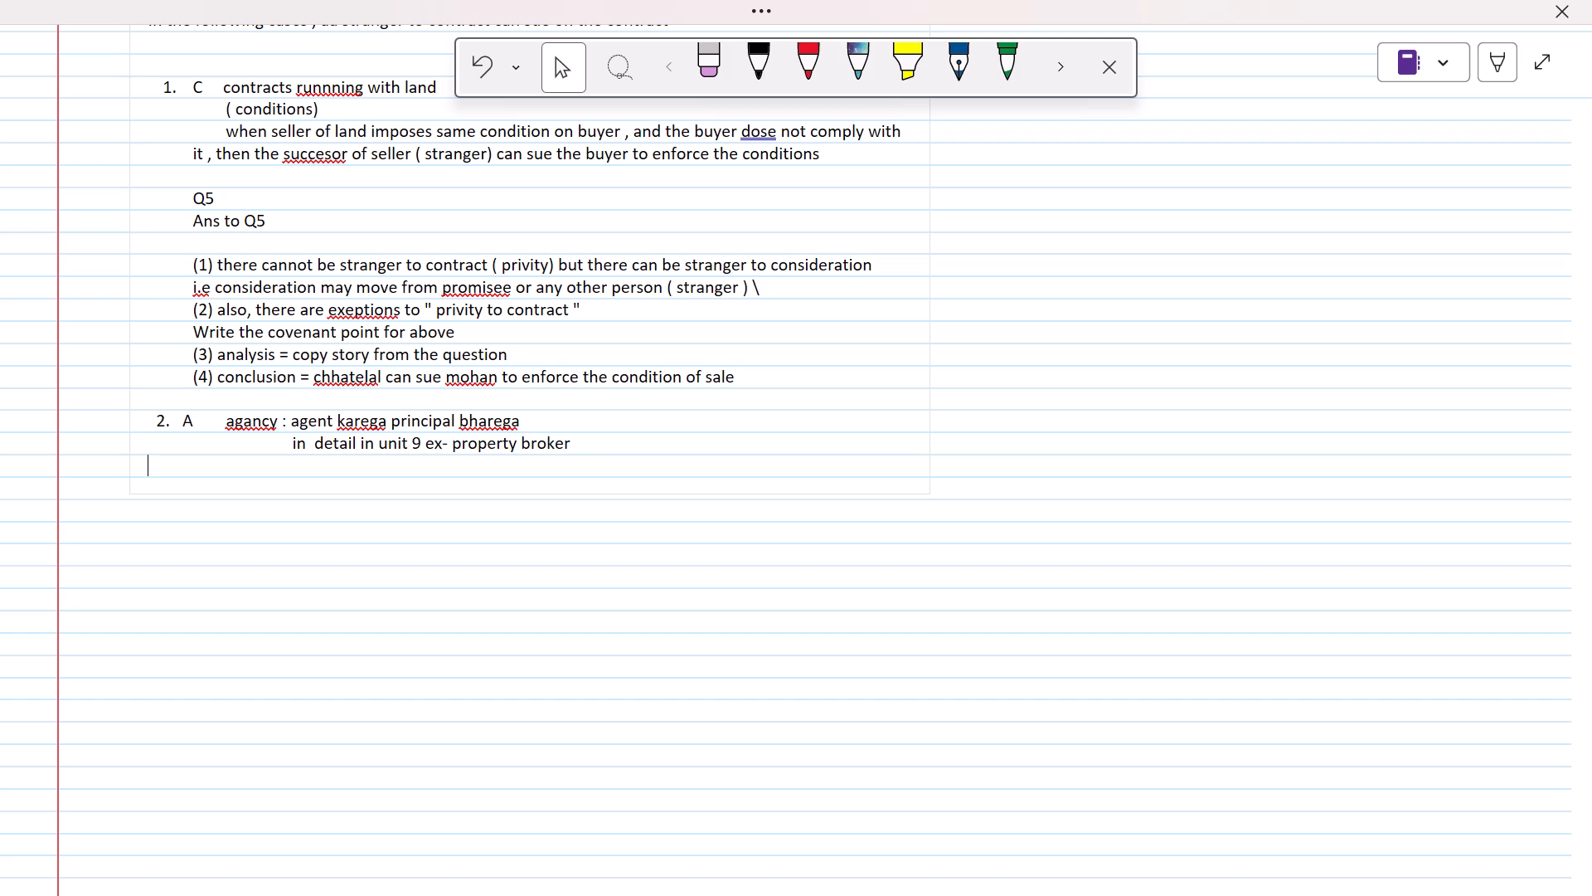
Begin the third privity exception on the new line with "3" and "F", leaving a wide gap that ends about beneath "agancy".
key("space")
key("space")
key("3")
key("space")
key("space")
key("space")
key("space")
key("space")
key("space")
key("space")
key("space")
key("space")
key("space")
key("space")
key("space")
key("space")
key("space")
key("space")
key("space")
key("BackSpace")
key("BackSpace")
key("BackSpace")
key("BackSpace")
Add the heading "family statement :" after the gap following "F" in item 3.
type("family ds")
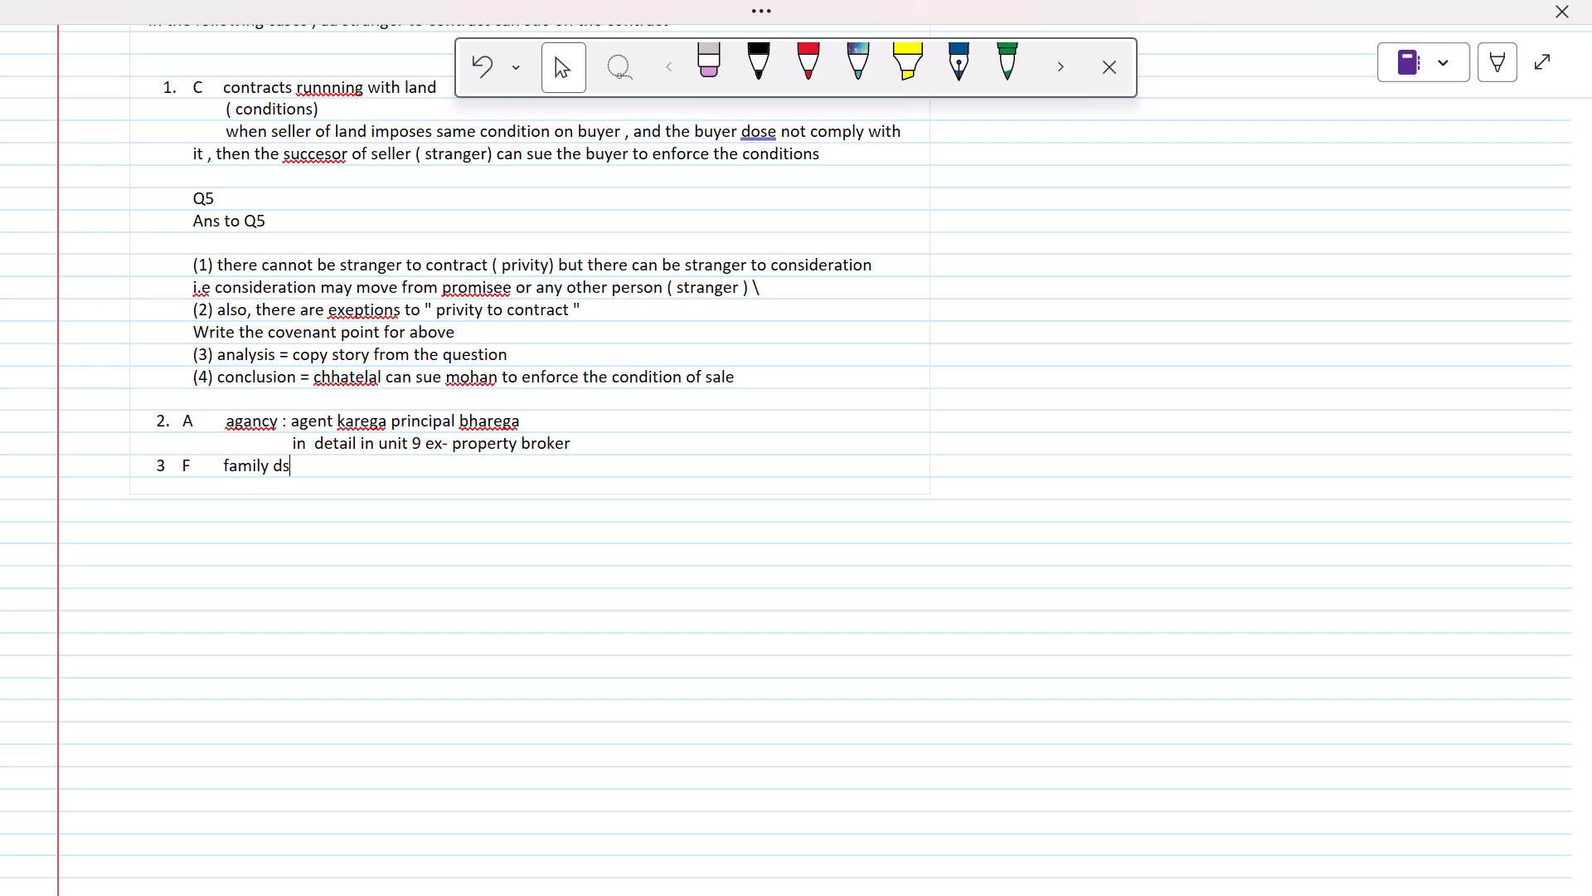
key("BackSpace")
key("BackSpace")
key("s")
type("tatement")
key("space")
type(":")
key("space")
Change the word "statement" in the item 3 heading to "sttelment" and return to just after the colon.
key("Left")
key("Left")
key("Left")
key("Left")
key("Left")
key("Left")
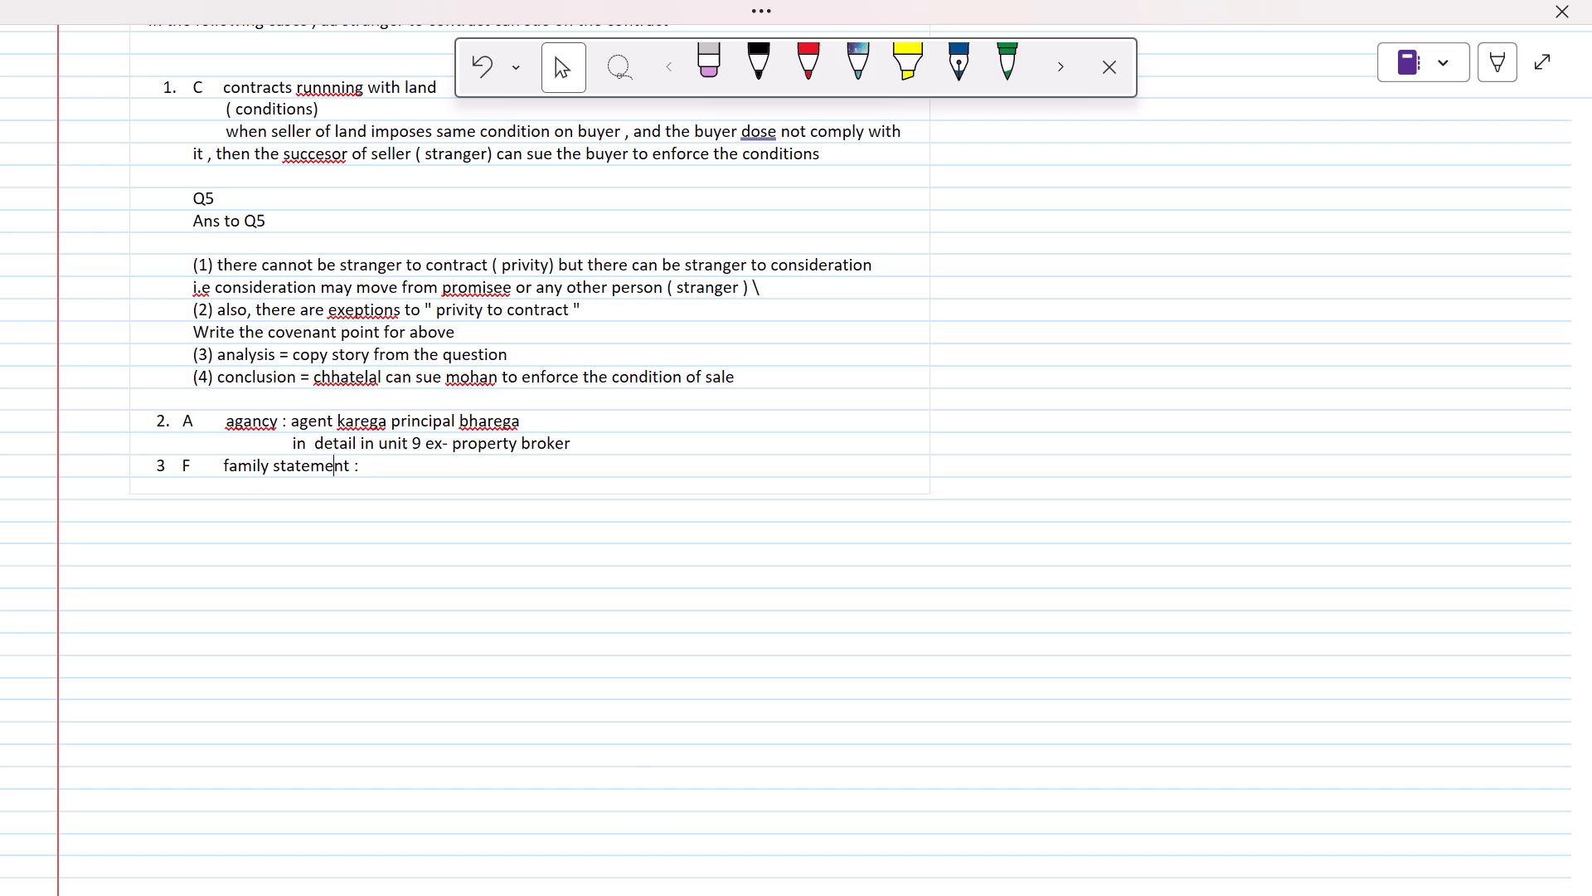
key("Left")
key("Left")
key("Left")
key("BackSpace")
key("Right")
key("Right")
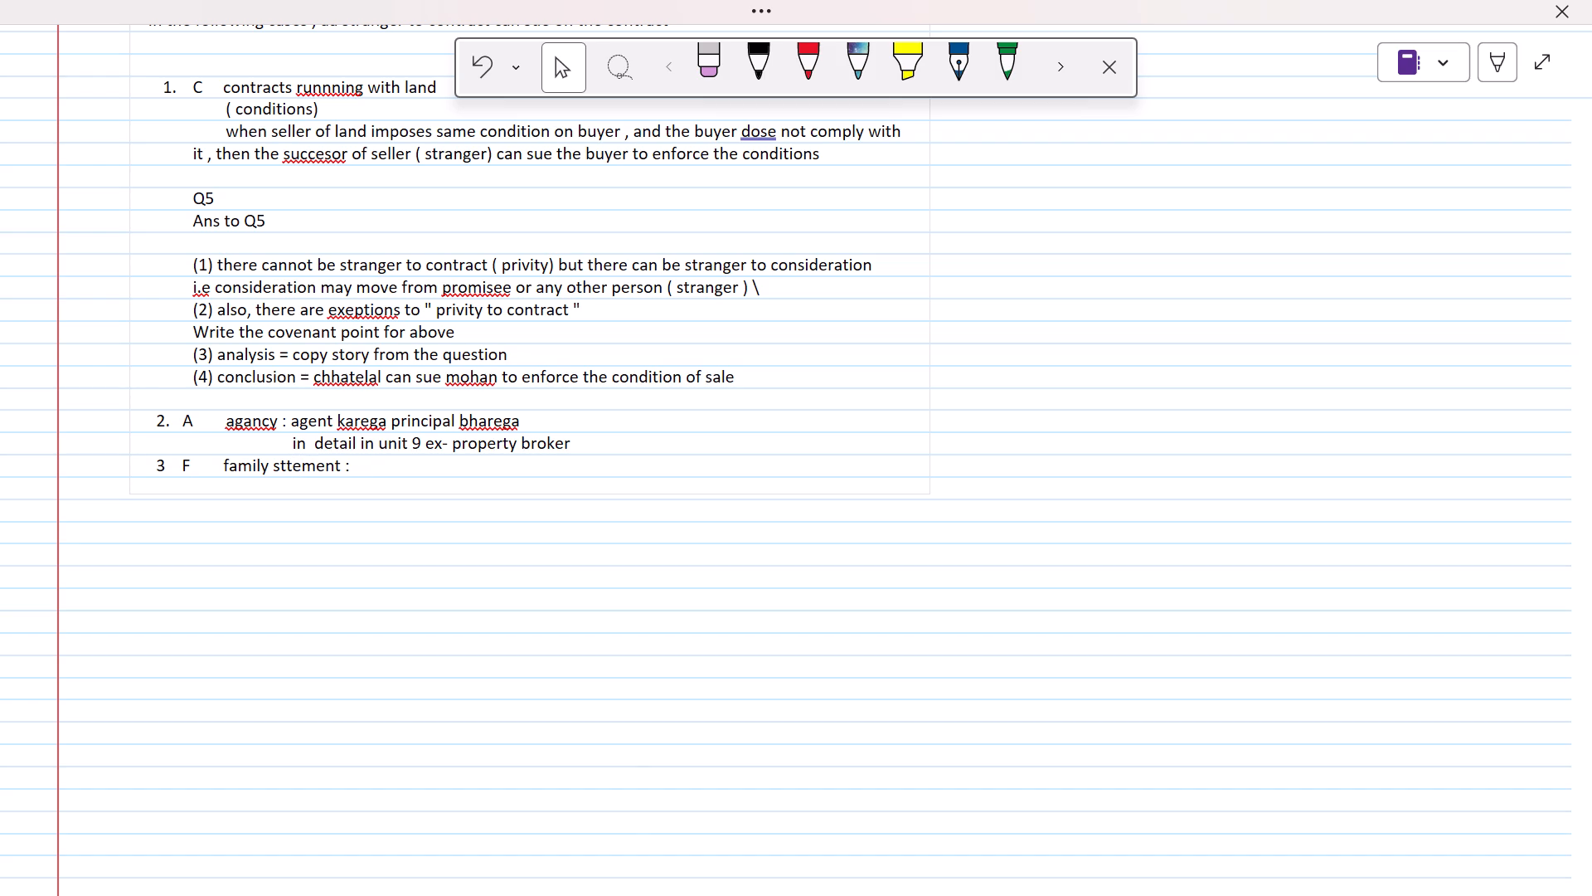
key("l")
key("Right")
key("Right")
key("Right")
key("Right")
key("Right")
key("Right")
key("Right")
Continue item 3 after the colon with "if fammily settelment is in writing".
type("if a")
key("BackSpace")
type("fammily")
key("space")
type("sette;")
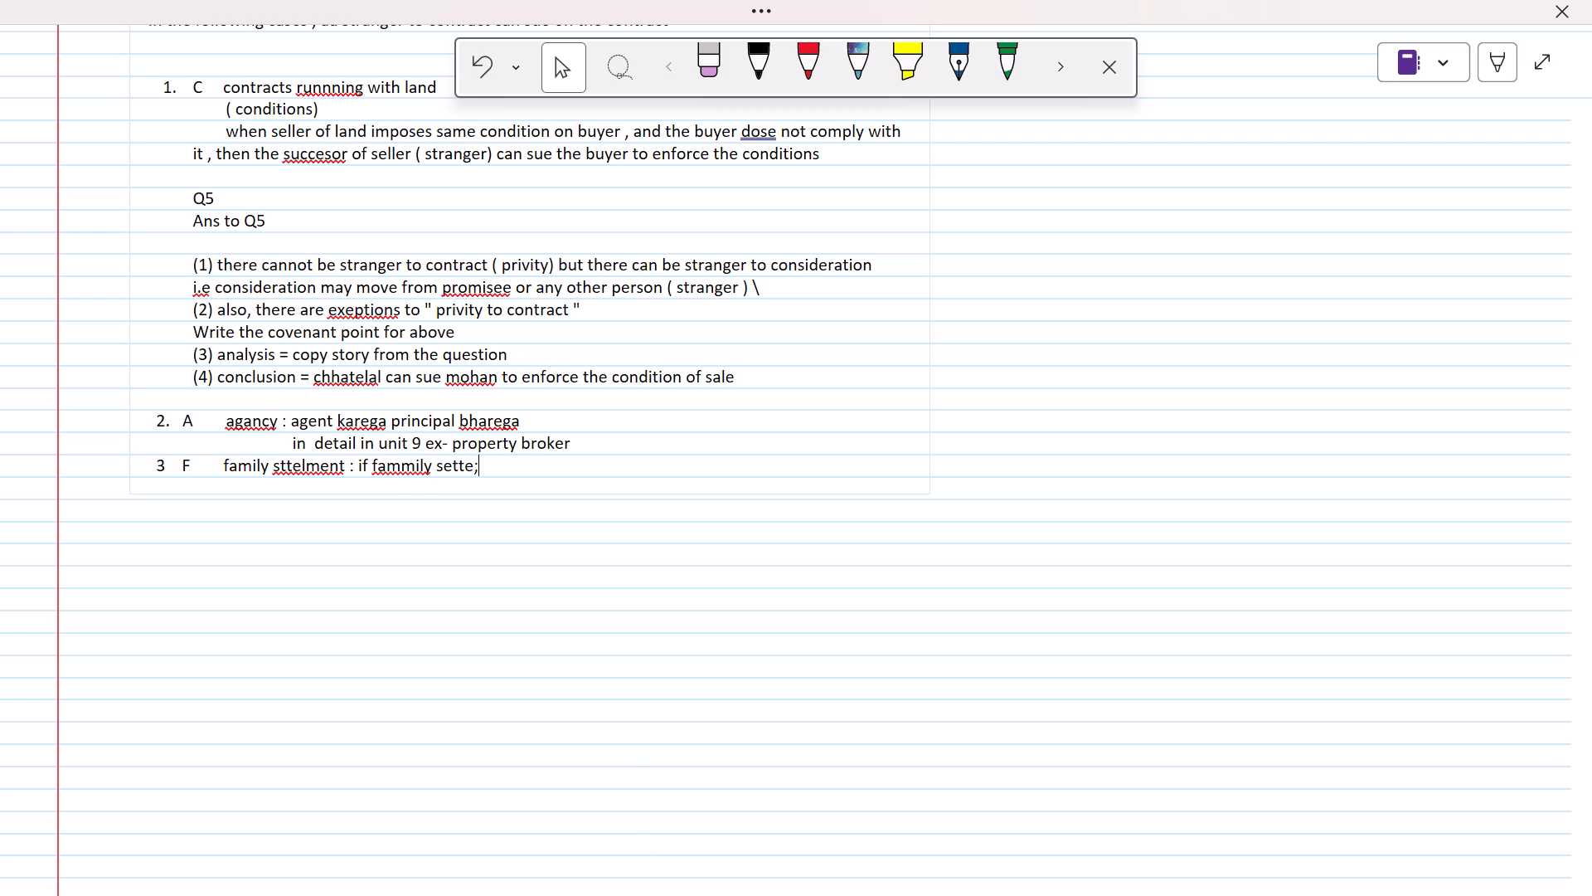
key("BackSpace")
type("lm")
type("ent si")
key("BackSpace")
key("BackSpace")
key("BackSpace")
key("space")
type("is in")
key("space")
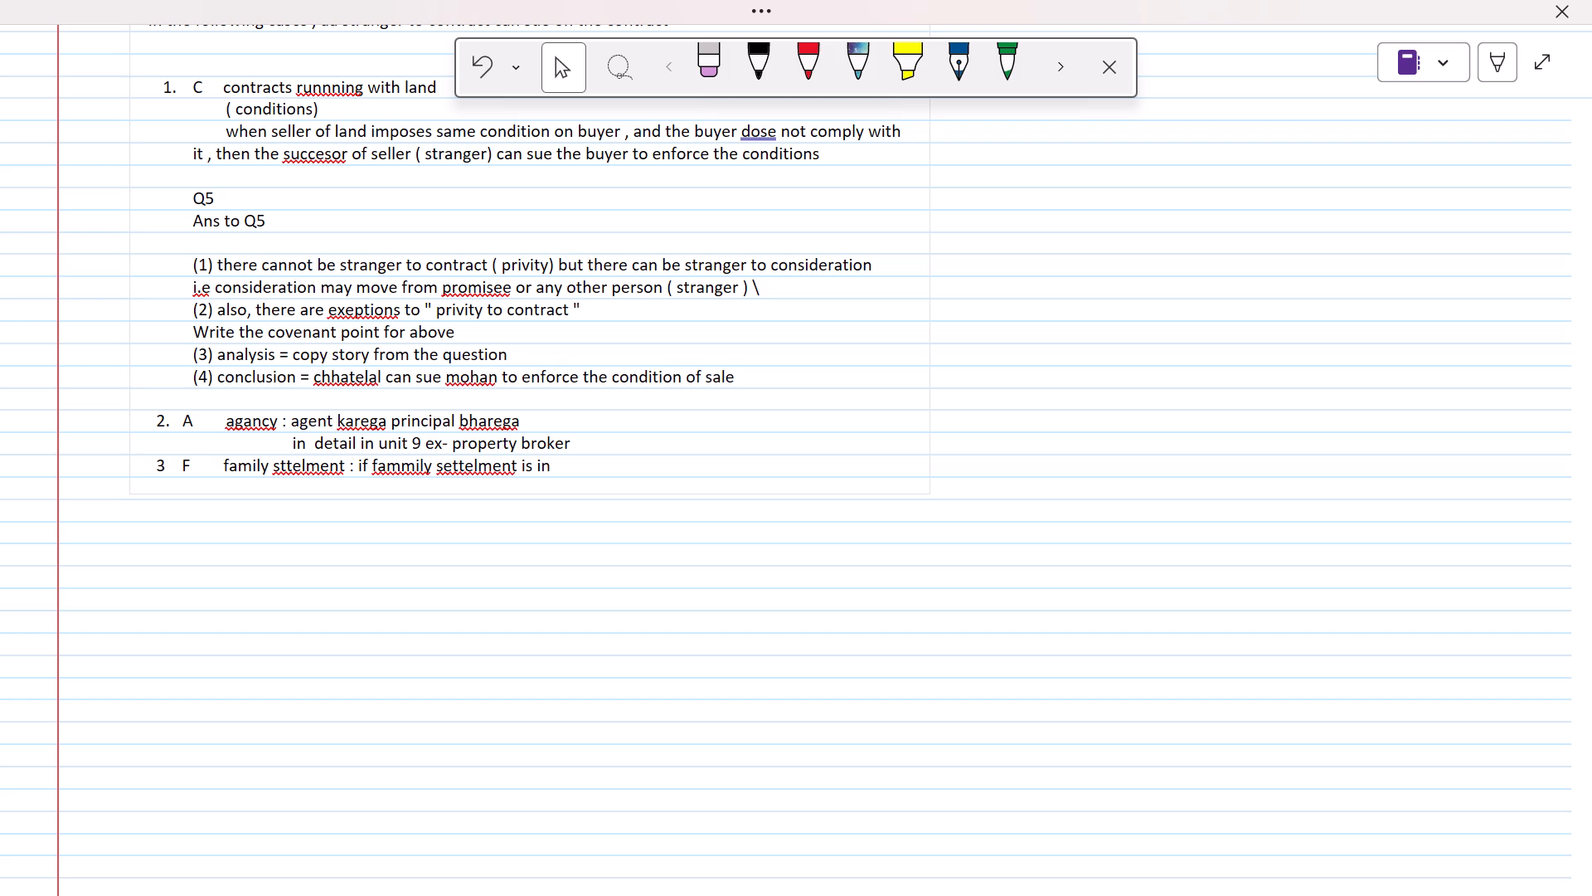
type("writi")
type("ng")
key("space")
Extend the item 3 sentence after "writing" with "then family members who are not".
type("then")
key("space")
type("fa")
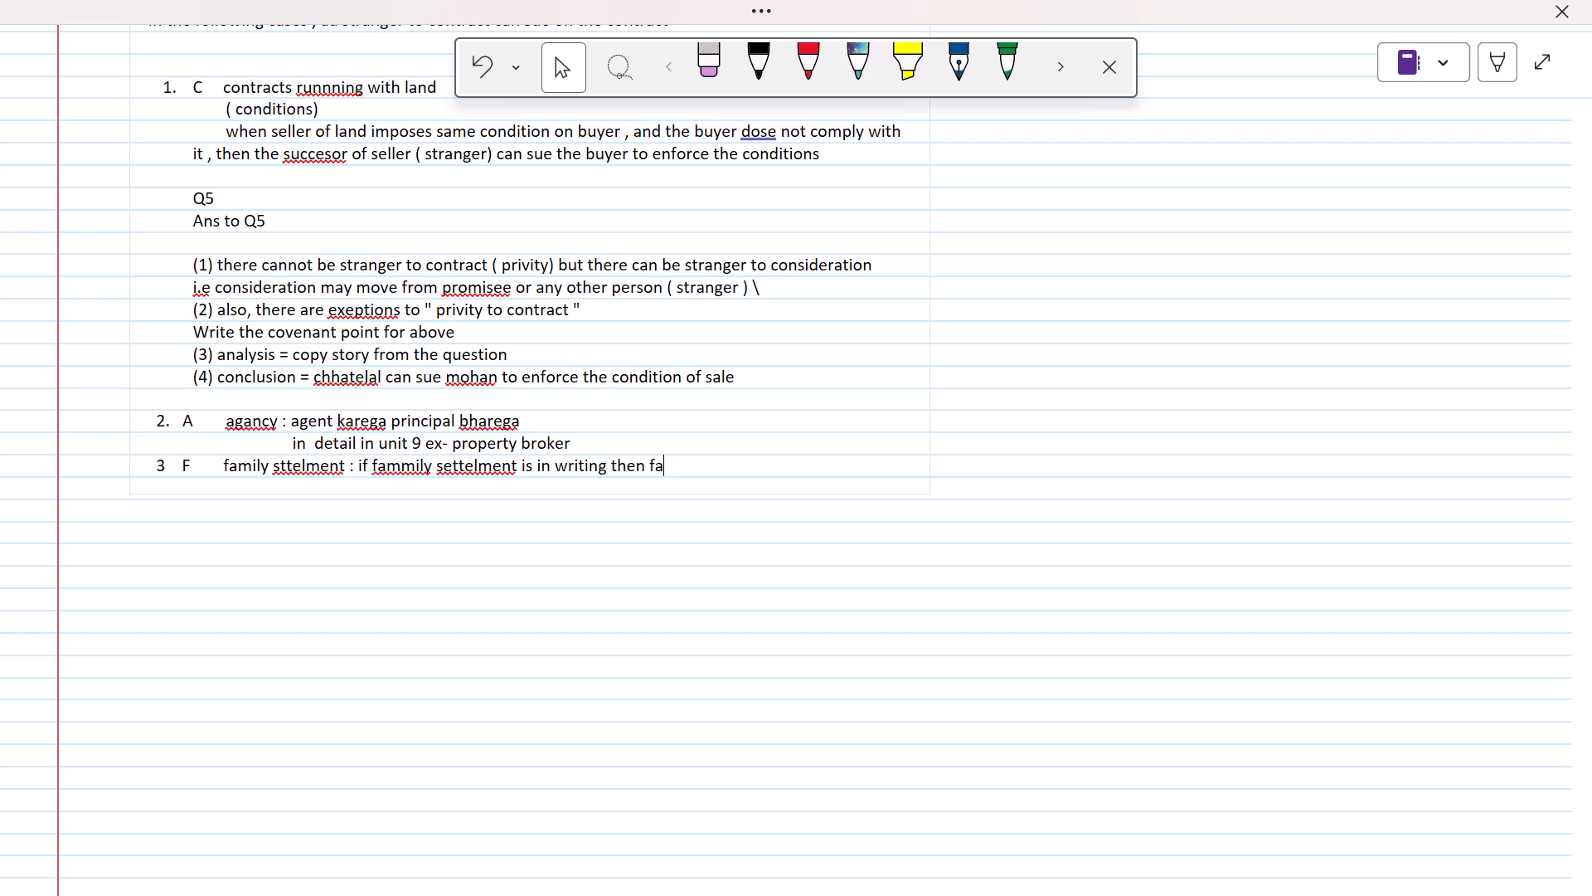
type("mily")
key("space")
type("members")
key("space")
type("who are not")
key("space")
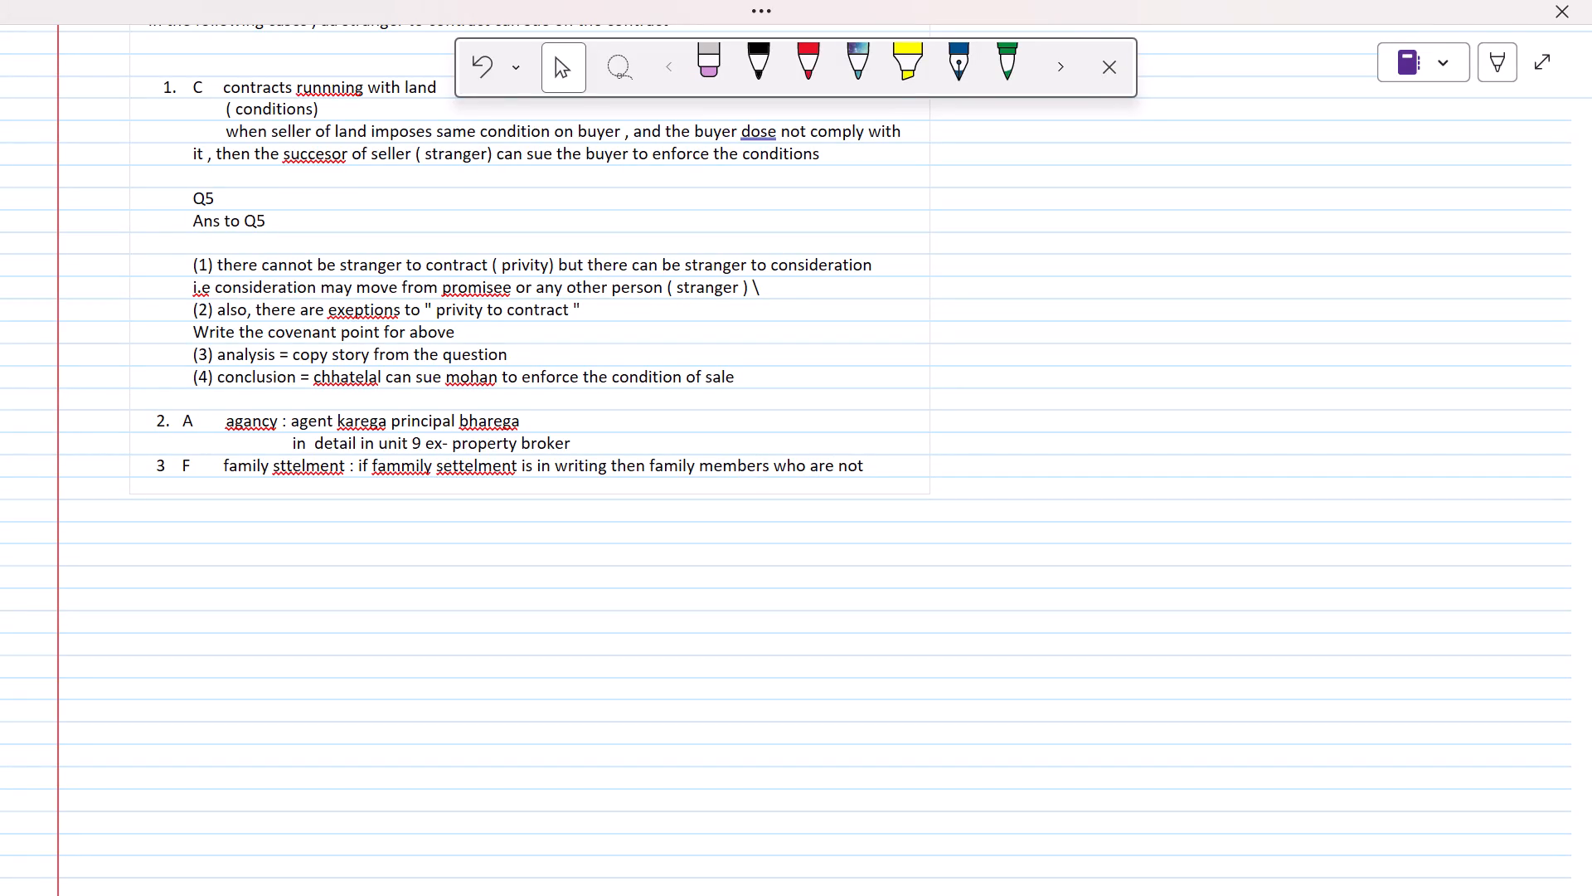
Complete the item 3 sentence with "parties to the settelment can sue".
type("parties to the e")
key("BackSpace")
key("s")
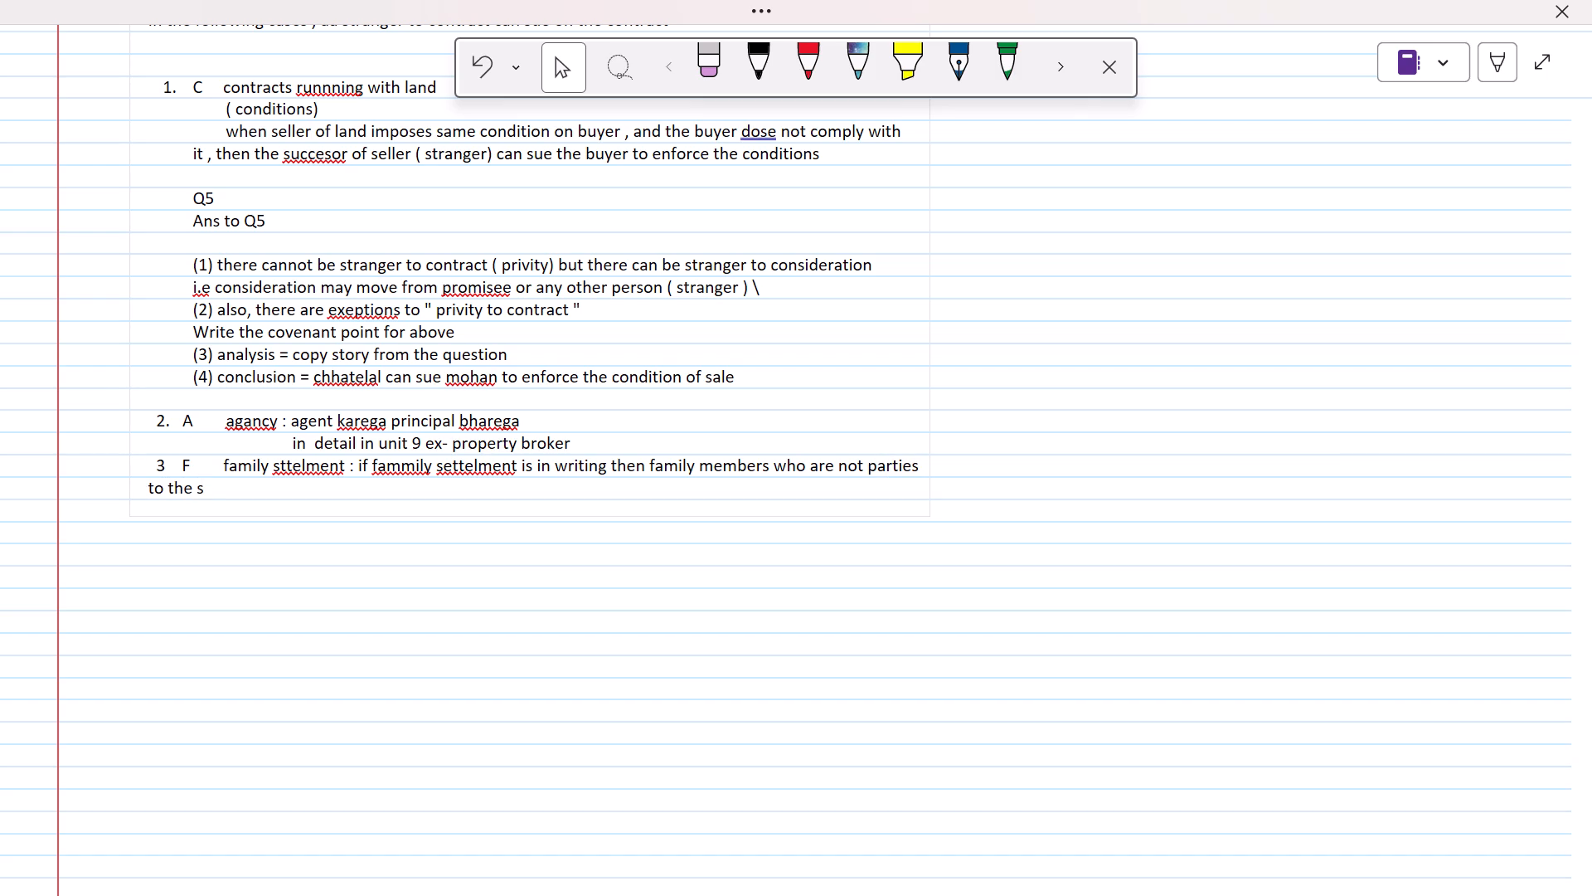
key("w")
key("BackSpace")
type("ettelment")
key("space")
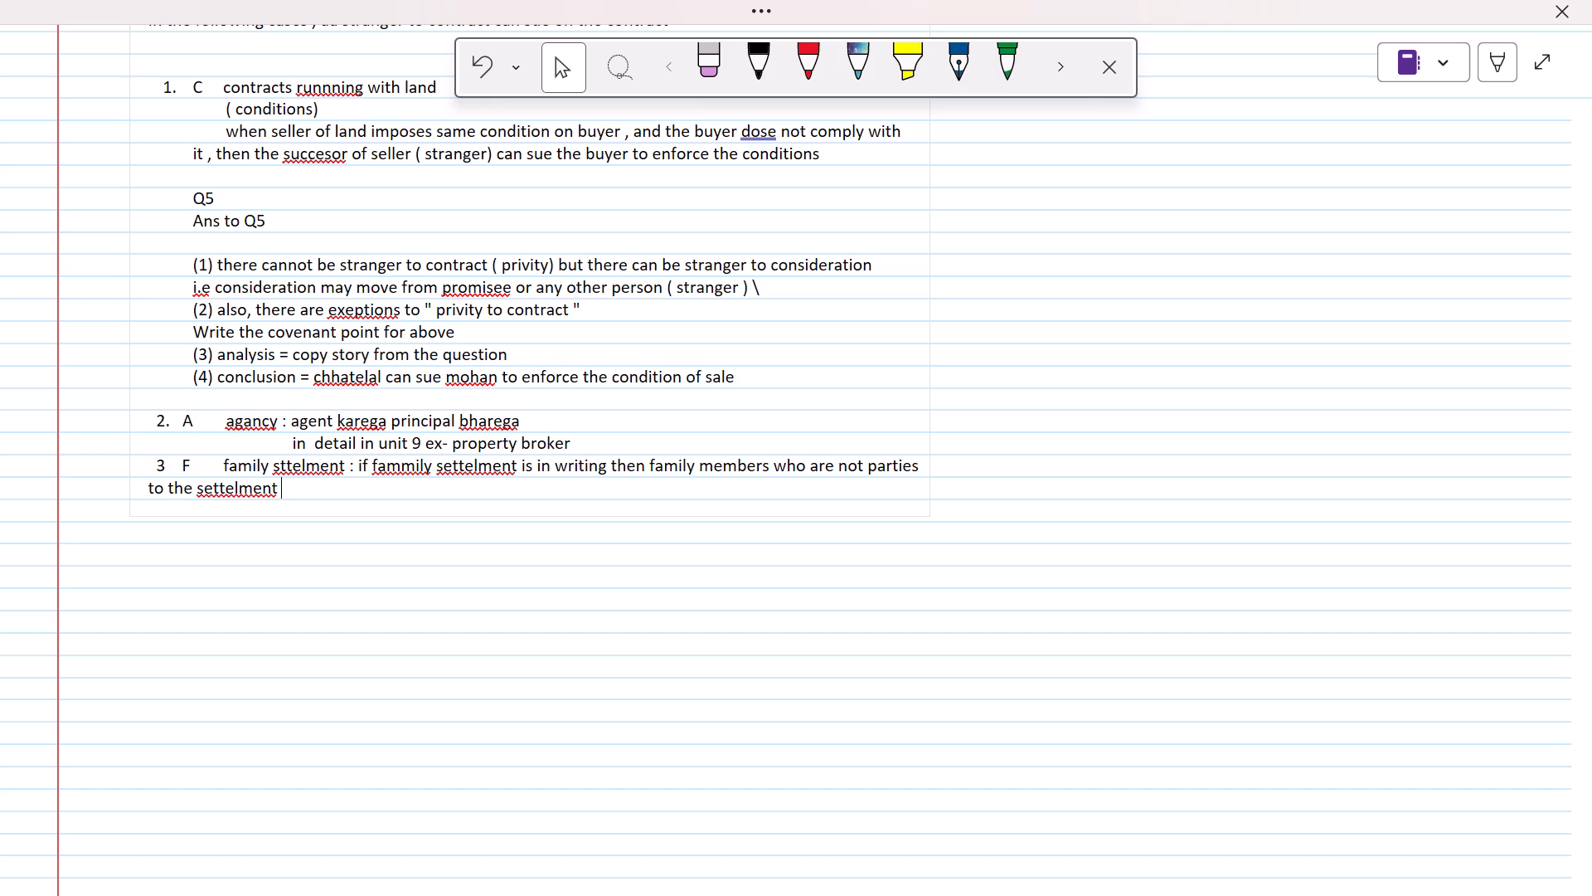
type("can")
key("space")
type("sue")
key("space")
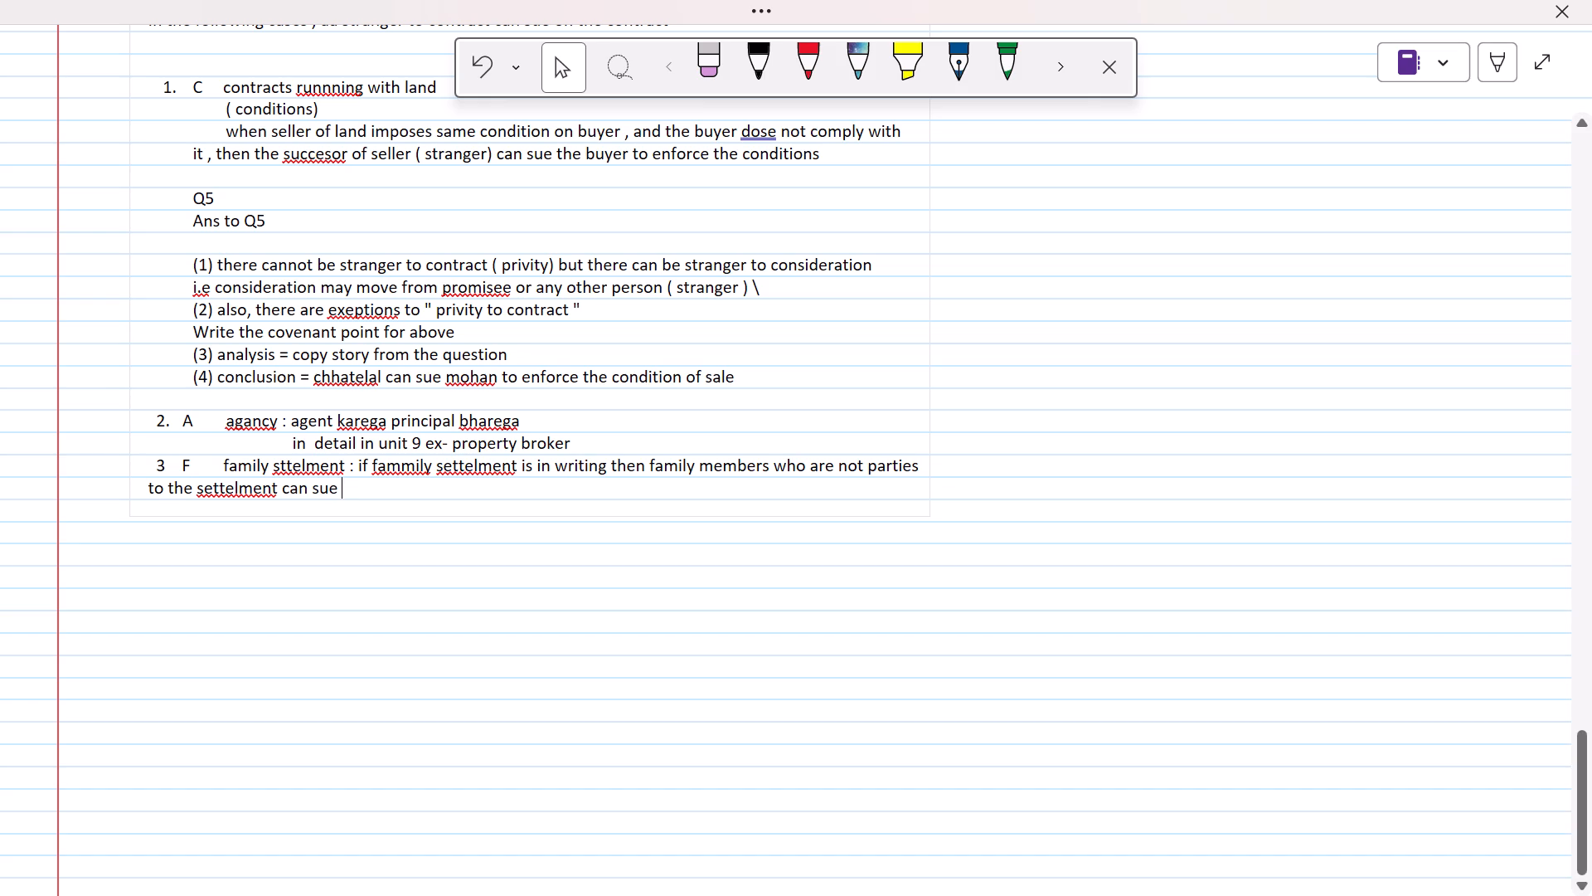
Add eleven line breaks after "can sue" to make blank space below item 3.
key("Return")
key("Return")
key("Return")
key("Return")
key("Return")
key("Return")
key("Return")
key("Return")
key("Return")
key("Return")
key("Return")
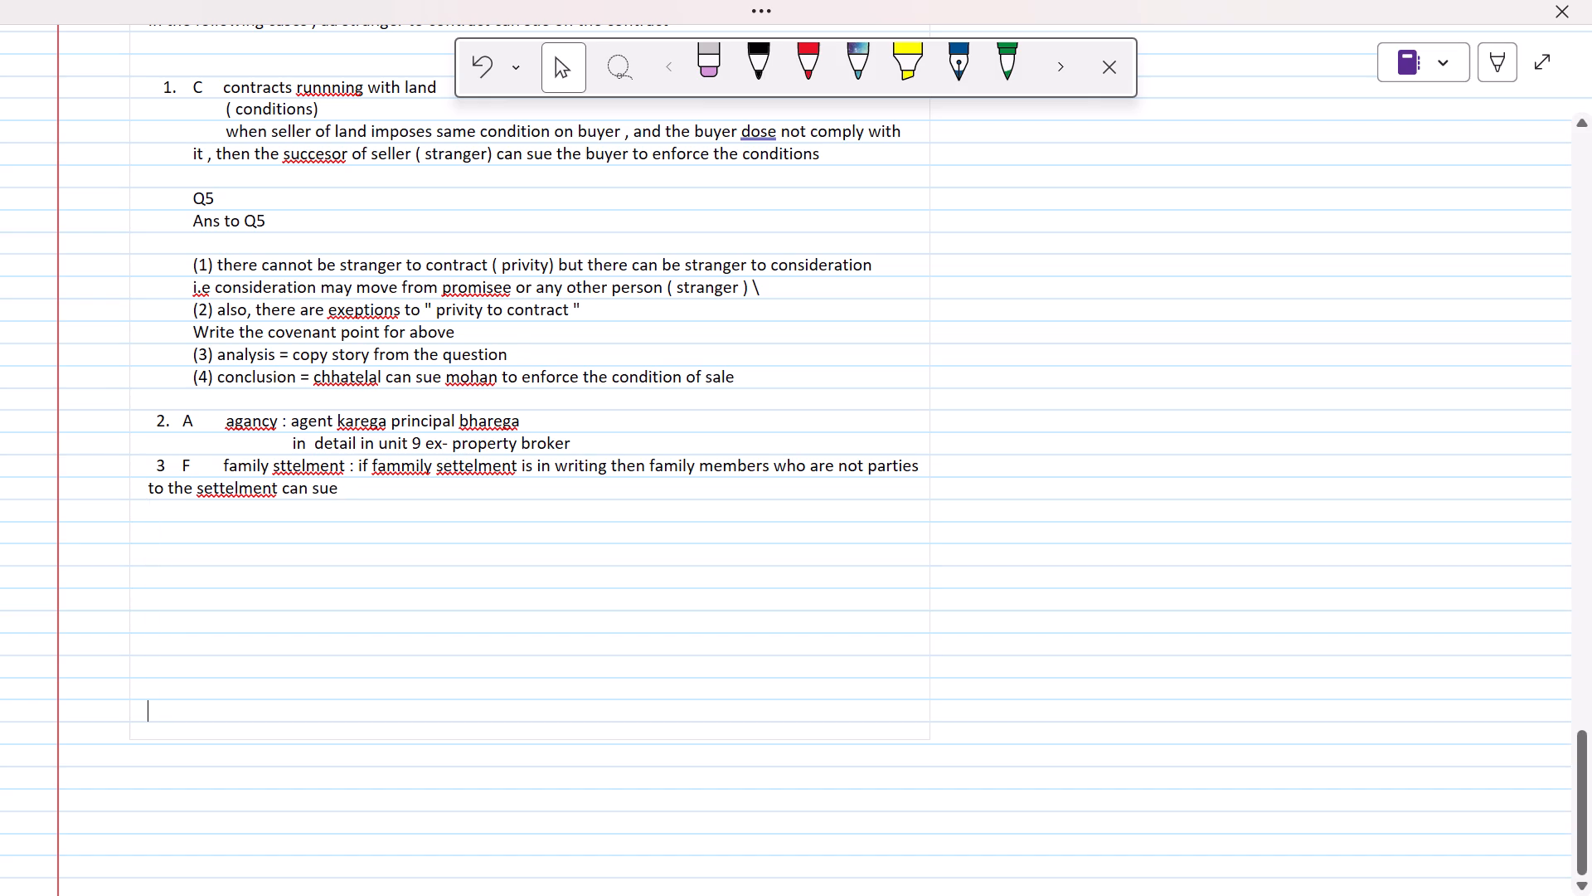
Draw a red stick figure with head, body, legs and arms just below the start of item 3's last line.
left_click(796, 71)
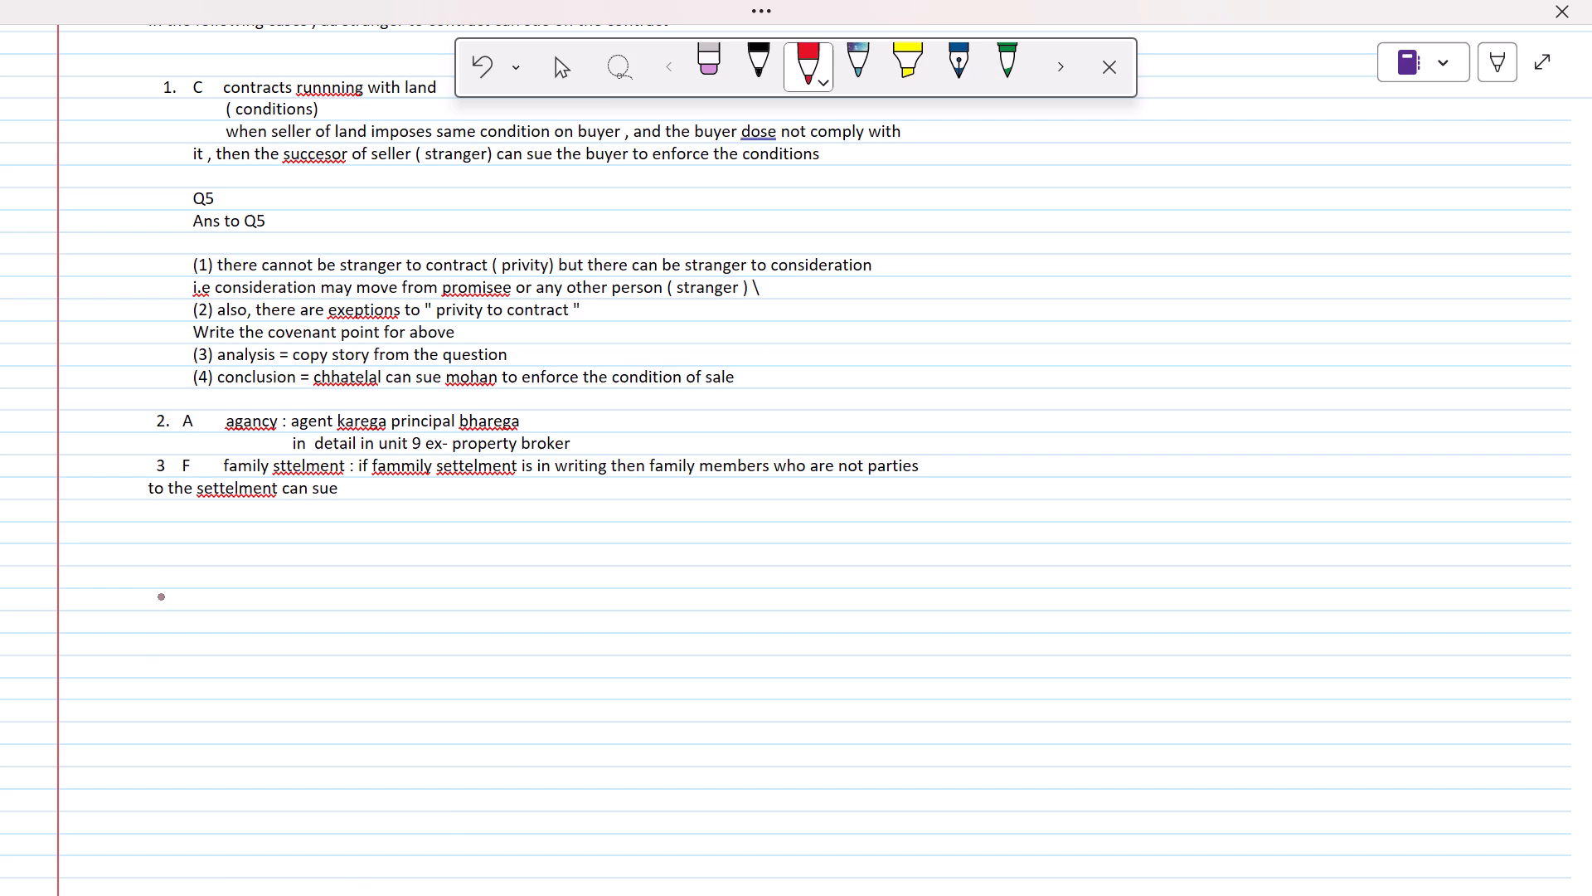
left_click(194, 525)
left_click_drag(197, 557, 206, 631)
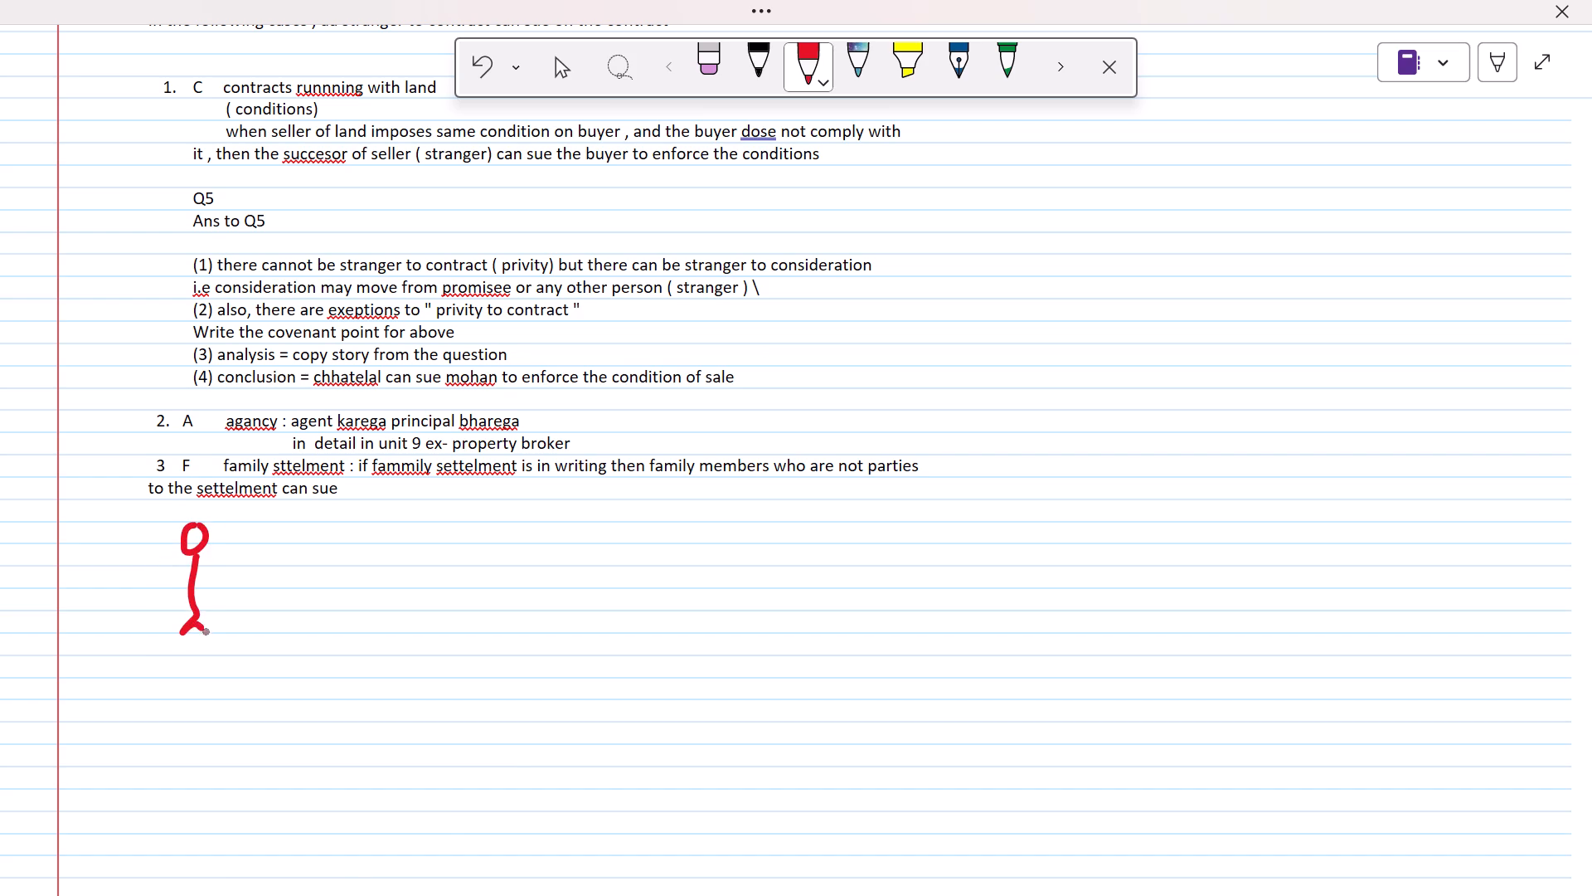
left_click_drag(206, 631, 206, 632)
left_click_drag(193, 563, 221, 588)
Draw a second red stick figure with head, body, legs and arms, level with the first and well to its right.
left_click_drag(701, 519, 711, 543)
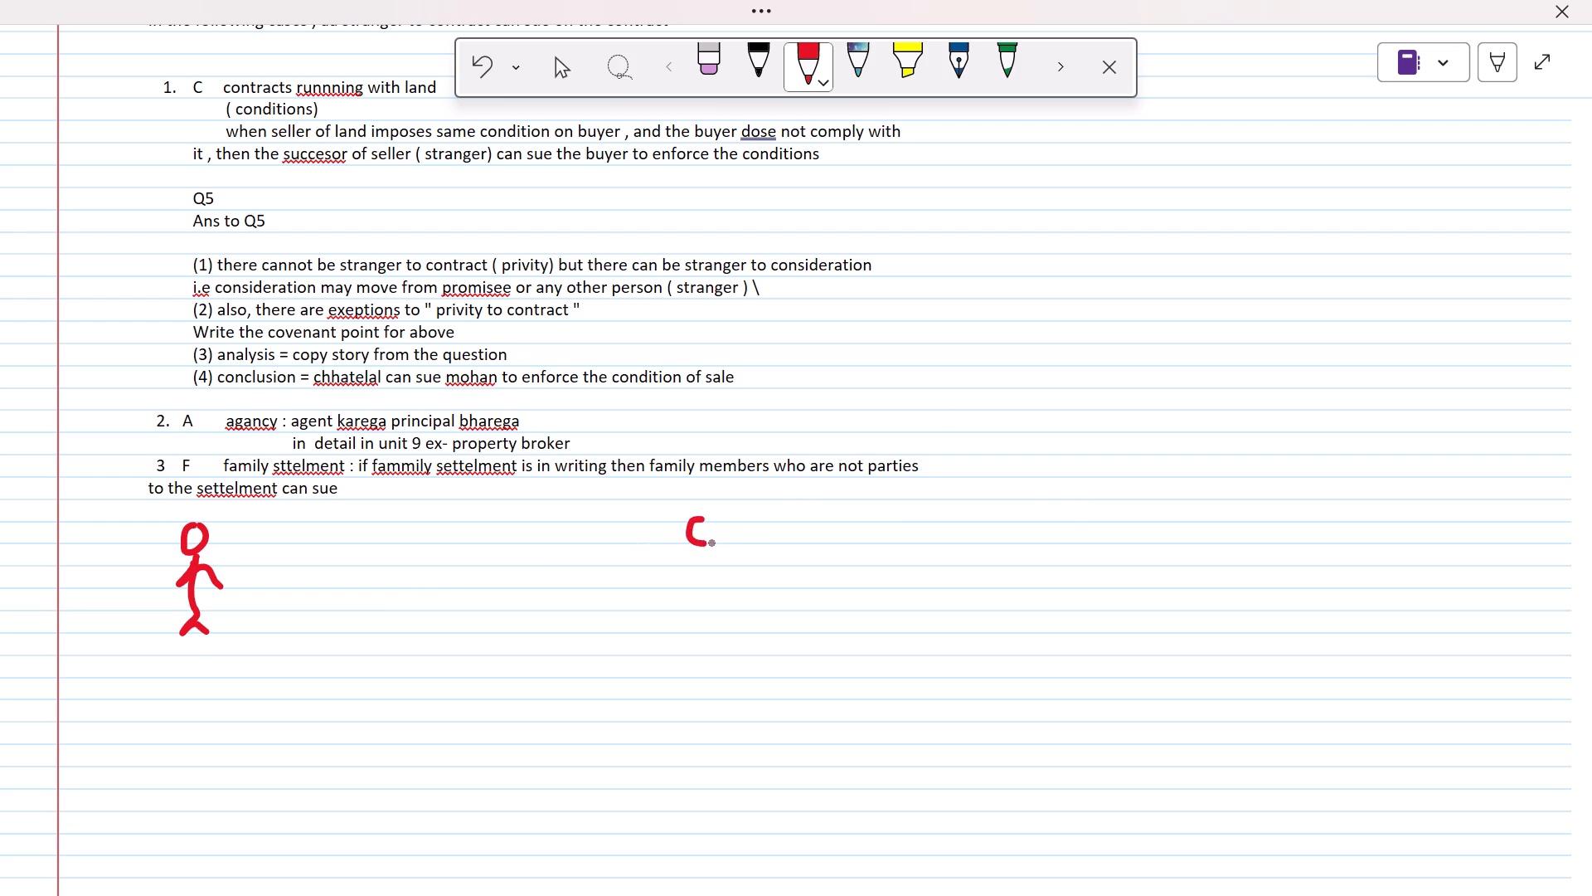
left_click_drag(711, 543, 694, 526)
left_click_drag(708, 543, 730, 623)
left_click_drag(709, 560, 726, 563)
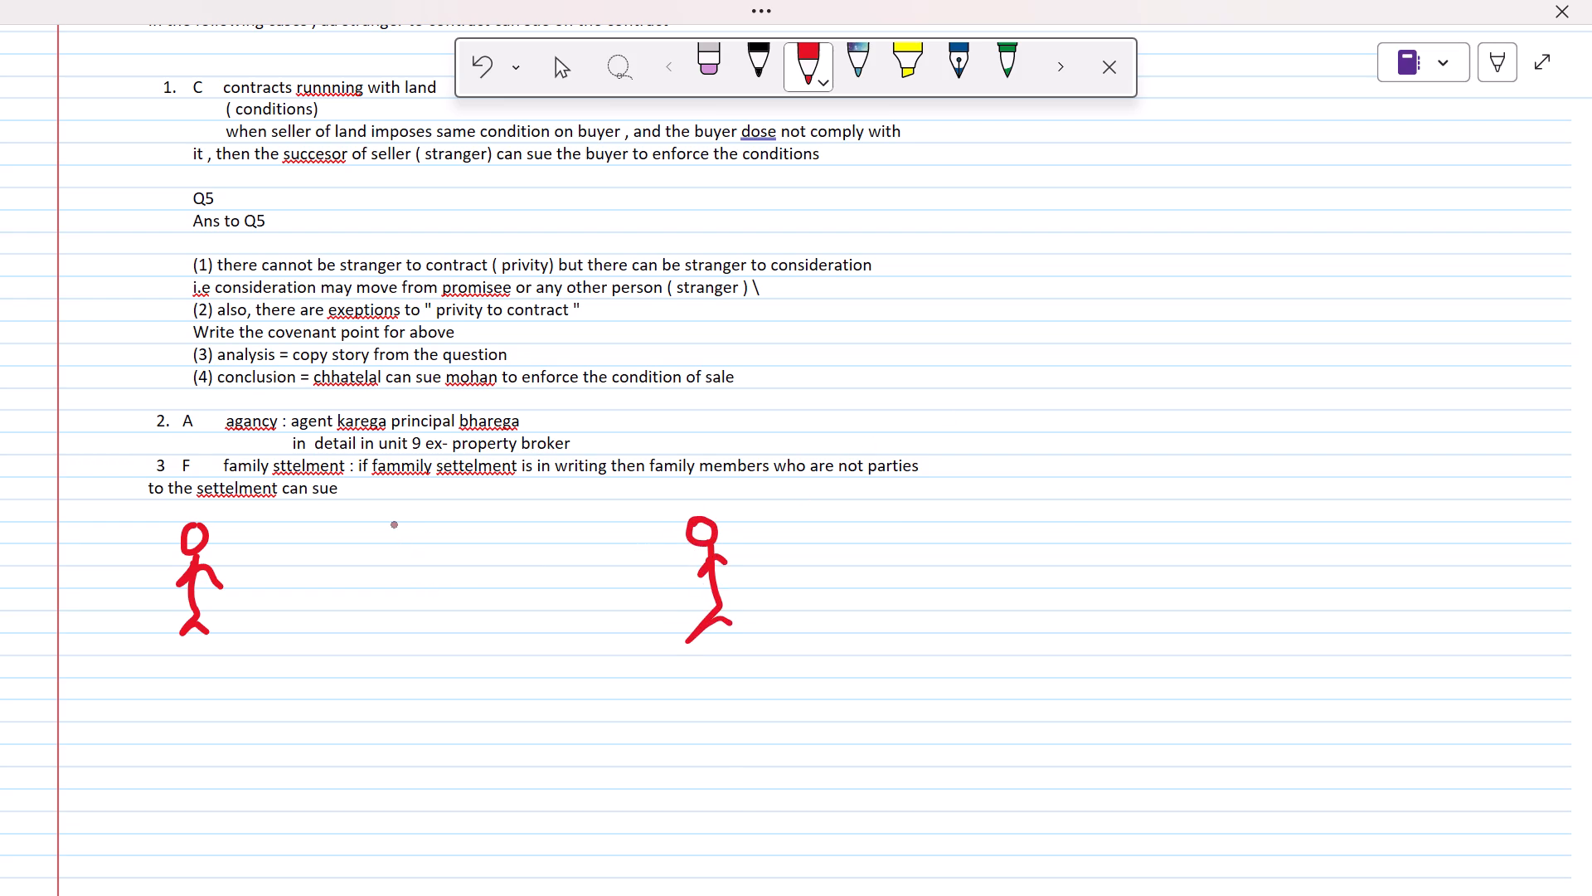
Draw a red upright rectangle between the two stick figures and fill it with scribbled lines as a written document.
left_click(394, 523)
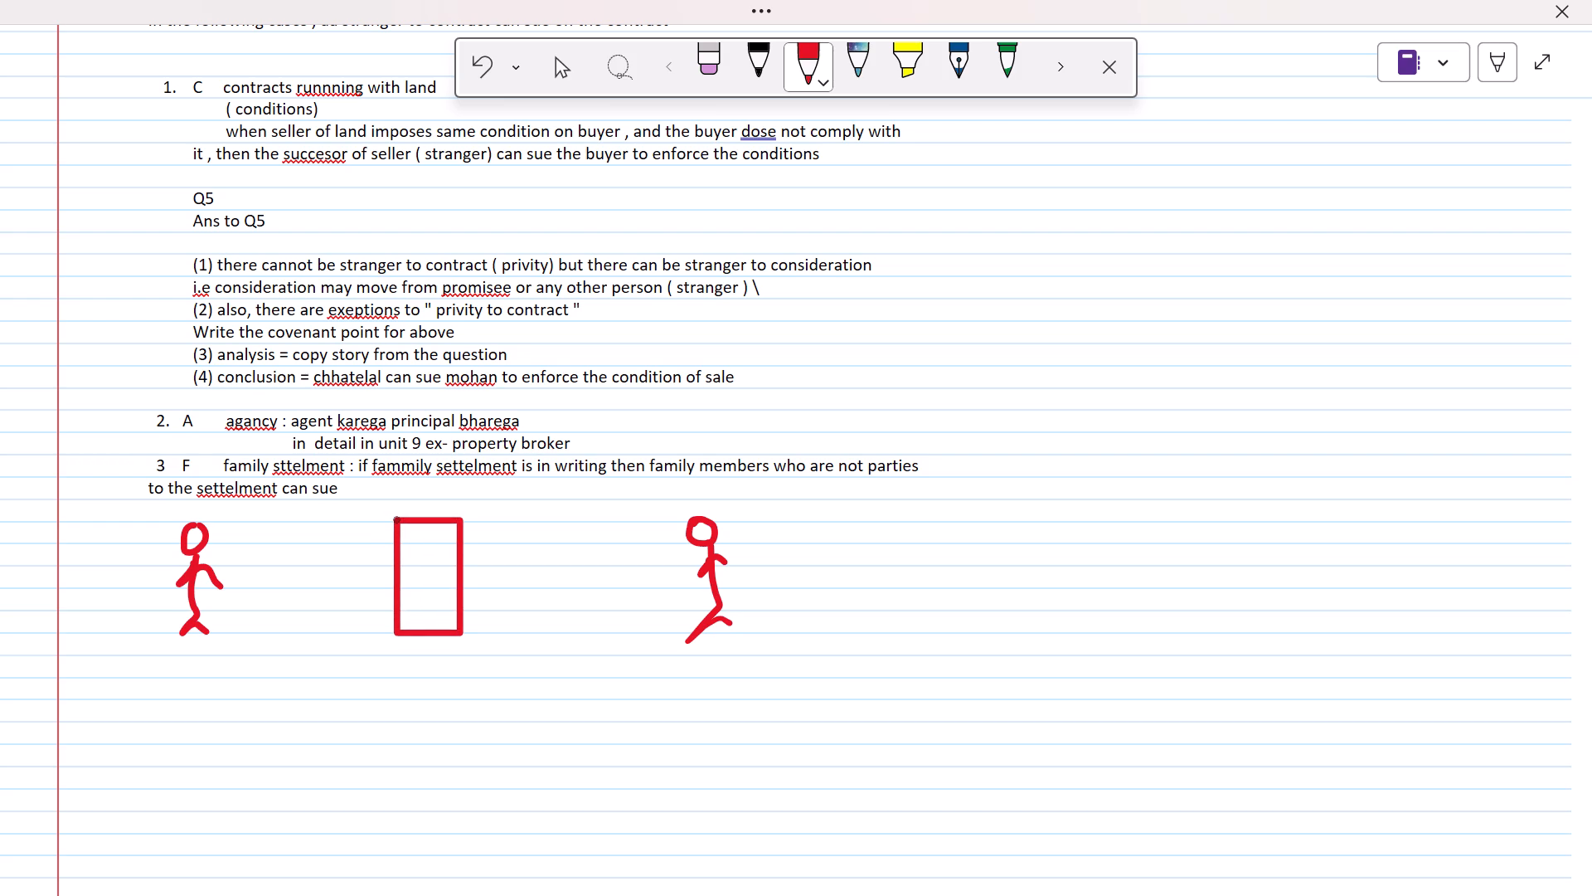
left_click_drag(424, 543, 418, 545)
left_click_drag(418, 545, 424, 592)
left_click_drag(424, 592, 442, 620)
Draw two red arrows, one from each stick figure, pointing to the document between them.
left_click_drag(657, 568, 489, 578)
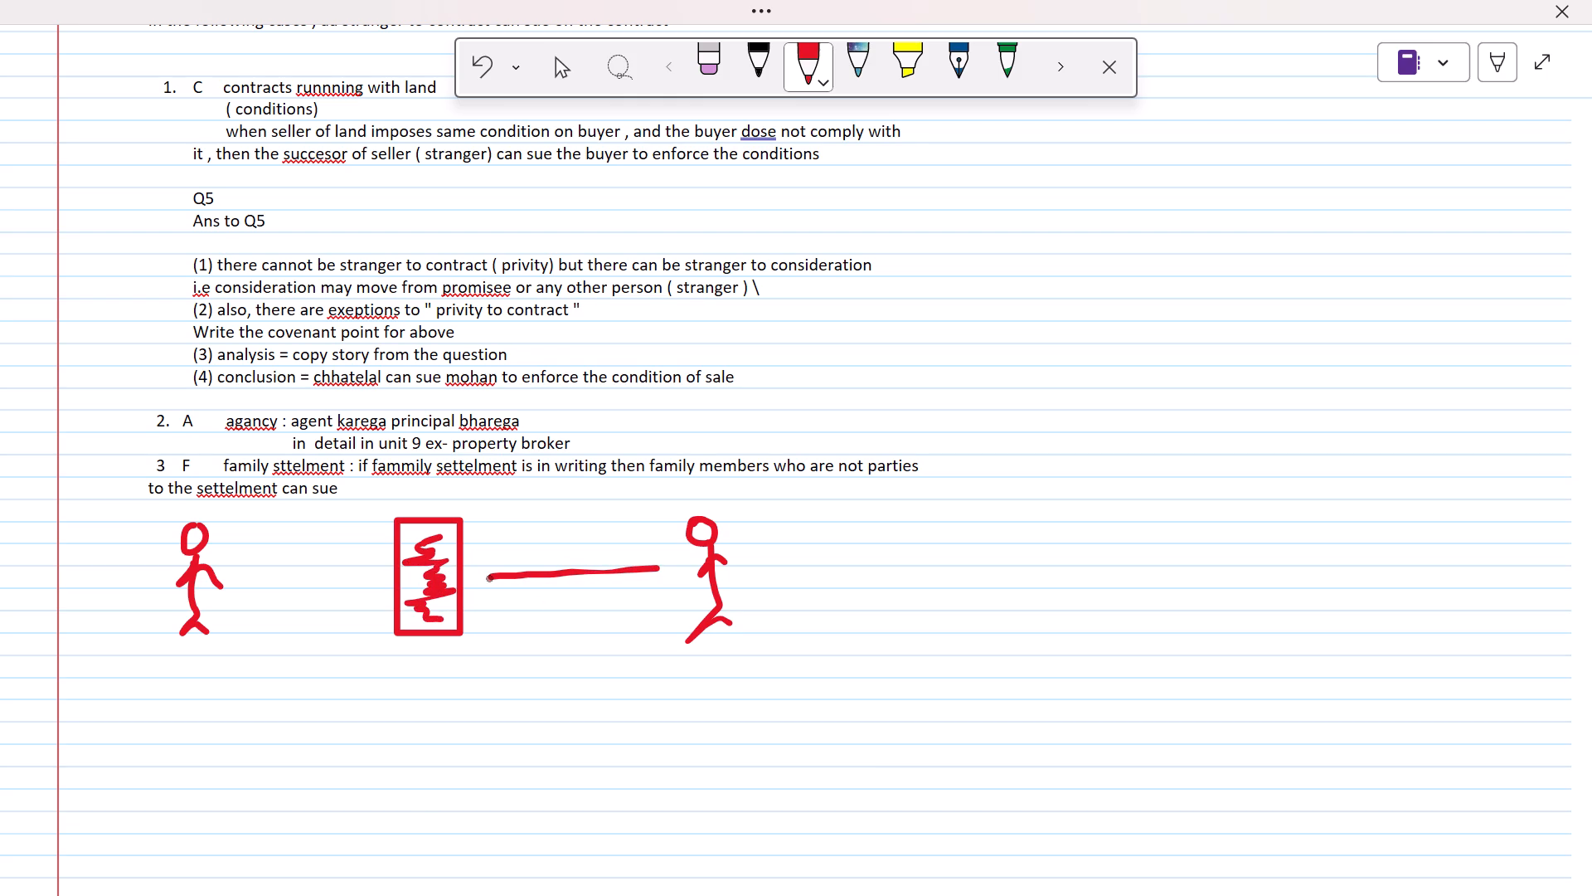
left_click_drag(489, 578, 487, 570)
left_click_drag(499, 545, 515, 581)
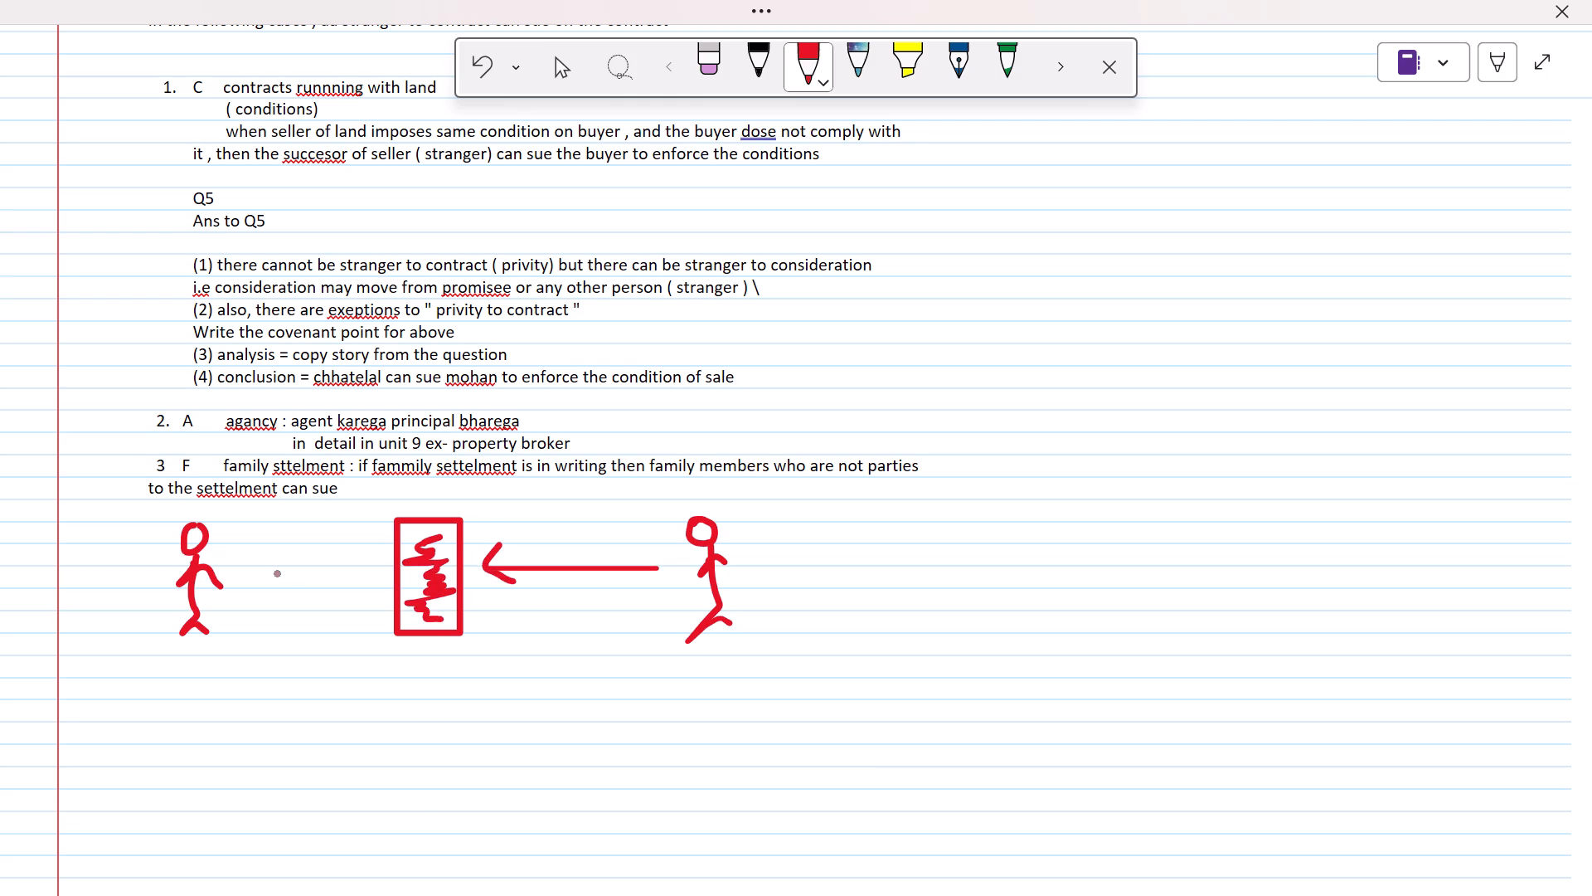
left_click_drag(237, 575, 371, 573)
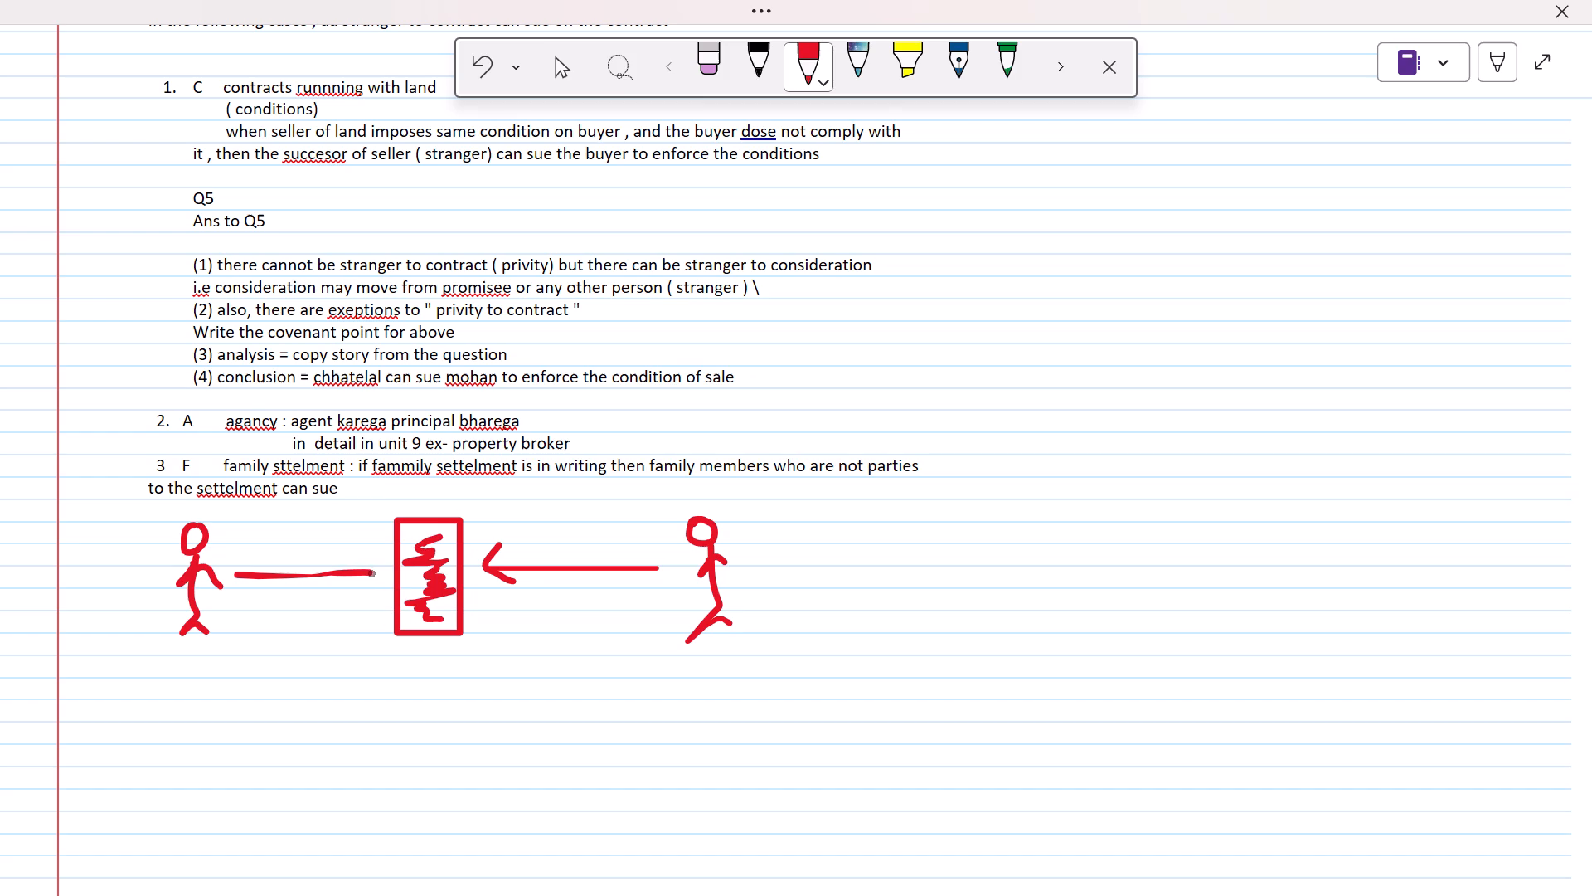
left_click_drag(371, 573, 378, 573)
left_click_drag(366, 560, 388, 567)
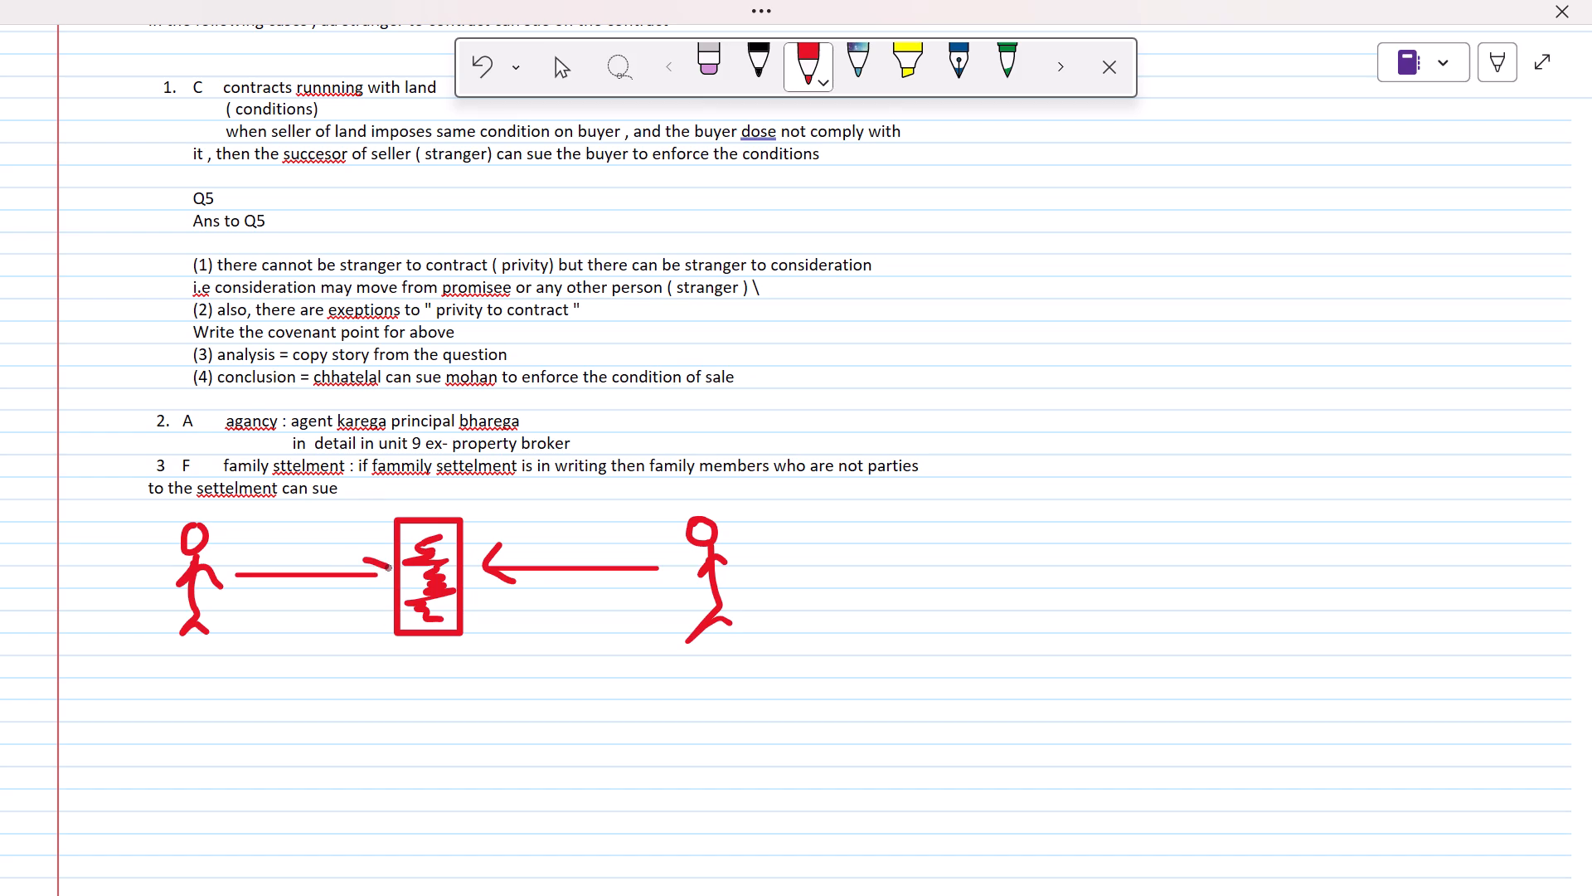
left_click_drag(388, 567, 375, 587)
Add the text label "Brother 2" beneath the second stick figure.
left_click(557, 73)
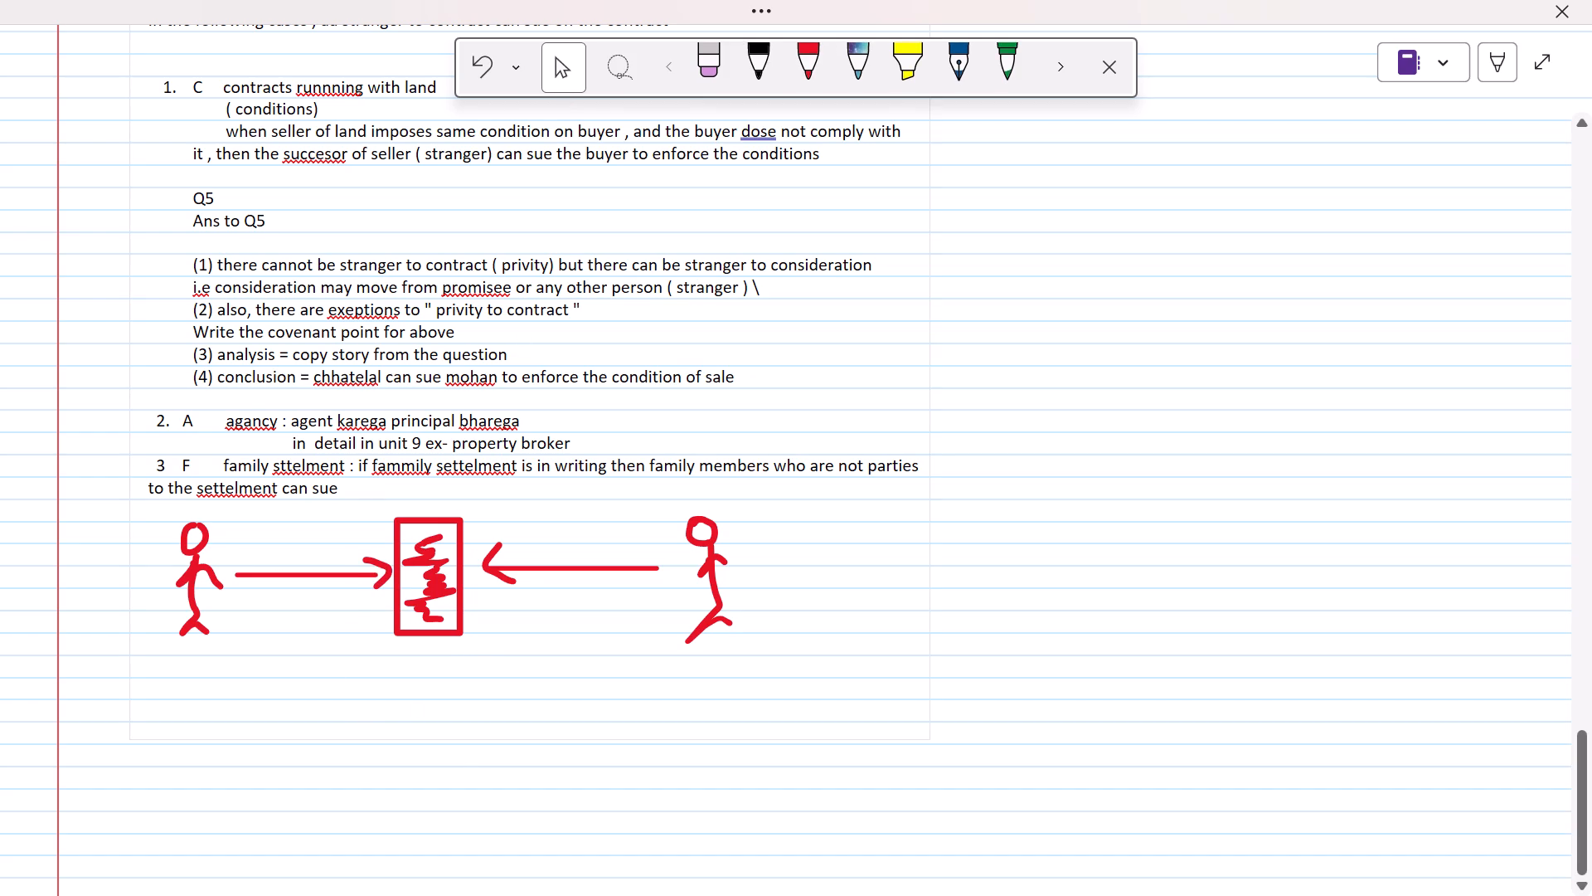
left_click(668, 672)
left_click(668, 672)
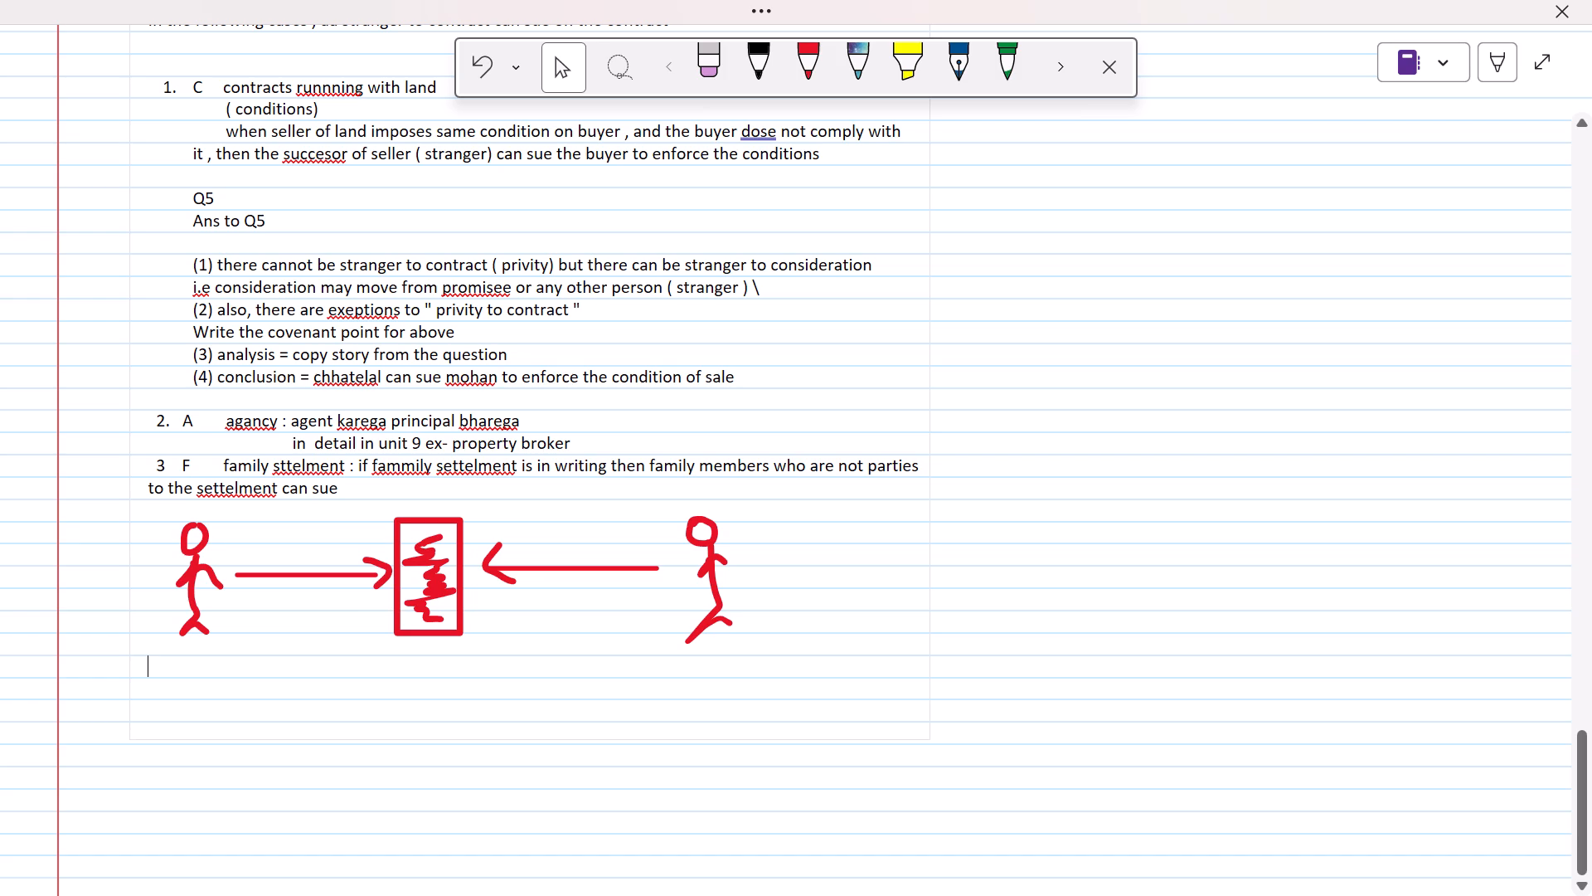
double_click(668, 672)
double_click(655, 670)
type("bro")
type("ther")
key("space")
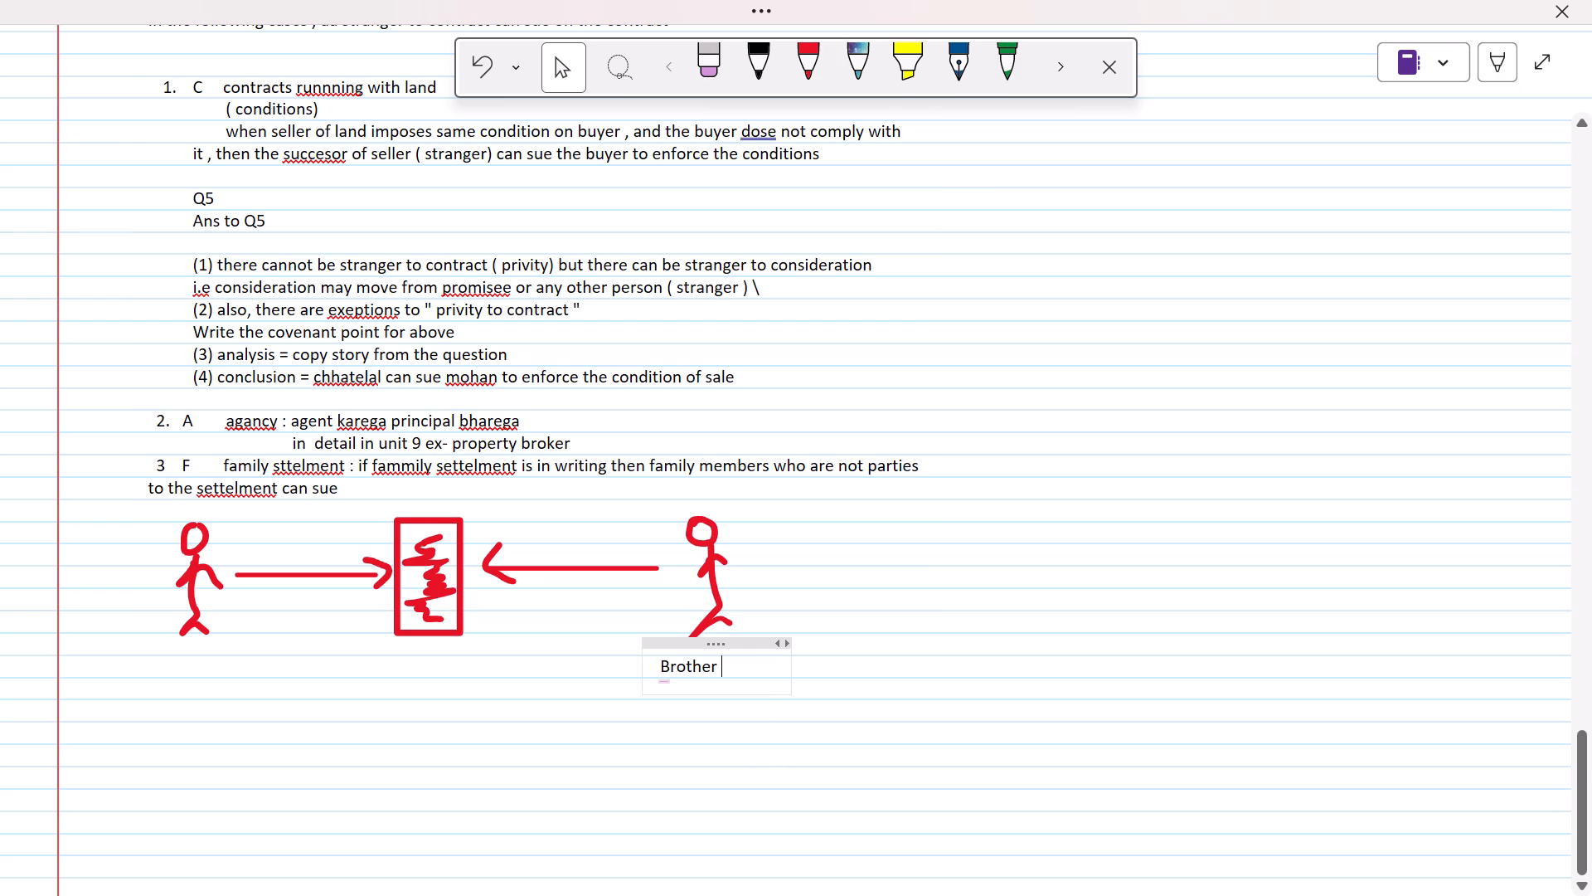
key("2")
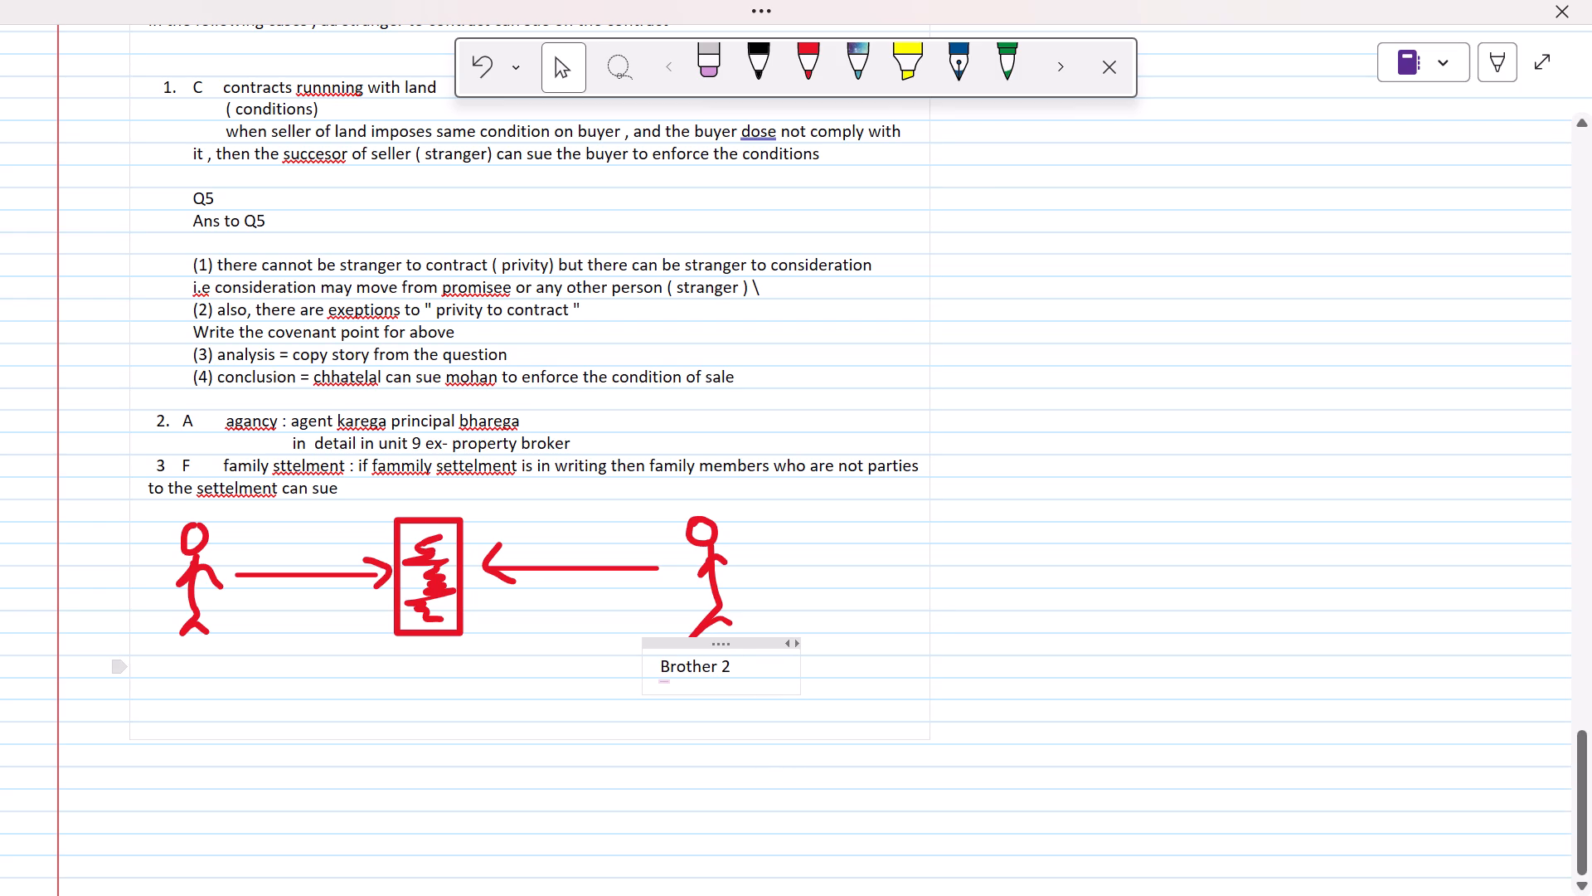
Add the text label "Brother 1" beneath the first stick figure.
left_click(168, 662)
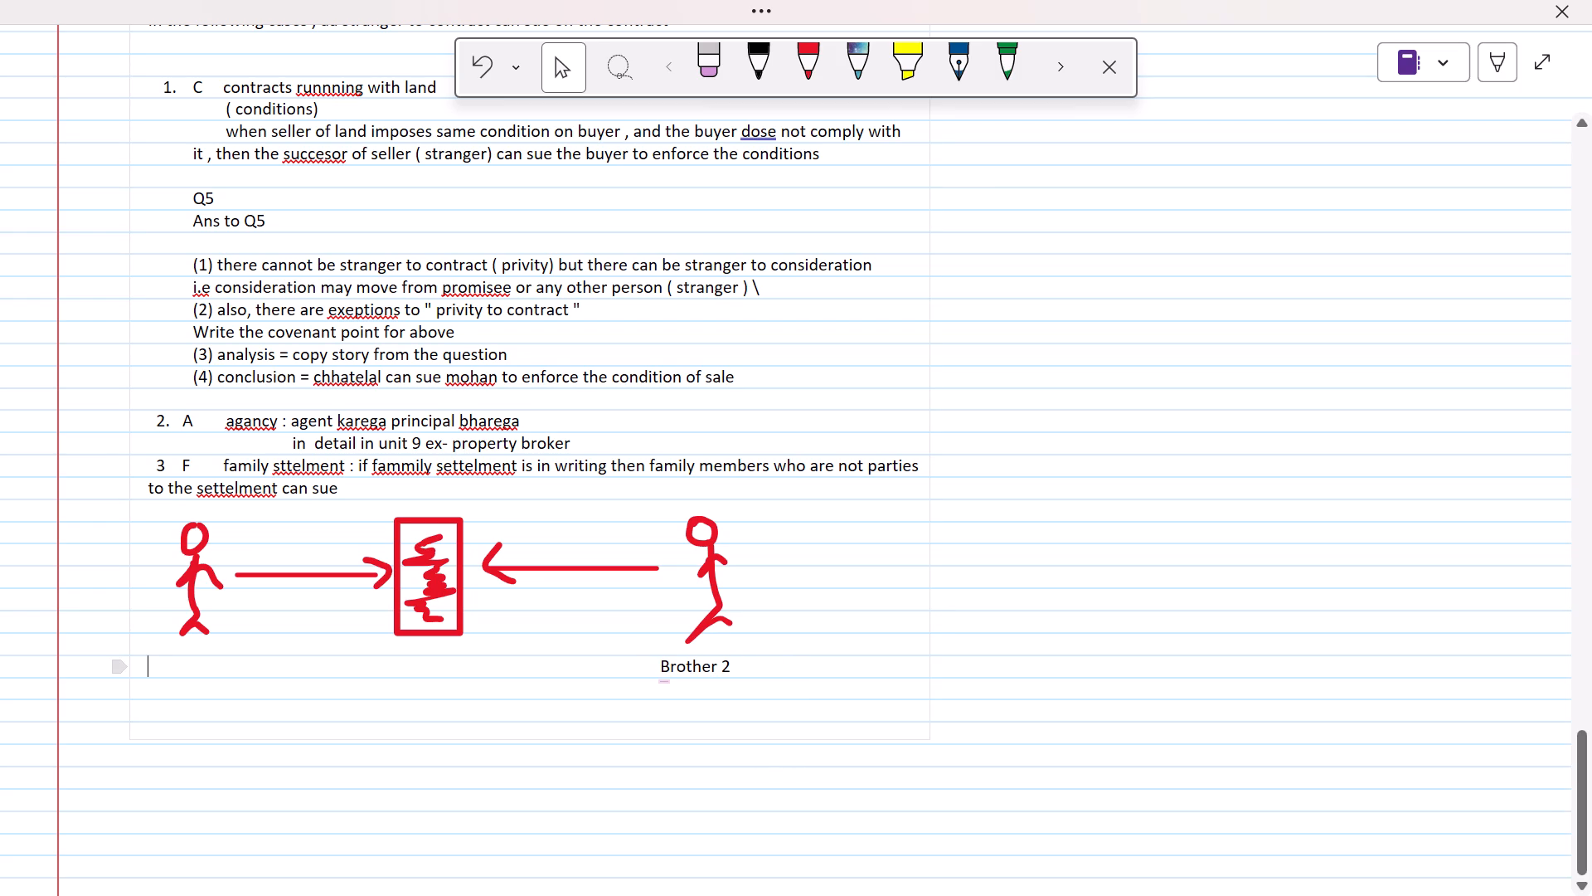
type("brother")
key("space")
type("1")
key("space")
Add the caption "Property divided" beneath the document, in line with the two brother labels.
scroll(338, 671, "down", 2)
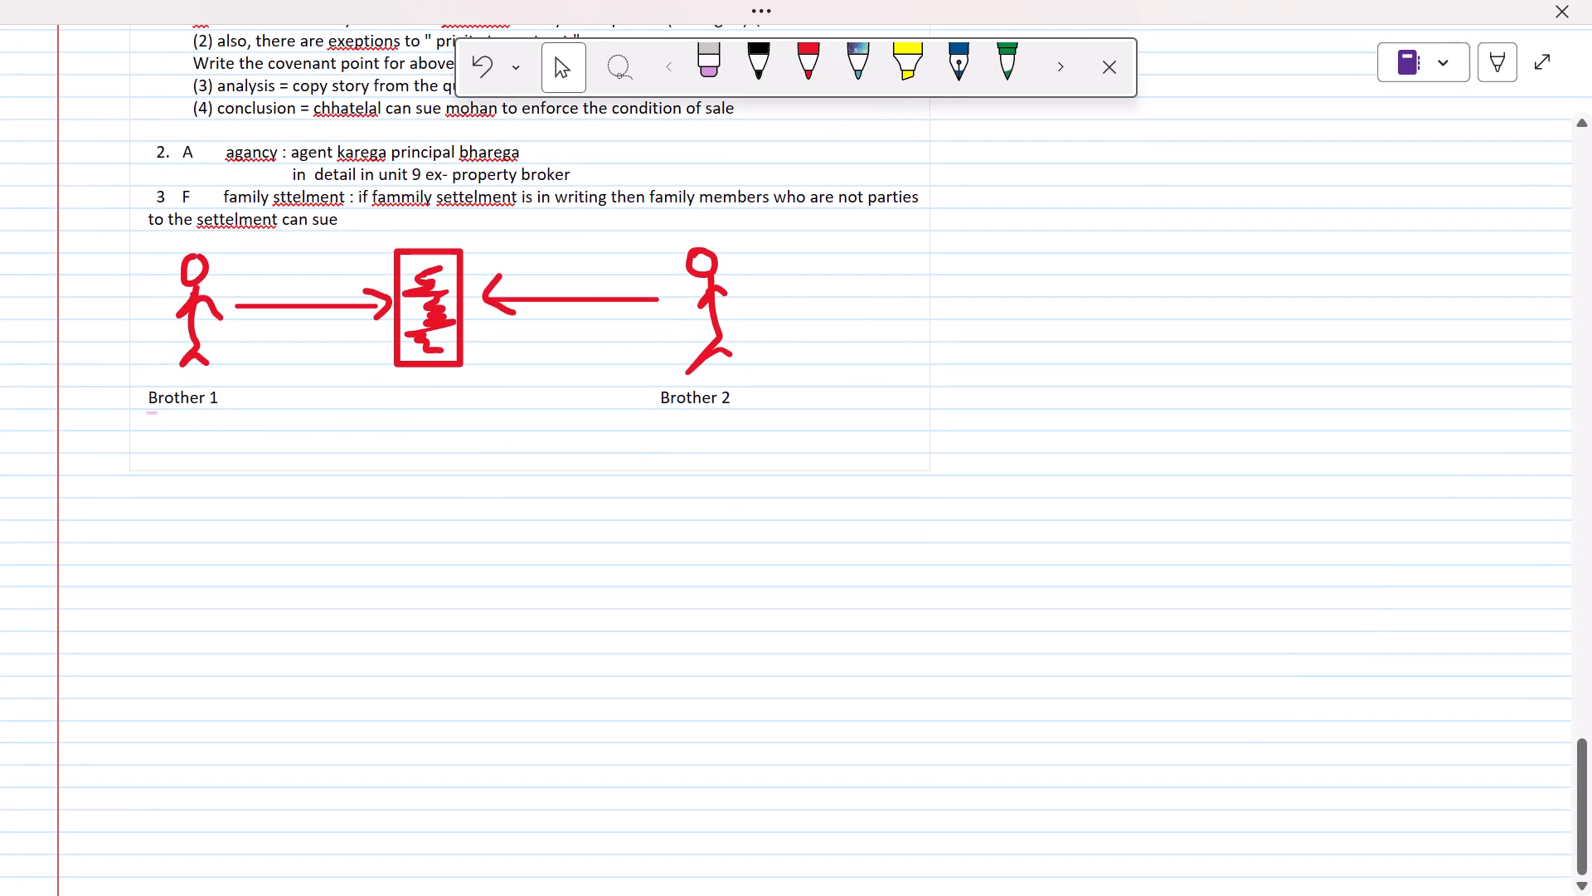
double_click(369, 394)
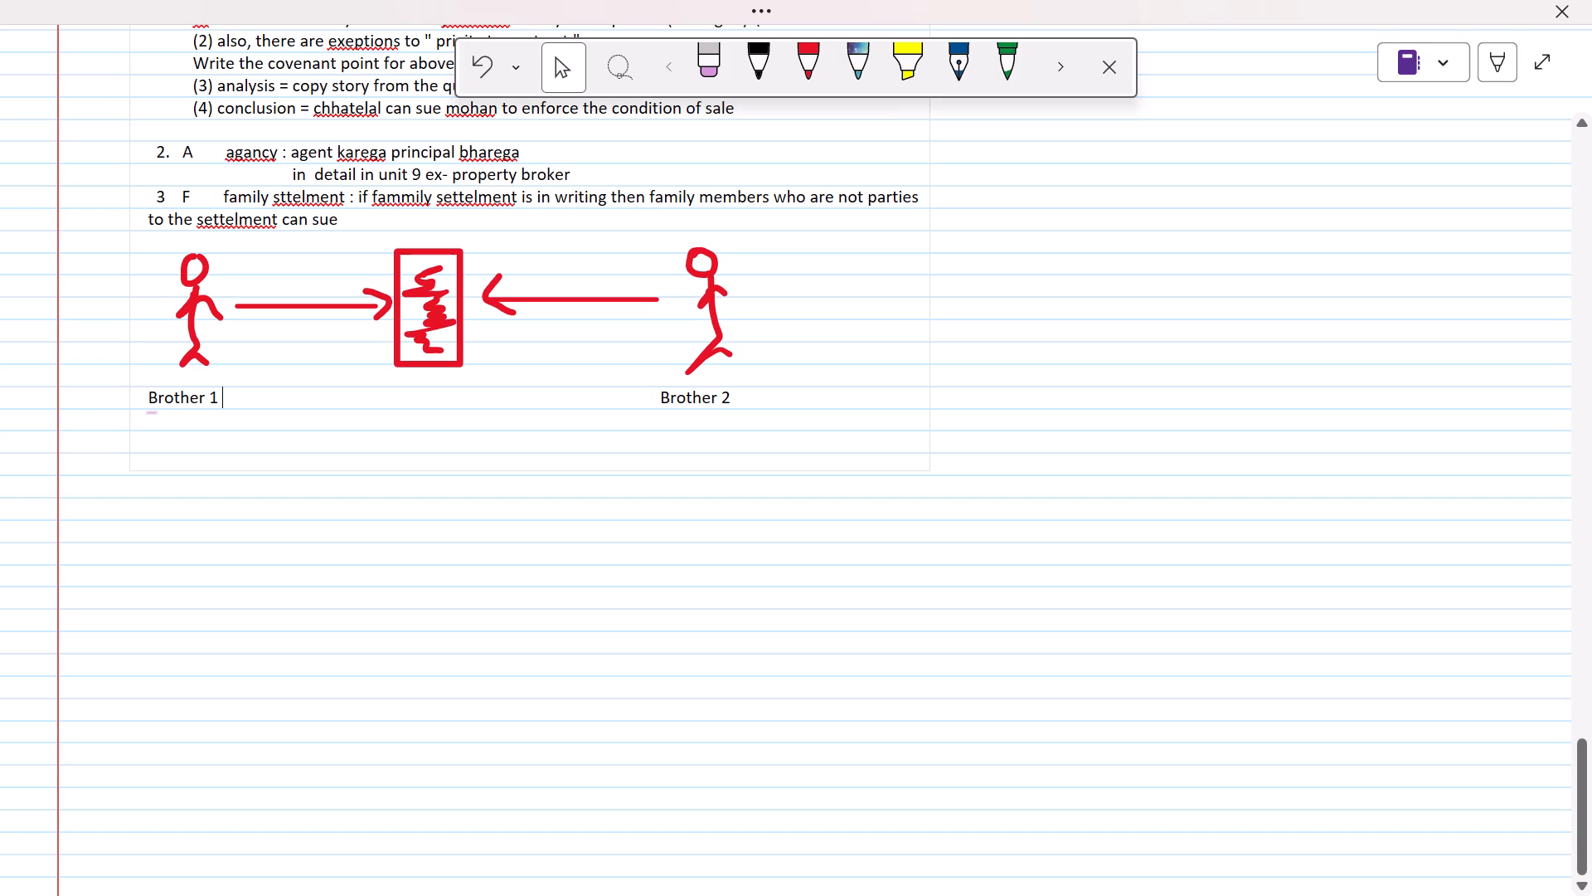
double_click(349, 400)
type("property devided")
key("space")
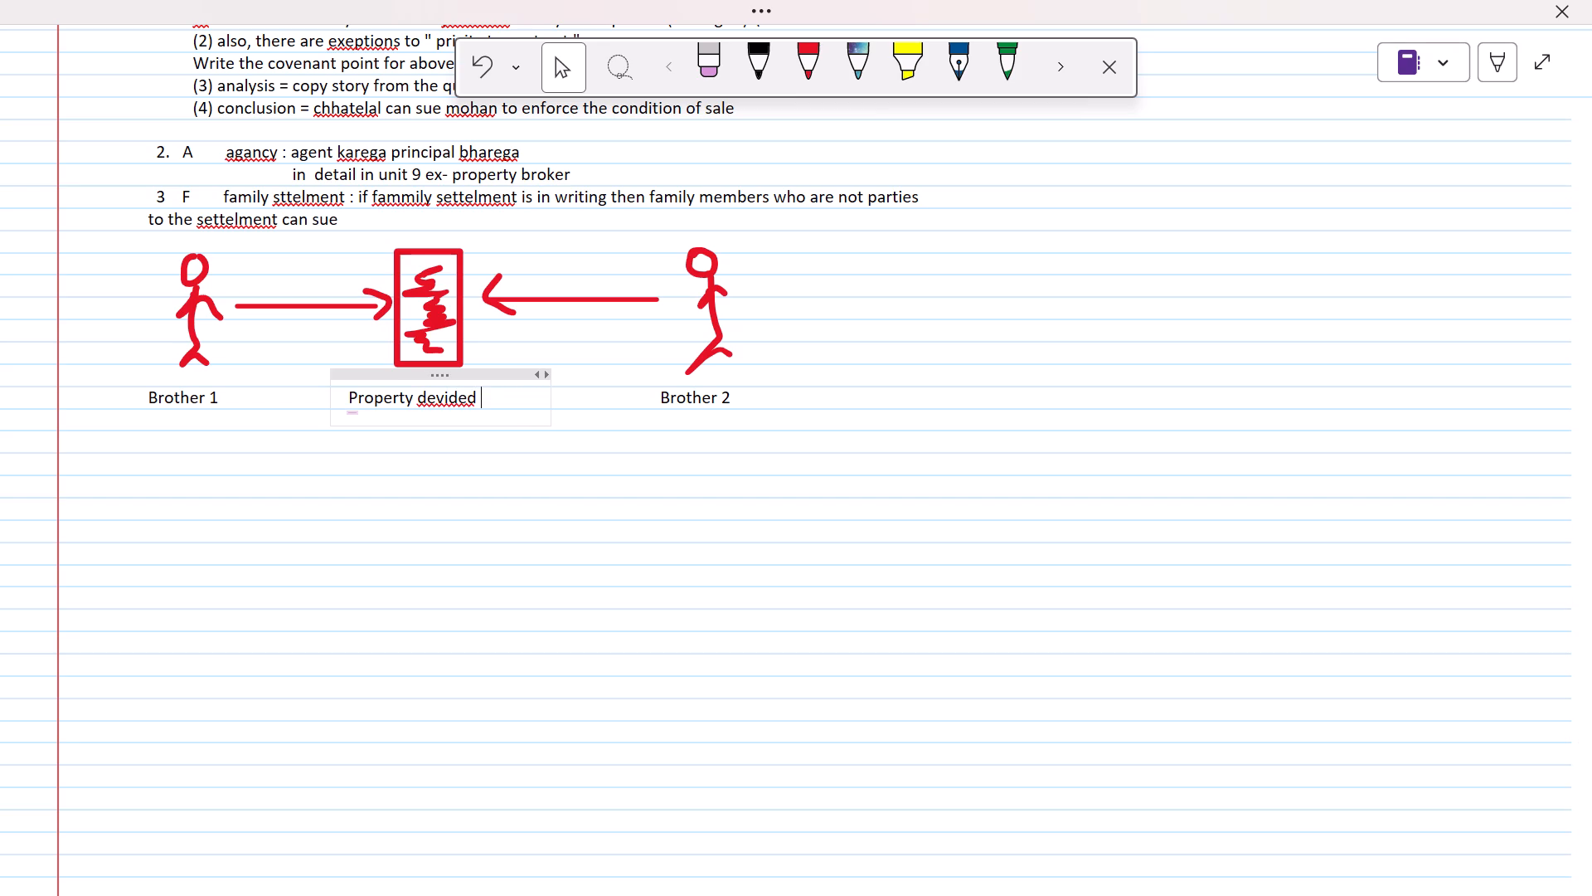
key("Left")
key("Left")
key("Left")
key("Left")
key("Left")
key("Left")
key("BackSpace")
key("i")
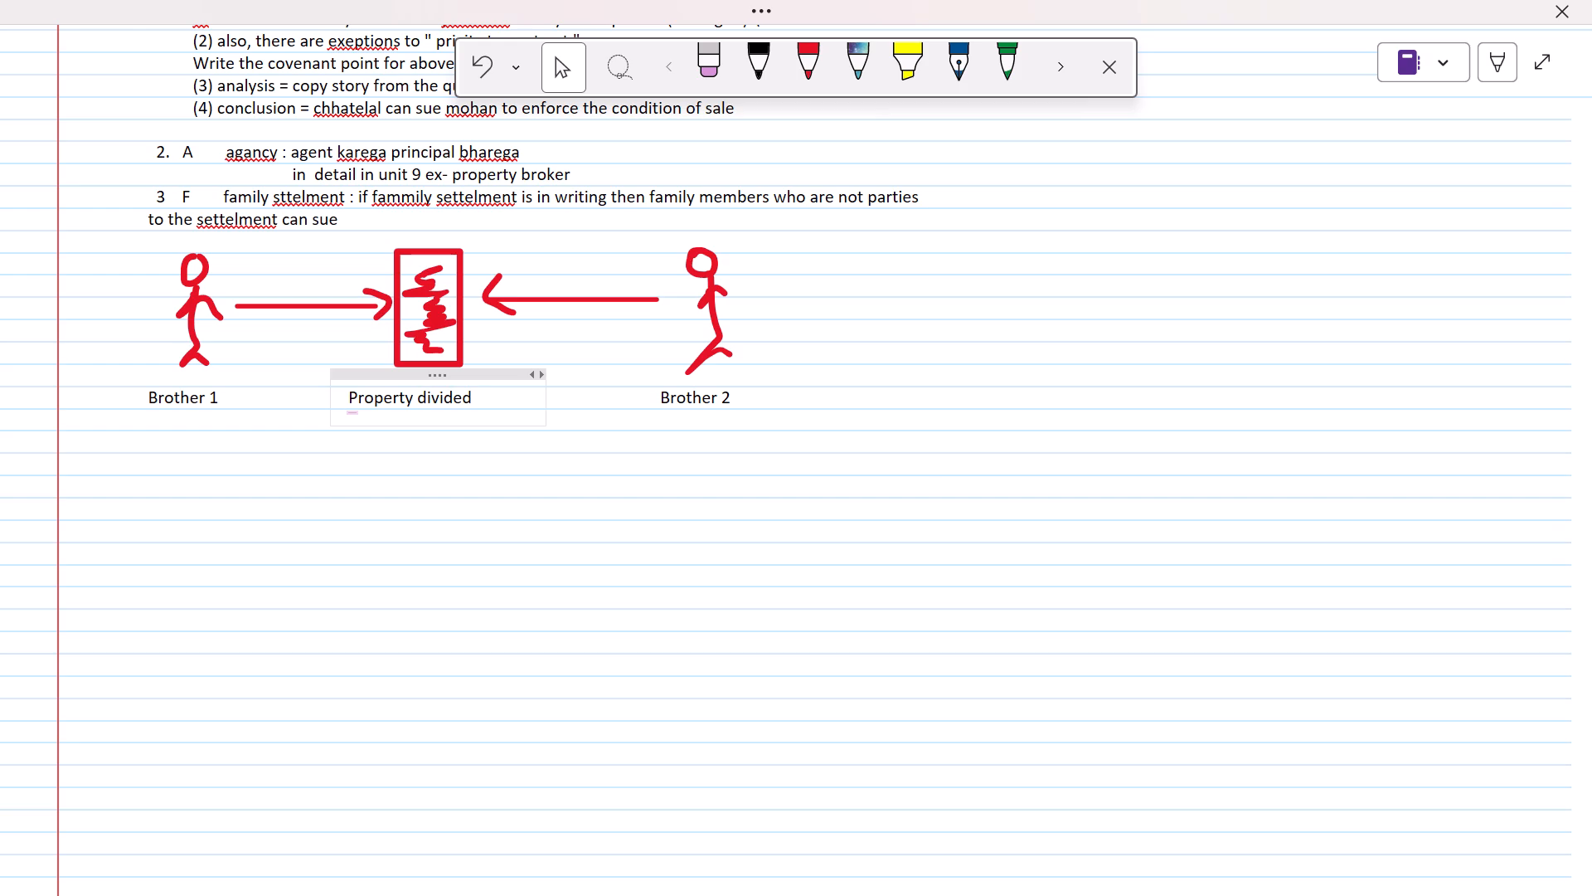
Write "Promised to apy living expences to mother" as a separate note below the "Property divided" caption.
double_click(311, 462)
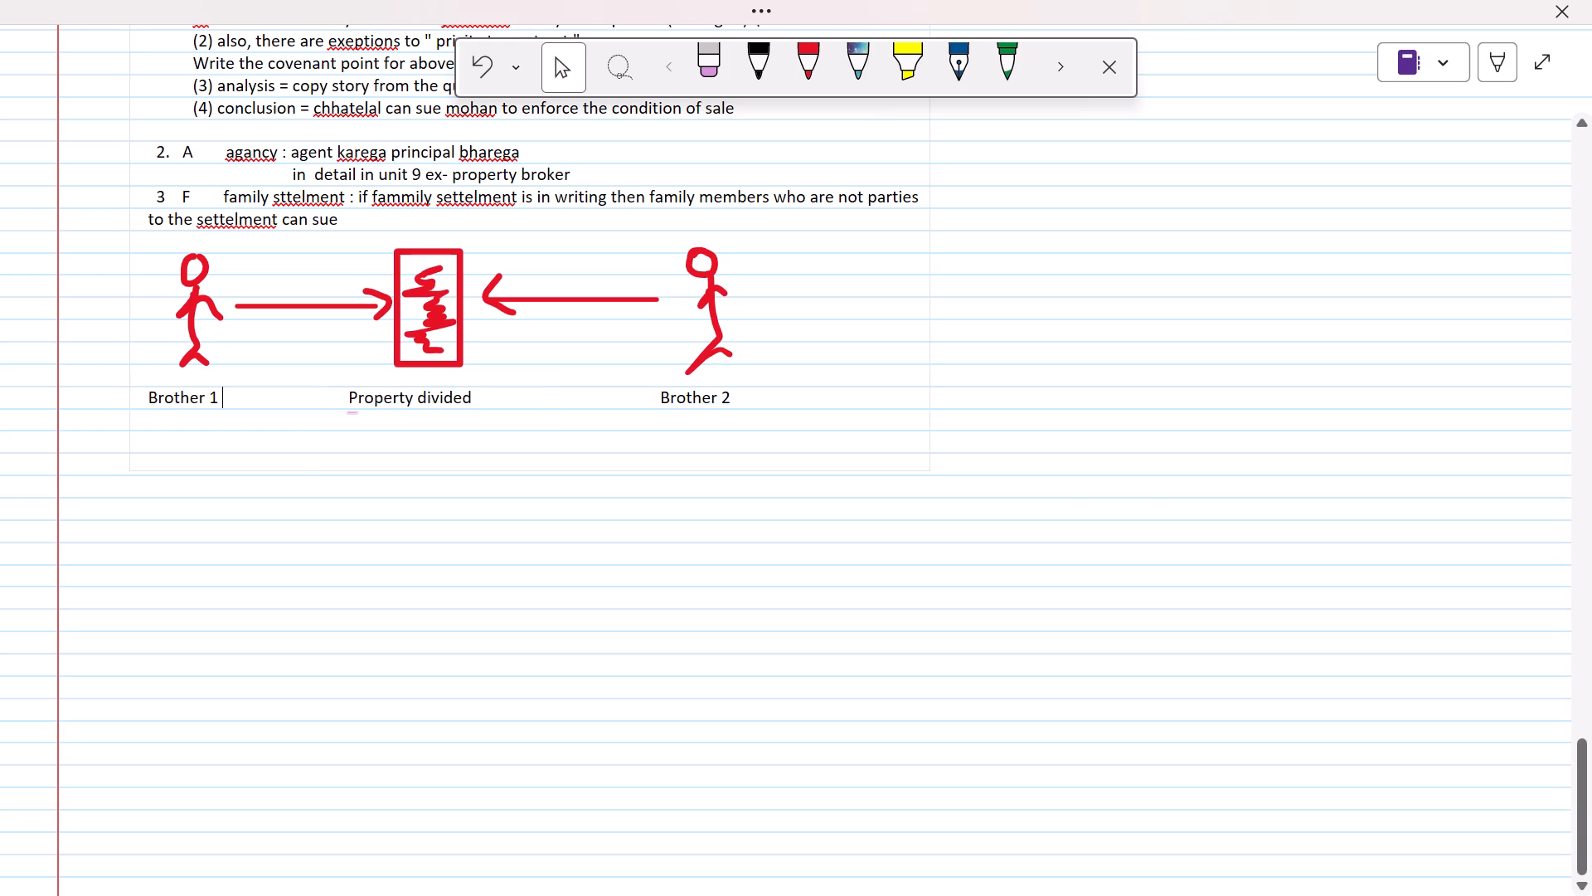
double_click(308, 462)
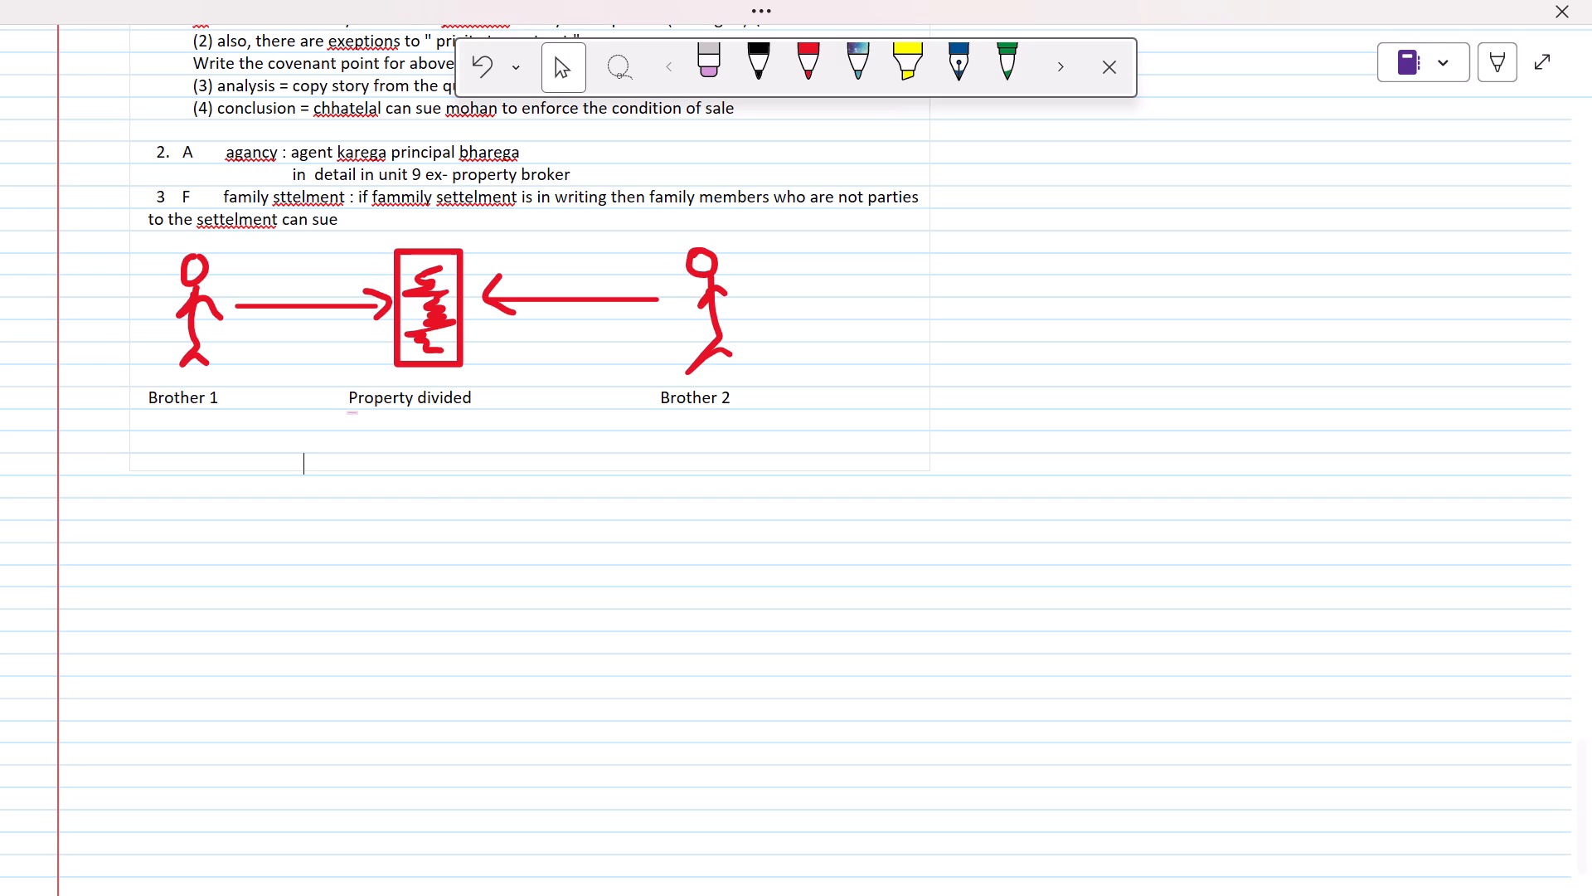
type("promis")
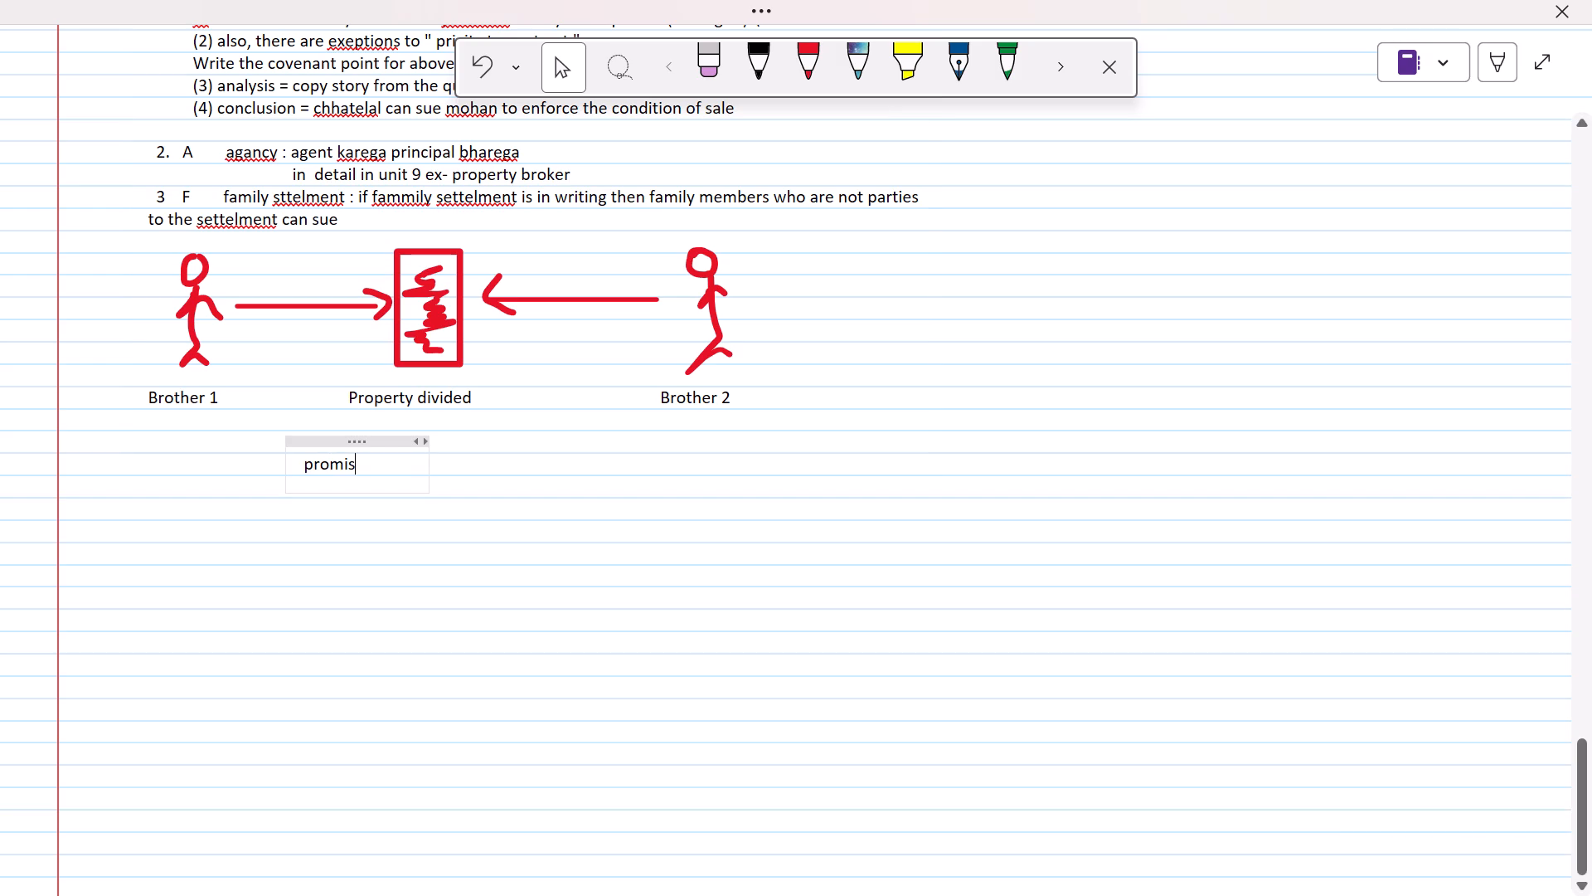
type("ed to apy living")
key("space")
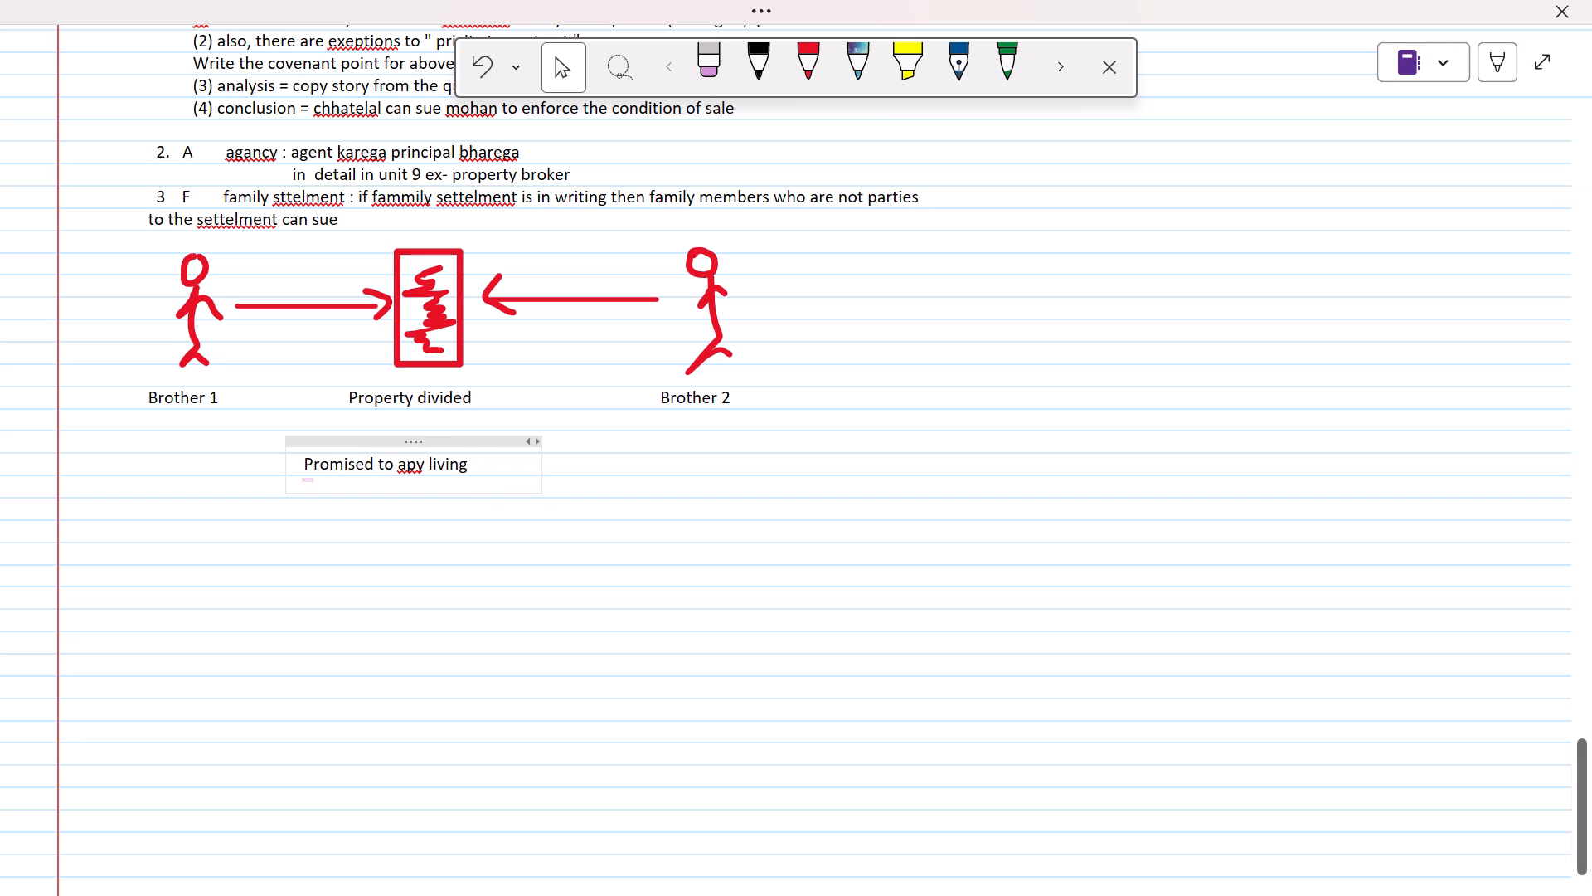
type("expences to mothr")
key("space")
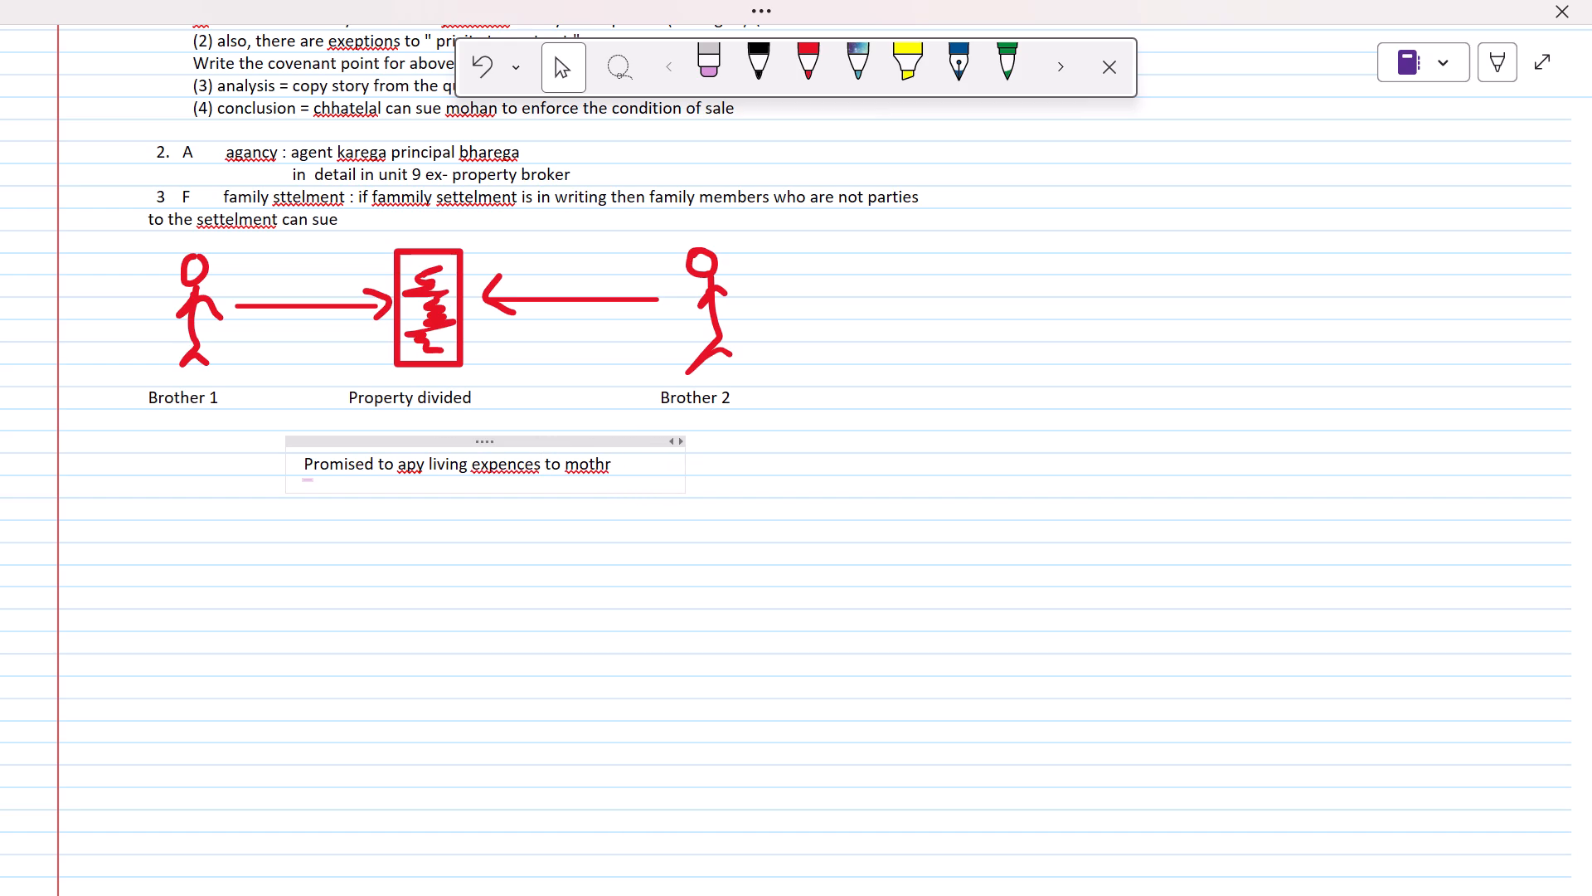
key("BackSpace")
key("BackSpace")
type("er")
key("space")
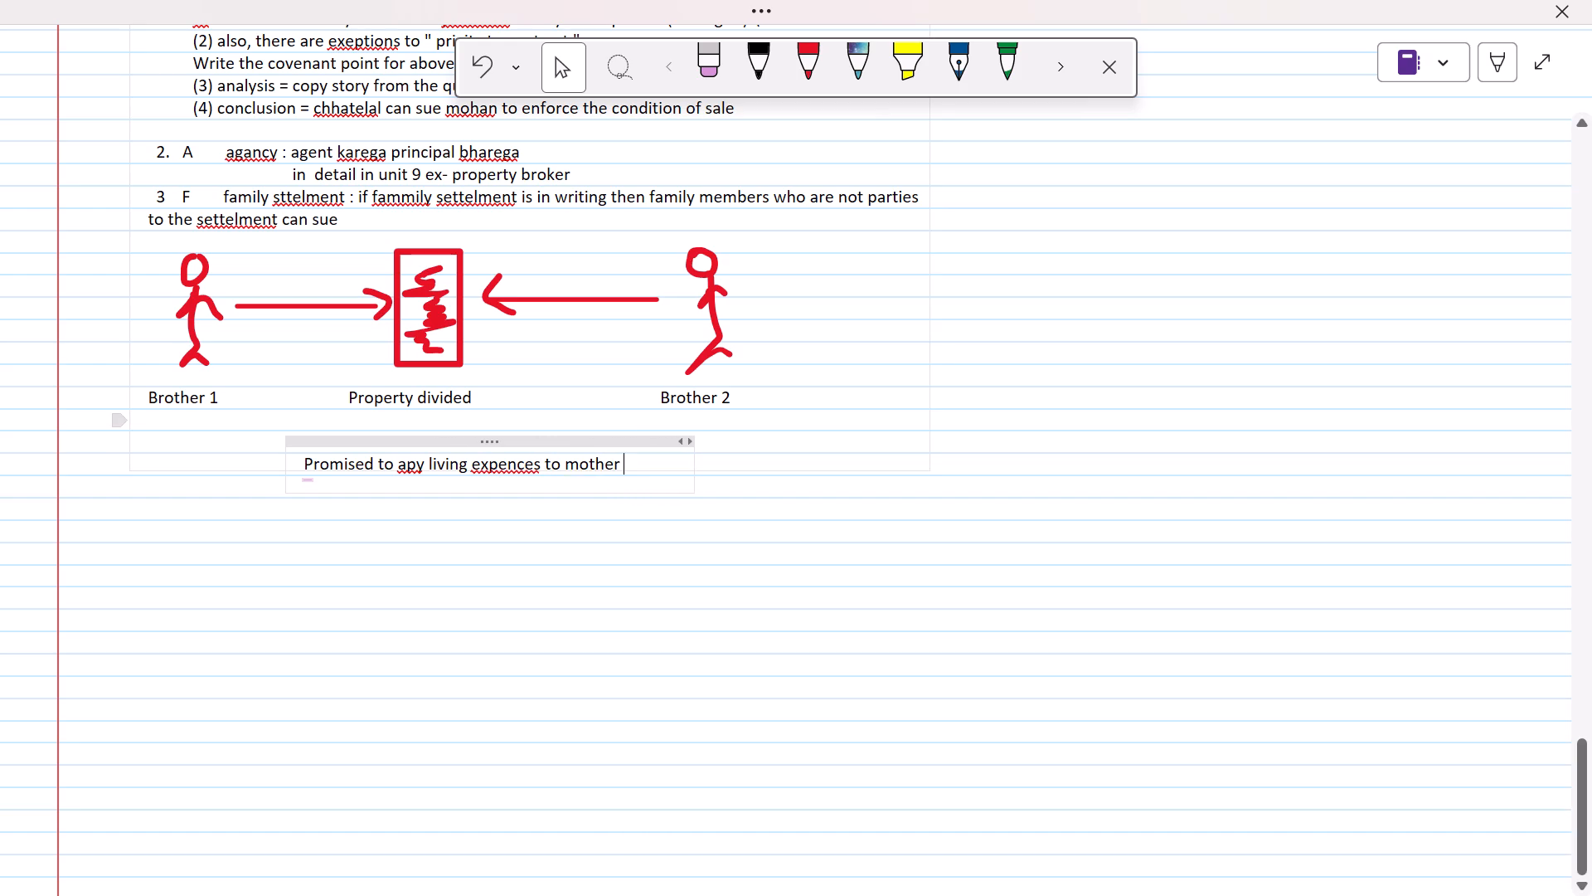
Correct the spelling in the note below the "Property divided" caption so it reads "Promised to pay living expenses to mother".
left_click(522, 462)
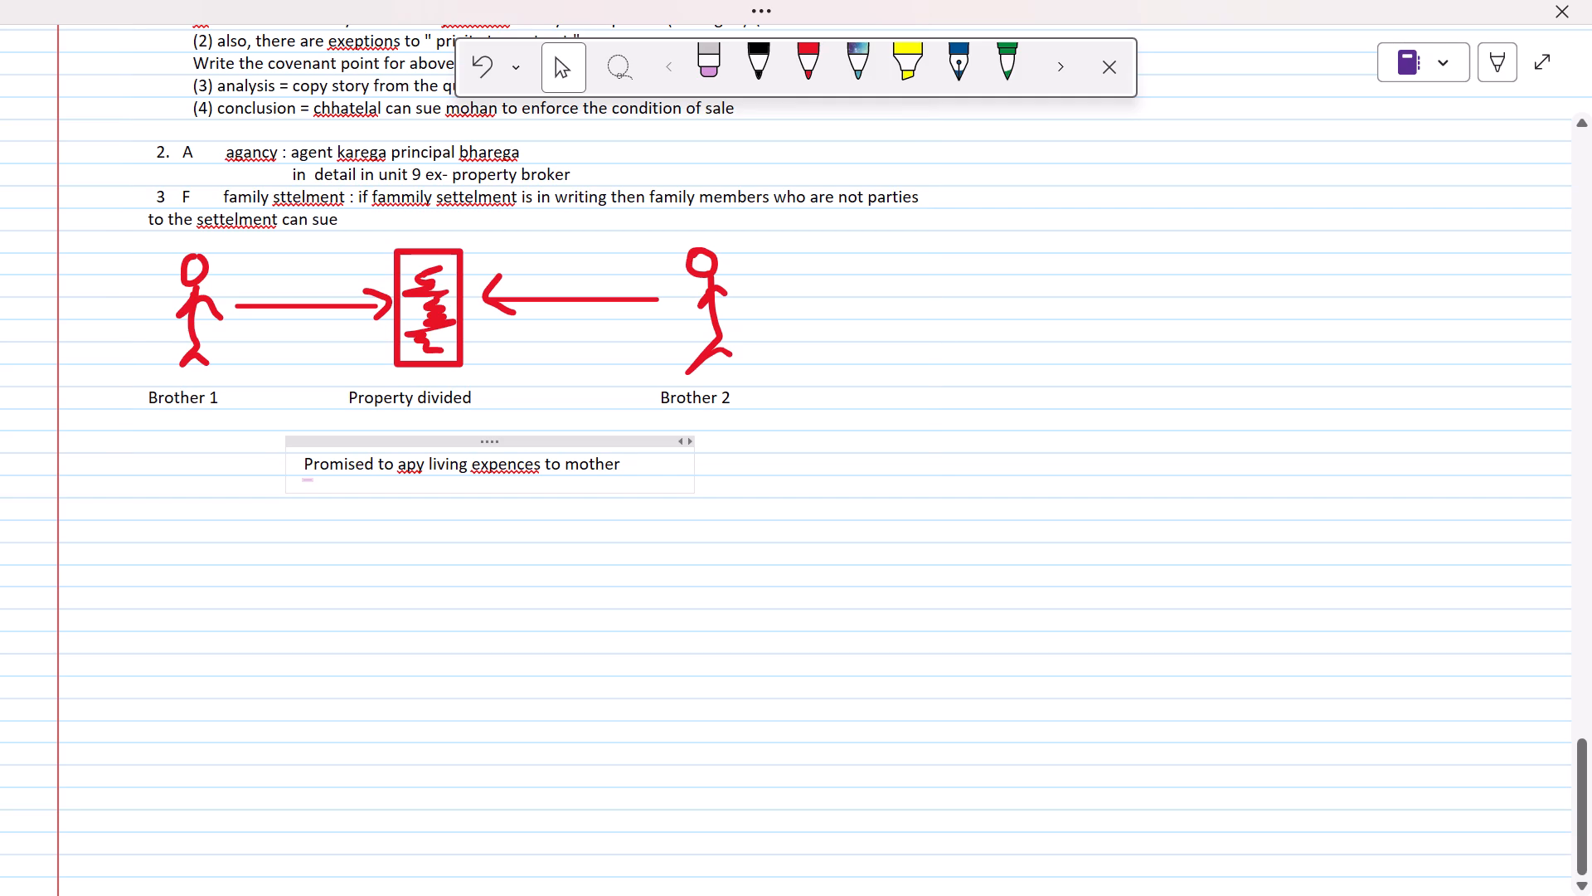
key("BackSpace")
key("s")
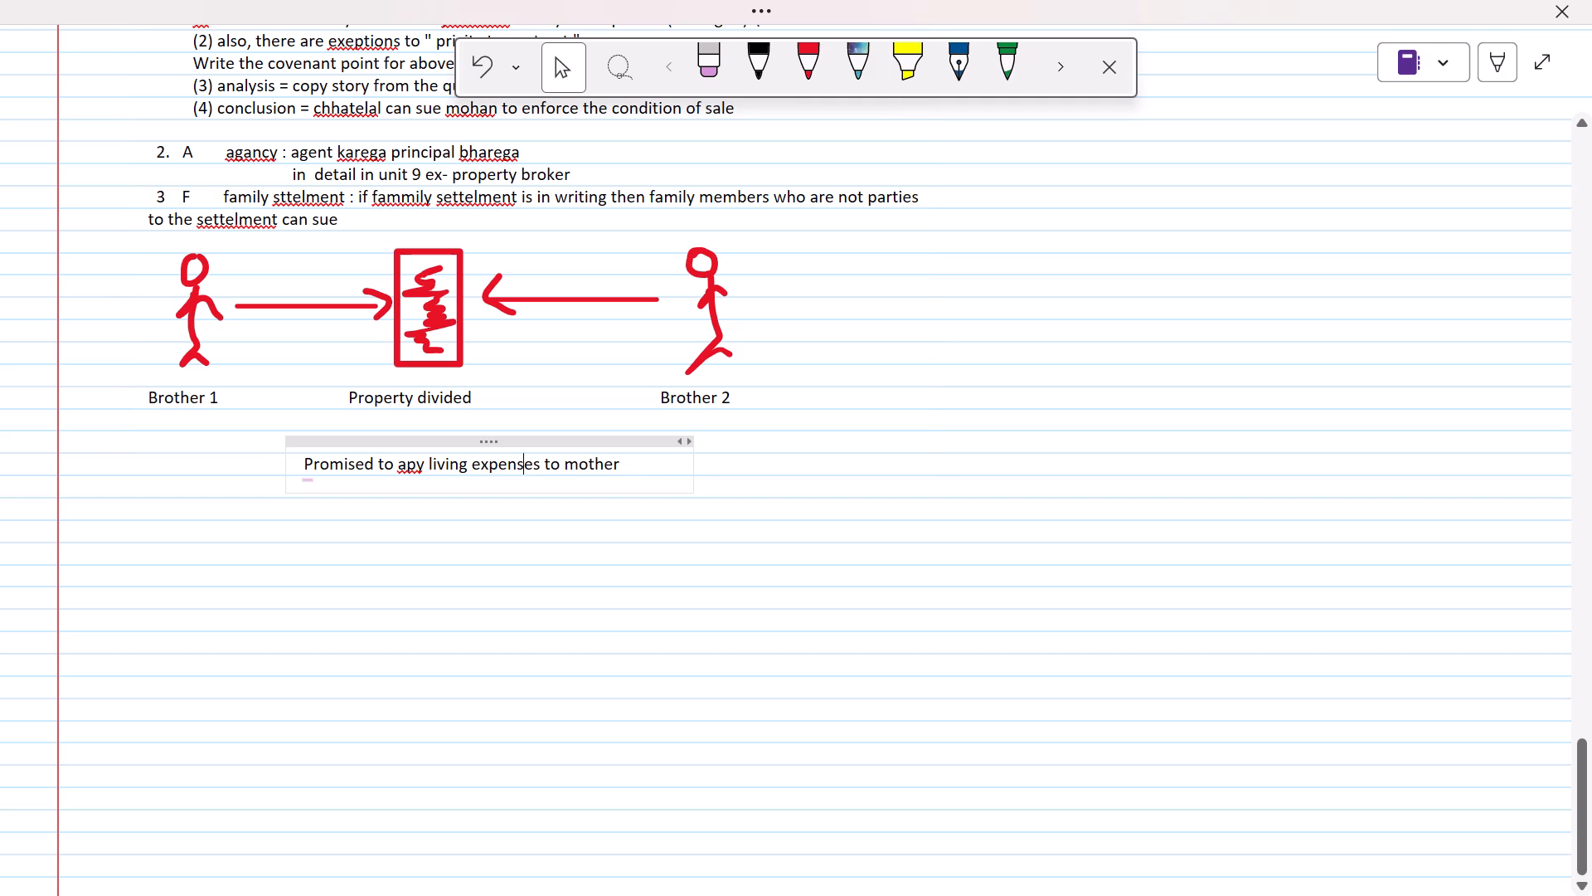
left_click(425, 463)
key("BackSpace")
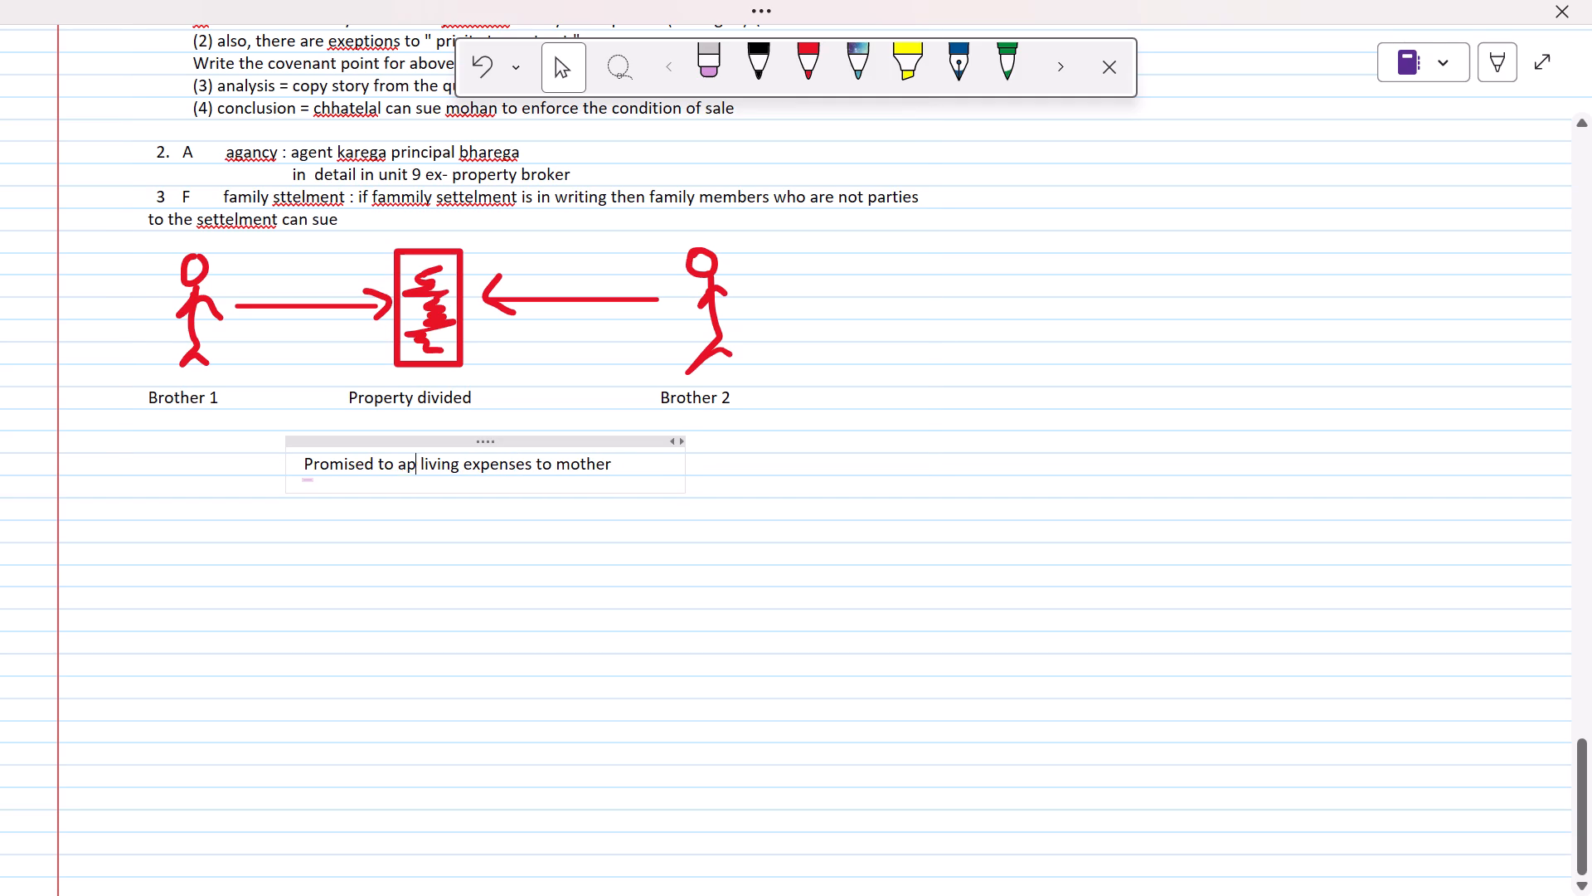
key("BackSpace")
key("BackSpace")
key("p")
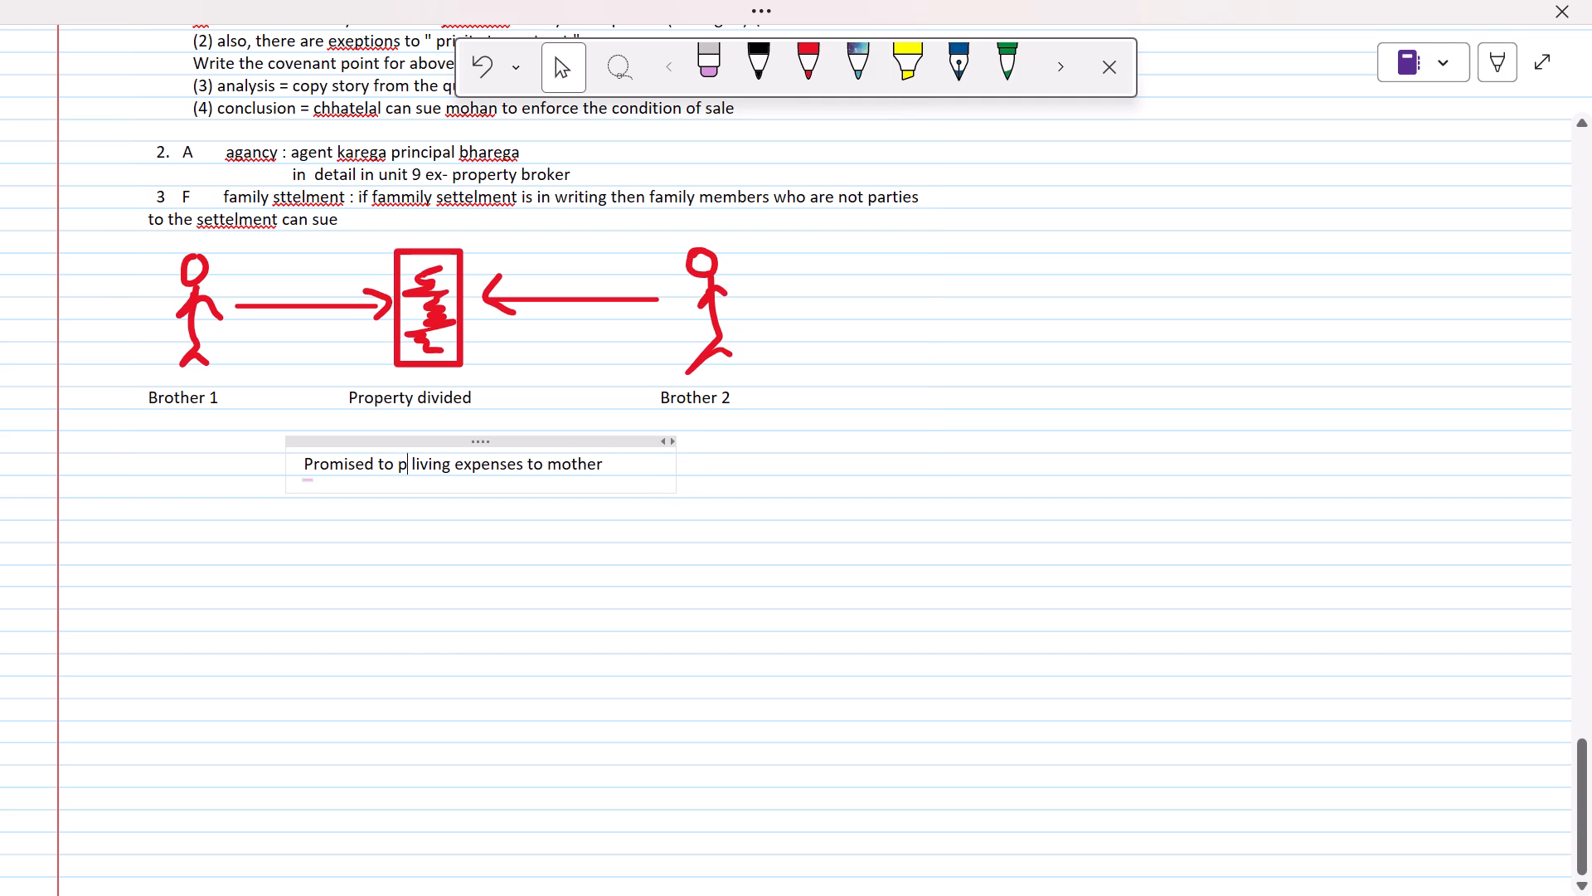
key("a")
key("y")
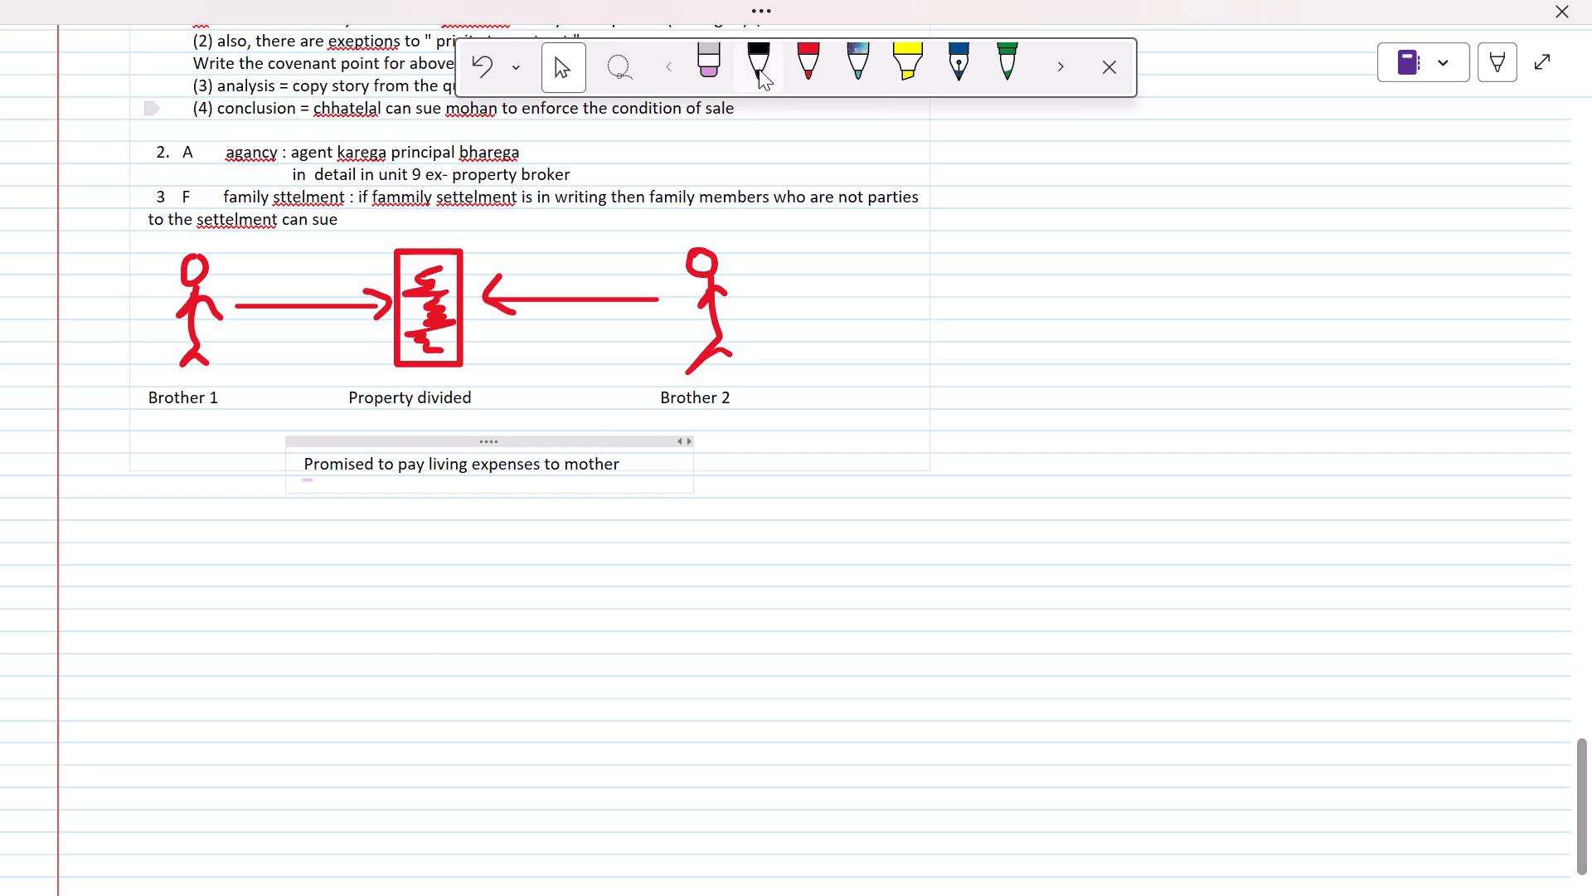
Draw a small red stick figure with head, body, legs and arms beneath the "Promised to pay living expenses to mother" note.
left_click(806, 56)
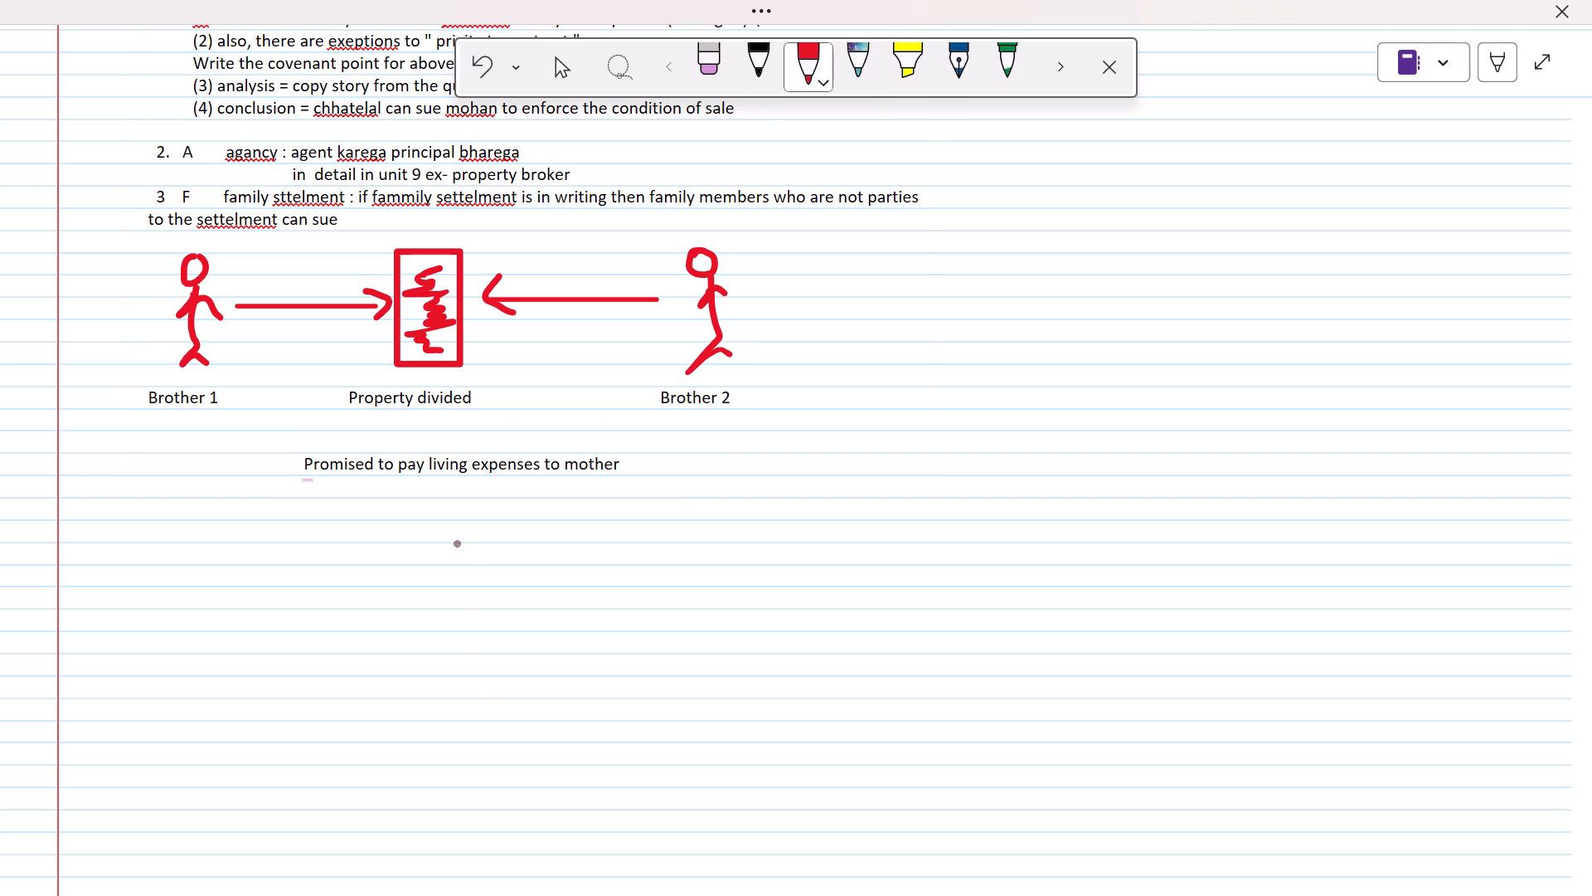
left_click(446, 501)
left_click_drag(442, 527, 437, 573)
left_click_drag(437, 573, 459, 581)
left_click_drag(439, 532, 454, 538)
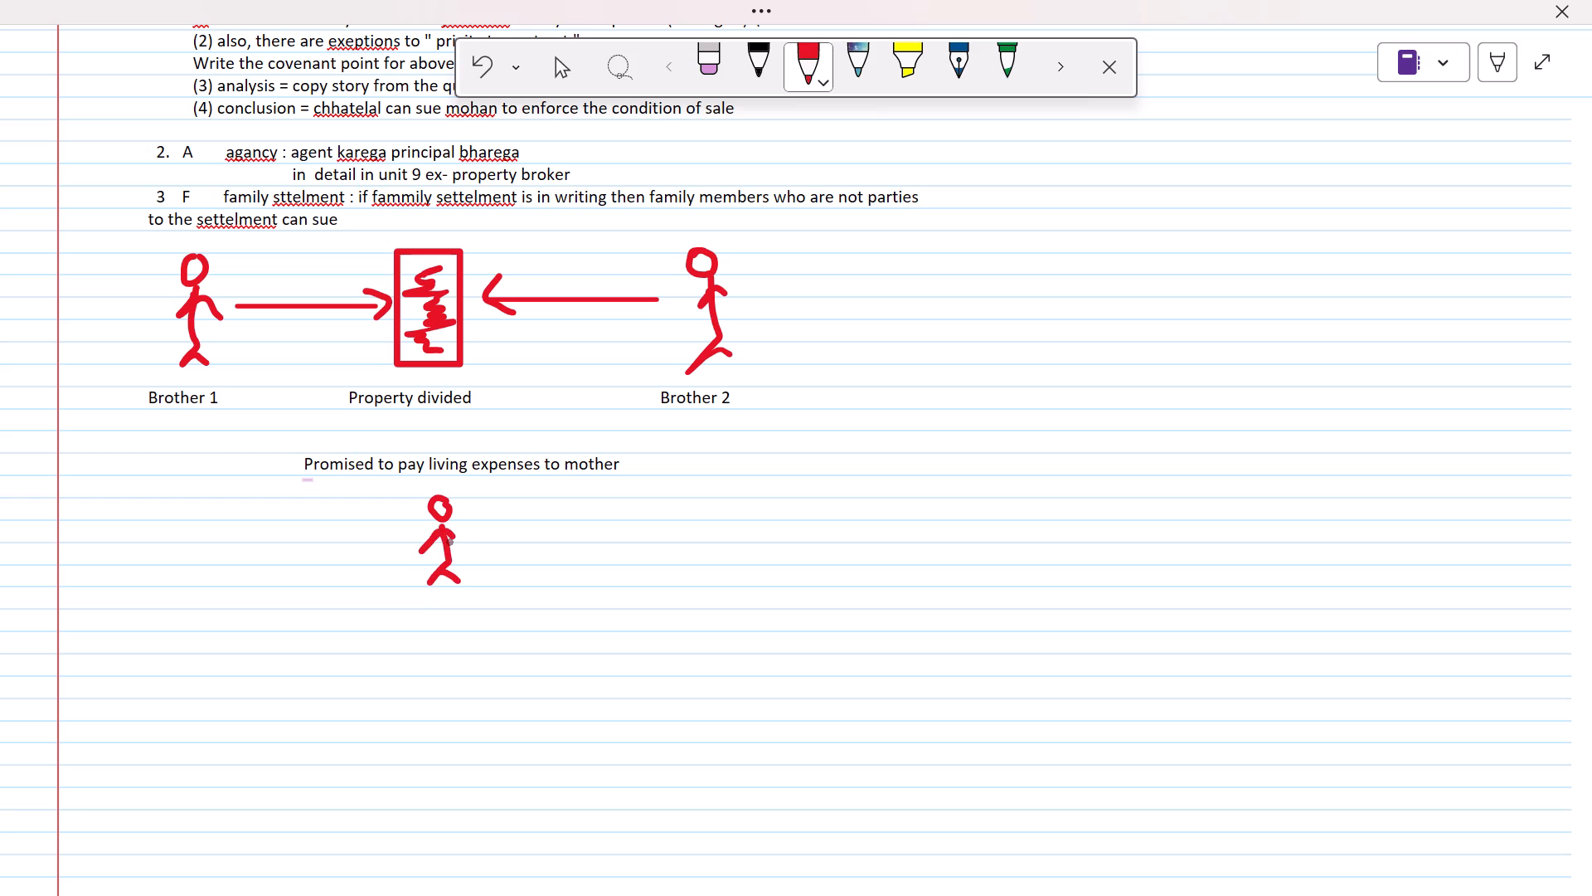
Add the text label "mother" beneath the new stick figure.
left_click(552, 66)
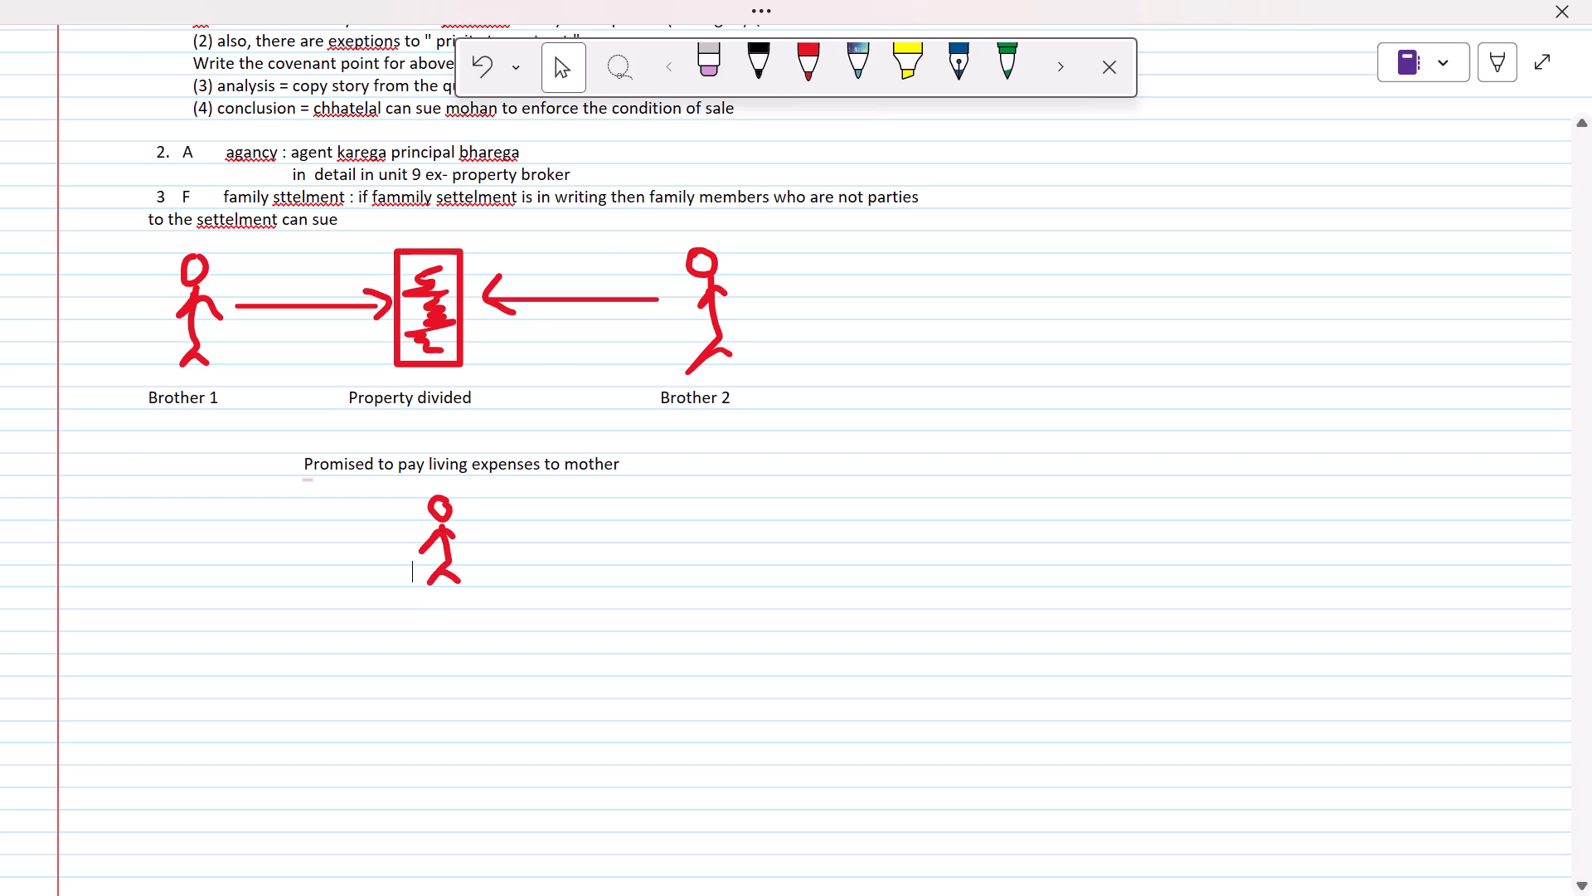
double_click(395, 621)
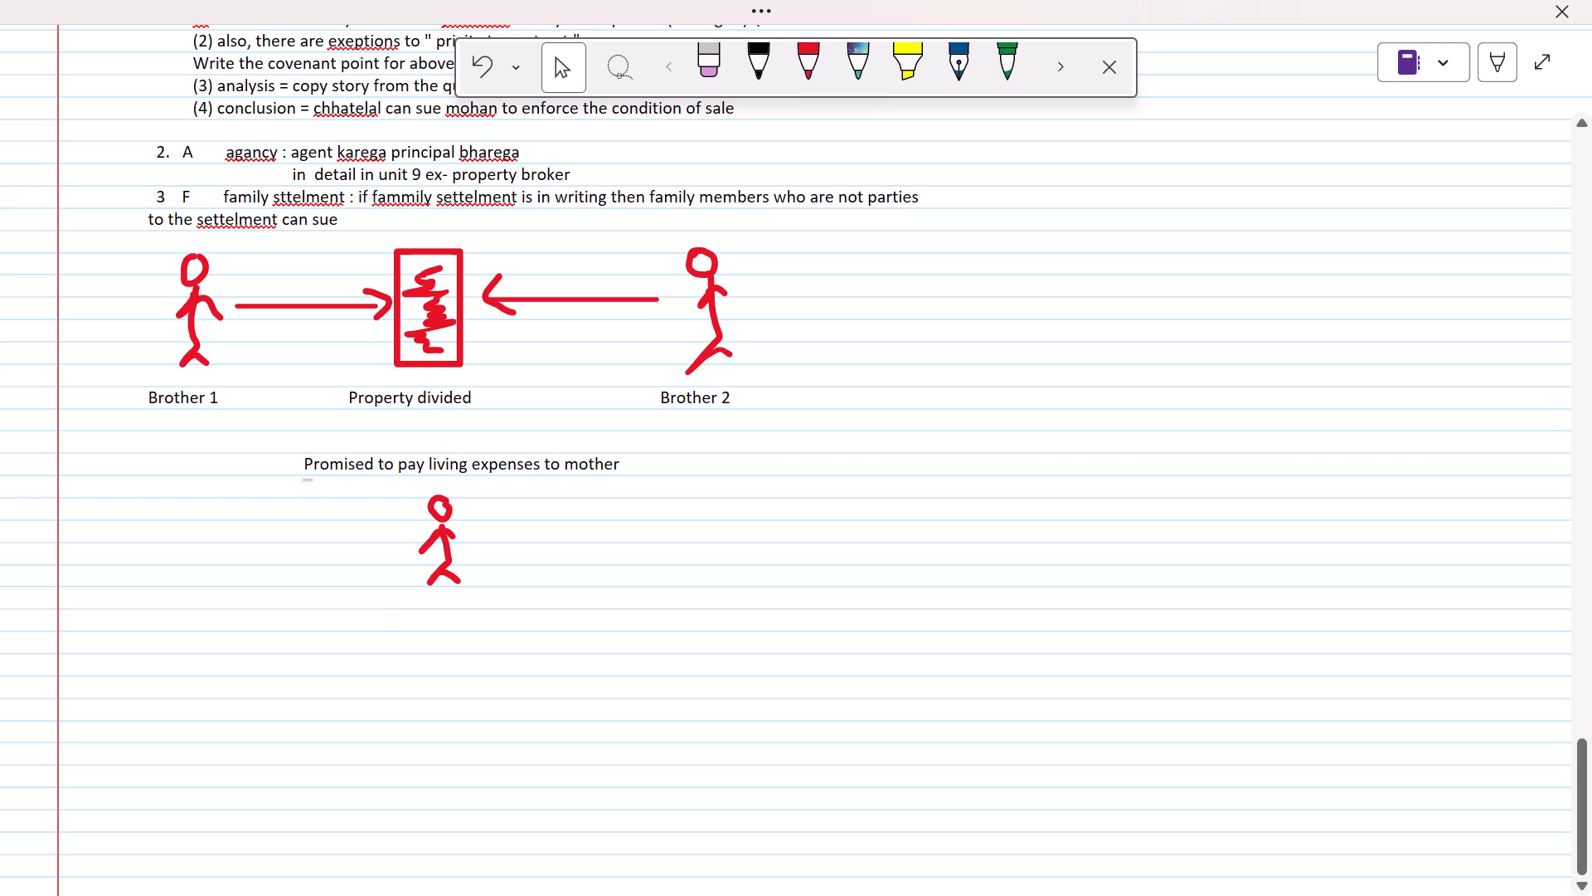
type("mother")
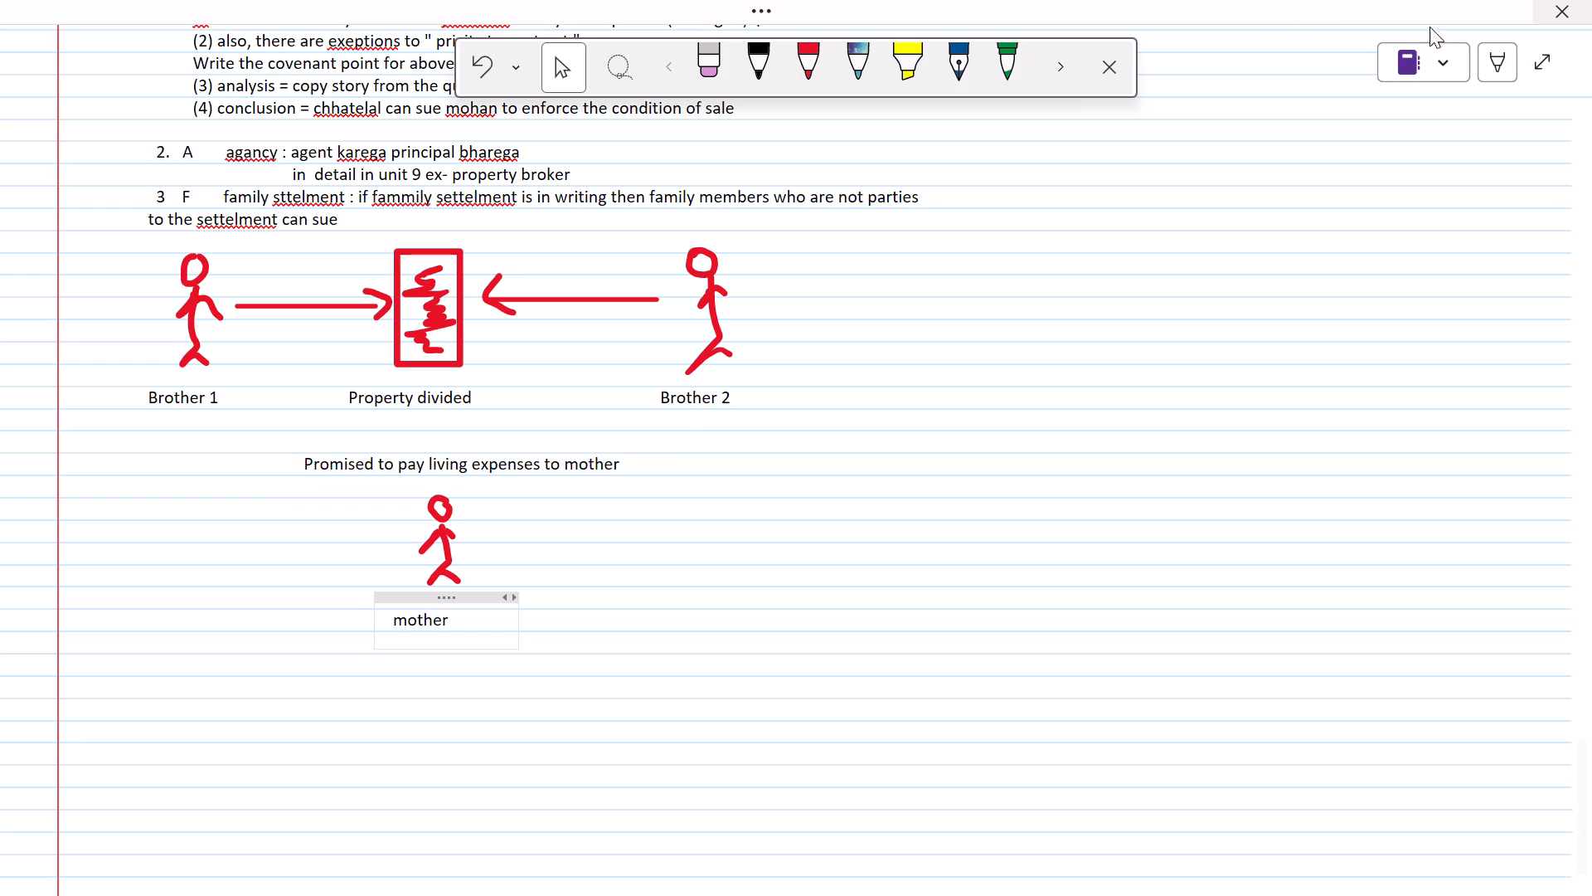
Leave the full-page view of the notes, minimise the window and launch Kuro from the desktop.
left_click(1539, 61)
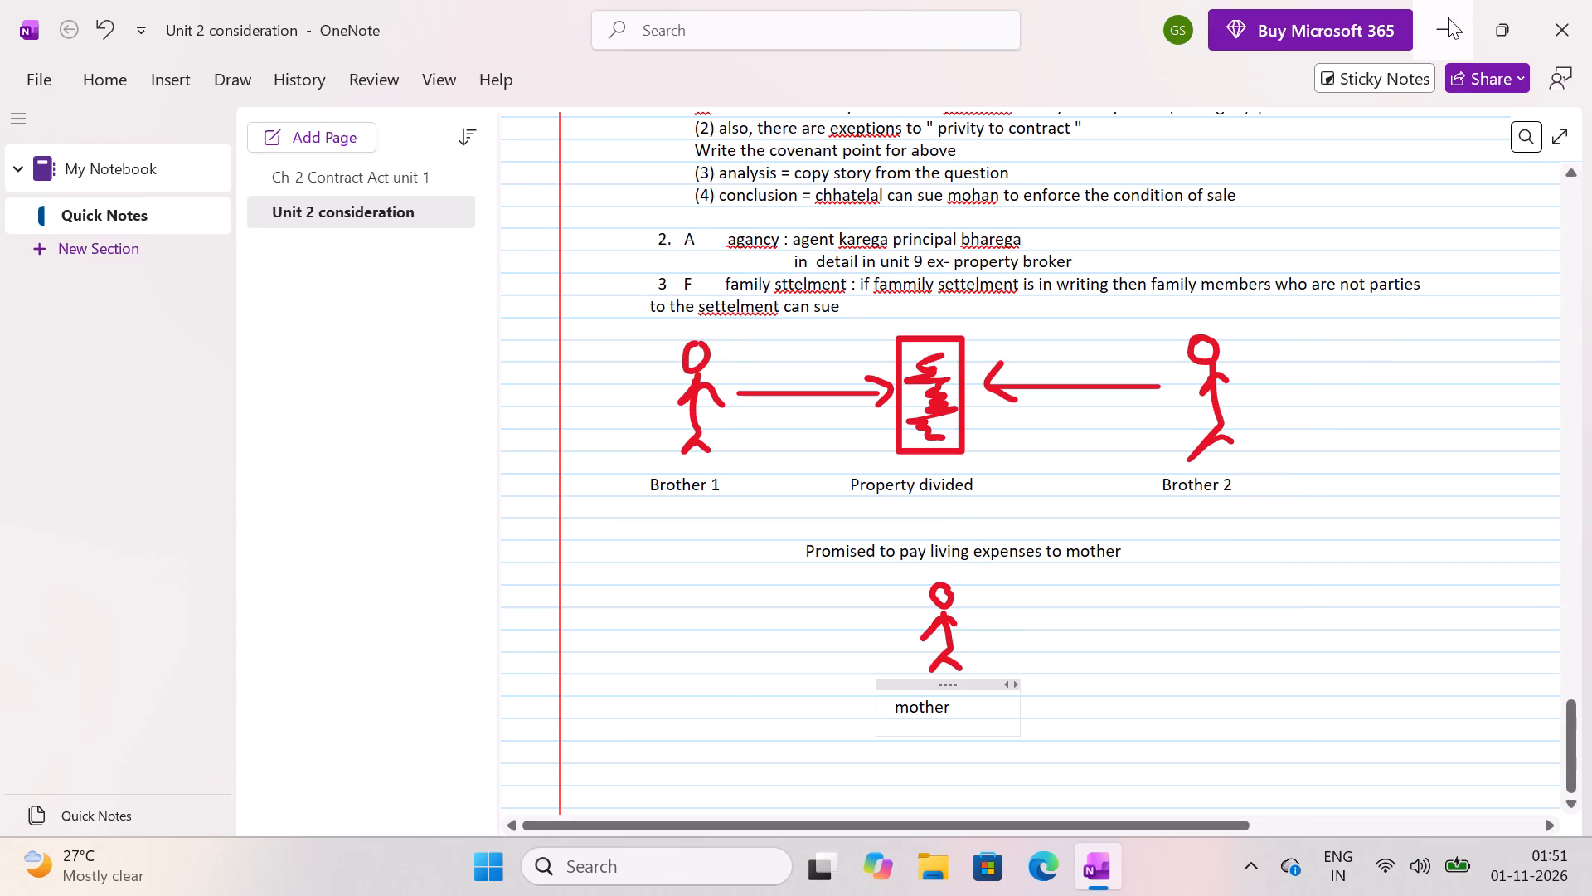
left_click(1444, 25)
left_click(159, 189)
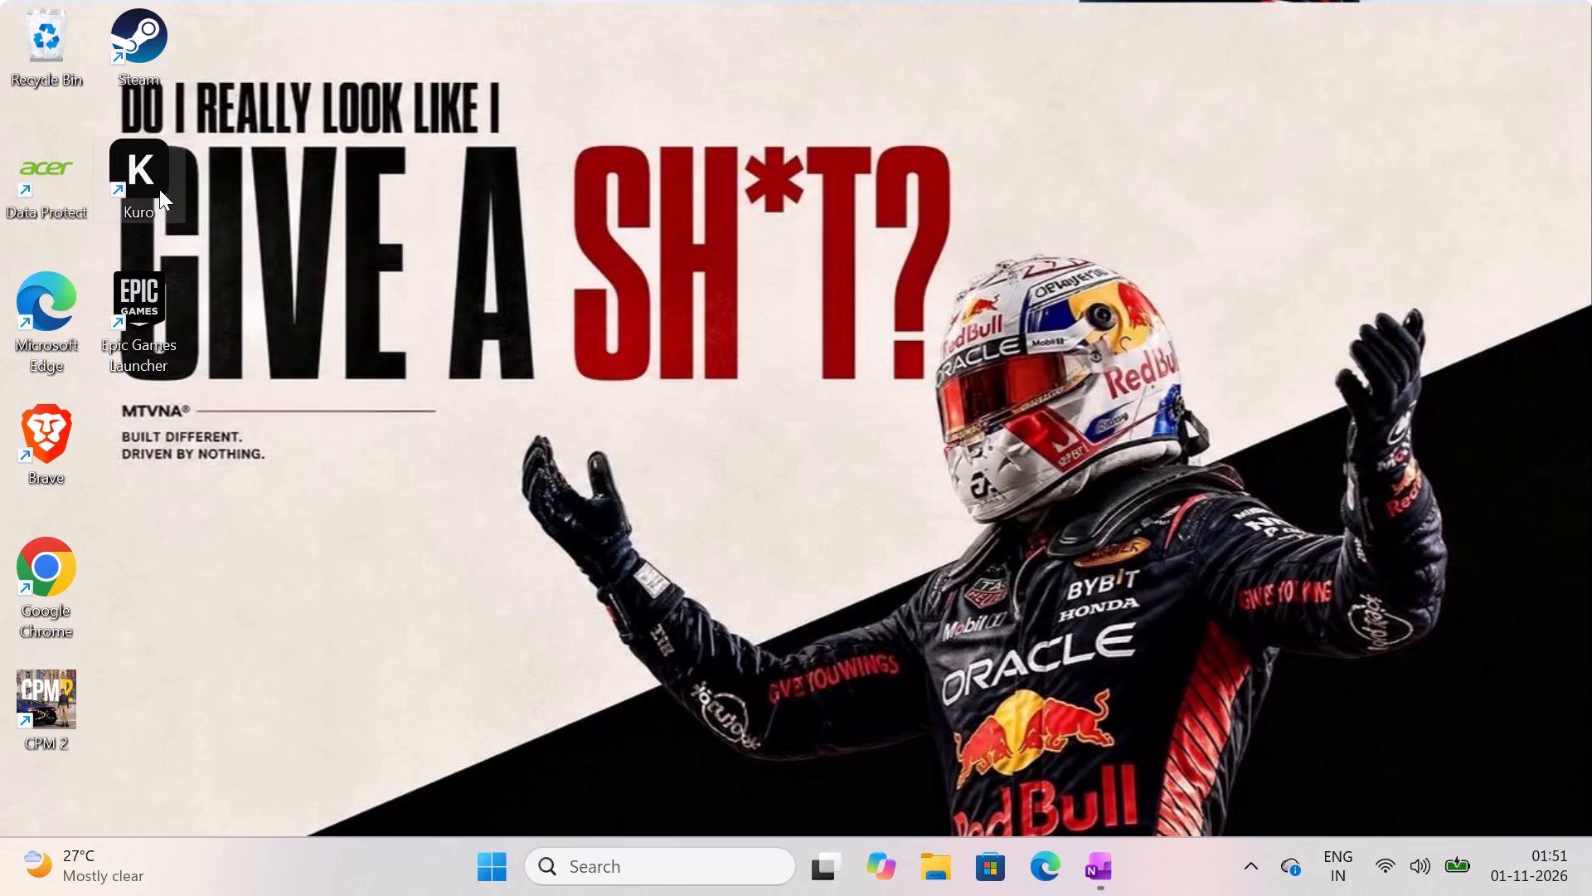
double_click(159, 189)
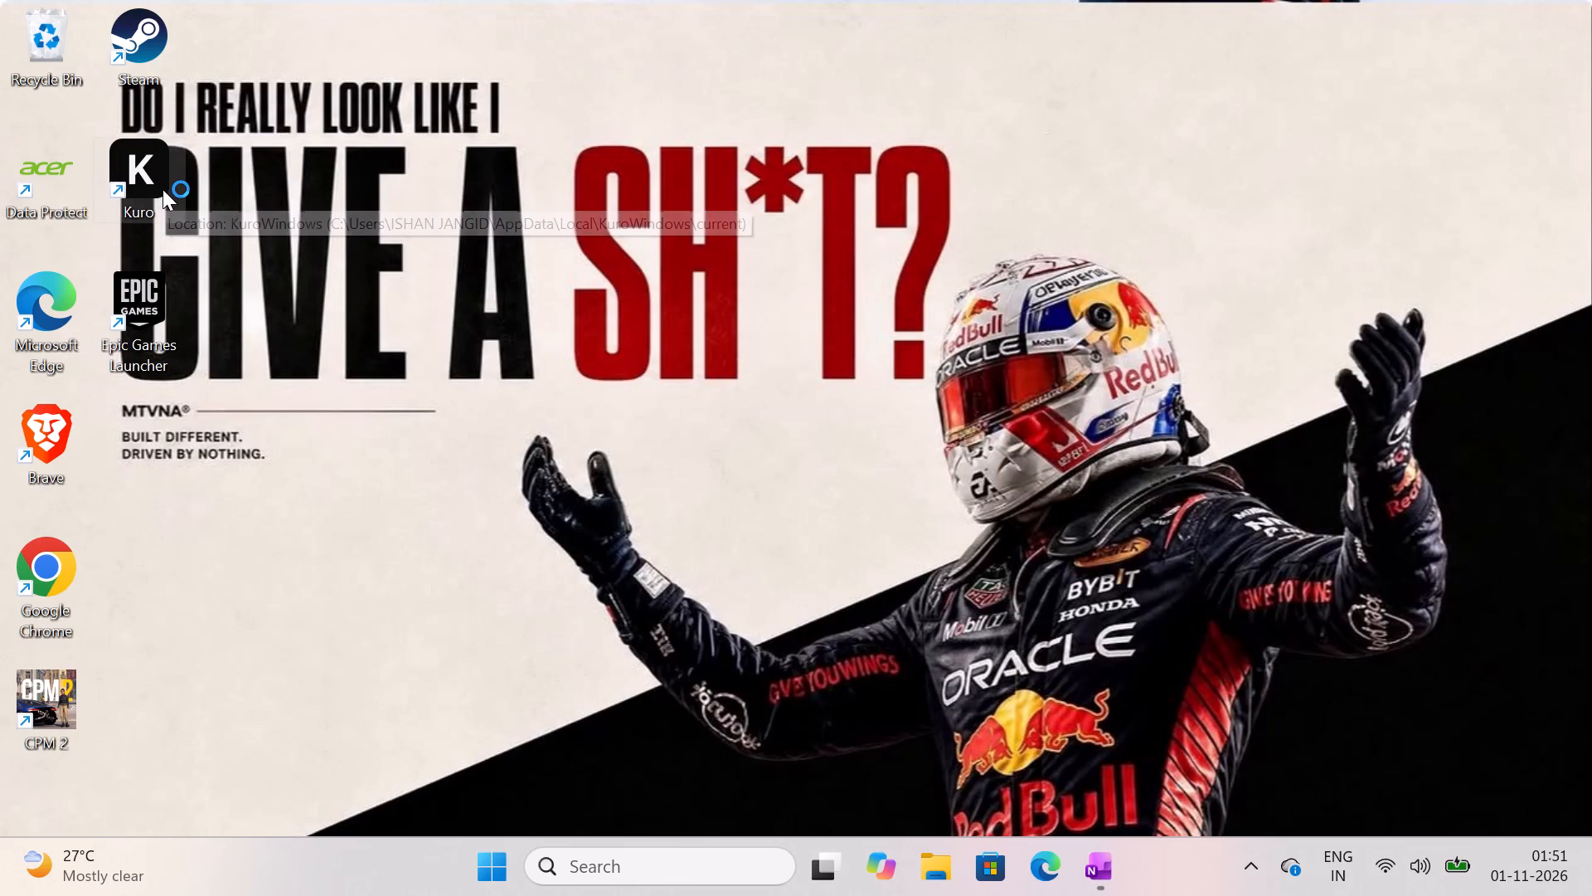
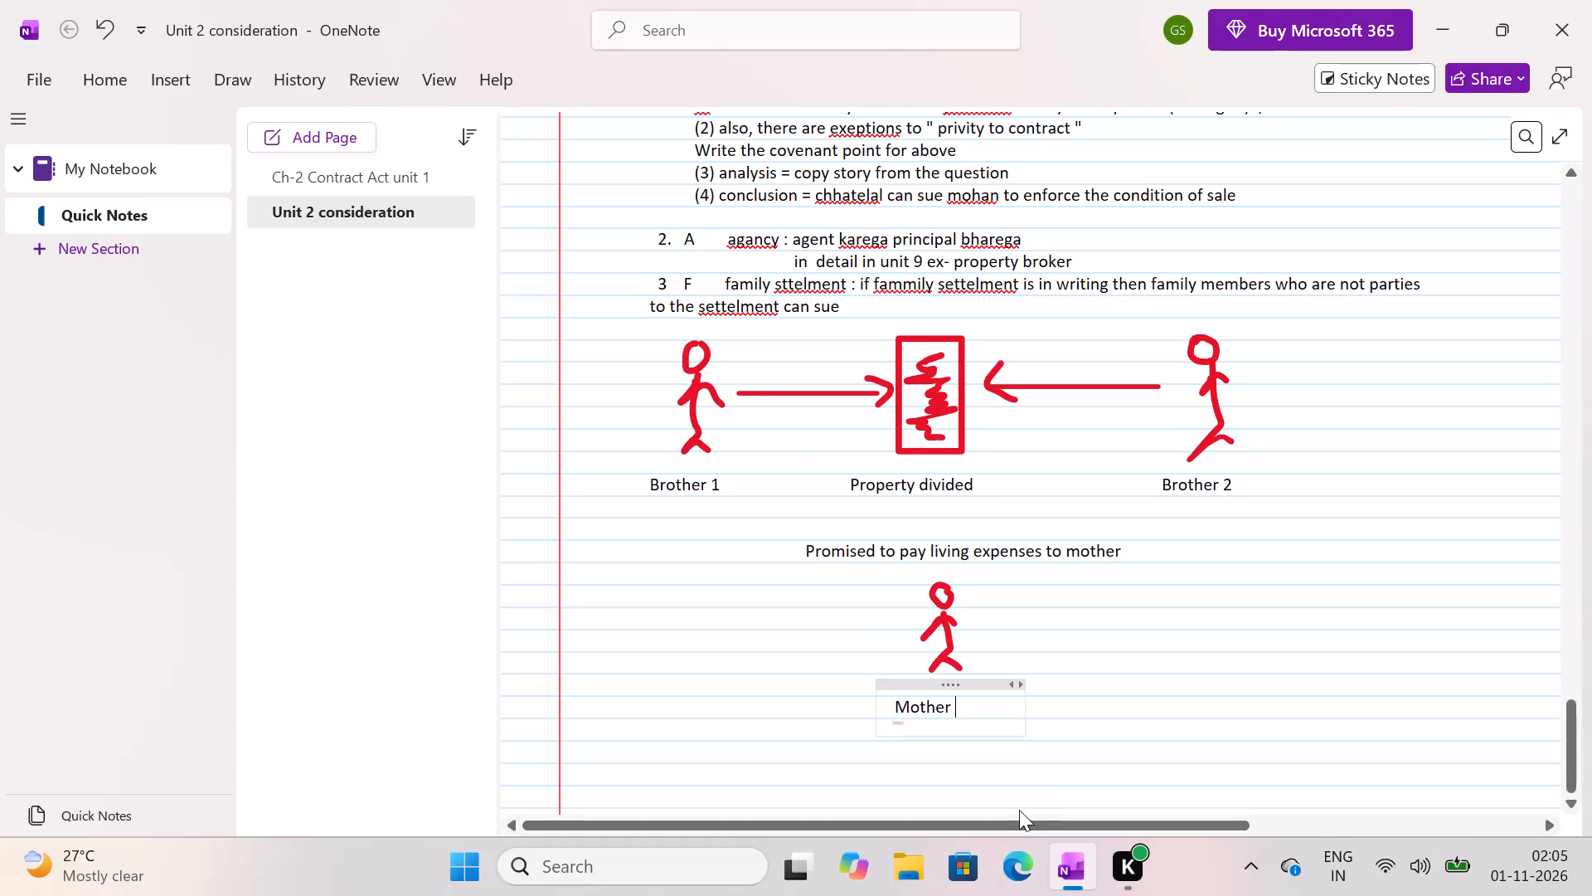
Start item 4 below the "Mother" label with the heading "A assingment of contractual rights:".
scroll(1023, 822, "down", 3)
scroll(1158, 567, "down", 3)
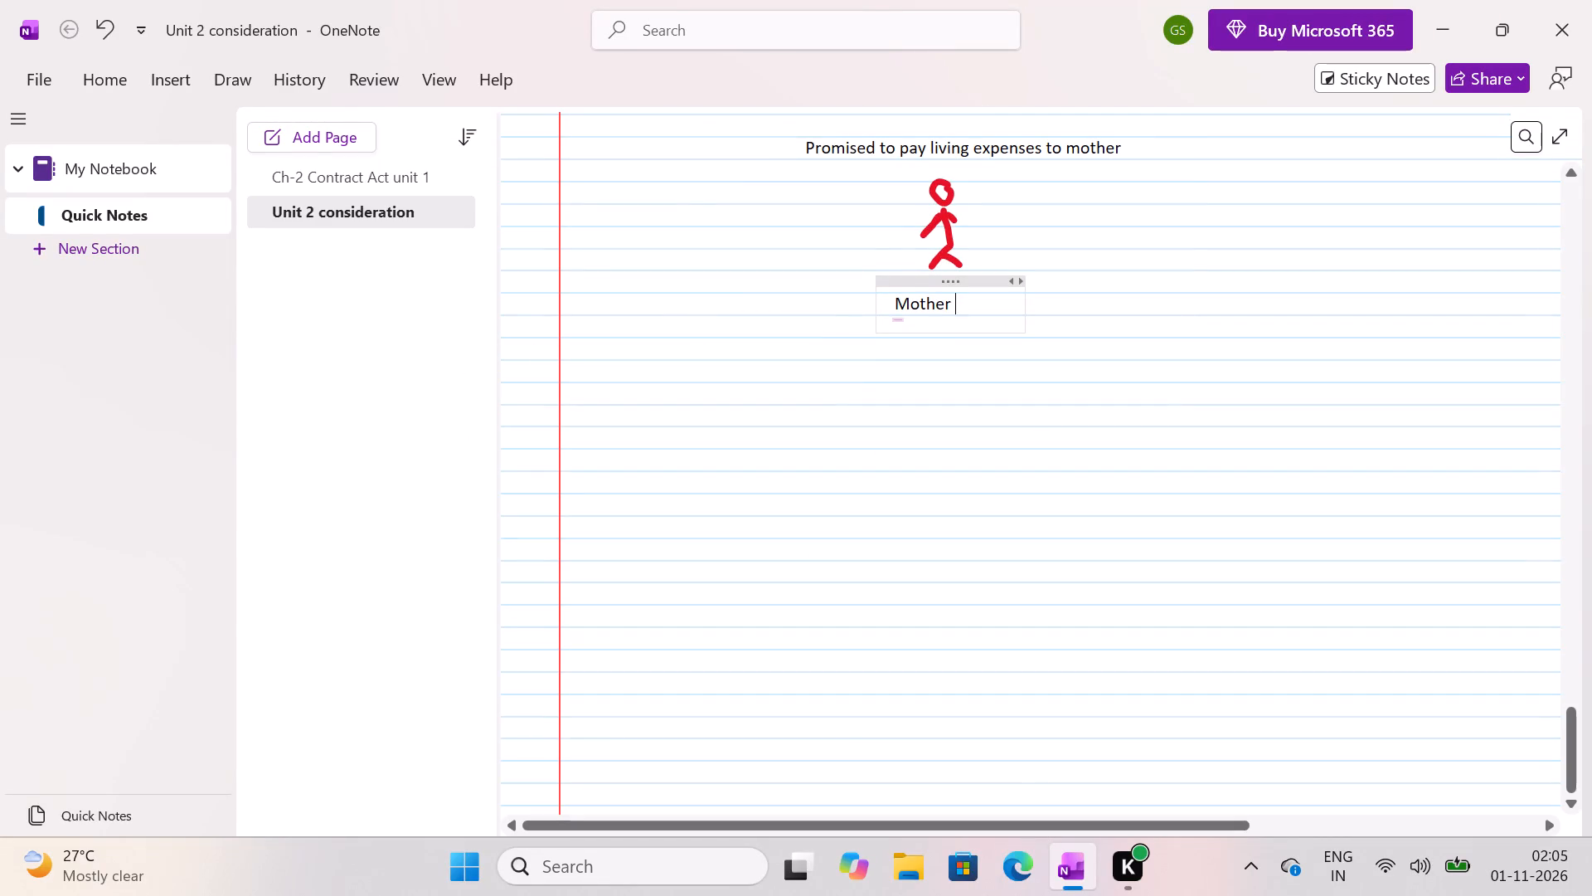
left_click(600, 373)
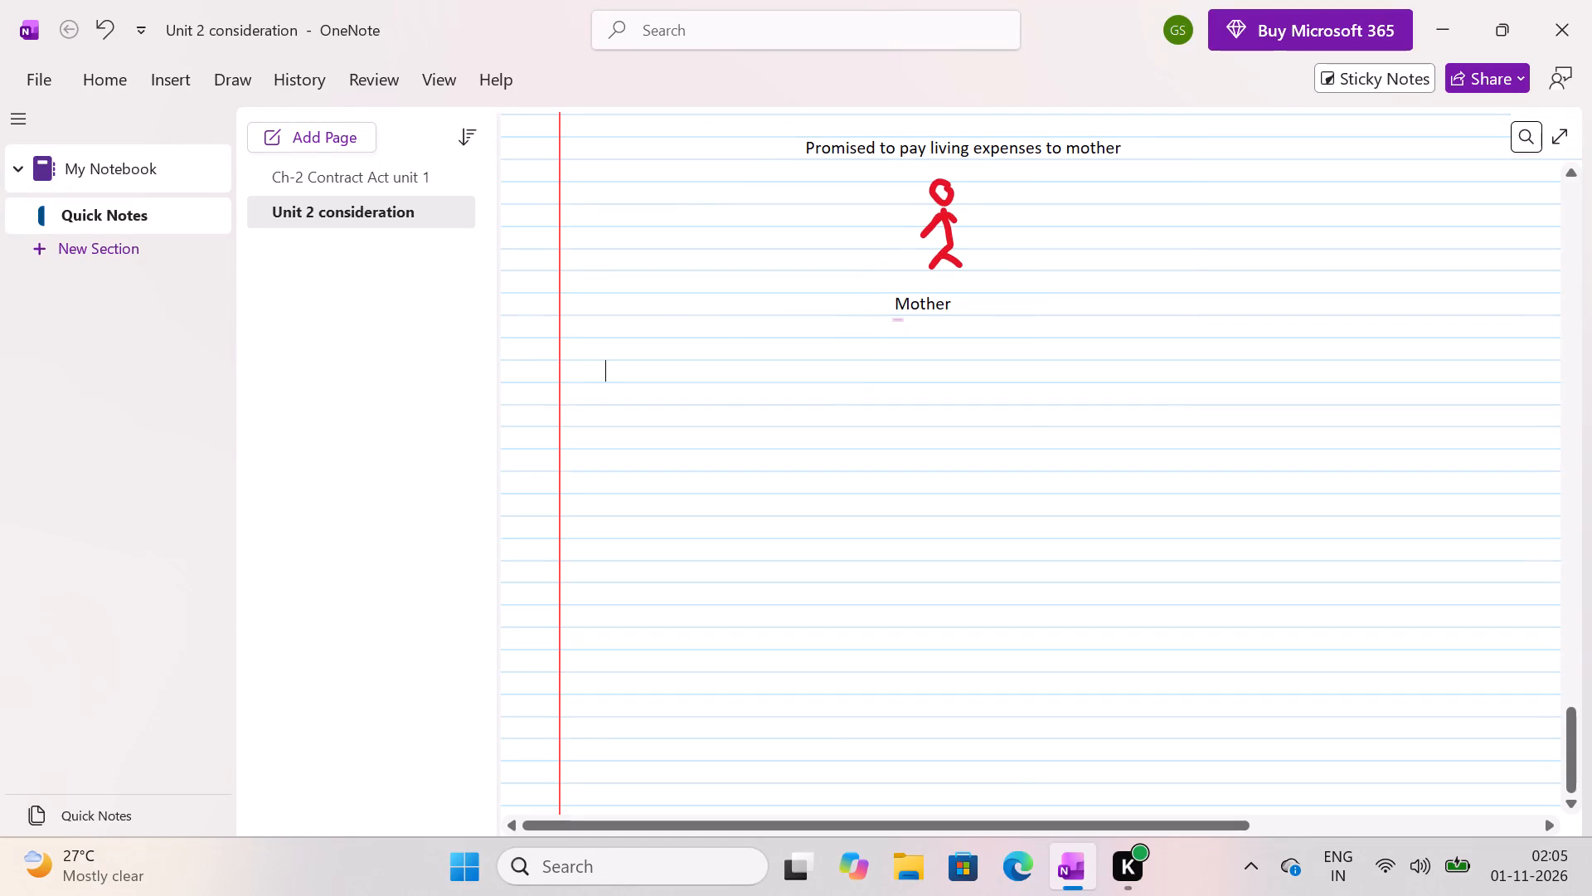
key("4")
key("period")
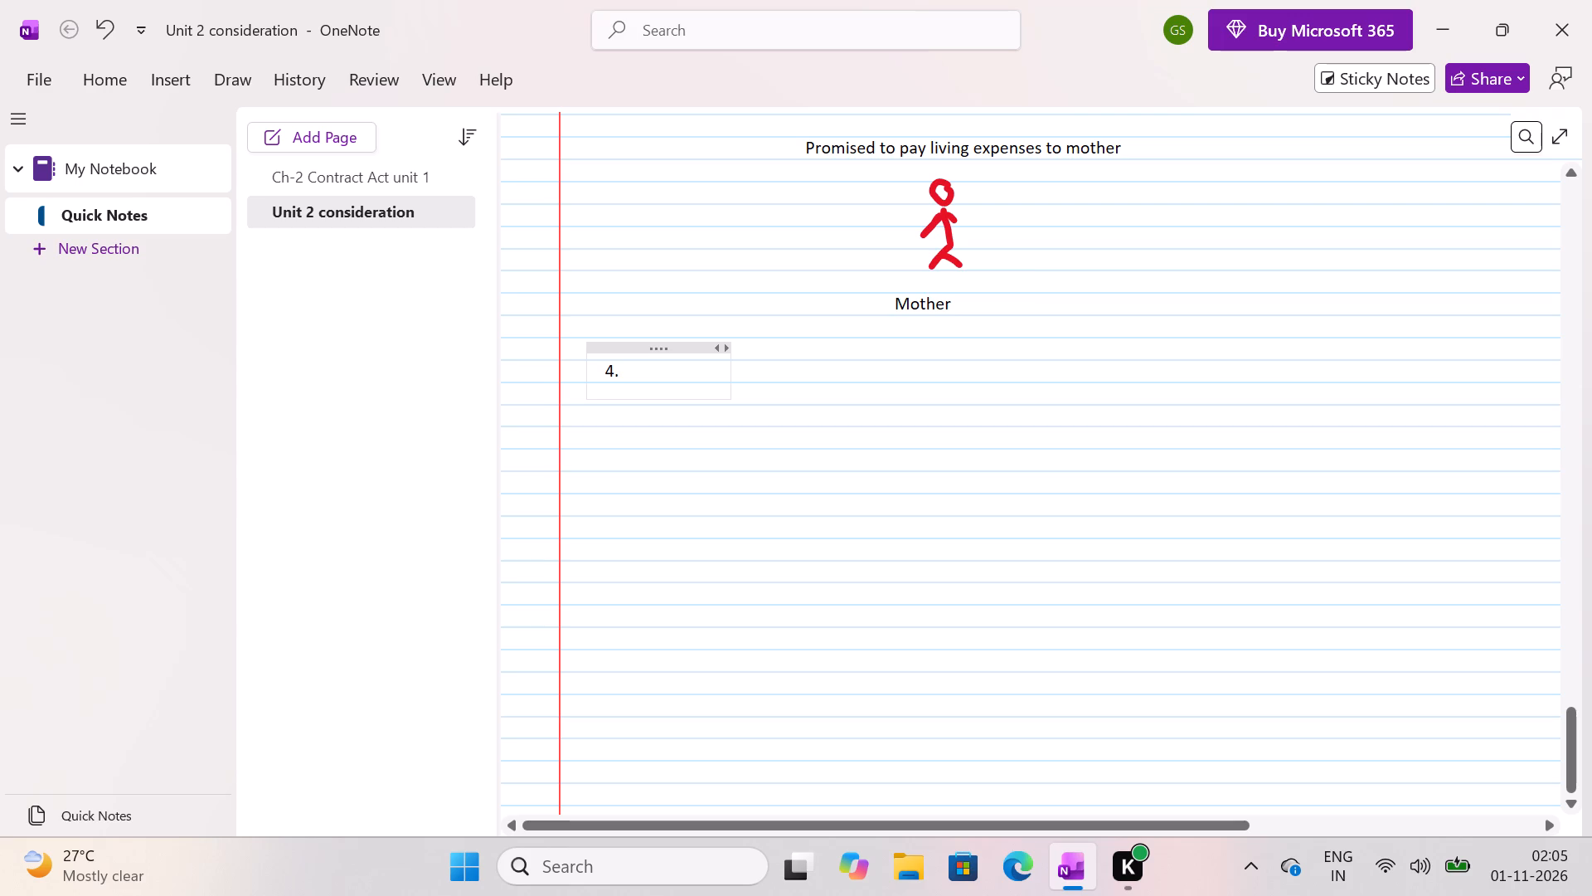
key("space")
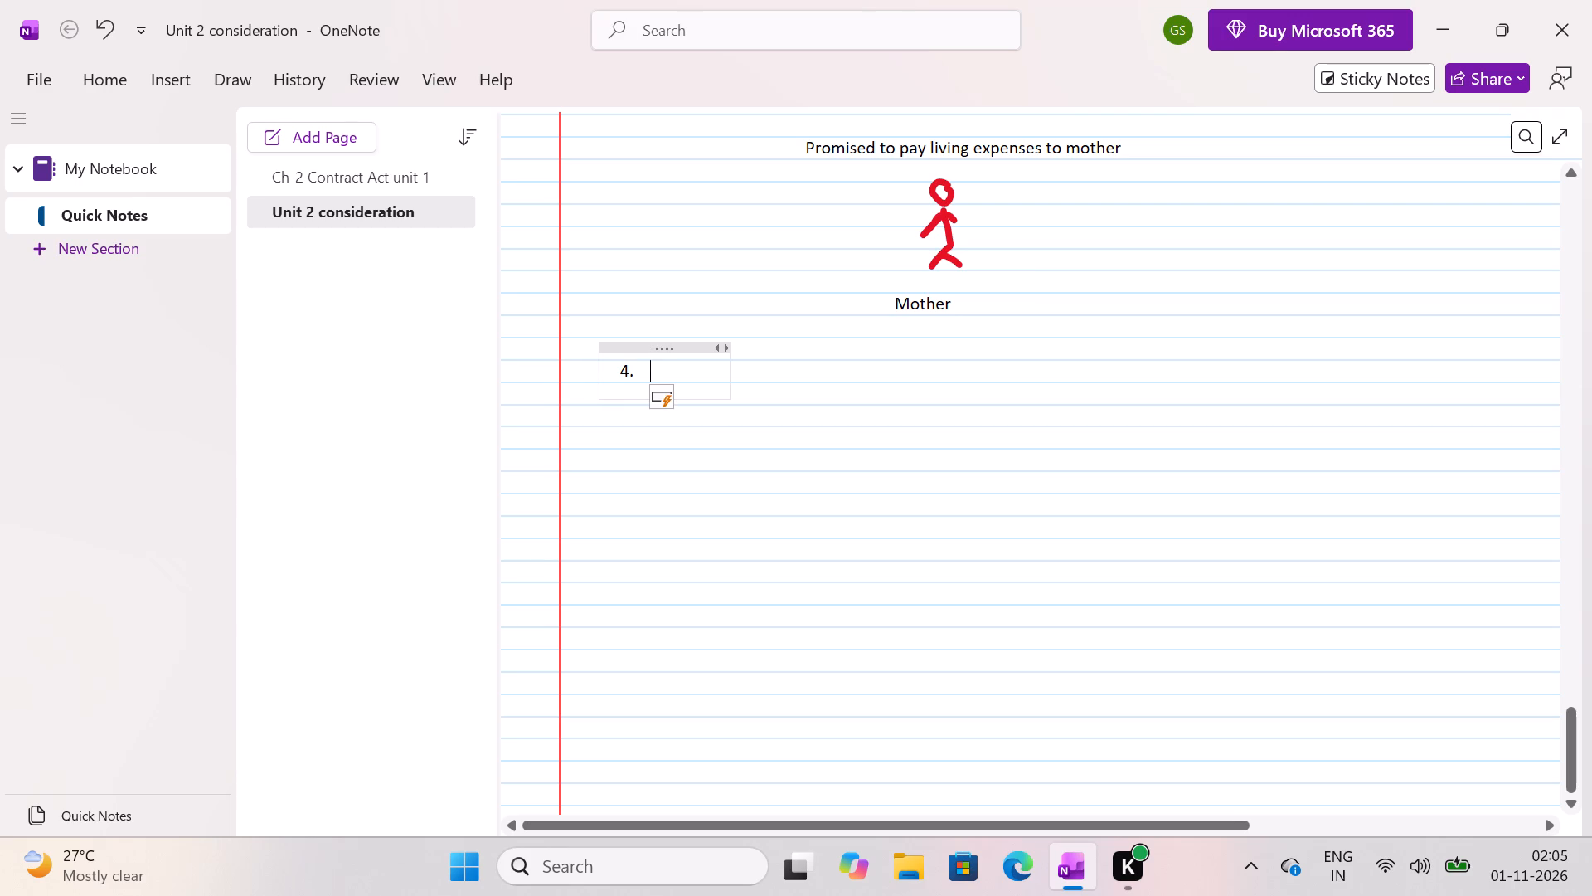
key("space")
key("space")
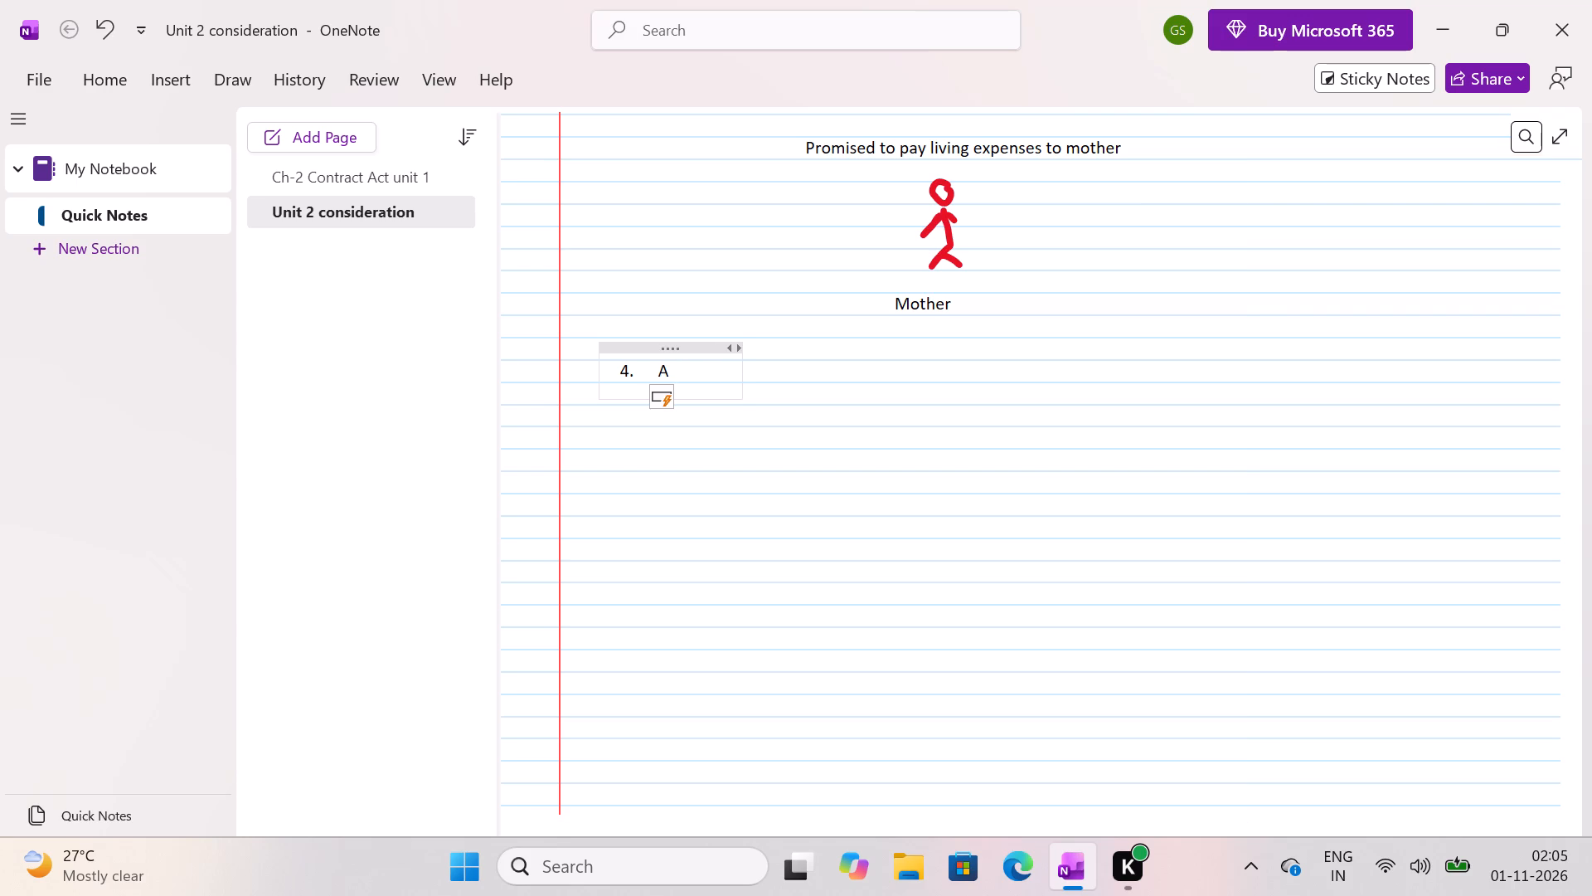
key("space")
key("space")
type("assingment of contractua;")
key("BackSpace")
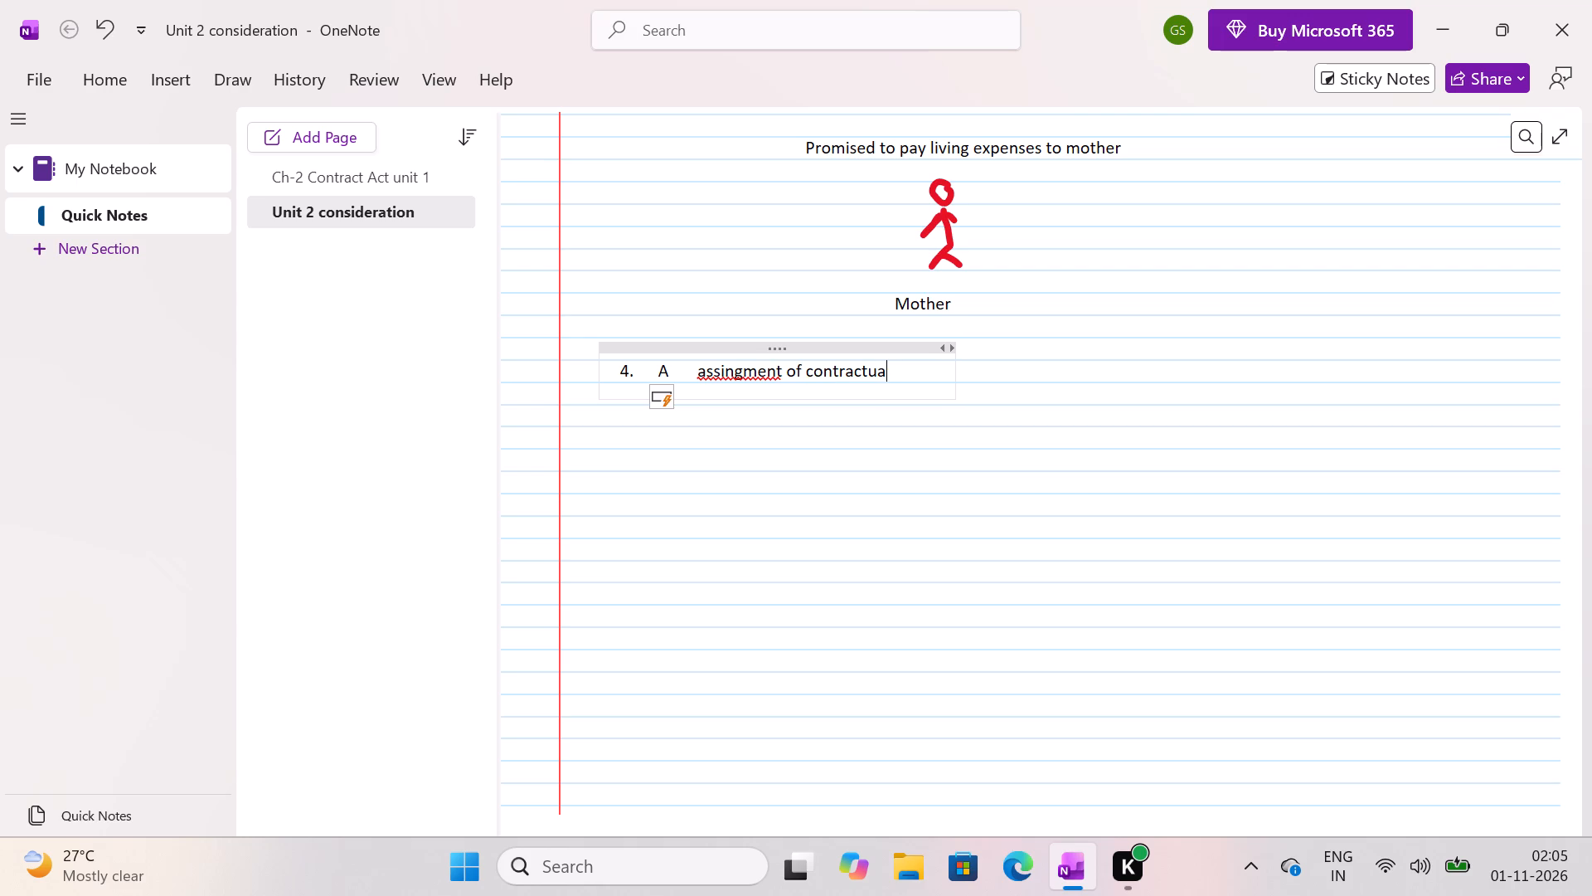
type("l")
key("space")
type("rights:")
key("space")
key("space")
key("space")
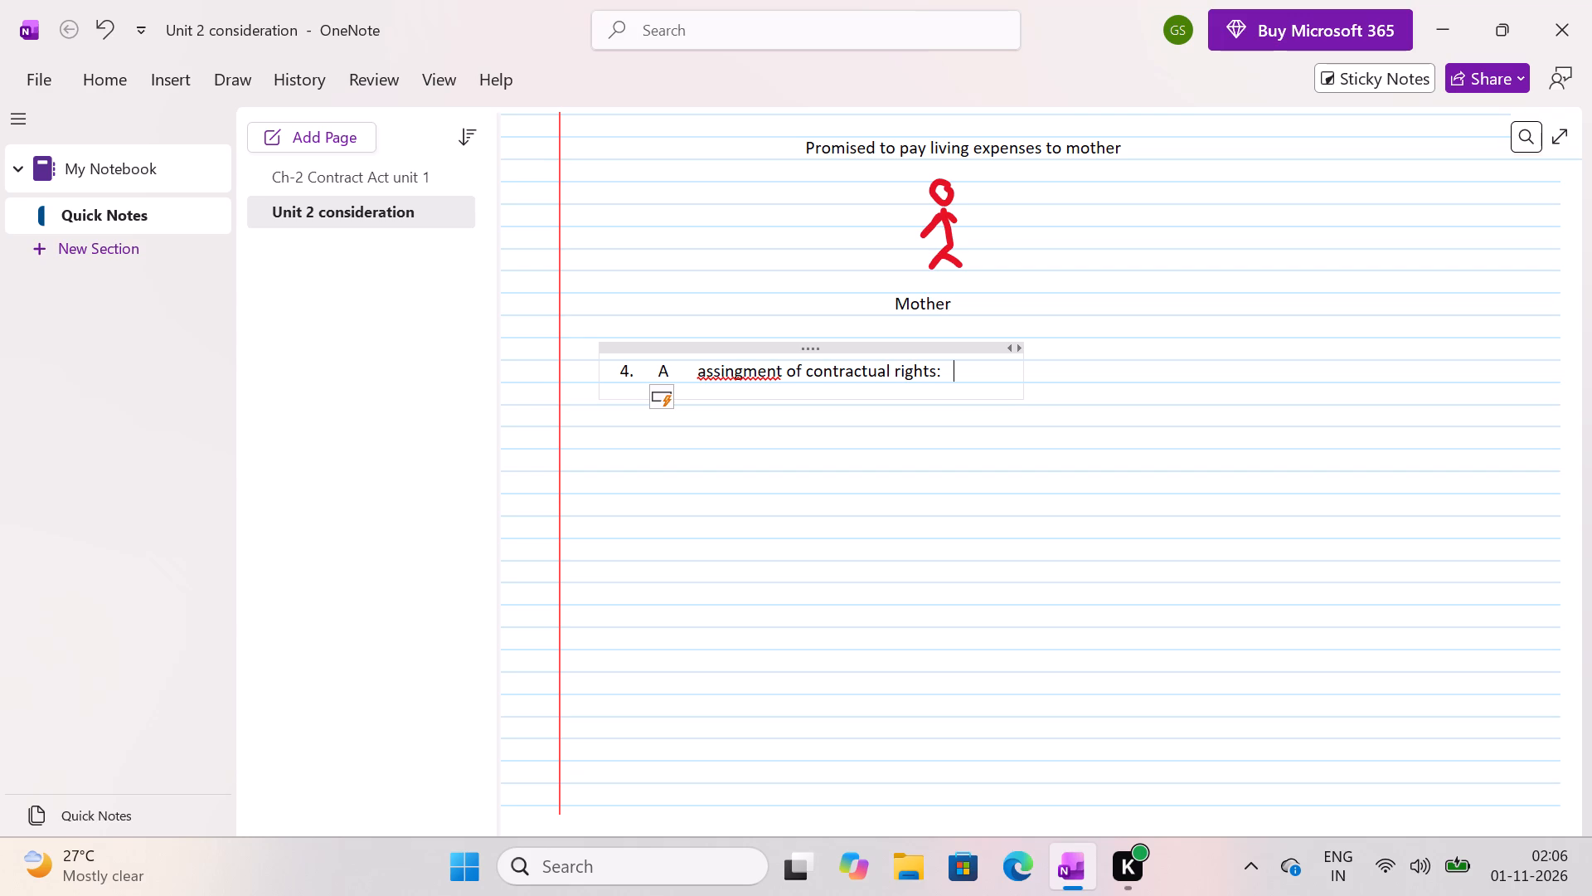
Continue item 4 after the colon with "when contractual benefits has been as", correcting the spelling of "has been".
type("when contractual")
key("space")
type("benefii")
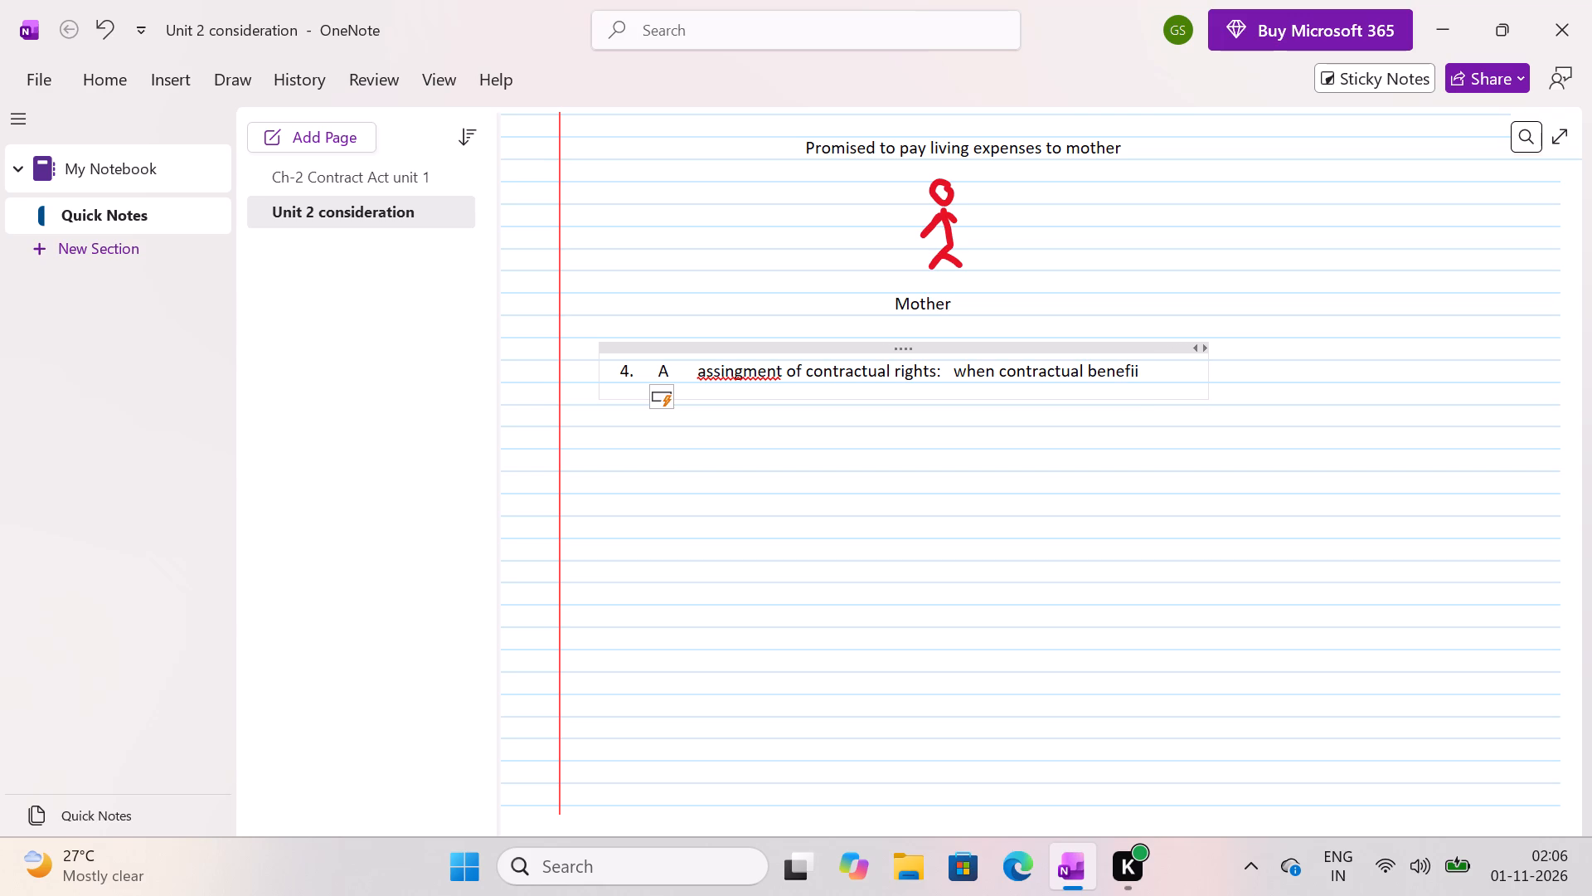
key("BackSpace")
type("ts")
key("space")
type("haas beeen as")
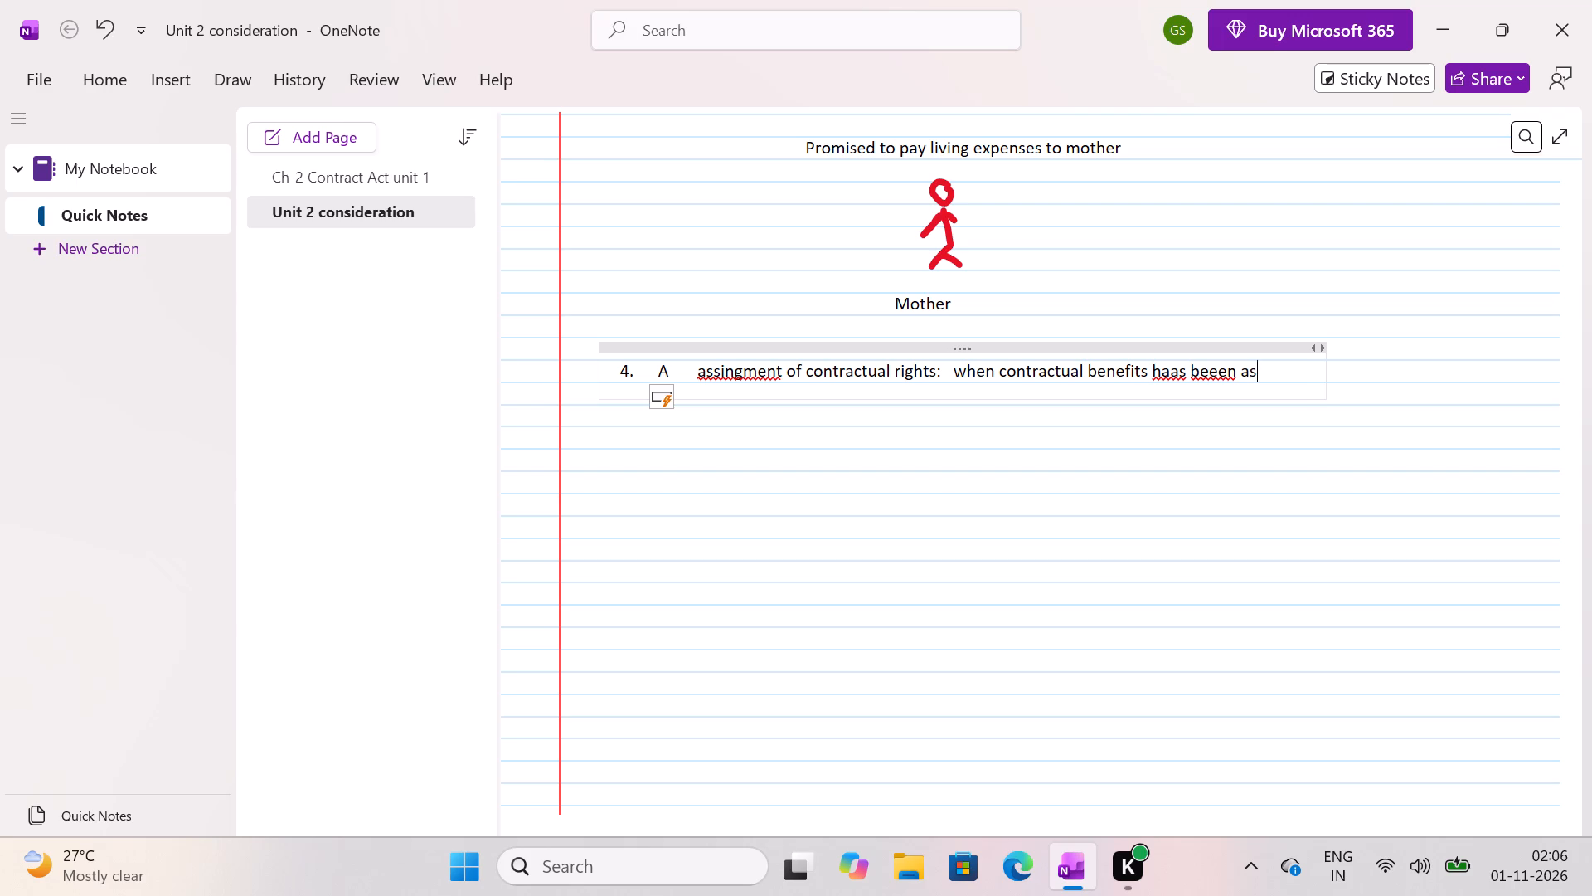
key("Left")
key("Left")
key("Left")
key("Left")
key("Left")
key("BackSpace")
key("Left")
key("Left")
key("Left")
key("Left")
key("BackSpace")
key("Right")
key("Right")
key("Right")
key("Right")
key("Right")
key("Right")
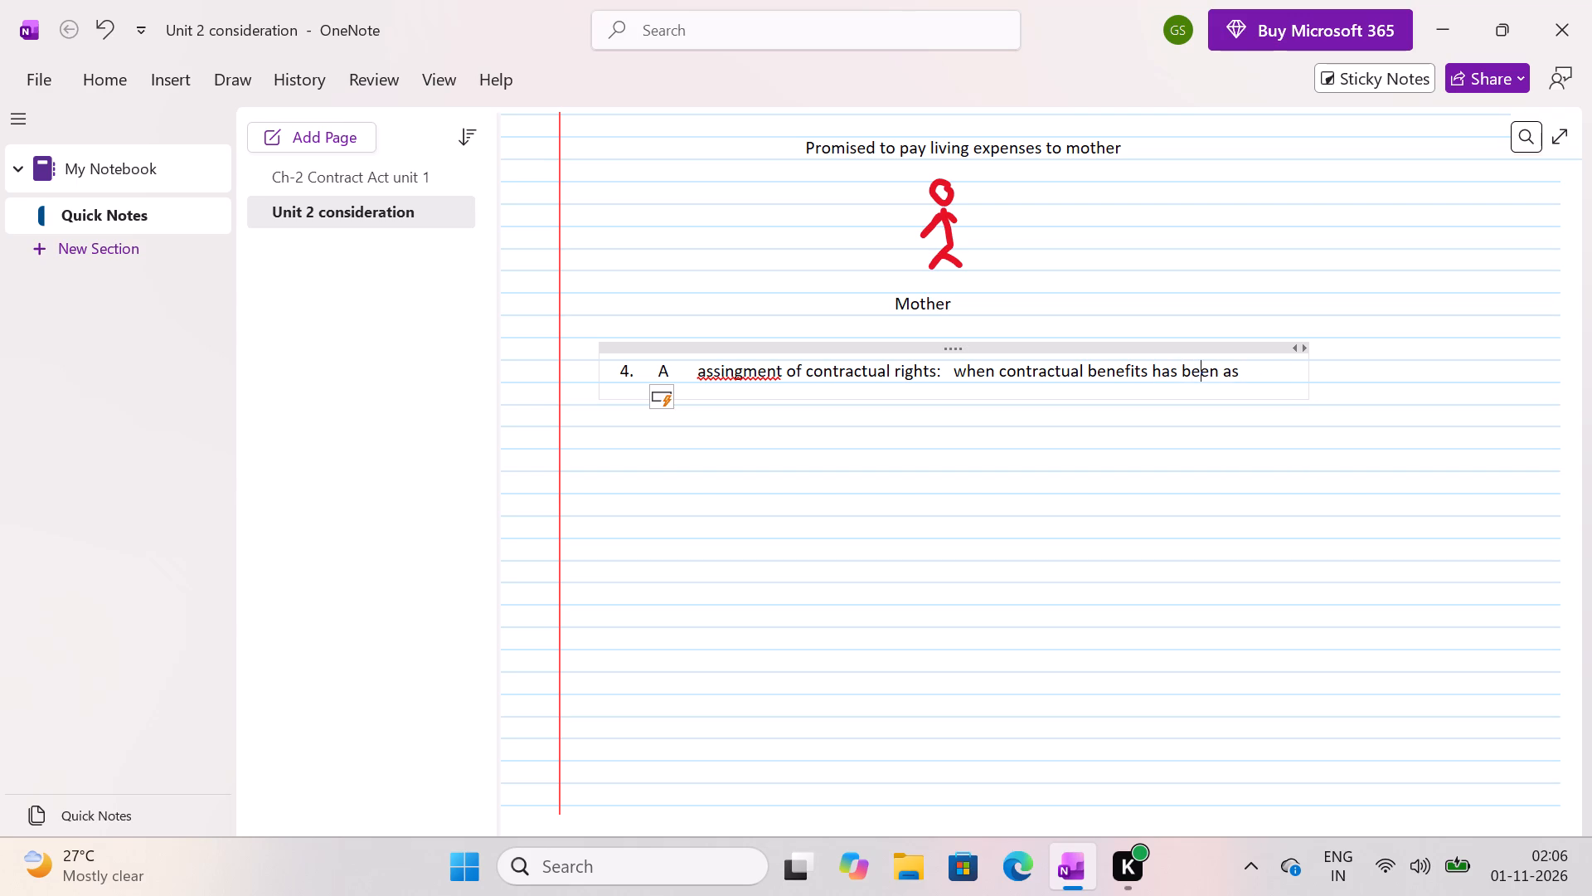
key("Right")
key("Right")
key("Right")
Complete the item 4 sentence so it ends "assinged even the assingee (beneficiary) can sue".
type("sing")
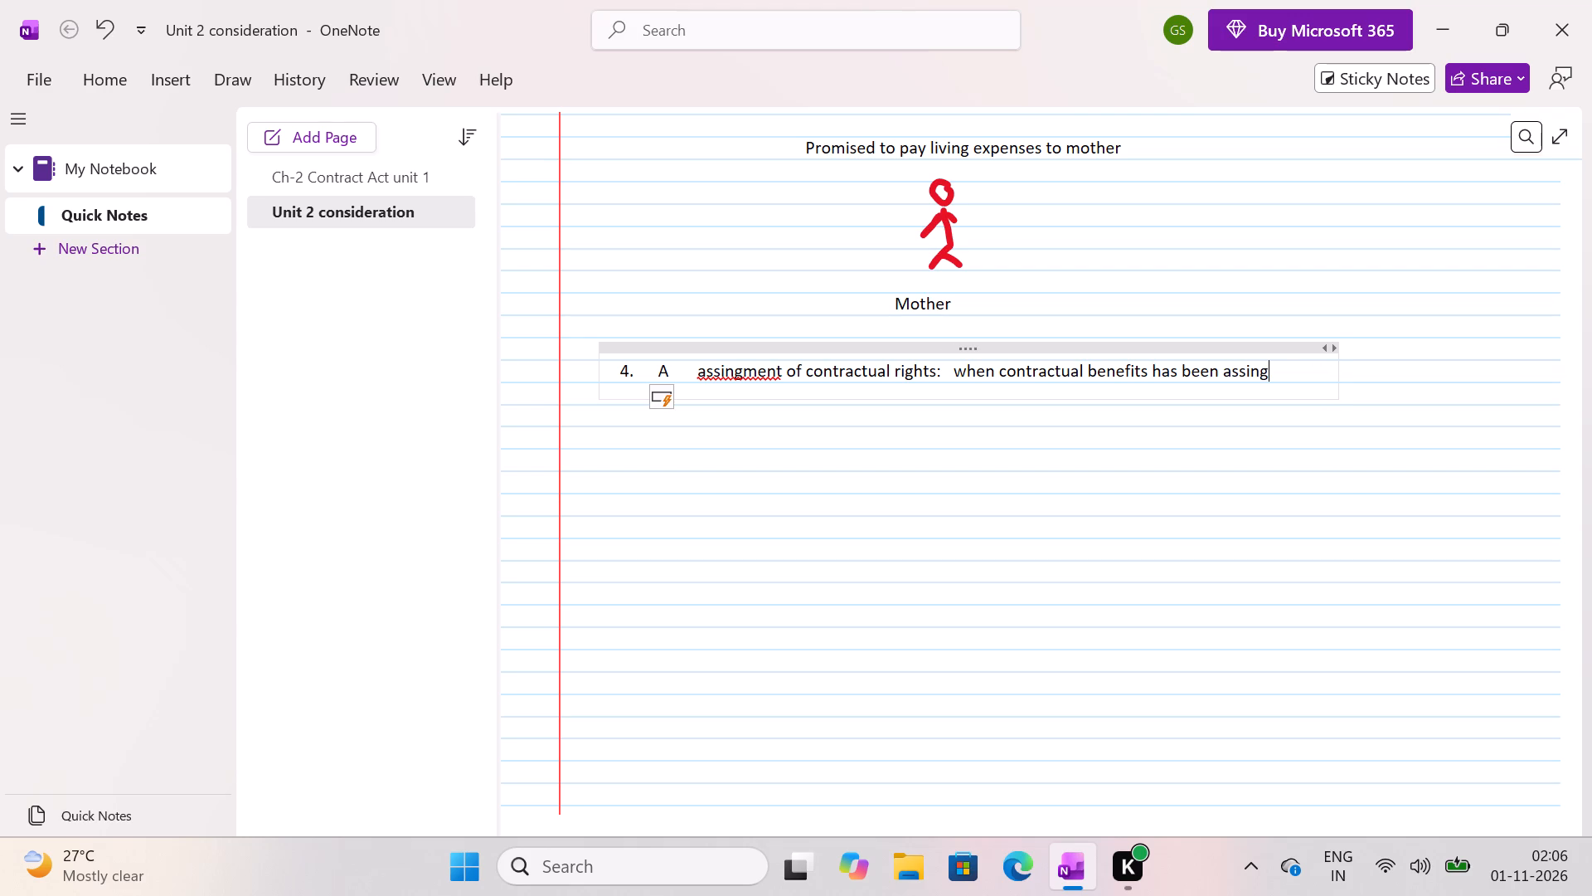
type("eed")
key("space")
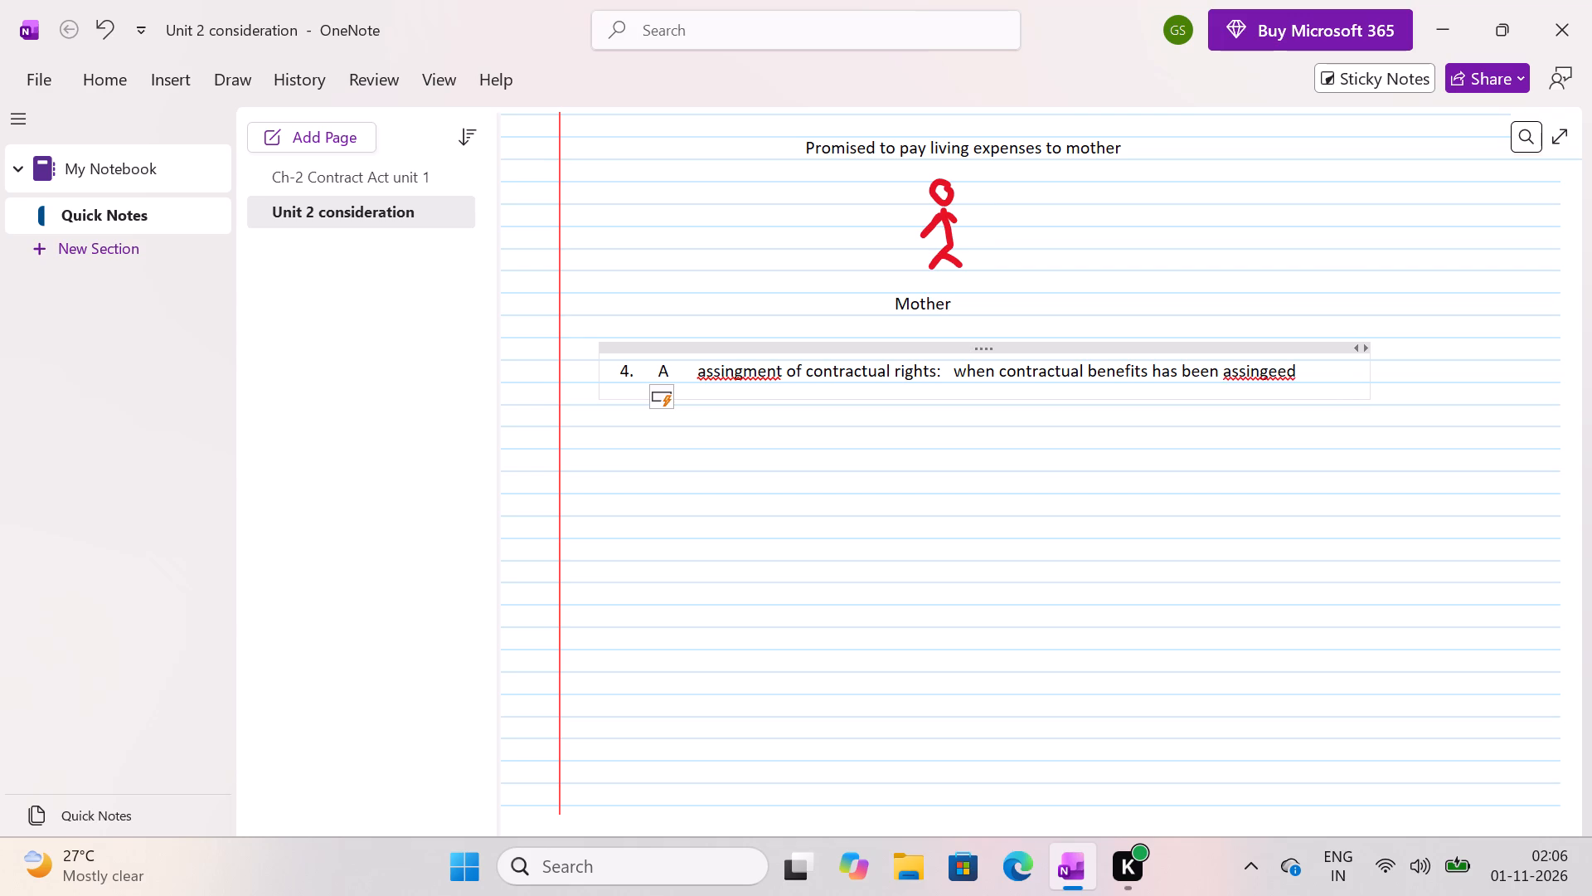
key("BackSpace")
key("BackSpace")
key("BackSpace")
type("d")
key("space")
type("even tyhe")
key("space")
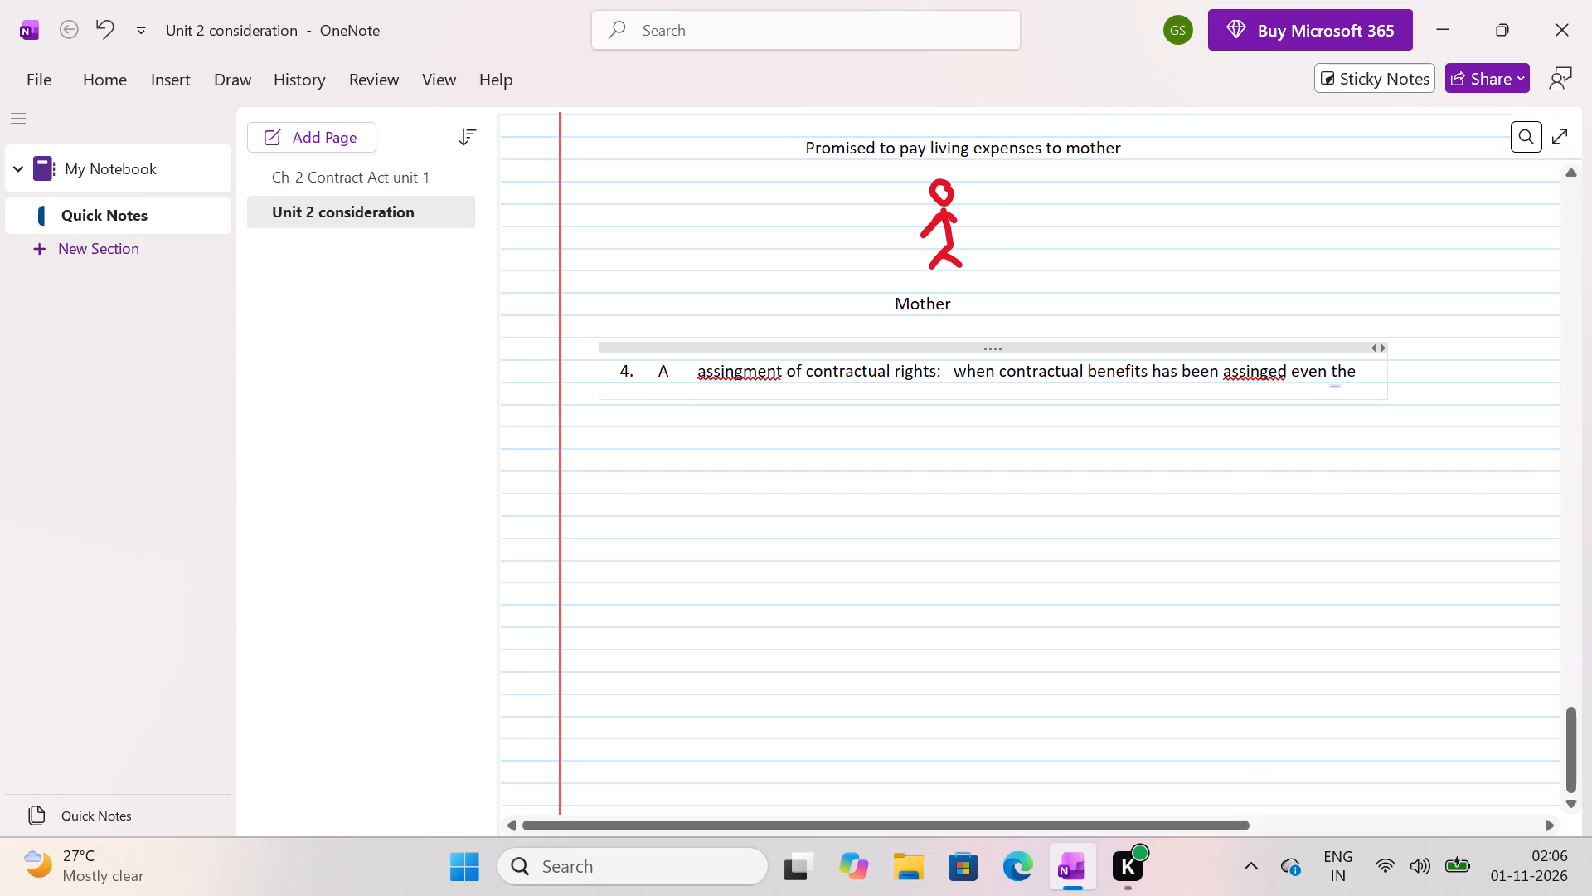
key("a")
type("ssingee")
key("space")
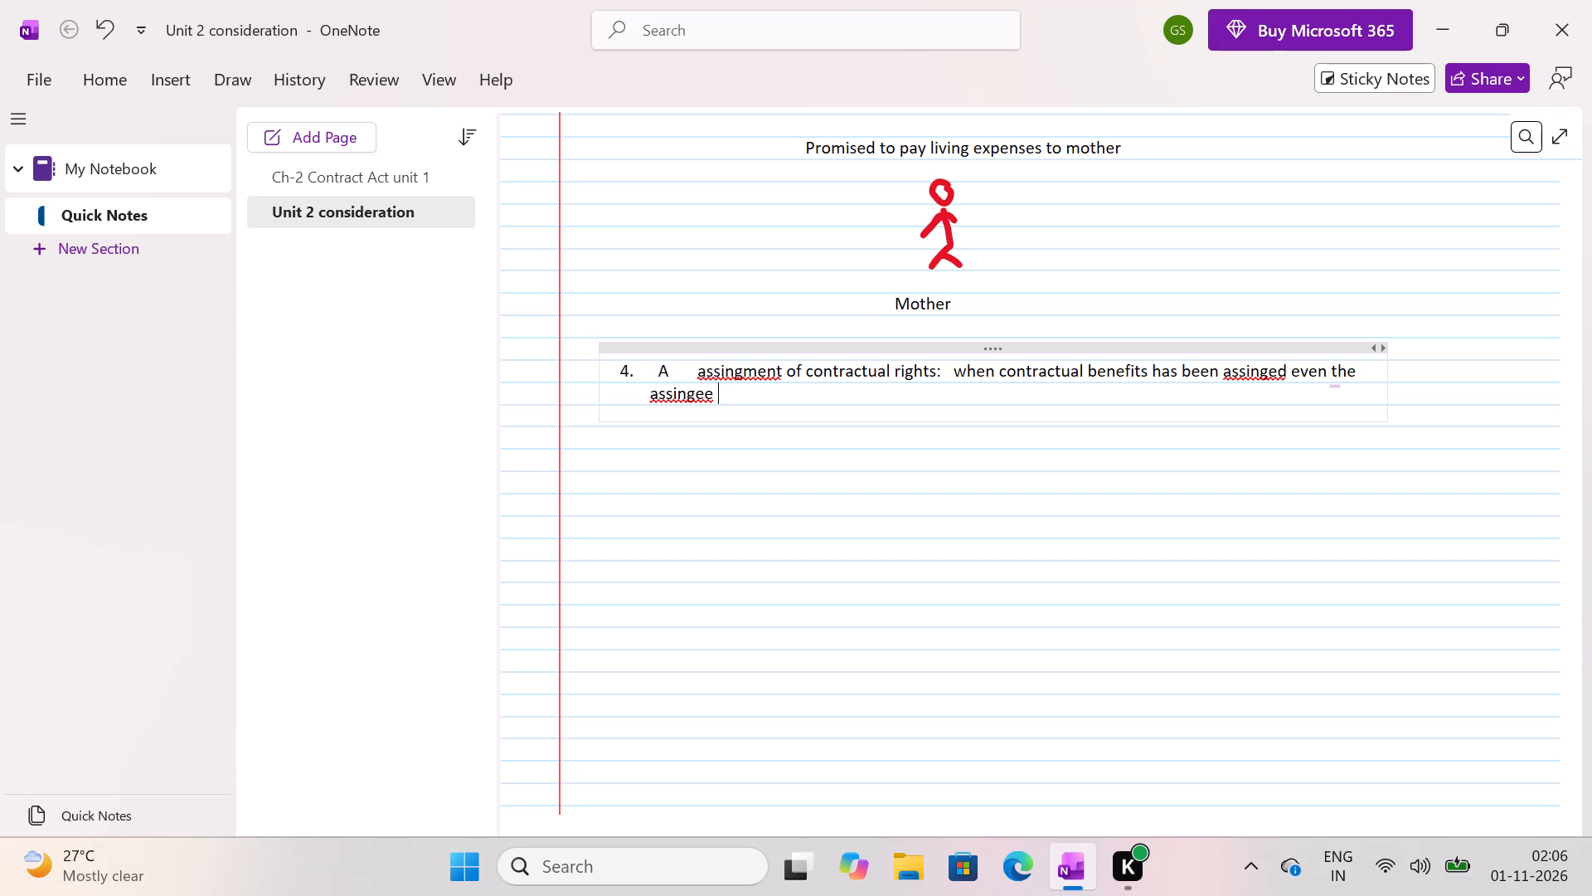
type("(bee")
key("BackSpace")
type("neficiary)")
key("space")
type("can")
key("space")
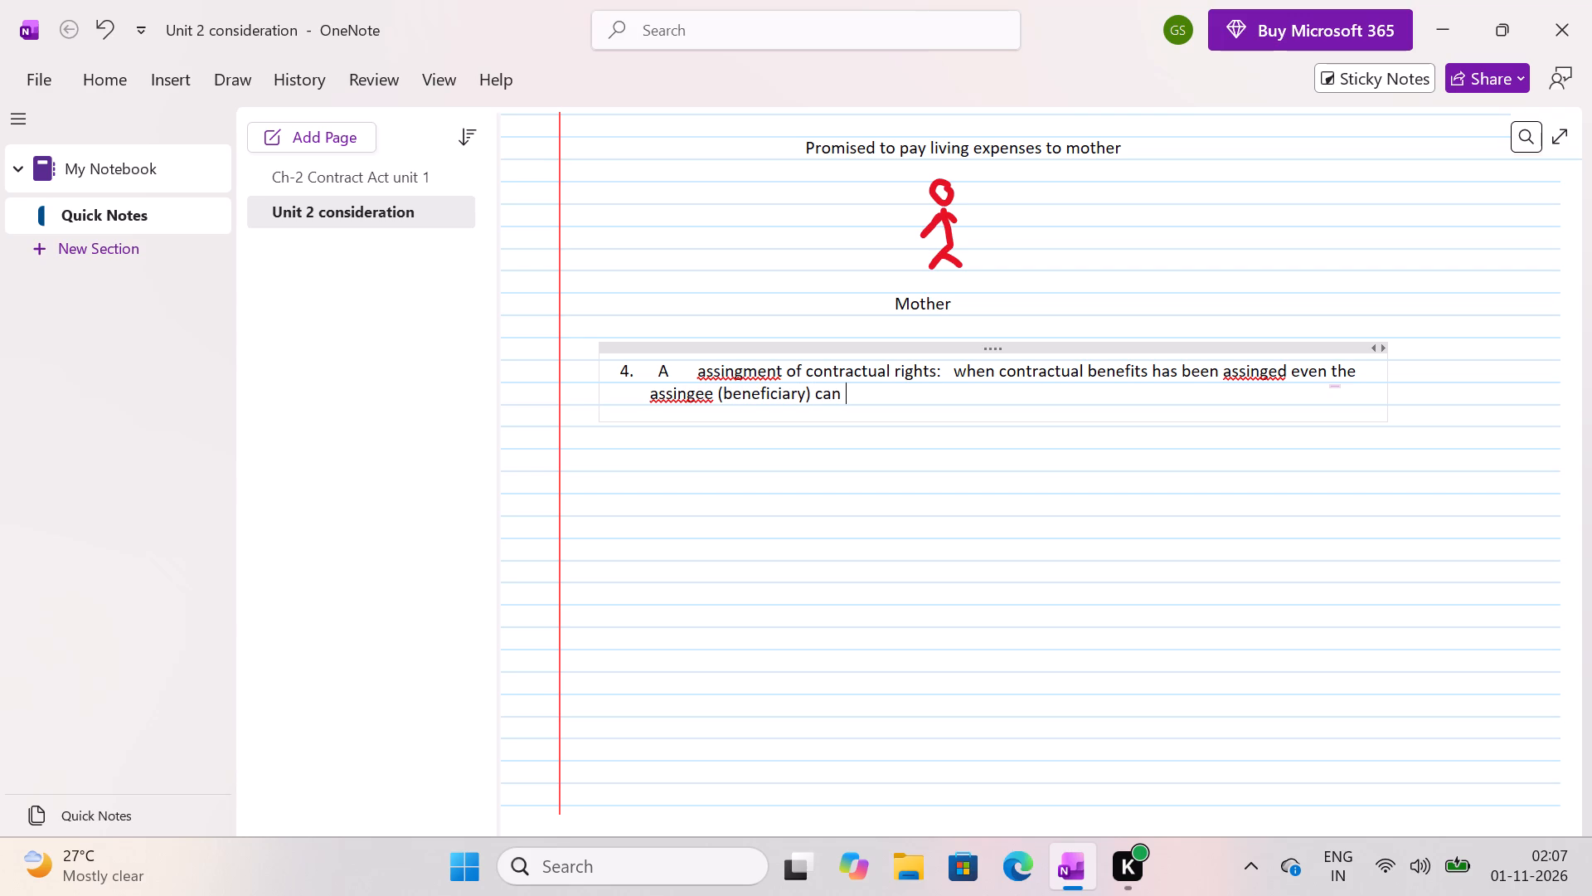
type("sue")
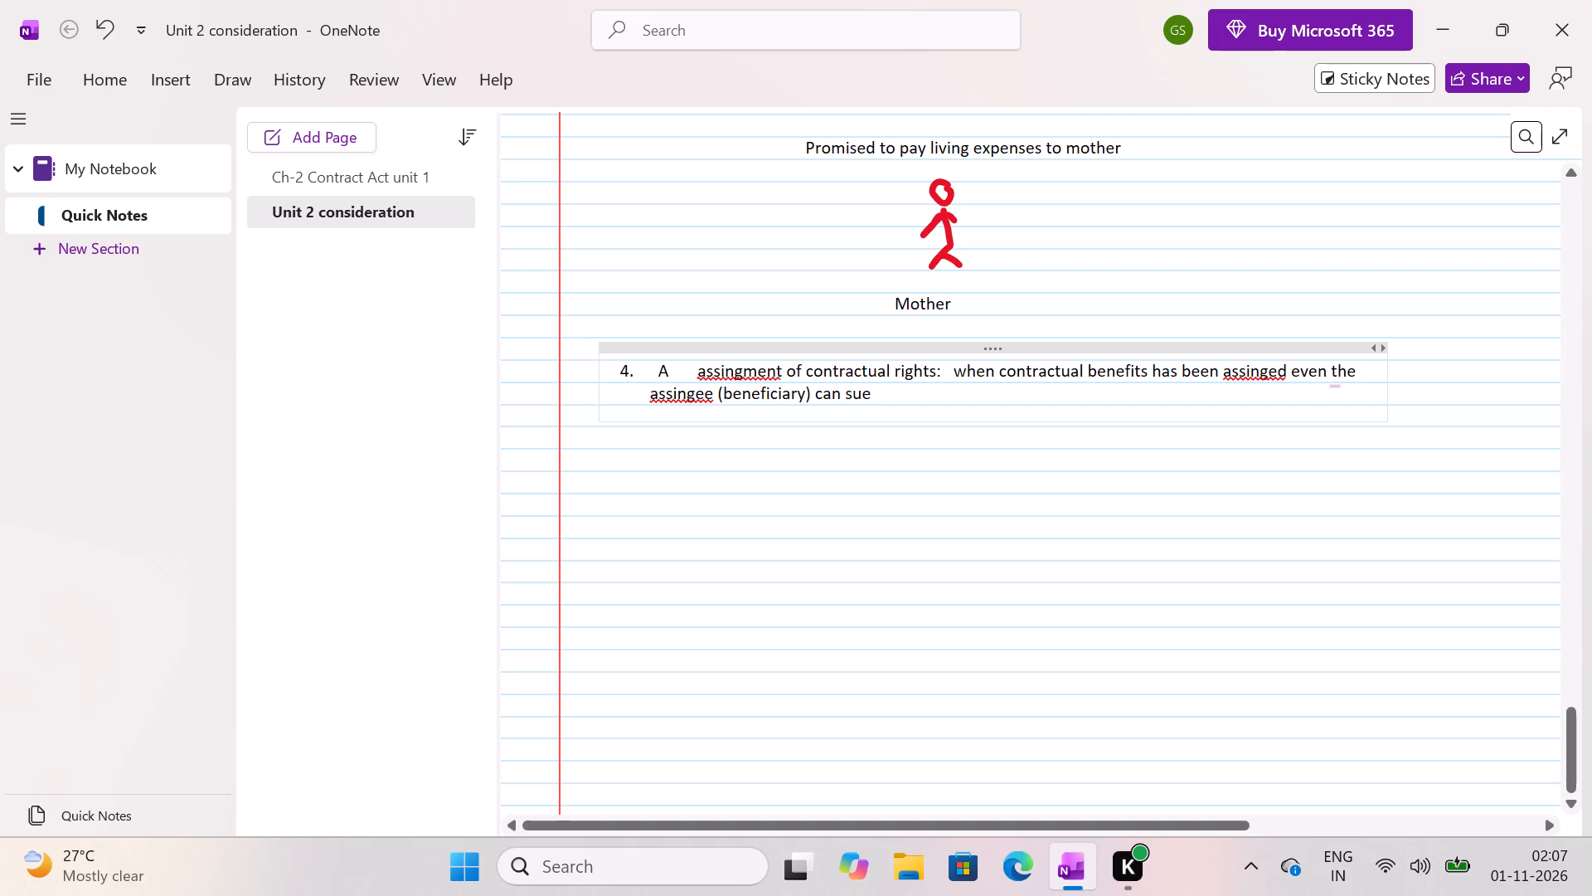
Add two separate text labels on one line below item 4, "X ltd" and, well apart from it, "bank".
left_click(681, 462)
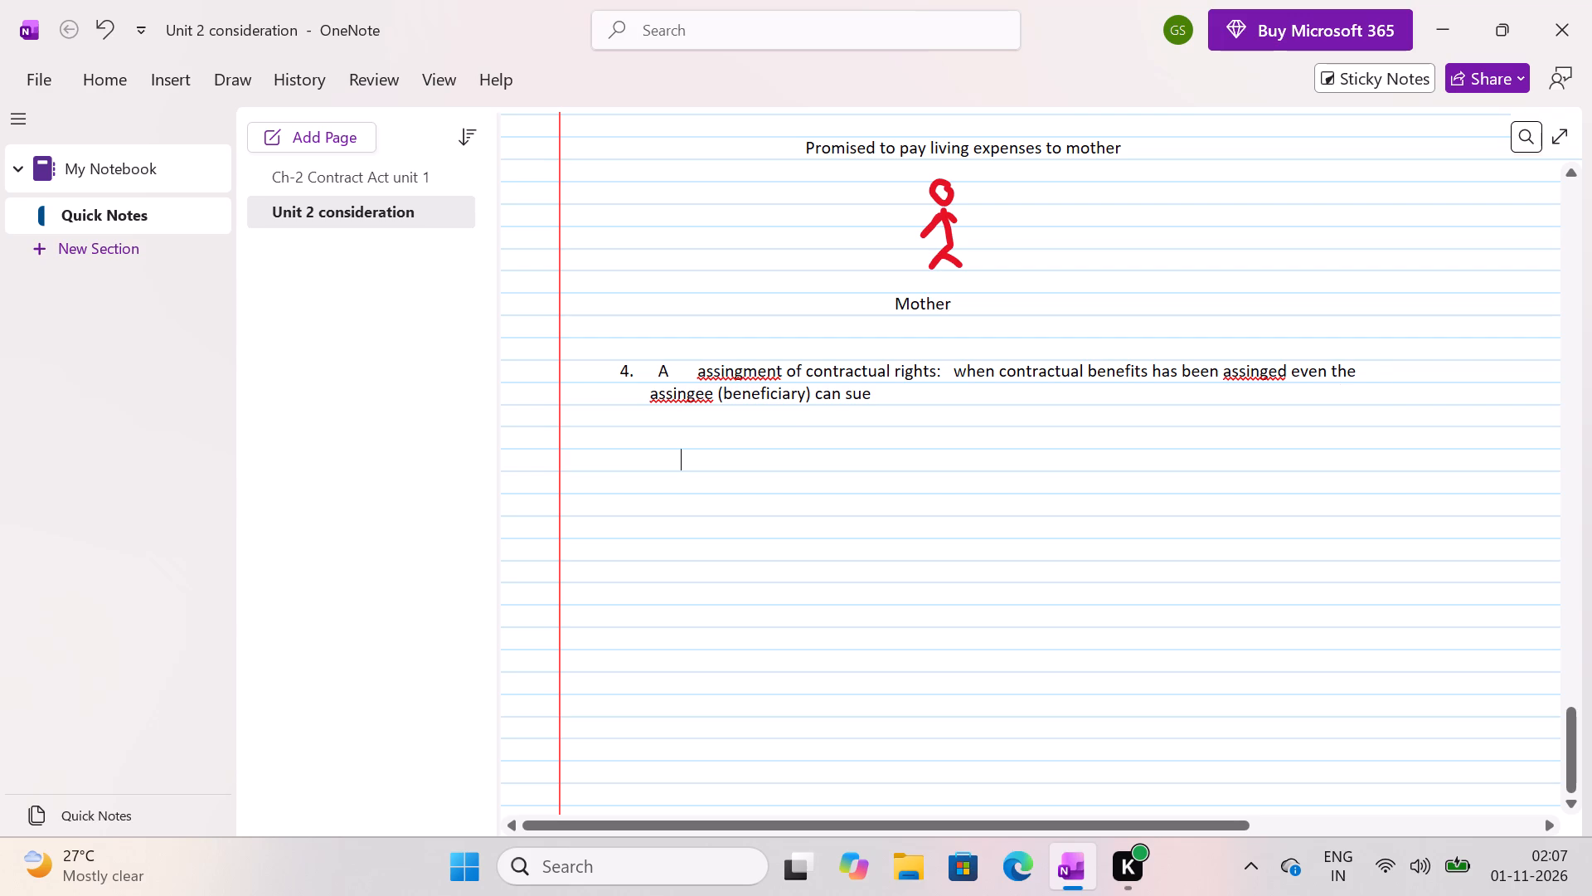
key("space")
type("ltd")
key("space")
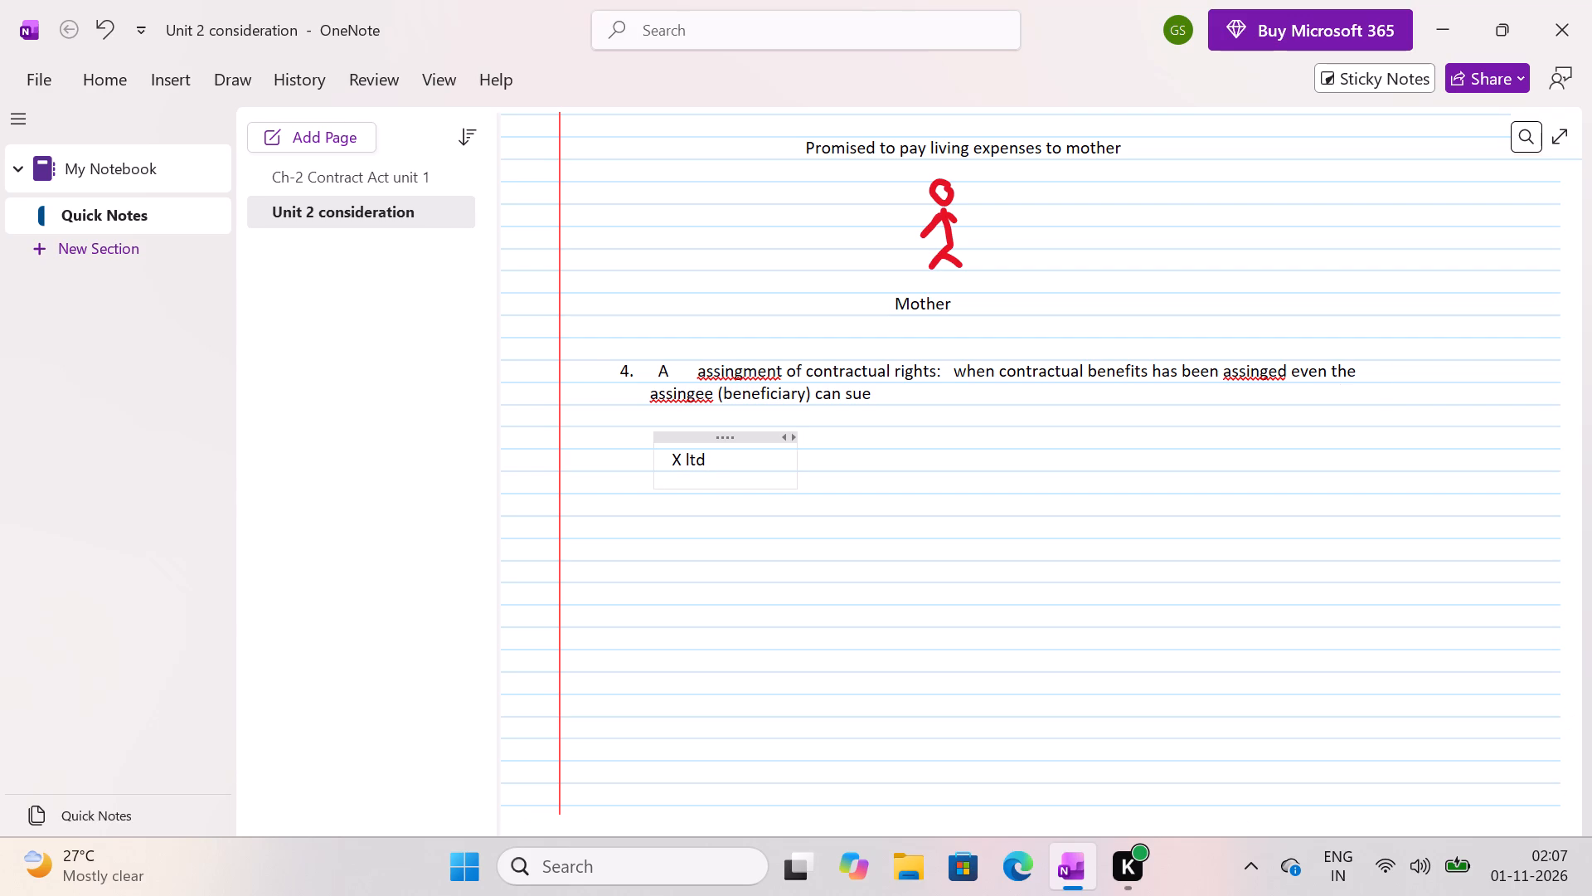
left_click(1217, 457)
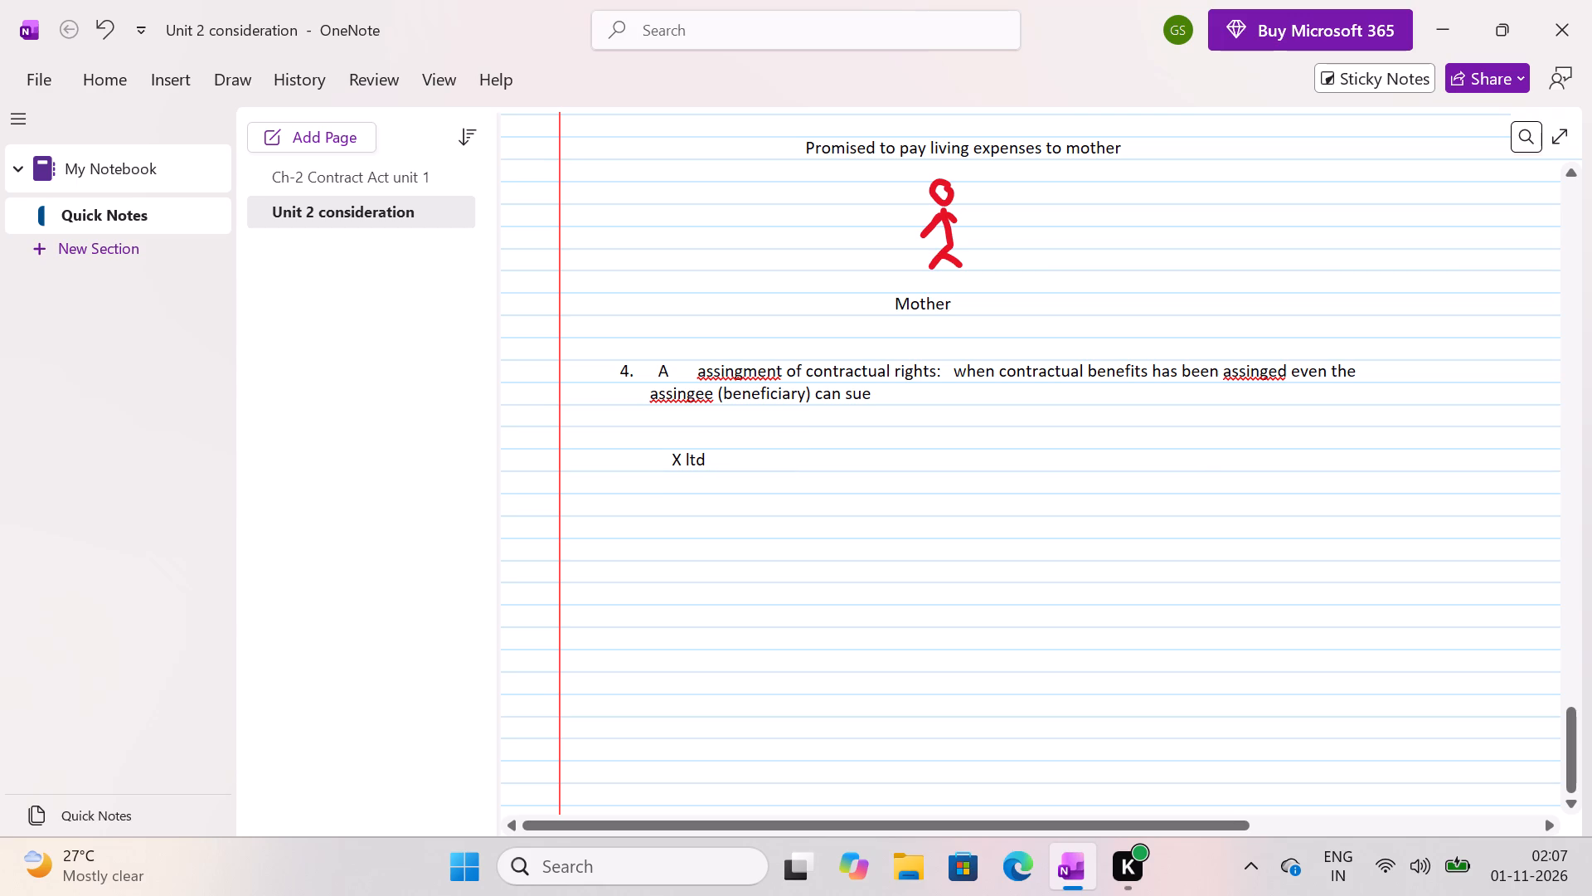
type("bank")
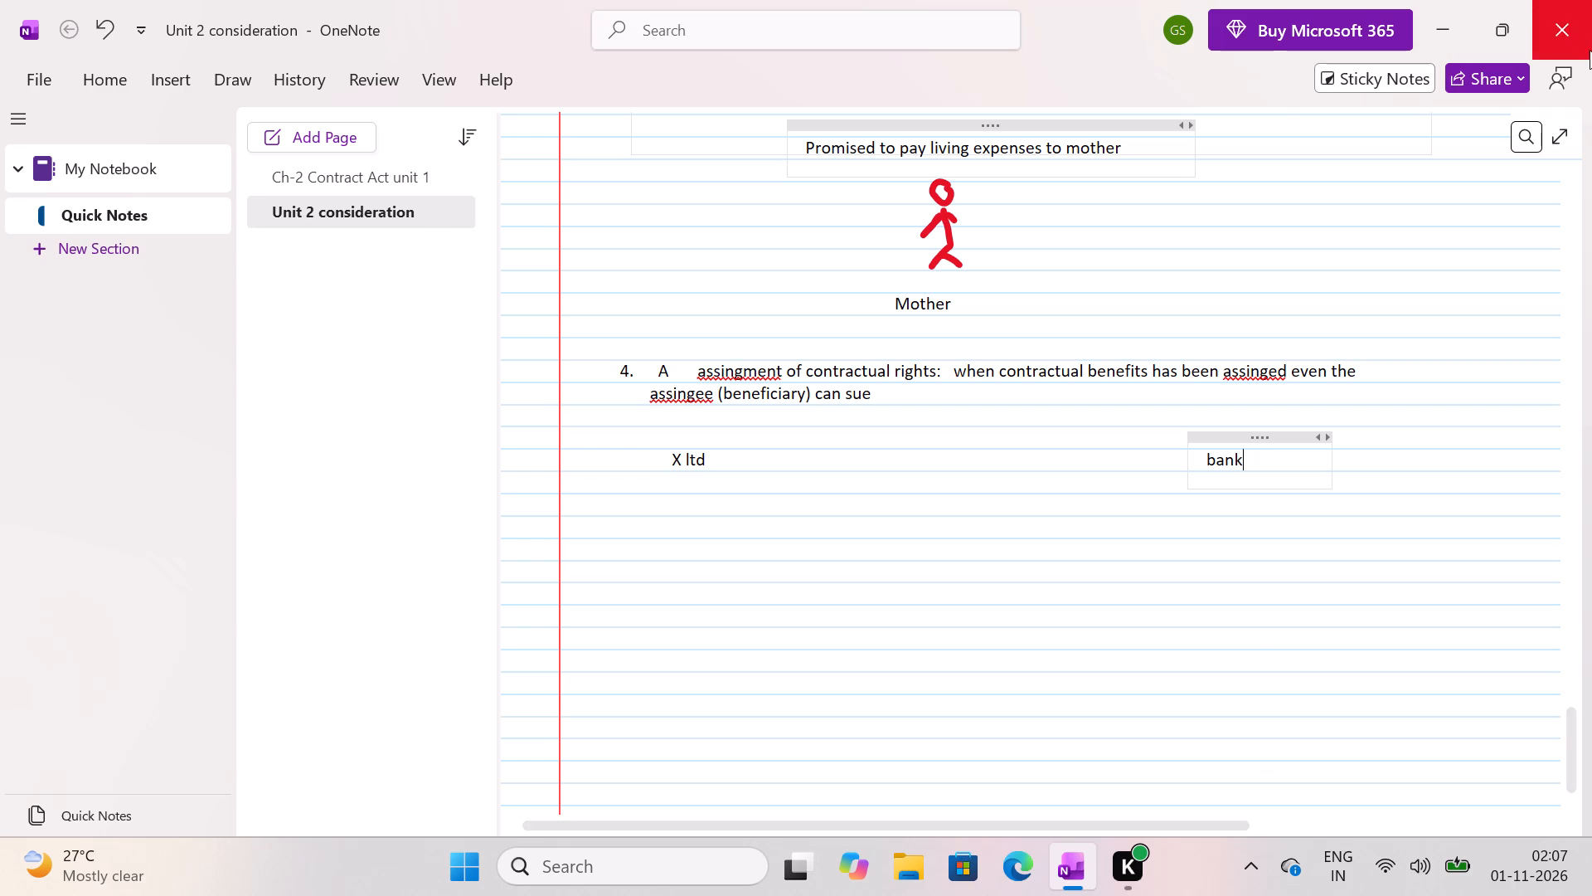
Draw a long horizontal arrow with the light blue pen, running from "X ltd" to "bank".
left_click(1565, 137)
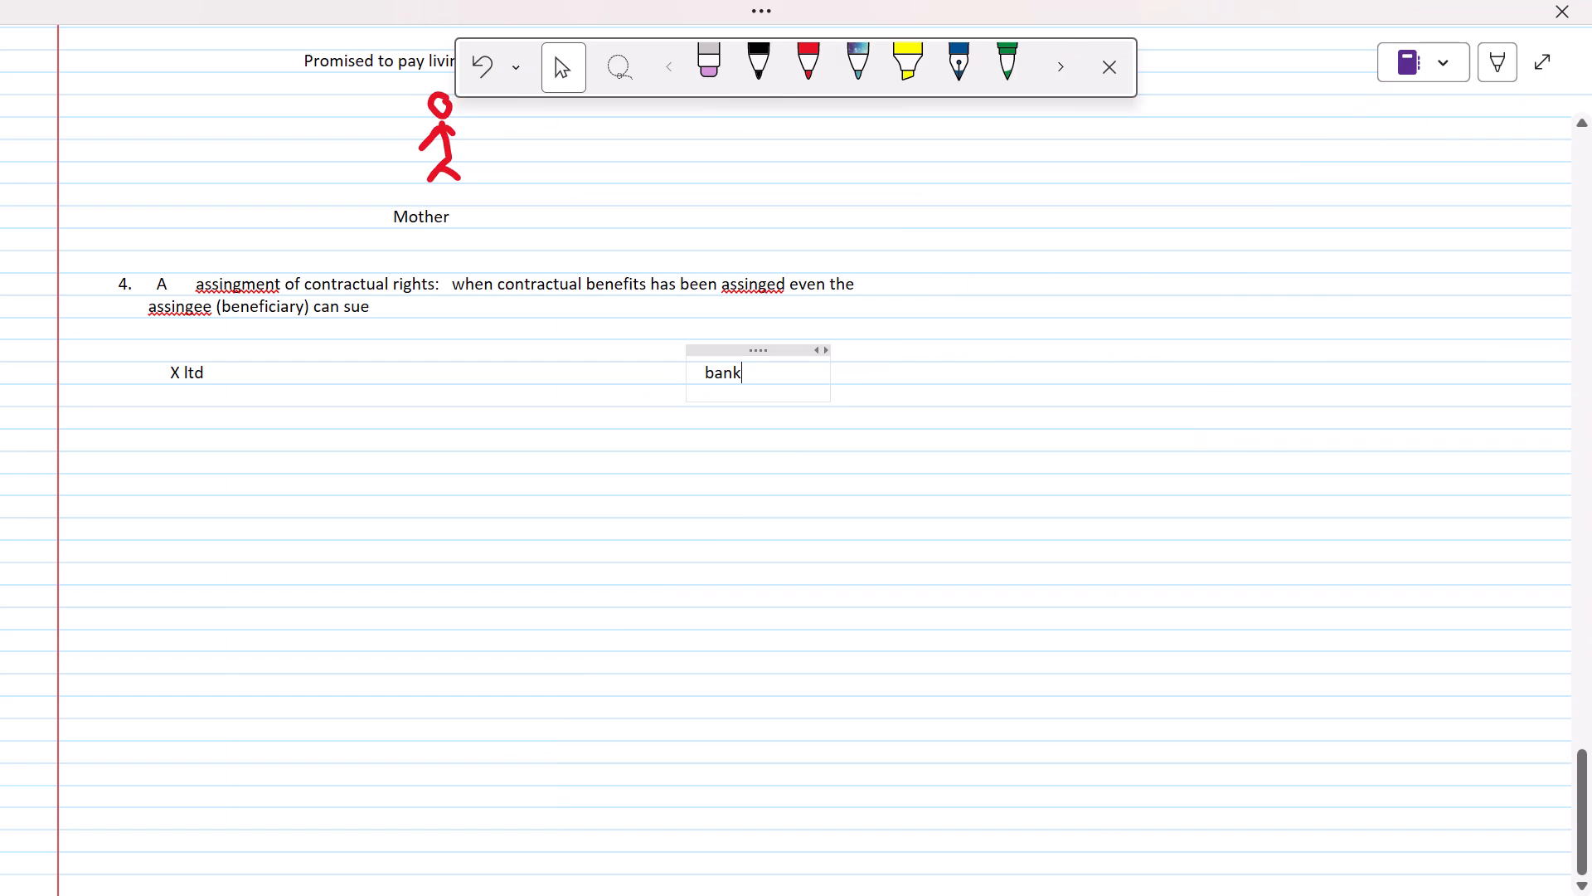
left_click(761, 69)
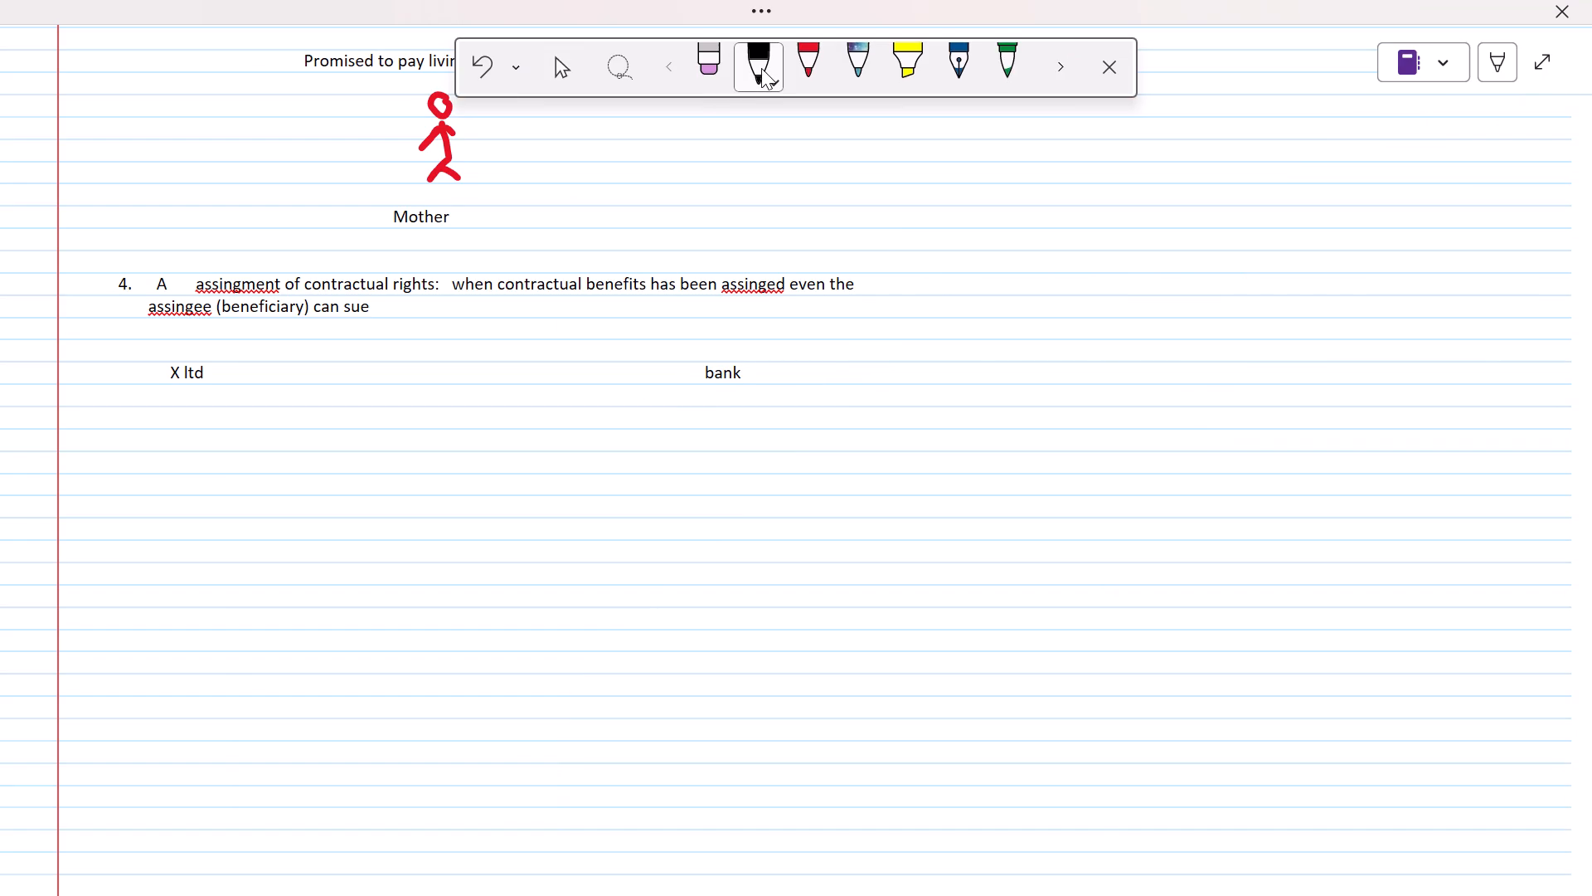
left_click(1059, 59)
left_click(1016, 51)
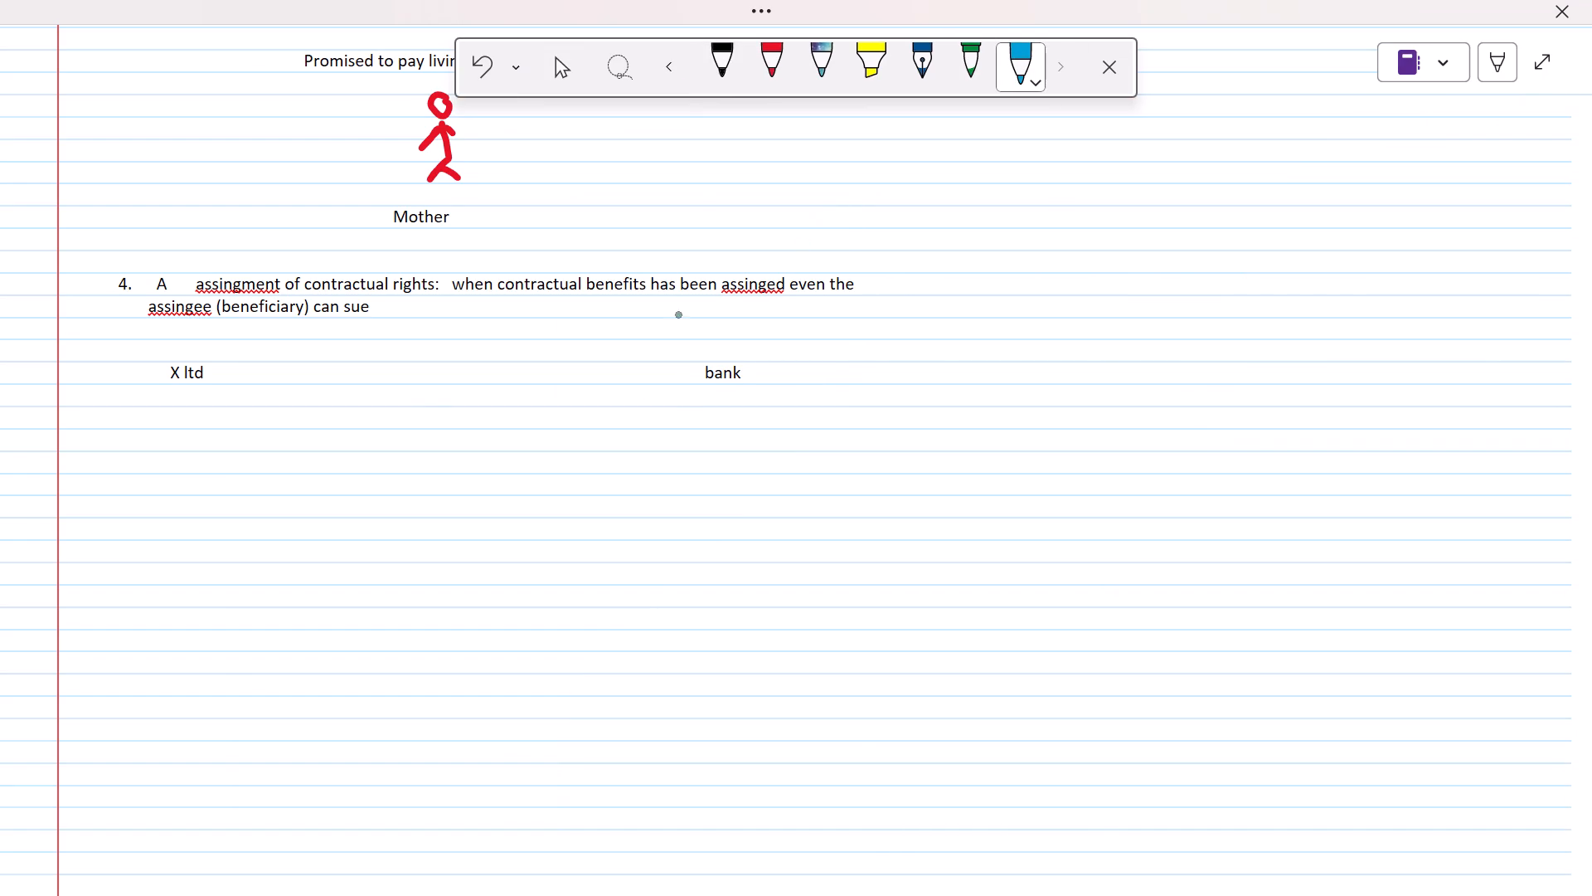
left_click_drag(244, 374, 471, 363)
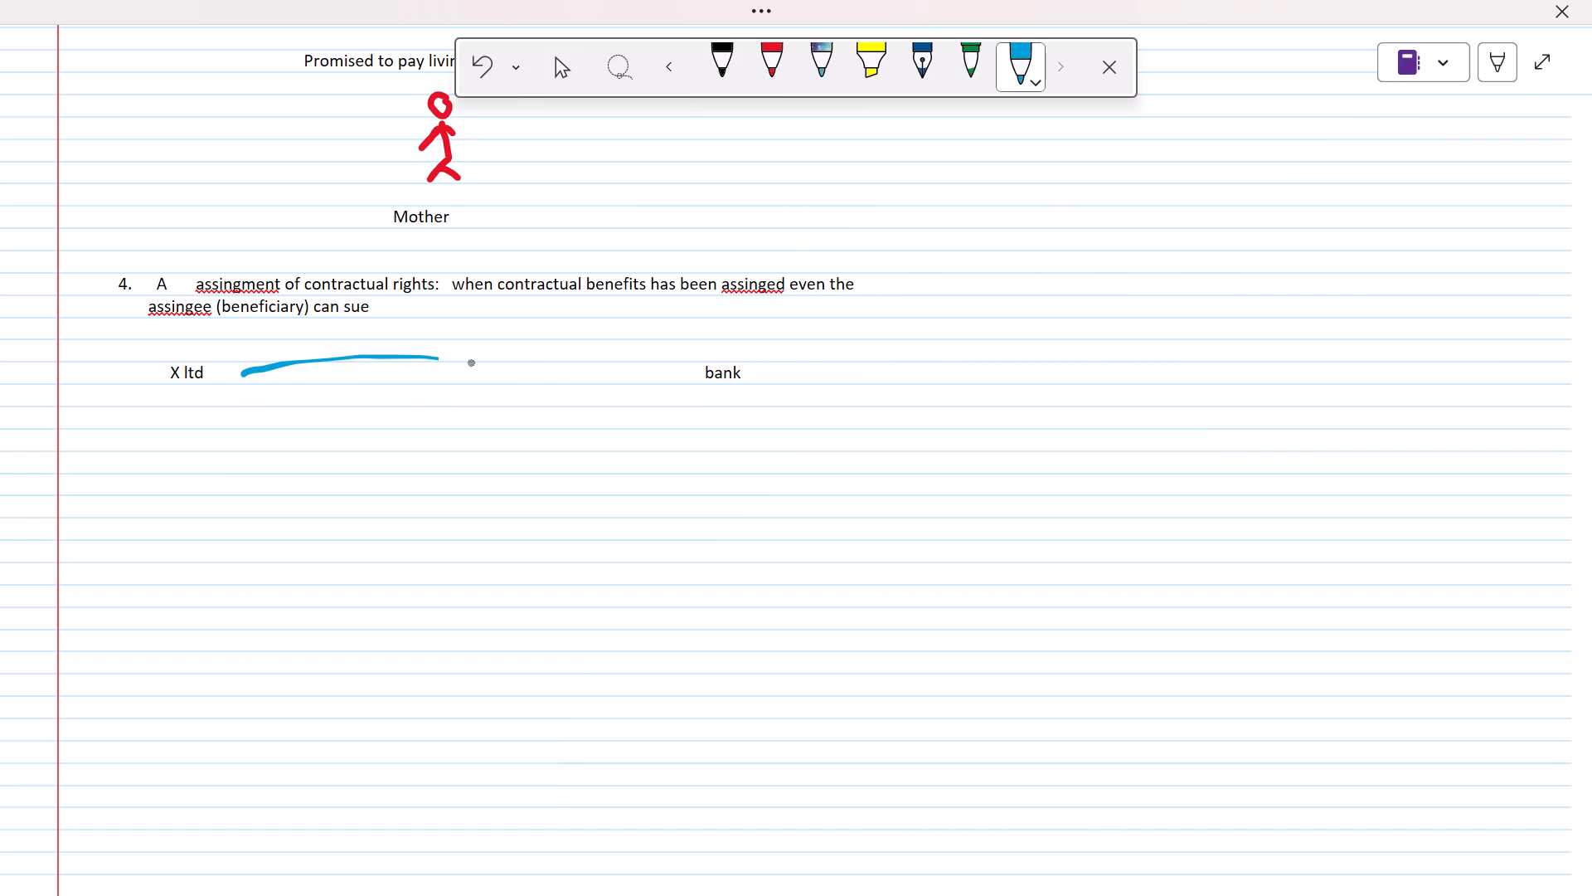
left_click_drag(471, 363, 665, 362)
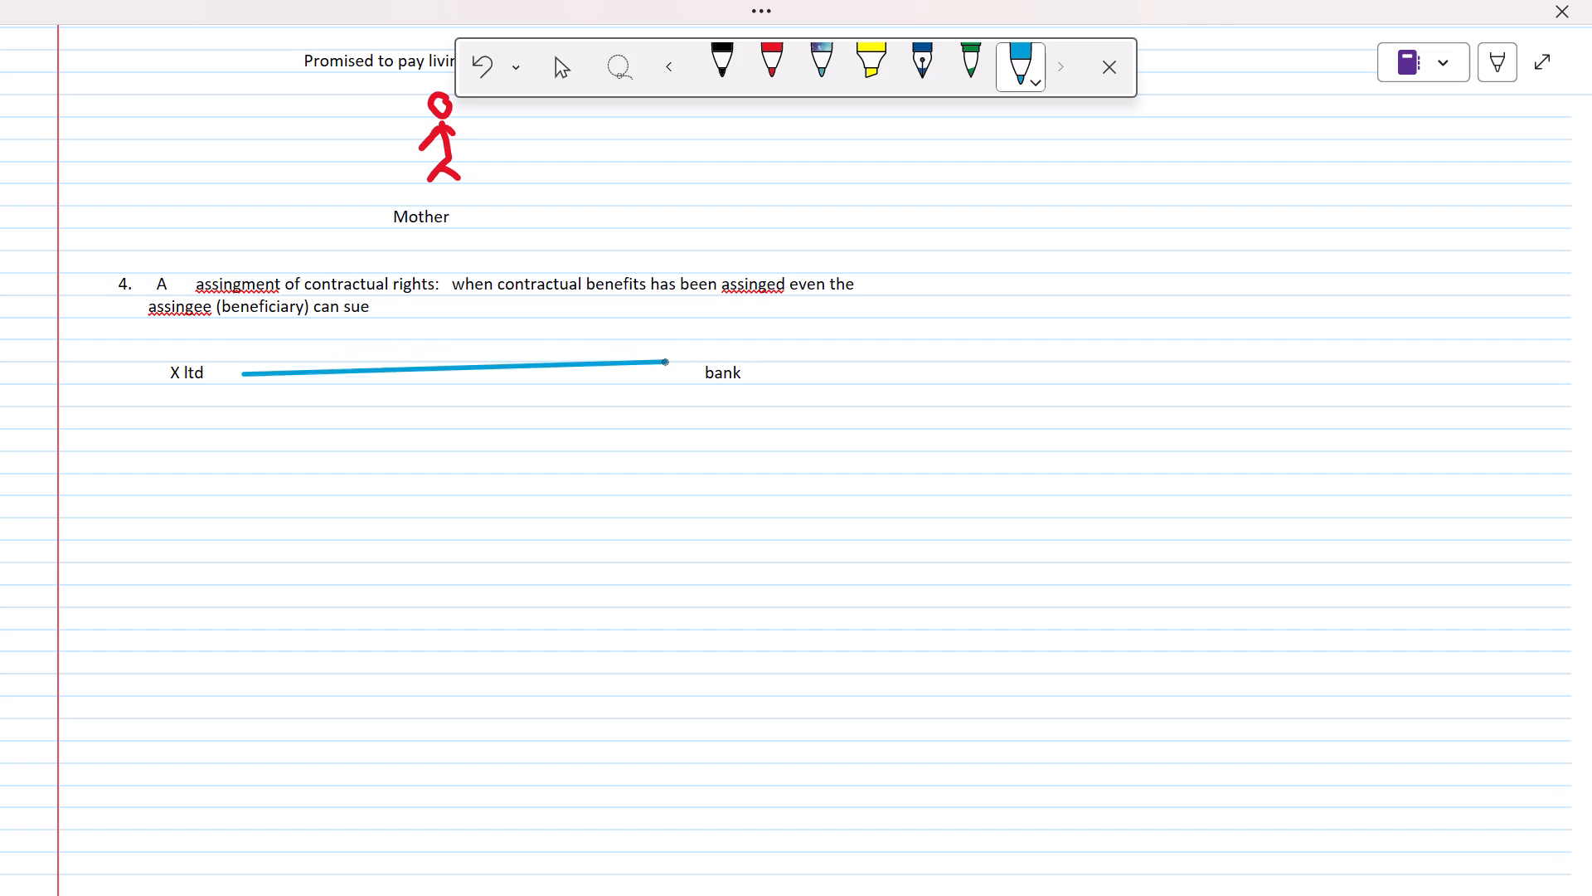
left_click_drag(665, 362, 670, 373)
left_click_drag(663, 368, 666, 383)
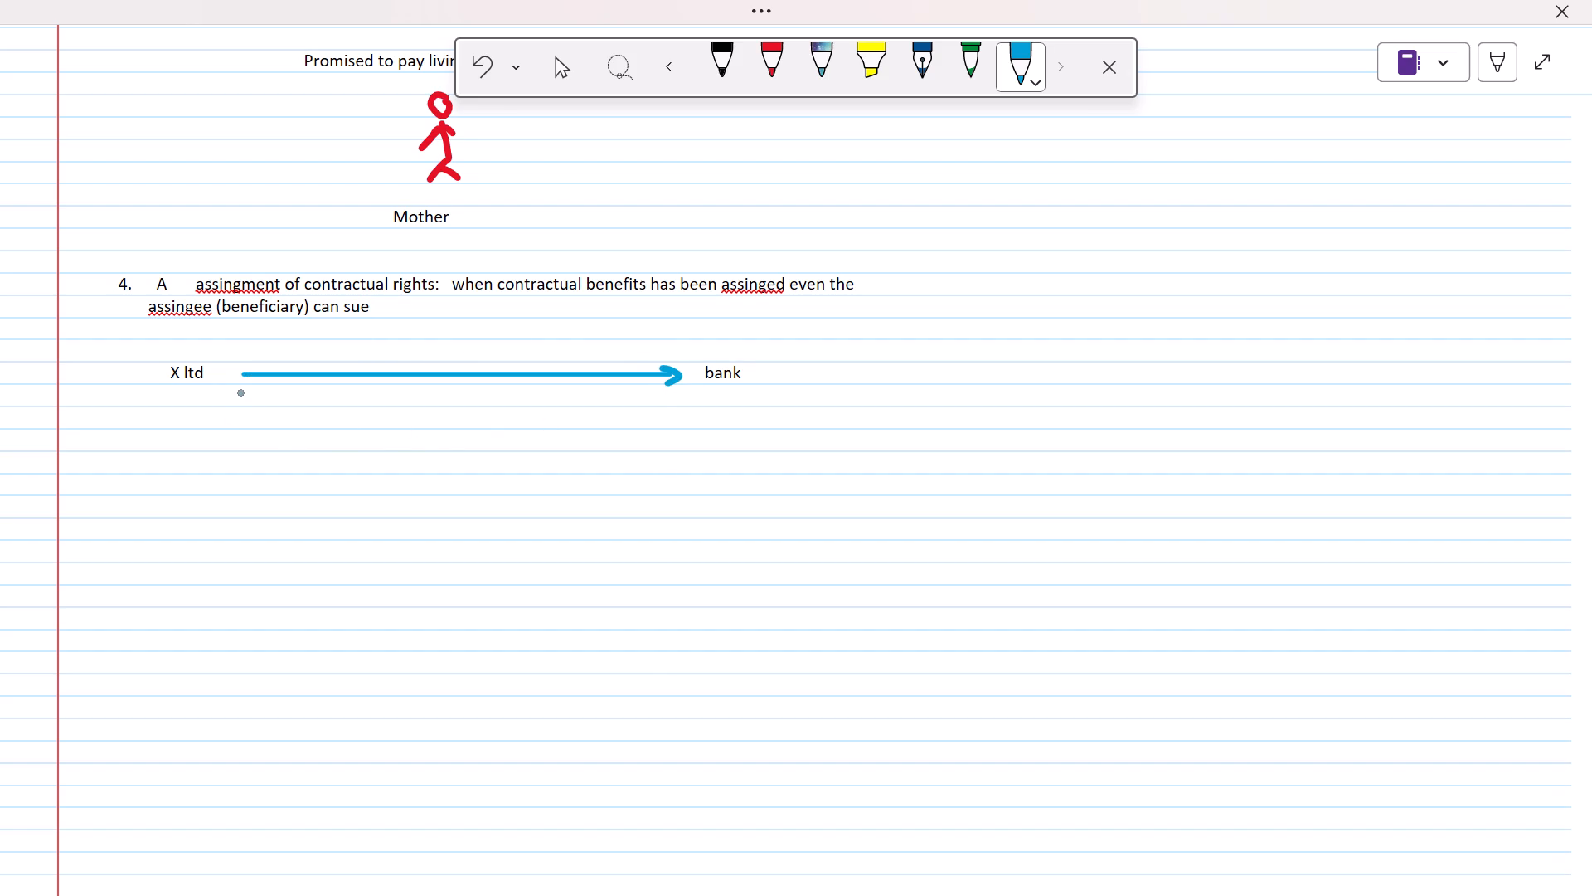
Draw a short light blue downward arrow beneath the start of the long arrow, beside "X ltd".
left_click_drag(242, 387, 250, 426)
left_click_drag(250, 426, 238, 414)
left_click_drag(238, 414, 256, 413)
Add the text label "Assignor" below "X ltd", next to the short downward arrow.
left_click(558, 74)
left_click(115, 414)
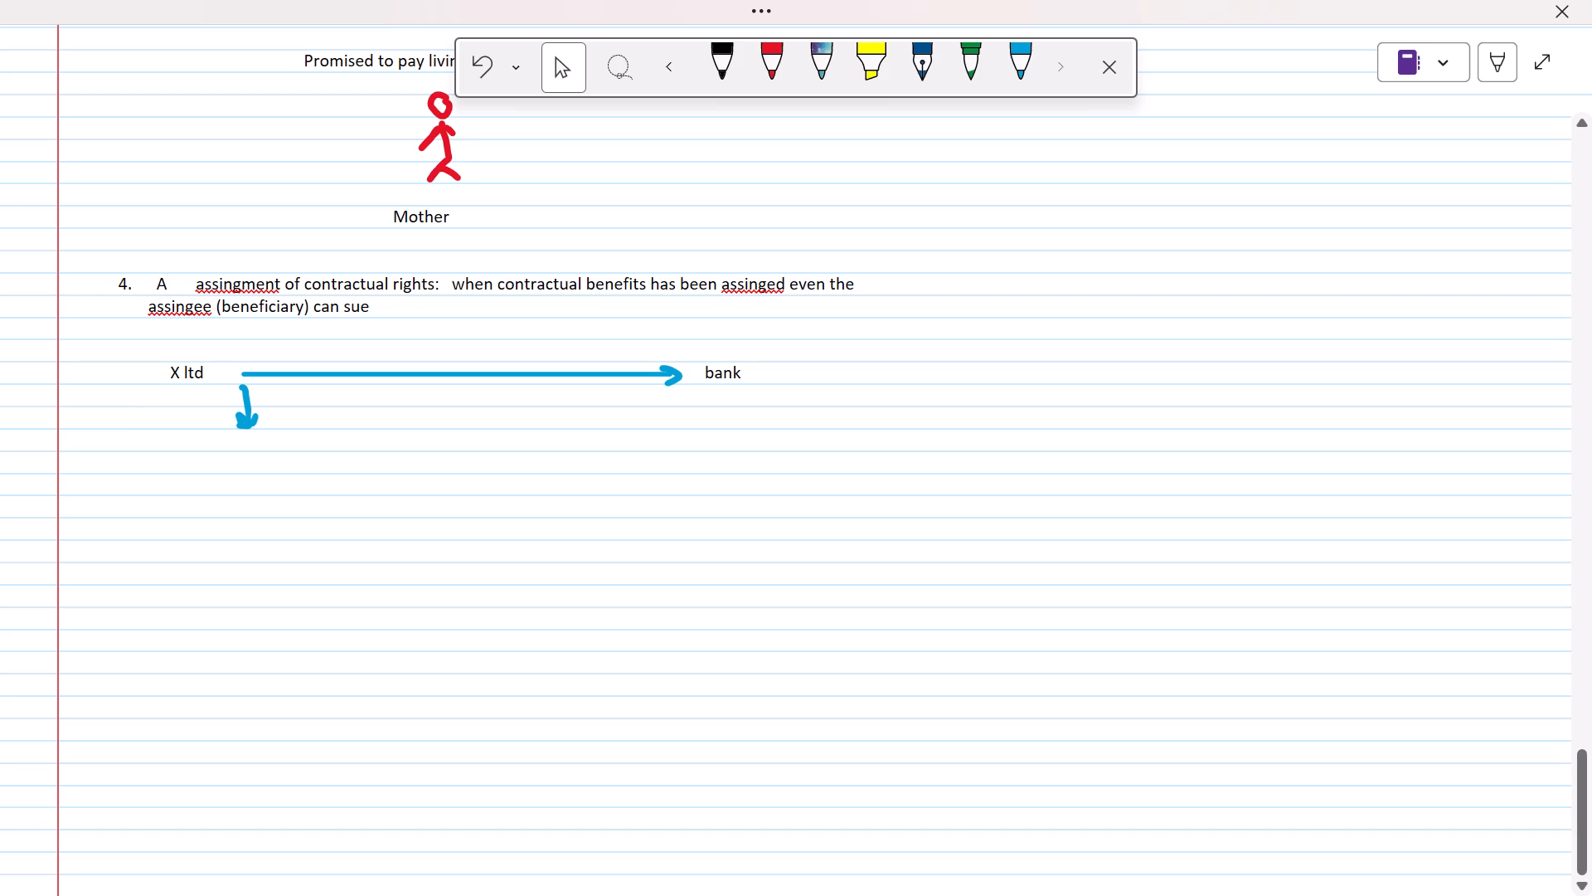
type("assi")
type("nn")
key("g")
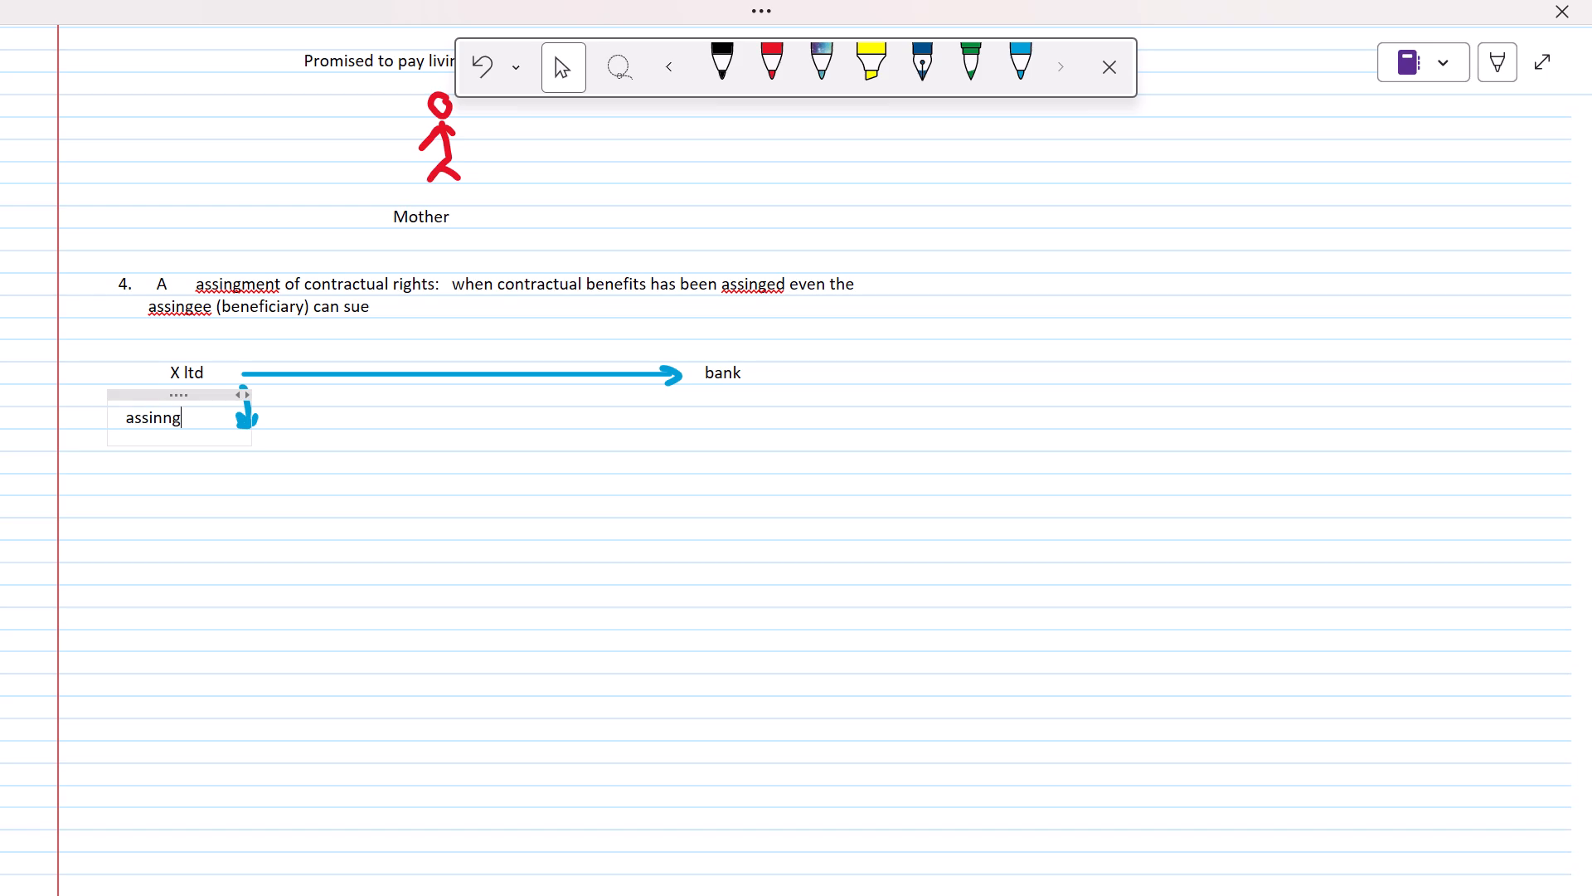
key("o")
key("BackSpace")
key("BackSpace")
key("BackSpace")
key("BackSpace")
type("gnor")
key("space")
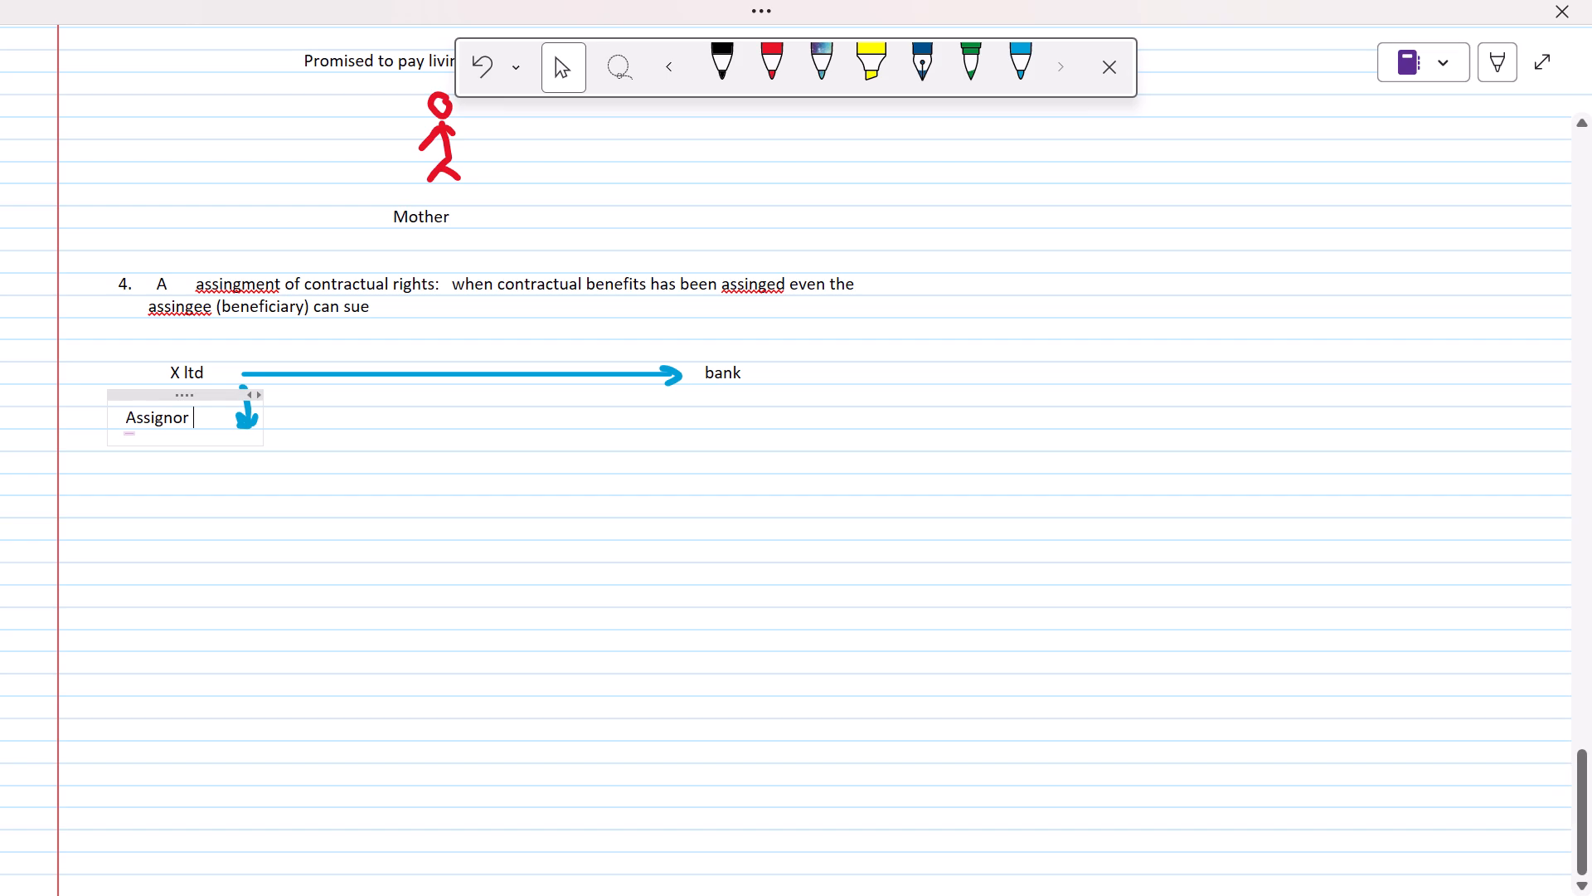
In item 4, remove the "n" before the "g" in both "assinged" and "assingment".
left_click(756, 283)
key("BackSpace")
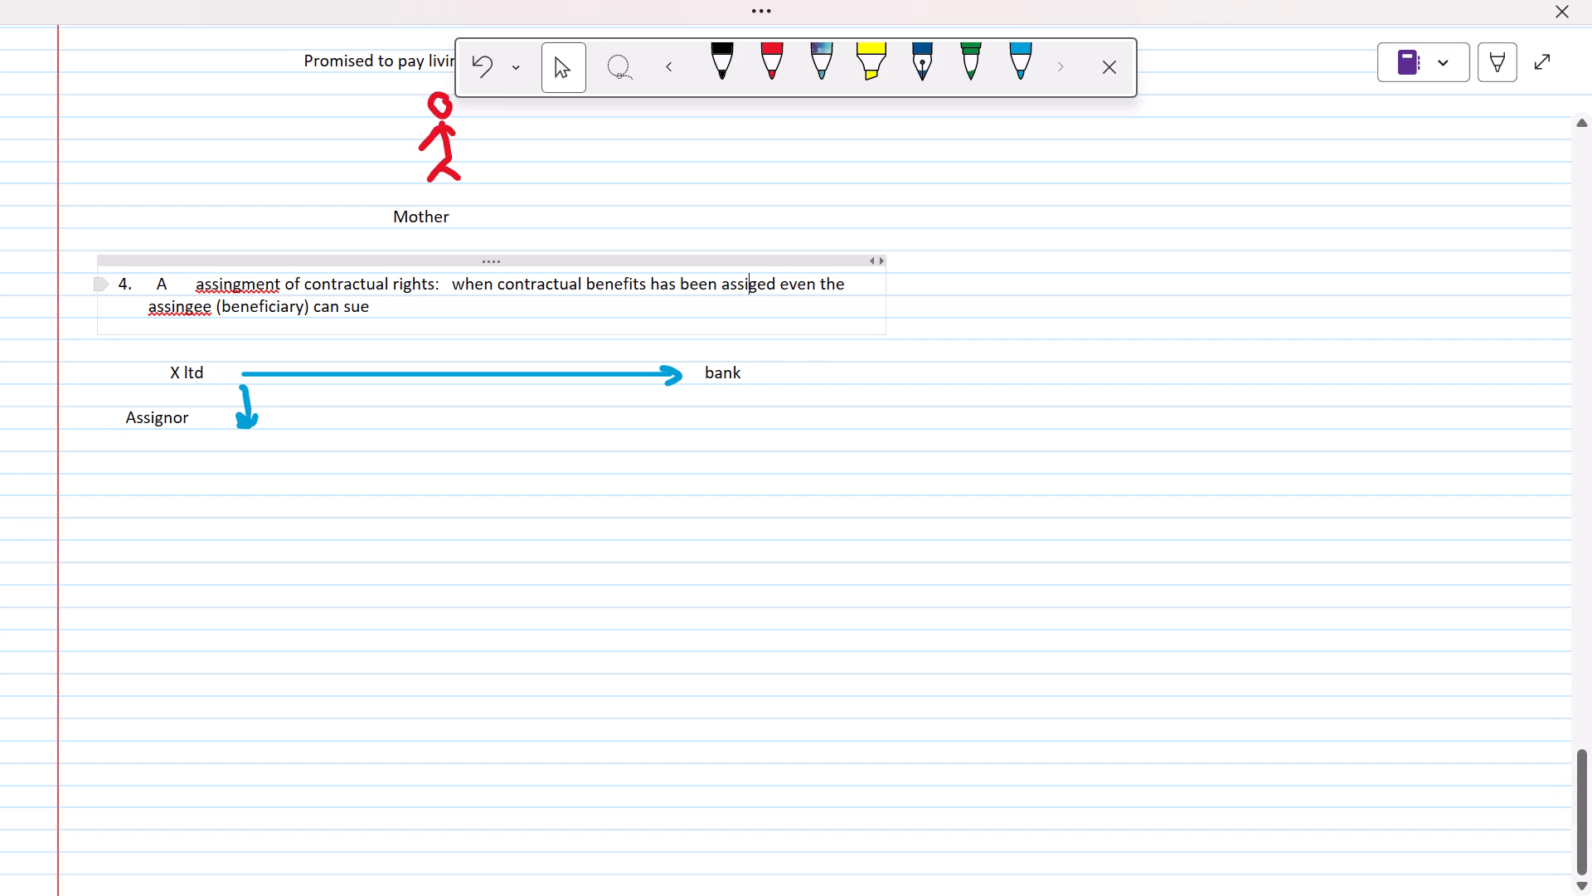
left_click(232, 285)
key("BackSpace")
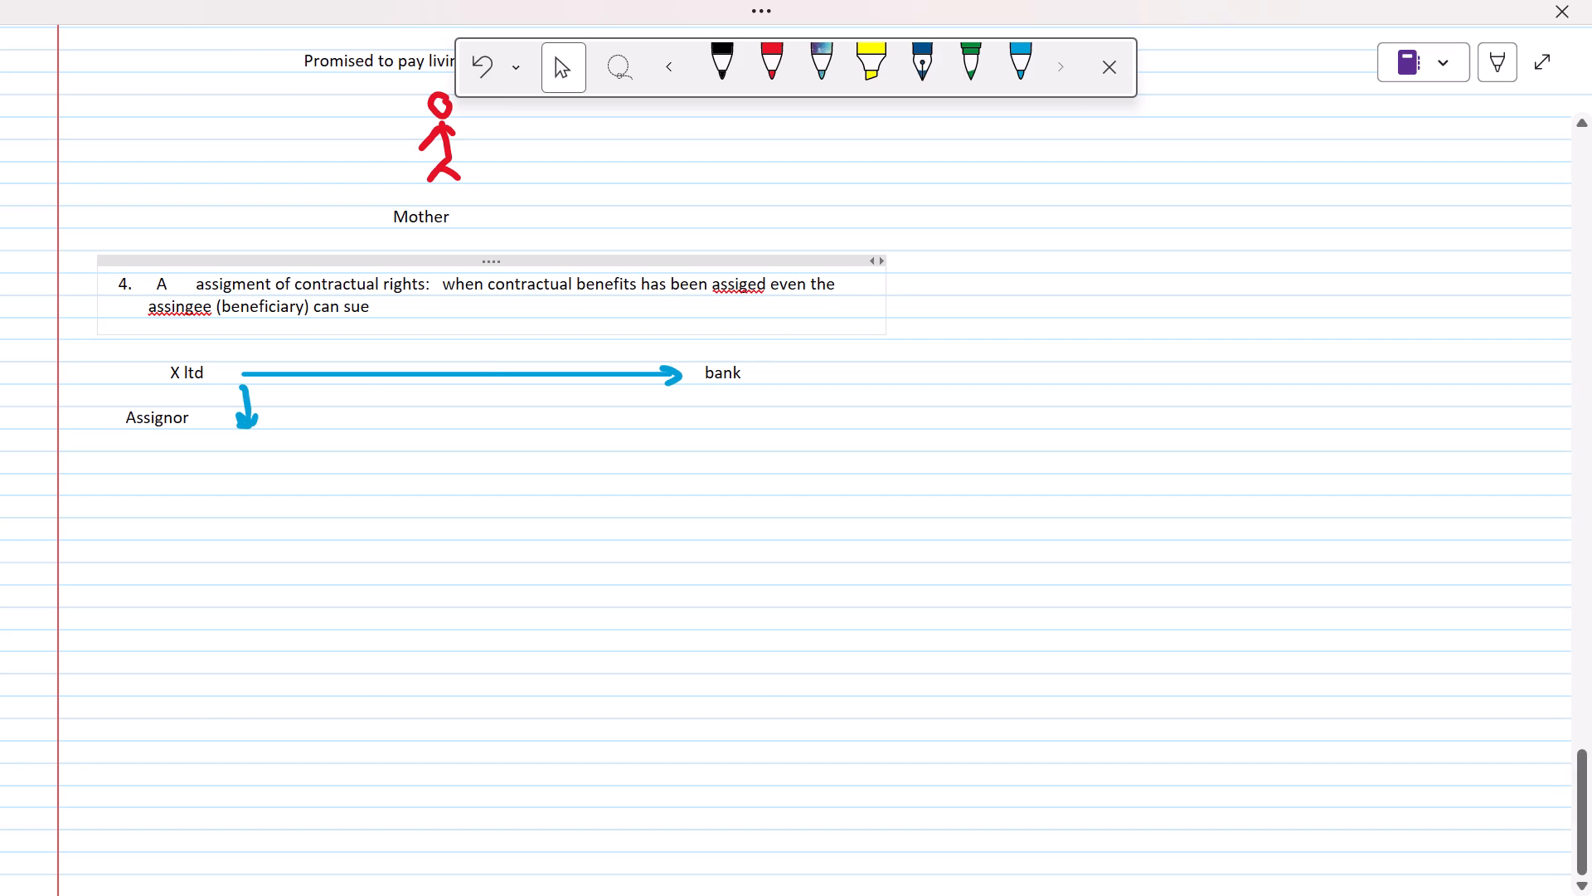
Add "( assignee)" on the line directly under the "bank" label.
left_click(712, 413)
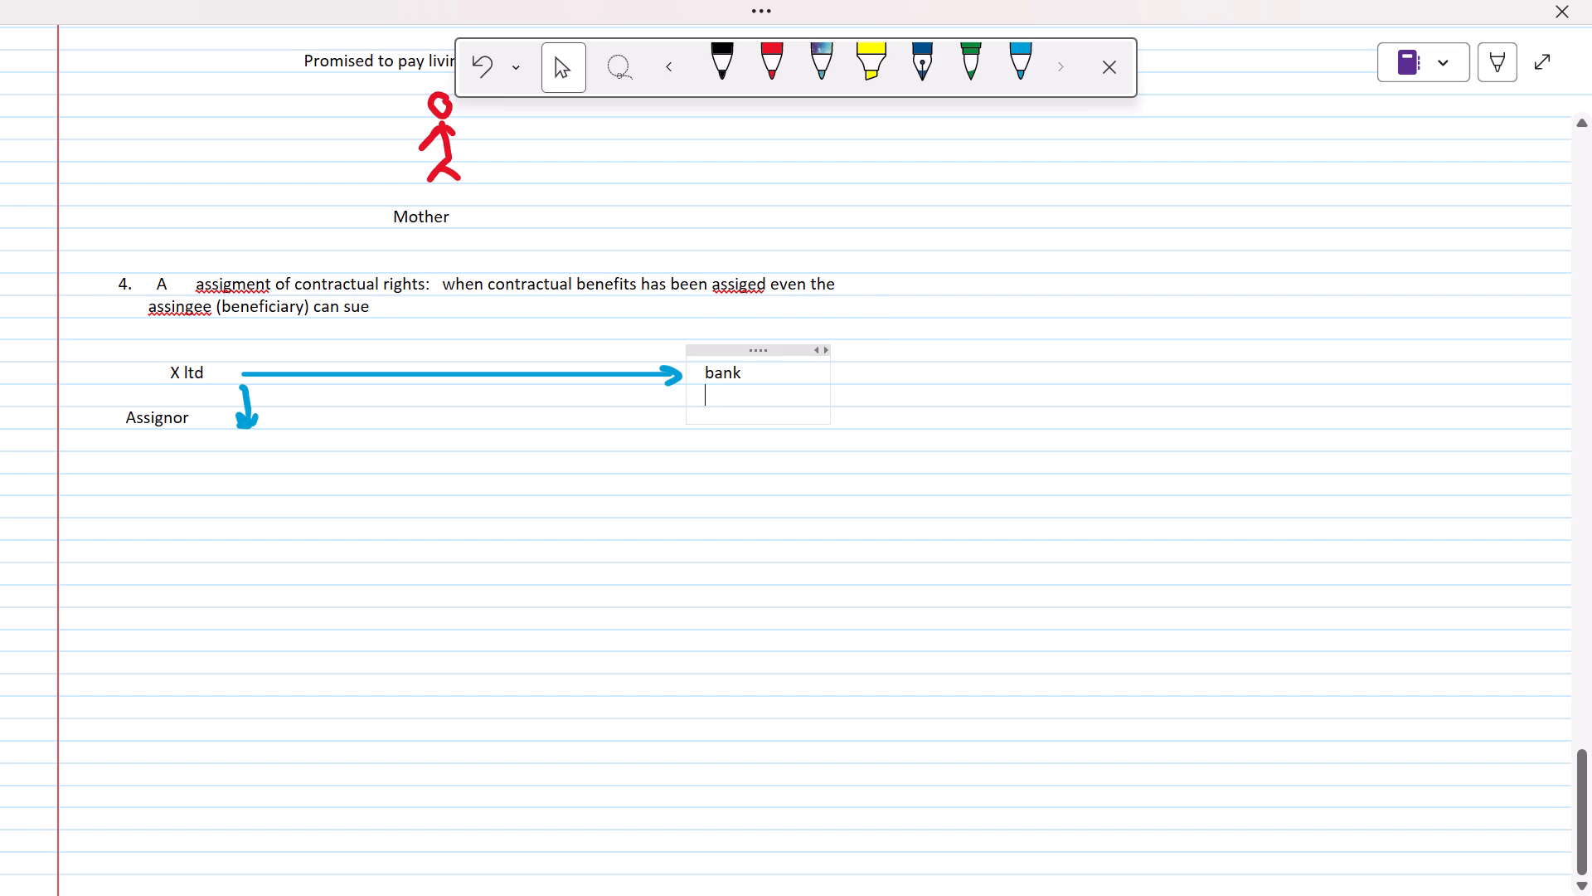
key("shift+parenleft")
key("space")
key("a")
key("s")
key("s")
key("i")
key("g")
key("e")
key("e")
key("shift+parenright")
key("space")
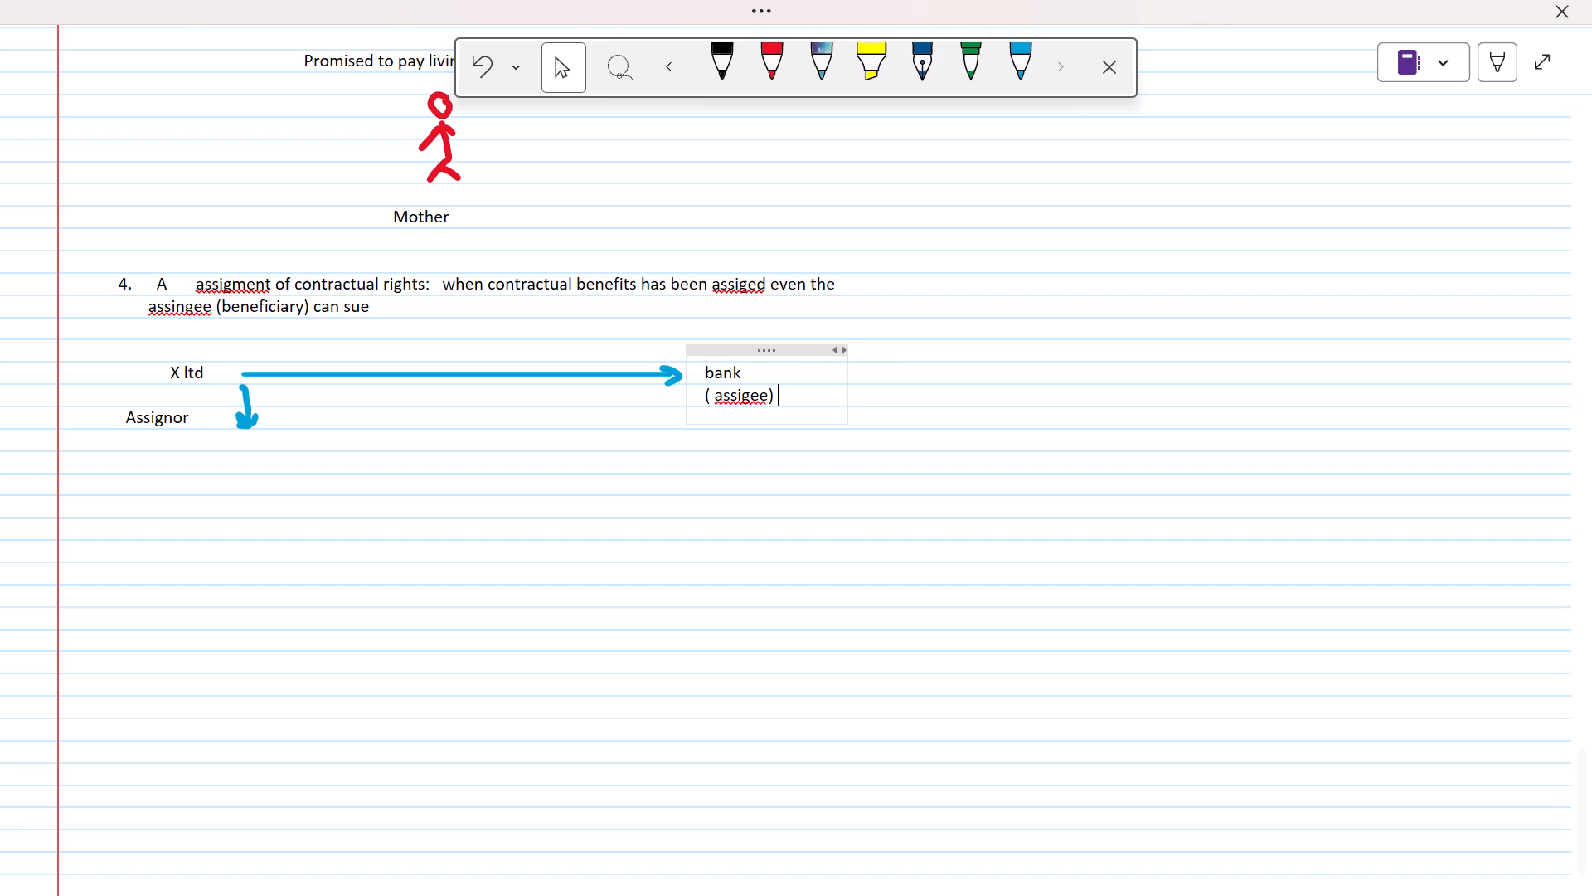
key("Left")
key("Left")
key("Left")
key("Left")
key("Left")
key("Right")
key("n")
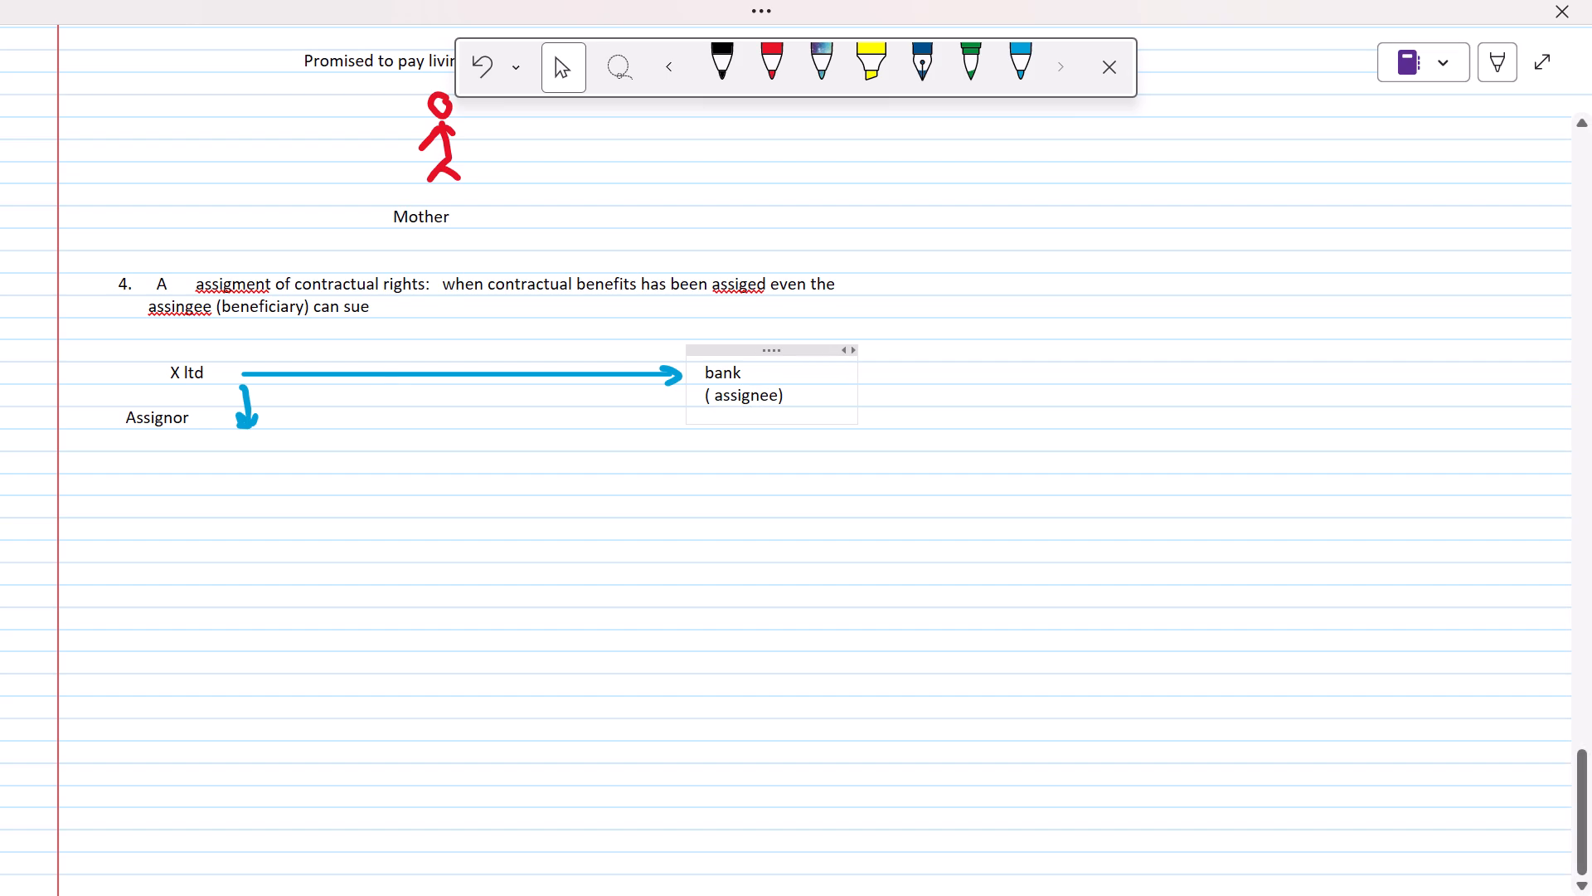
Add the label "Assigneed to" just above the long blue arrow, near its "X ltd" end.
left_click(315, 353)
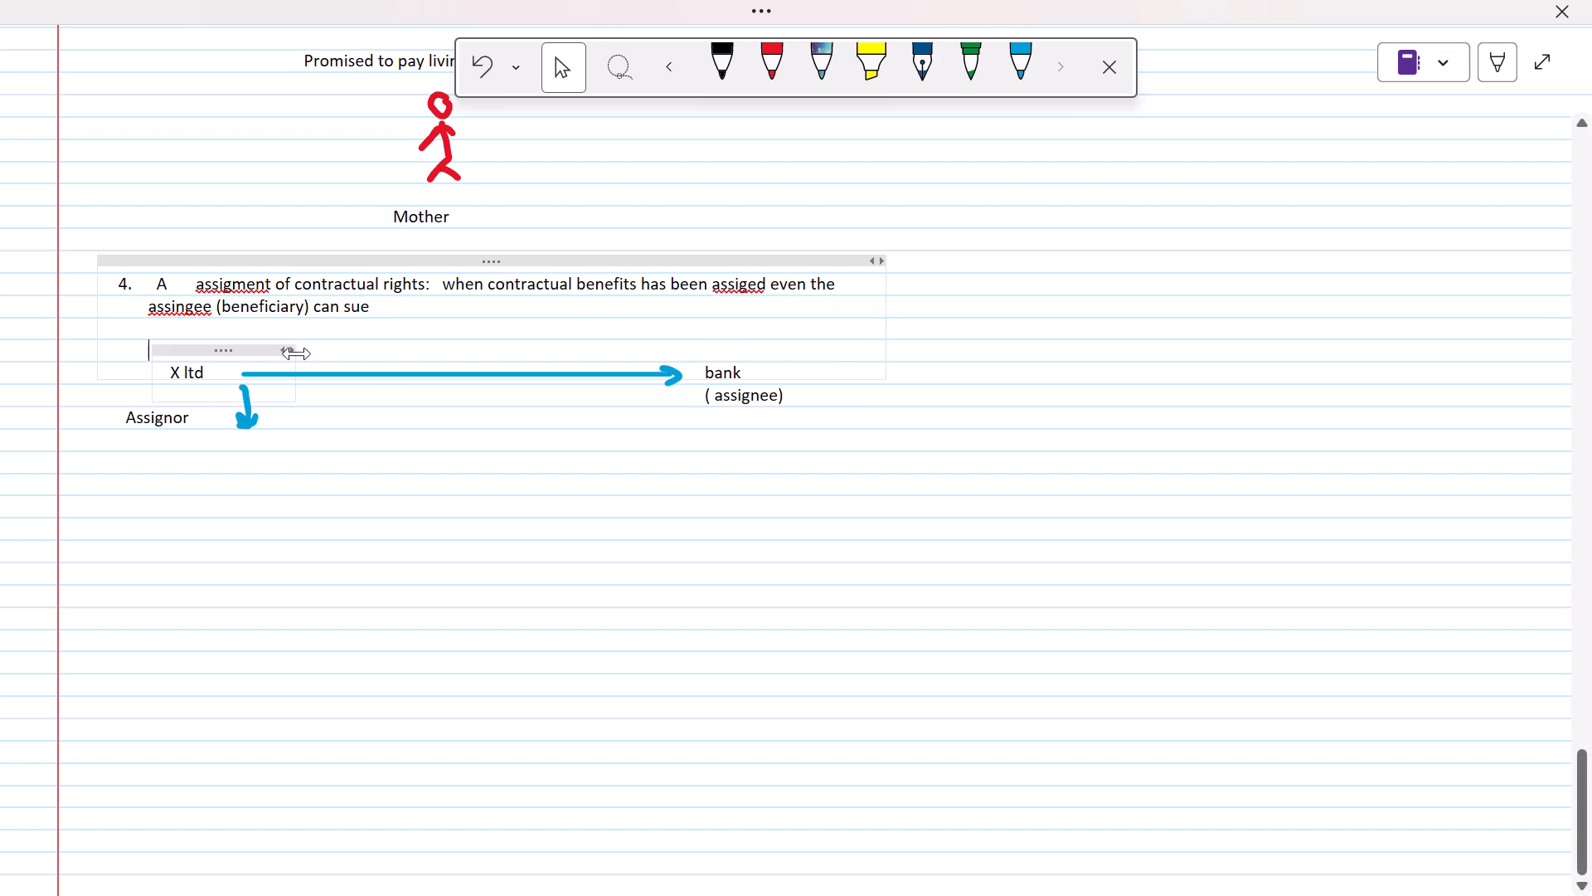
double_click(311, 346)
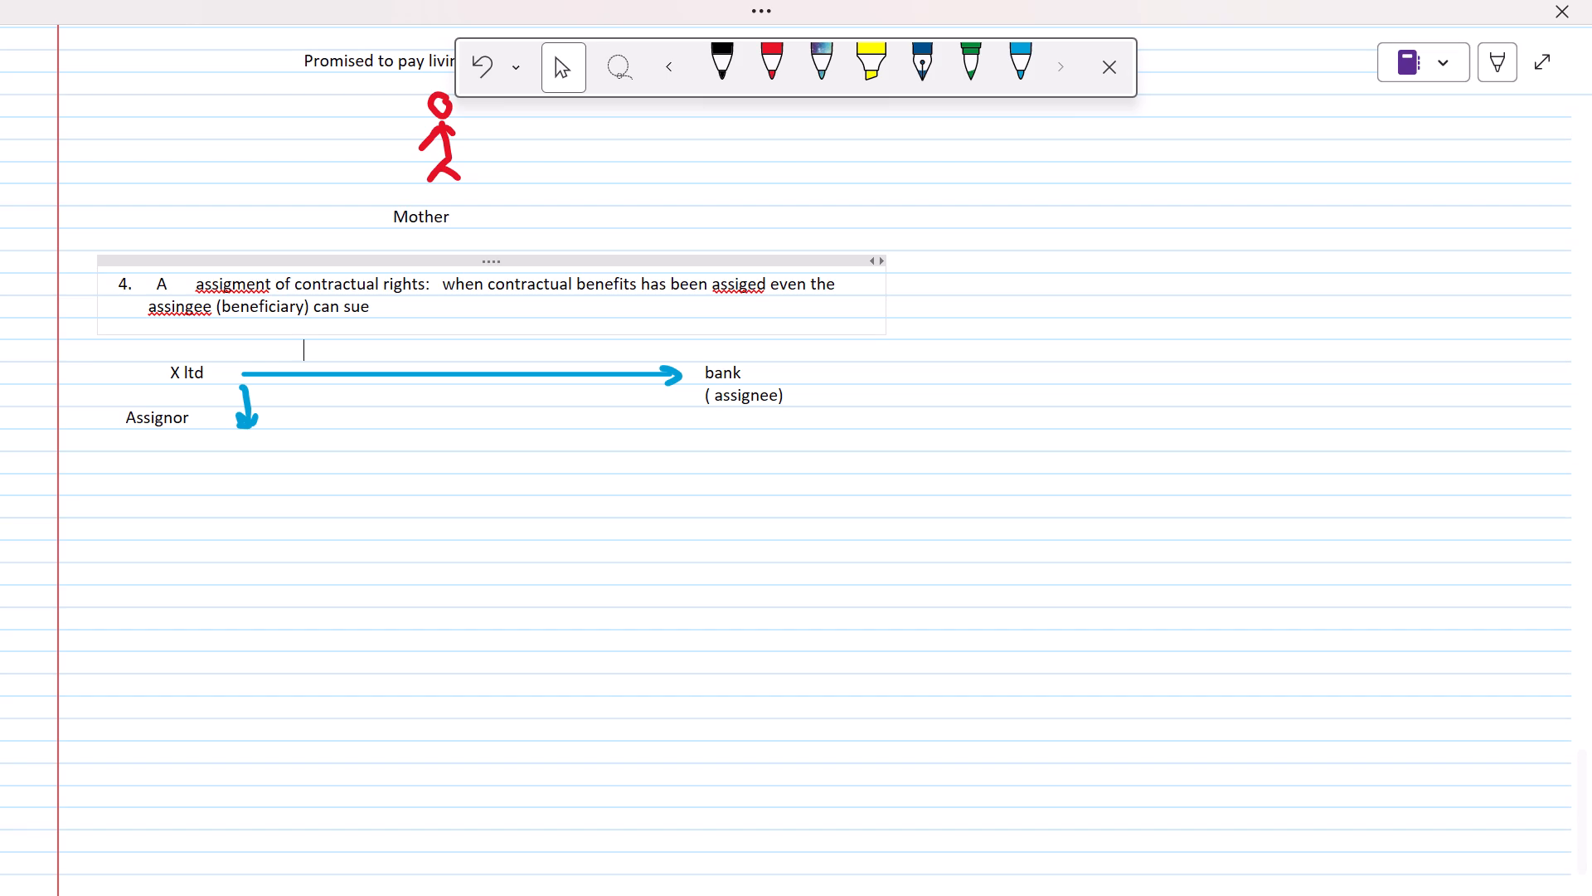
type("assing")
key("equal")
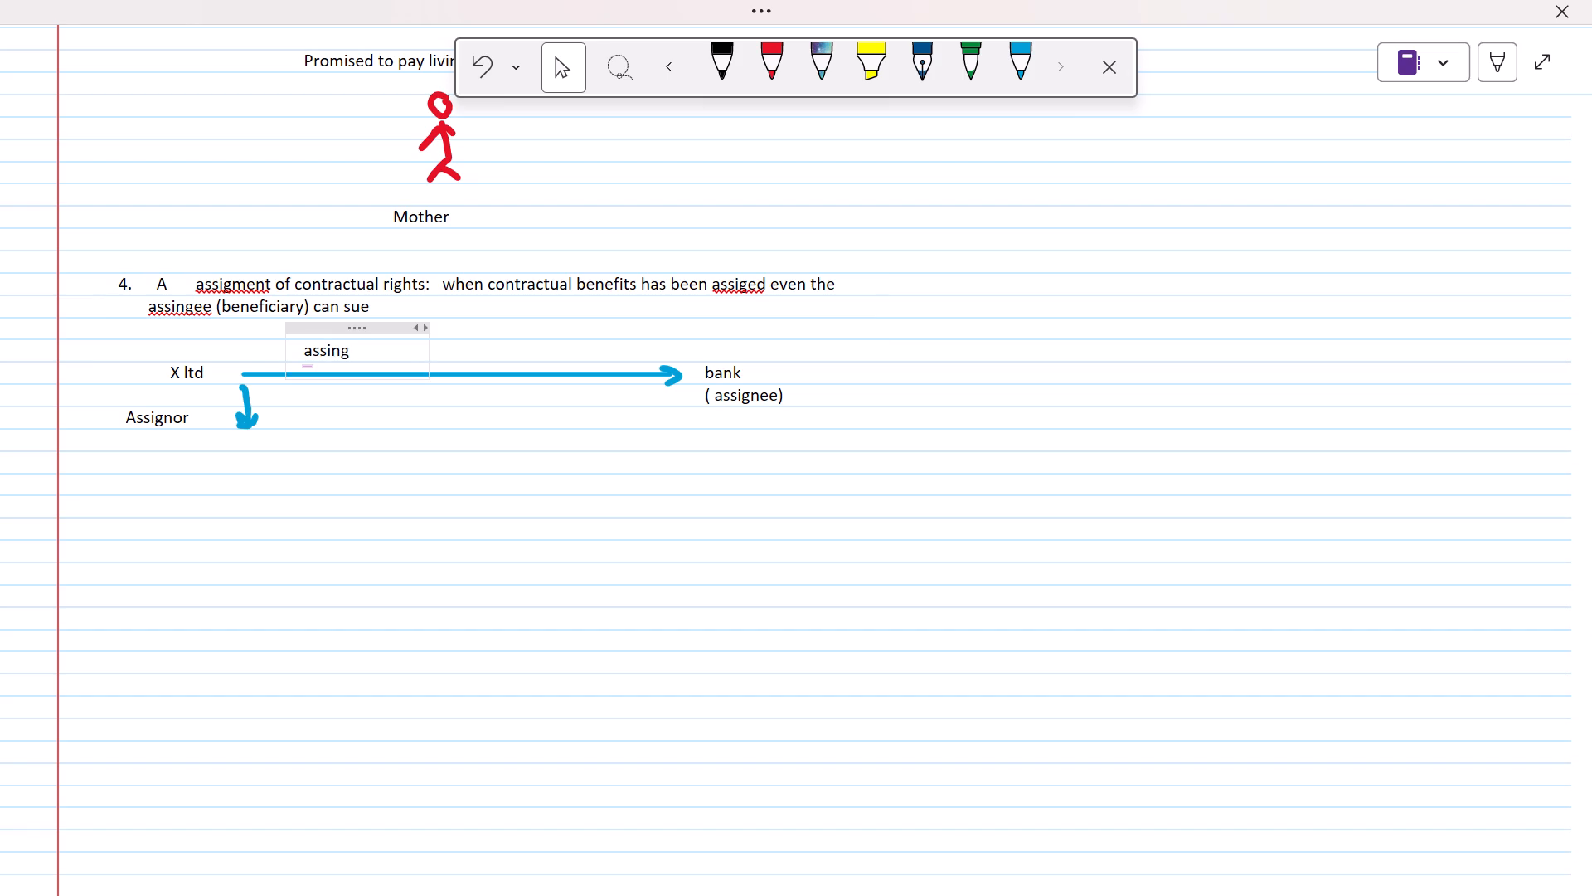
key("BackSpace")
key("BackSpace")
key("BackSpace")
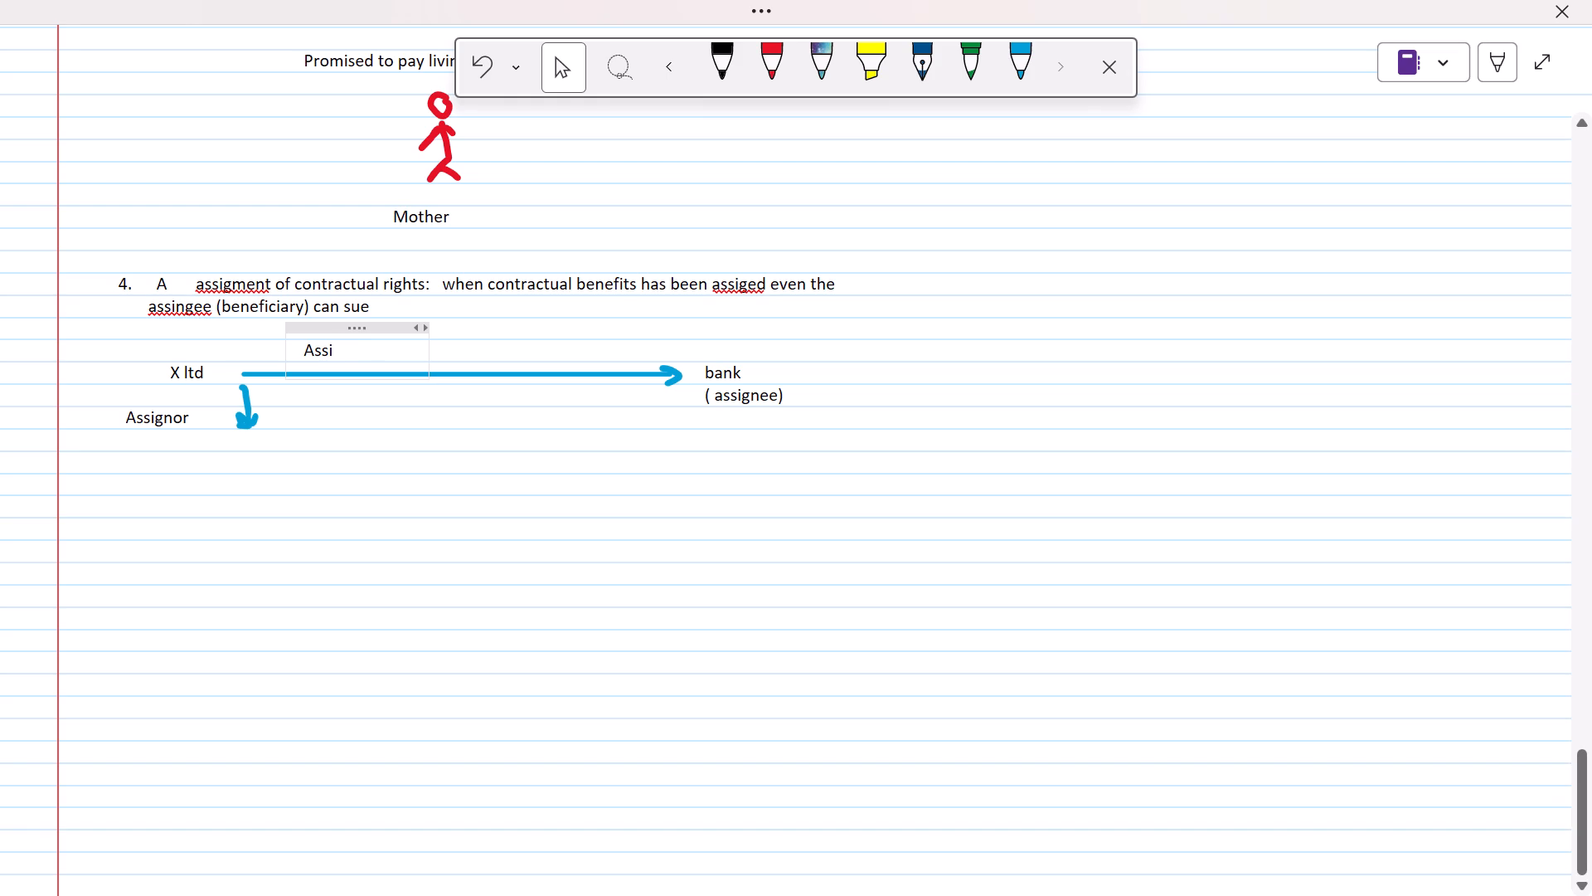
type("gneed")
key("space")
type("t")
key("space")
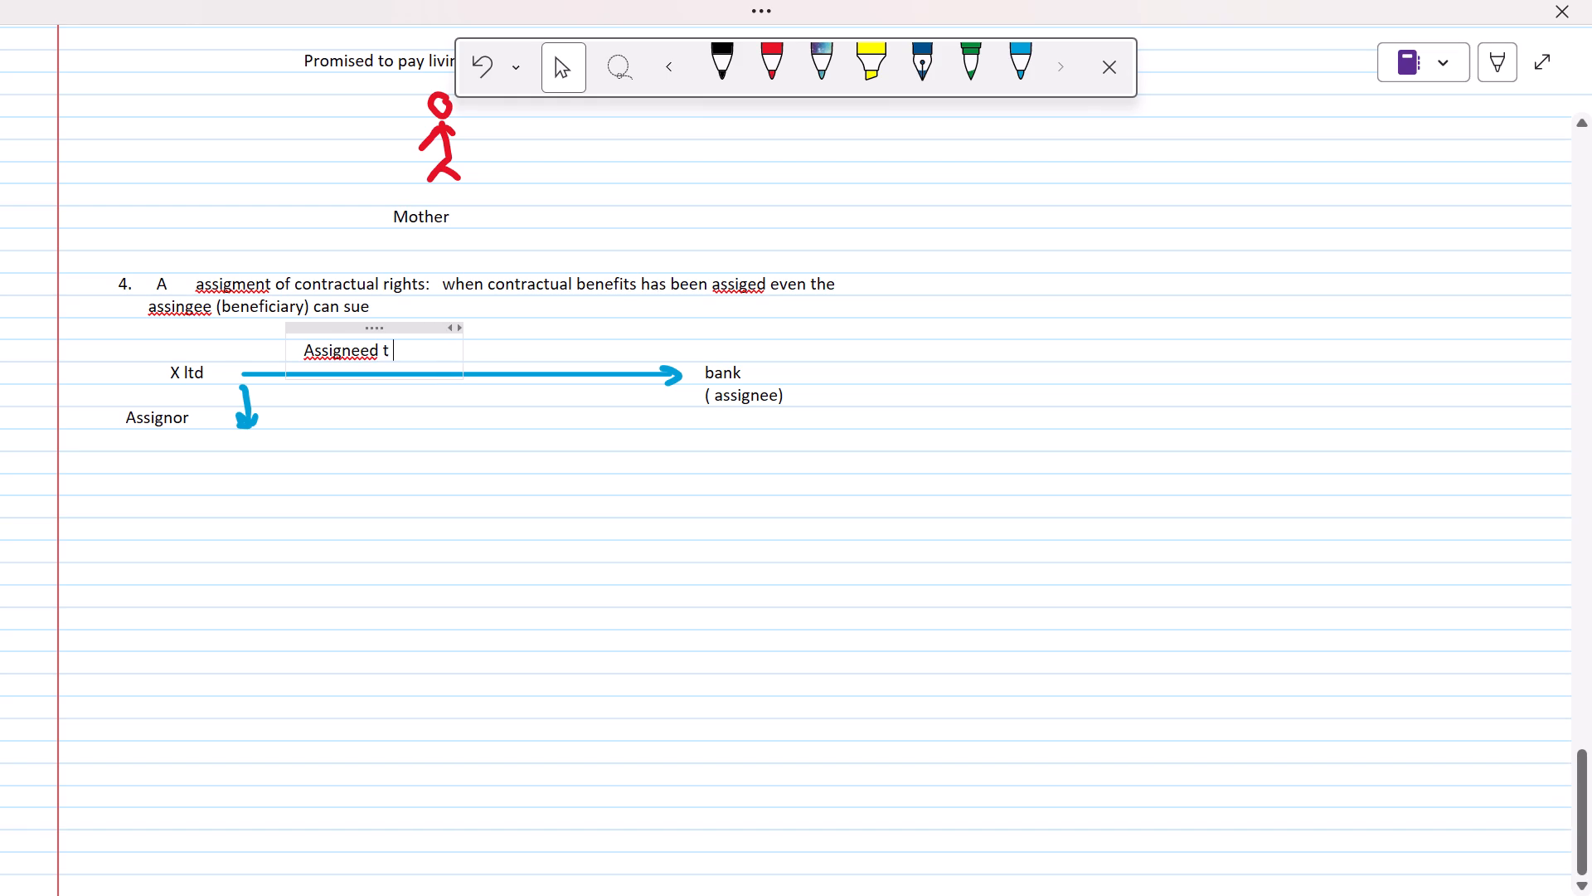
key("BackSpace")
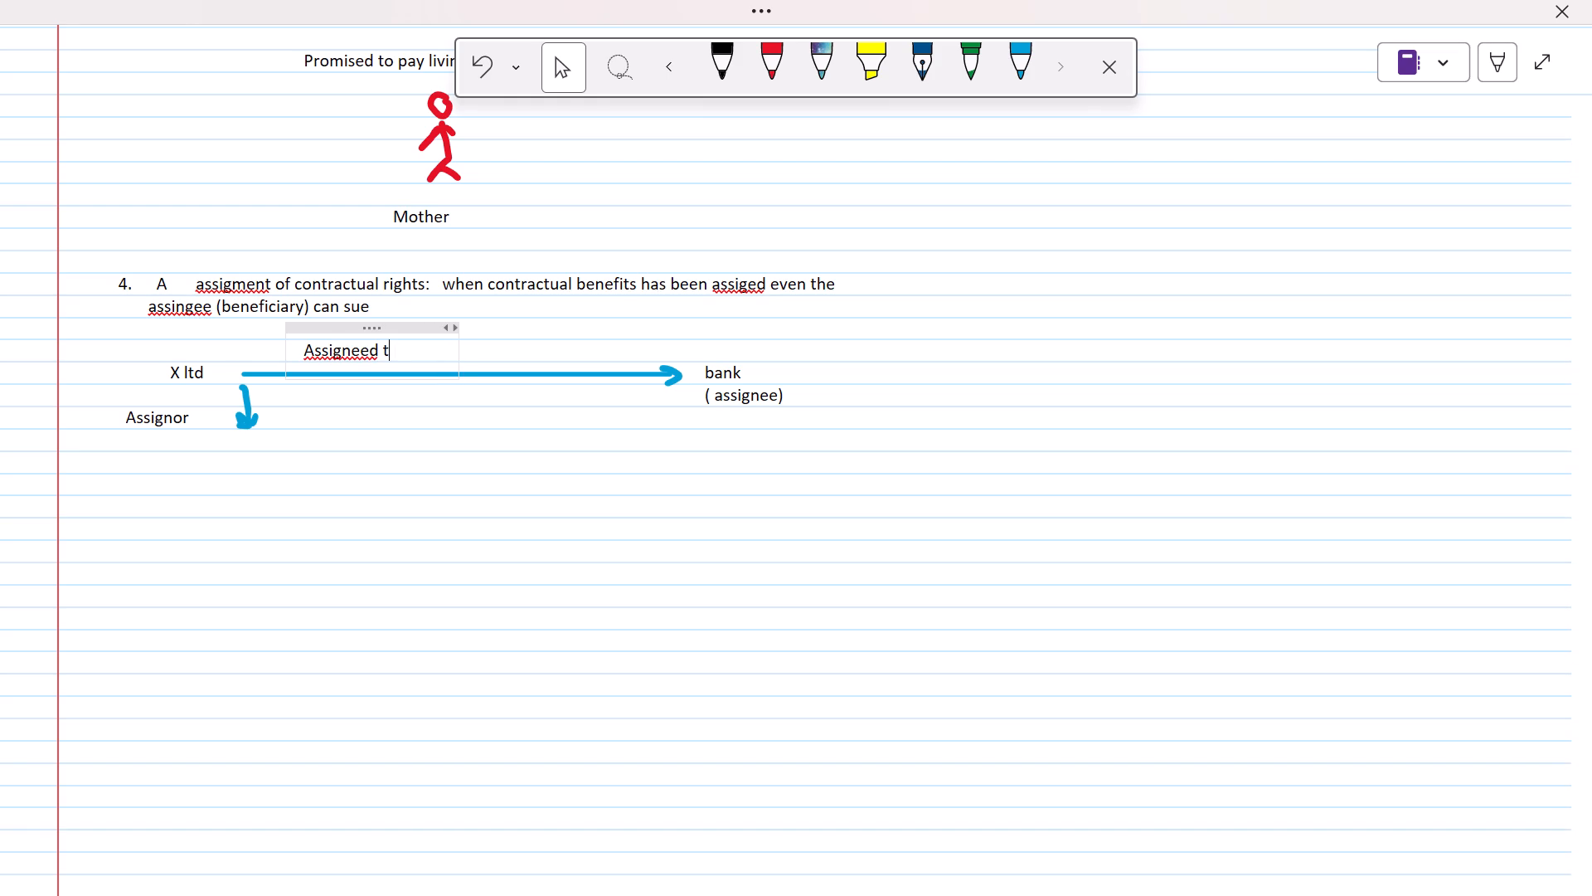
key("o")
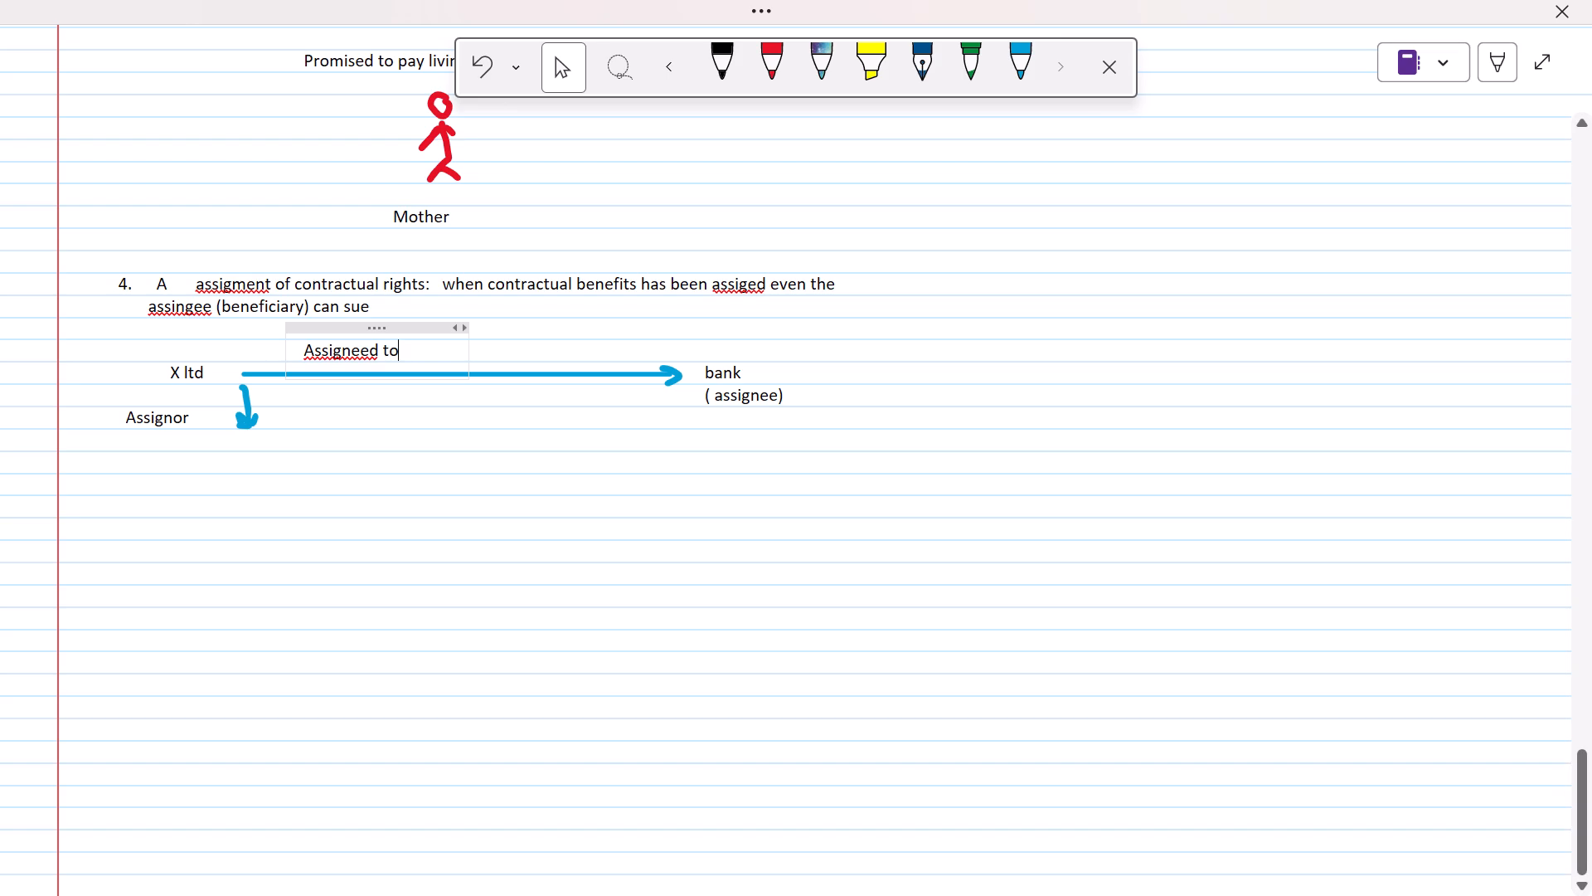
Add "For 40 lacs" just below the long blue arrow, aligned under "Assigneed to".
double_click(322, 390)
left_click(322, 396)
type("for 40 lacs")
key("space")
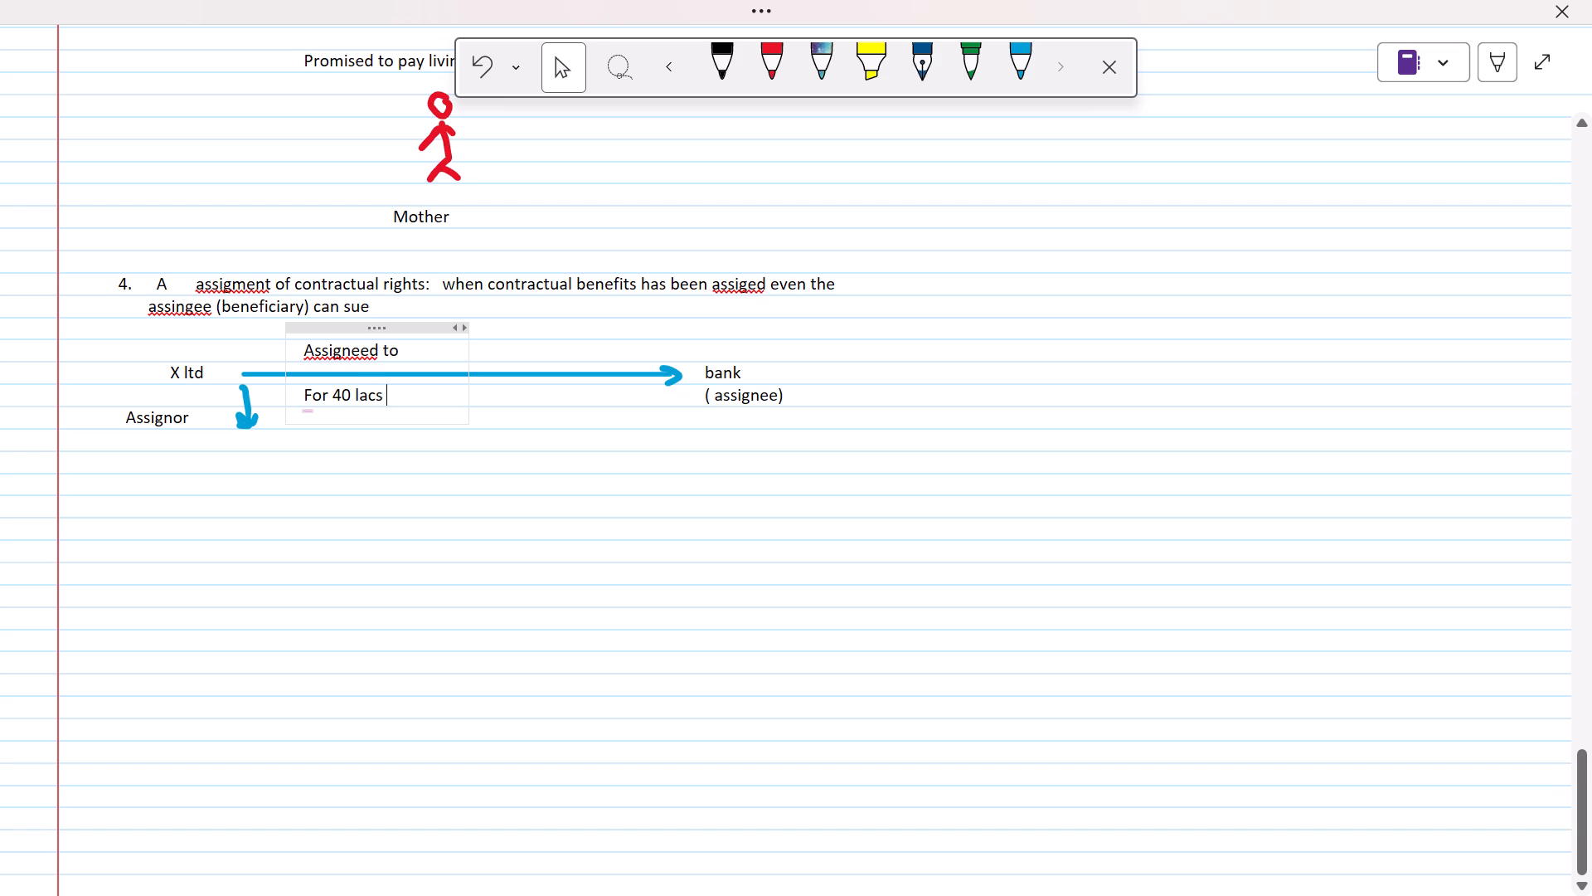
Add the label "Sundry debtors" just below the short downward blue arrow beside "Assignor".
double_click(240, 469)
left_click(248, 458)
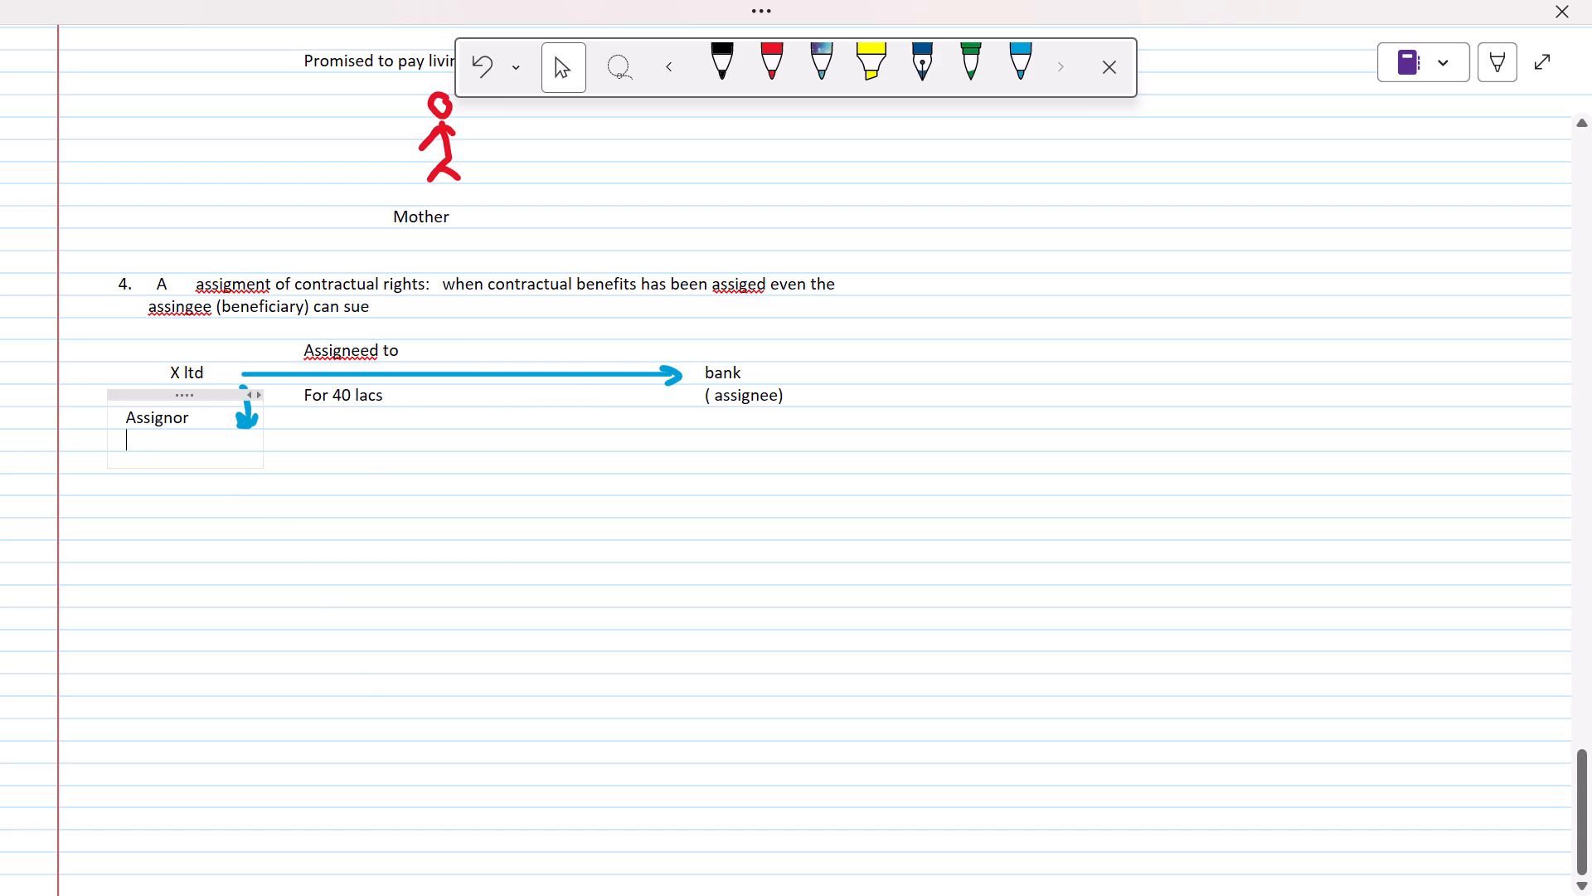
triple_click(230, 458)
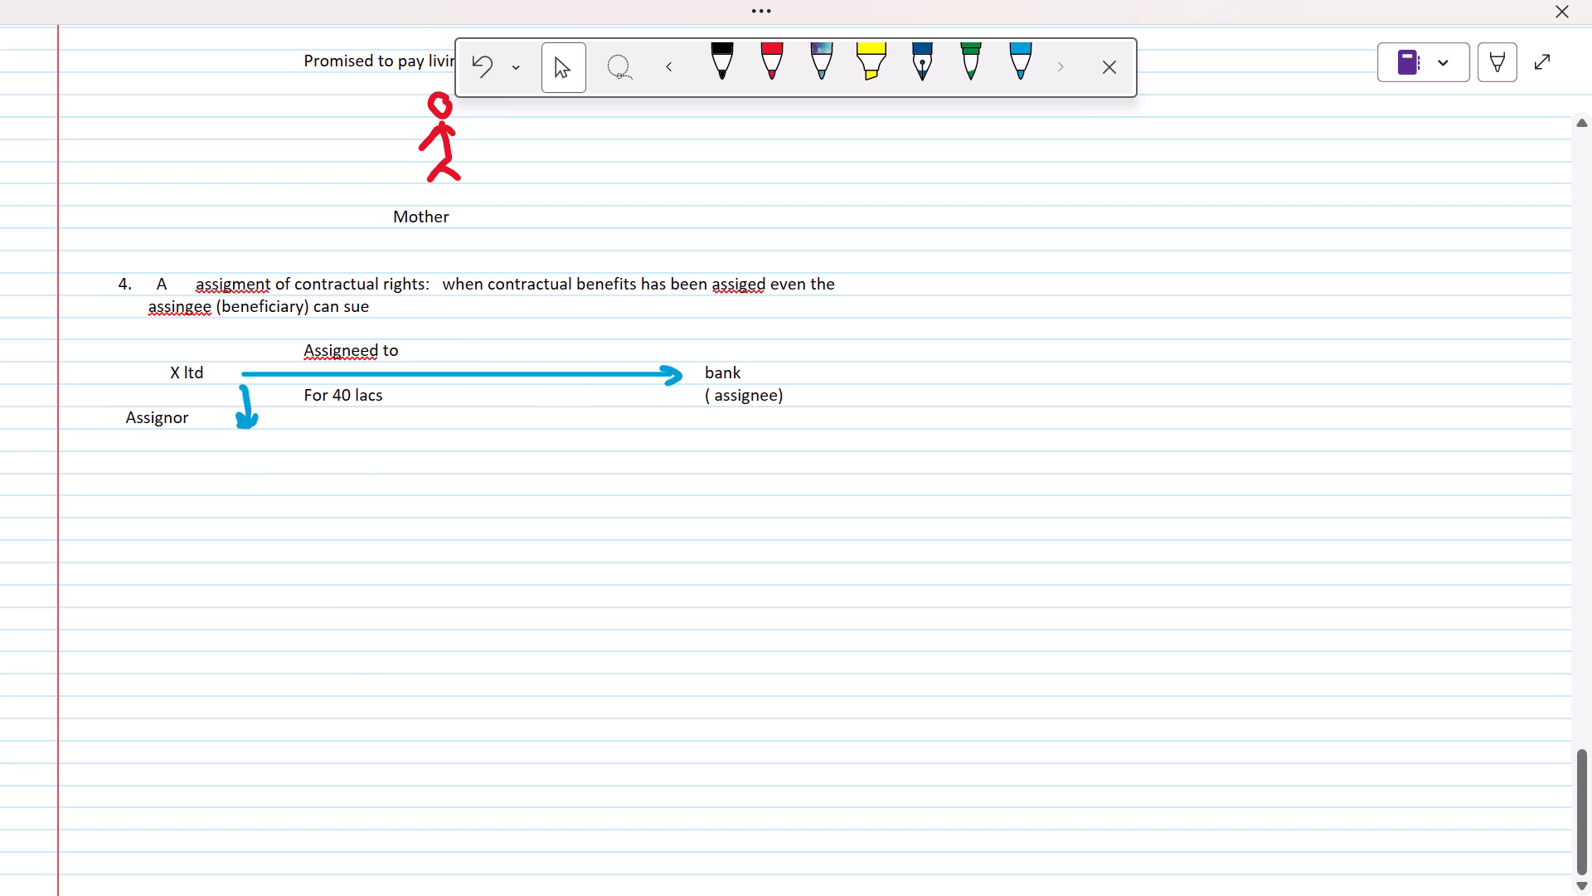
type("sundry")
key("space")
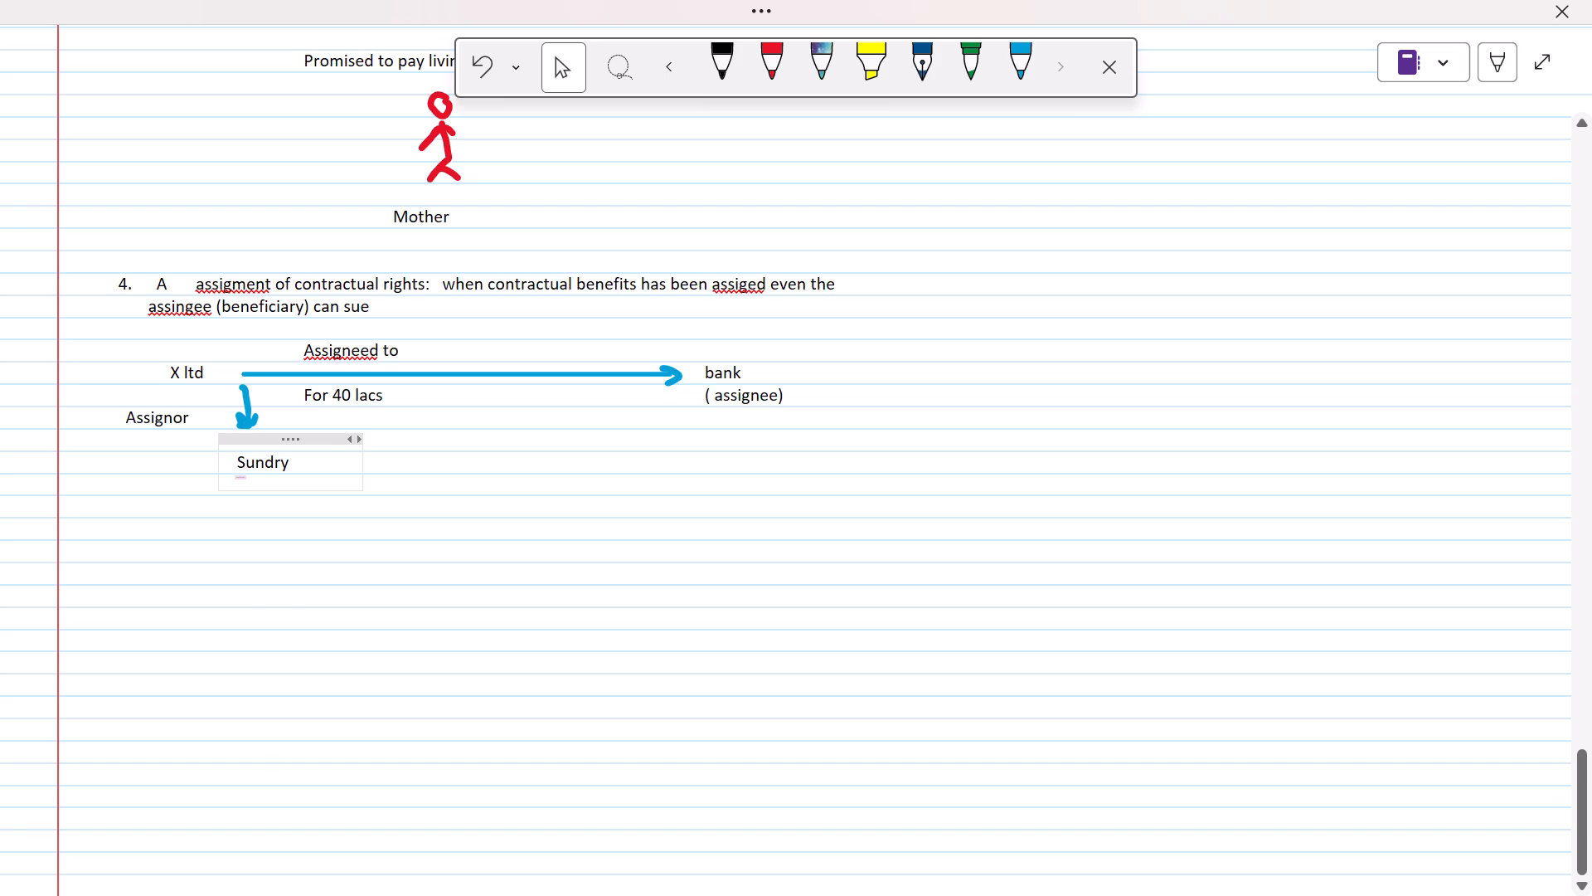
type("debtoors")
key("space")
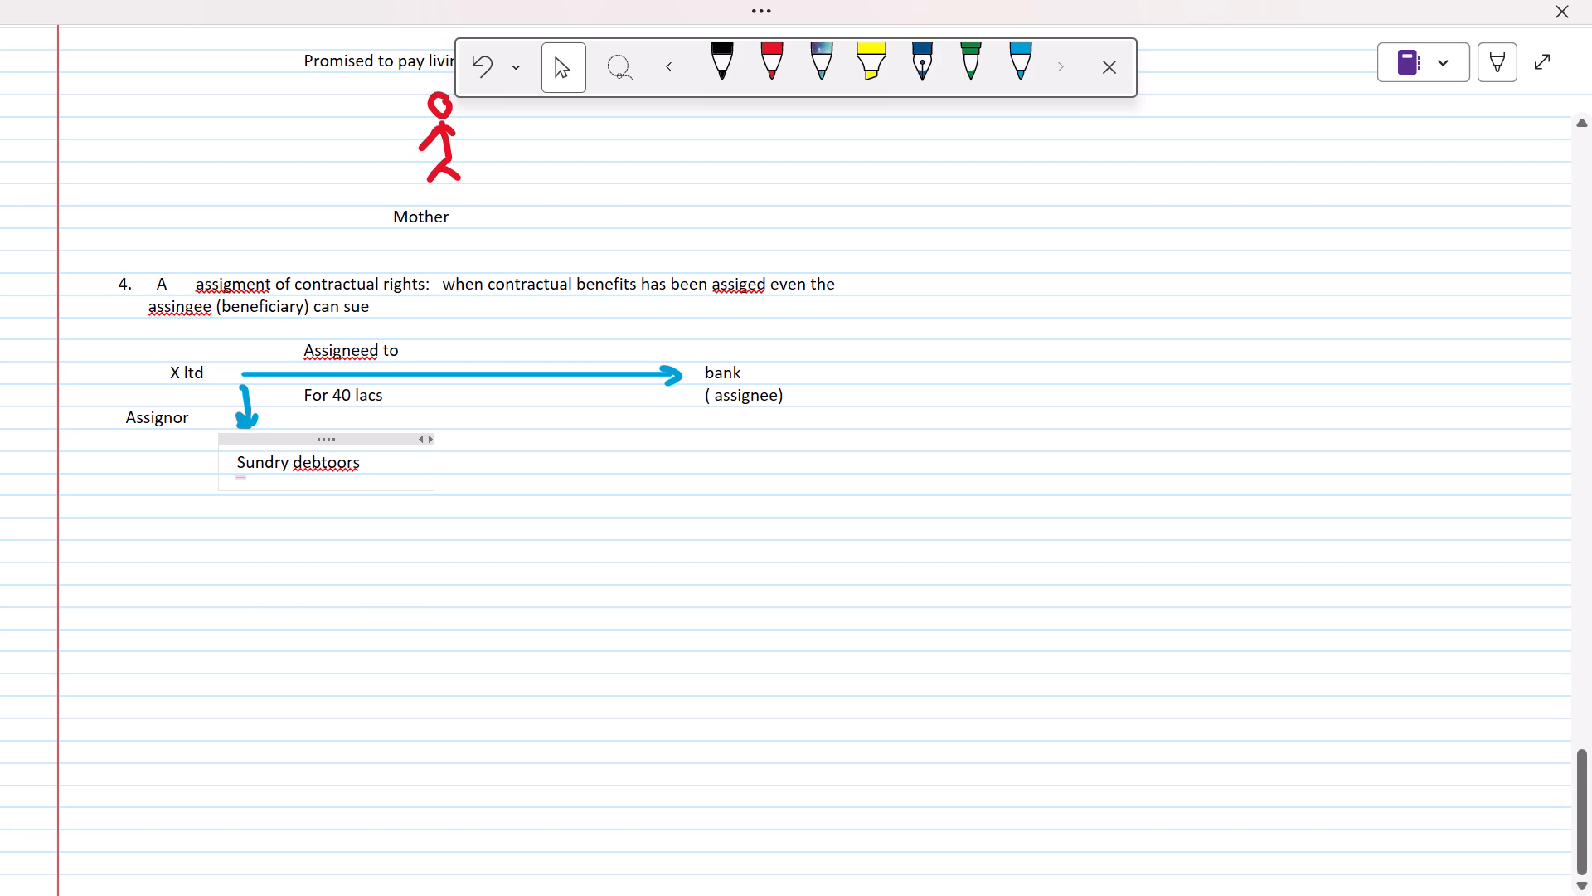
key("Left")
key("Left")
key("Left")
key("Left")
key("BackSpace")
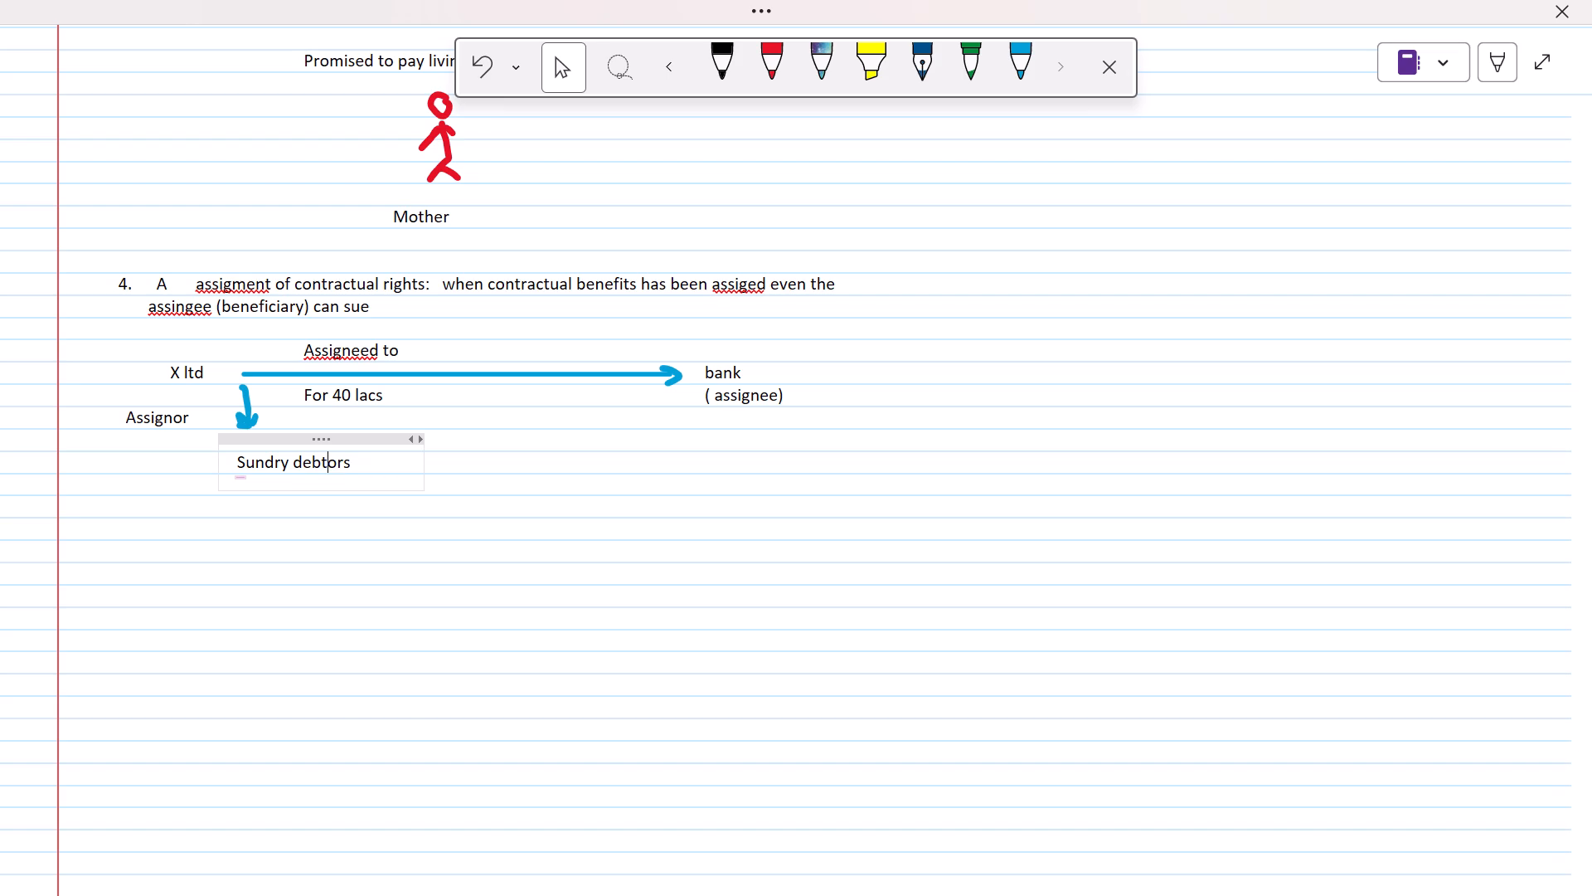
Draw a curved red arrow from "Sundry debtors" up to the "( assignee)" label under "bank".
left_click(756, 81)
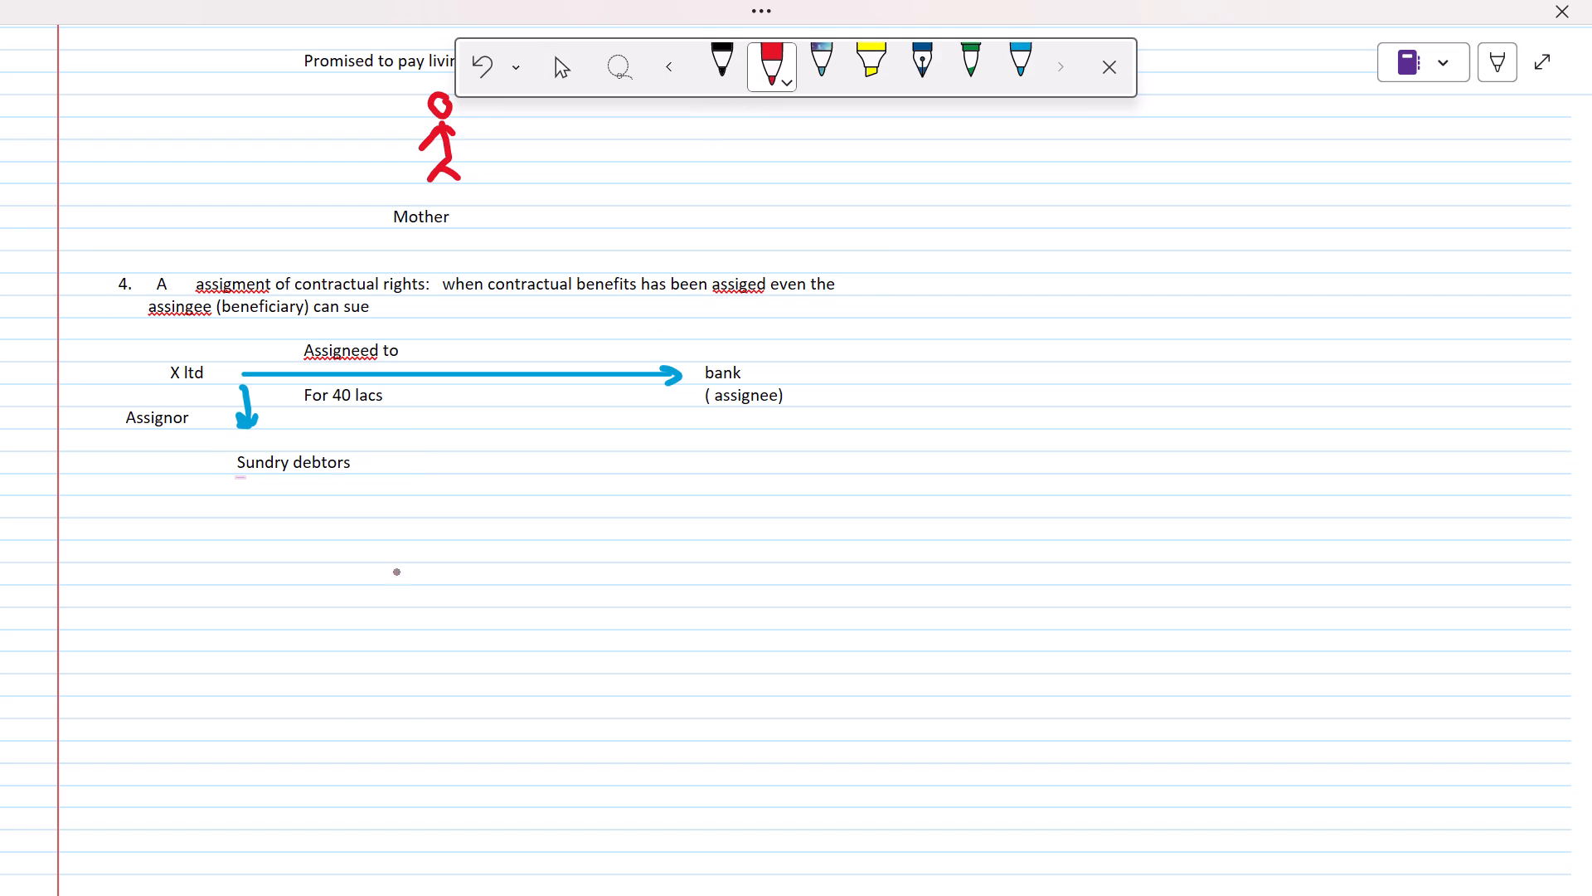
left_click_drag(377, 468, 681, 404)
left_click_drag(661, 402, 683, 411)
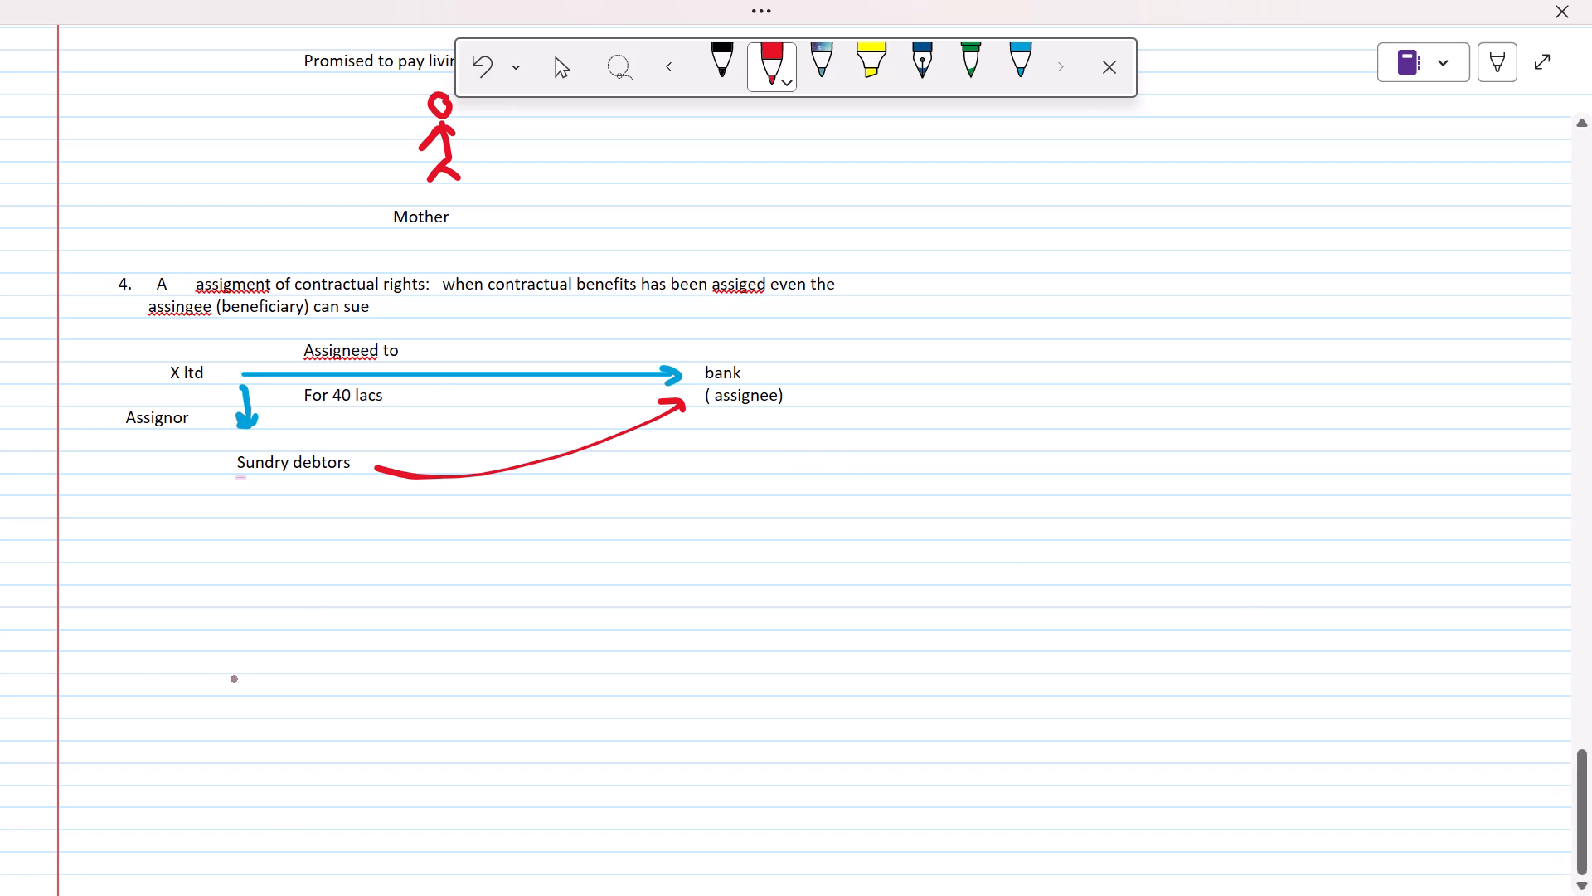
Start numbered item 5 below the assignment diagram with the heading "T trust :".
left_click(573, 74)
left_click(118, 572)
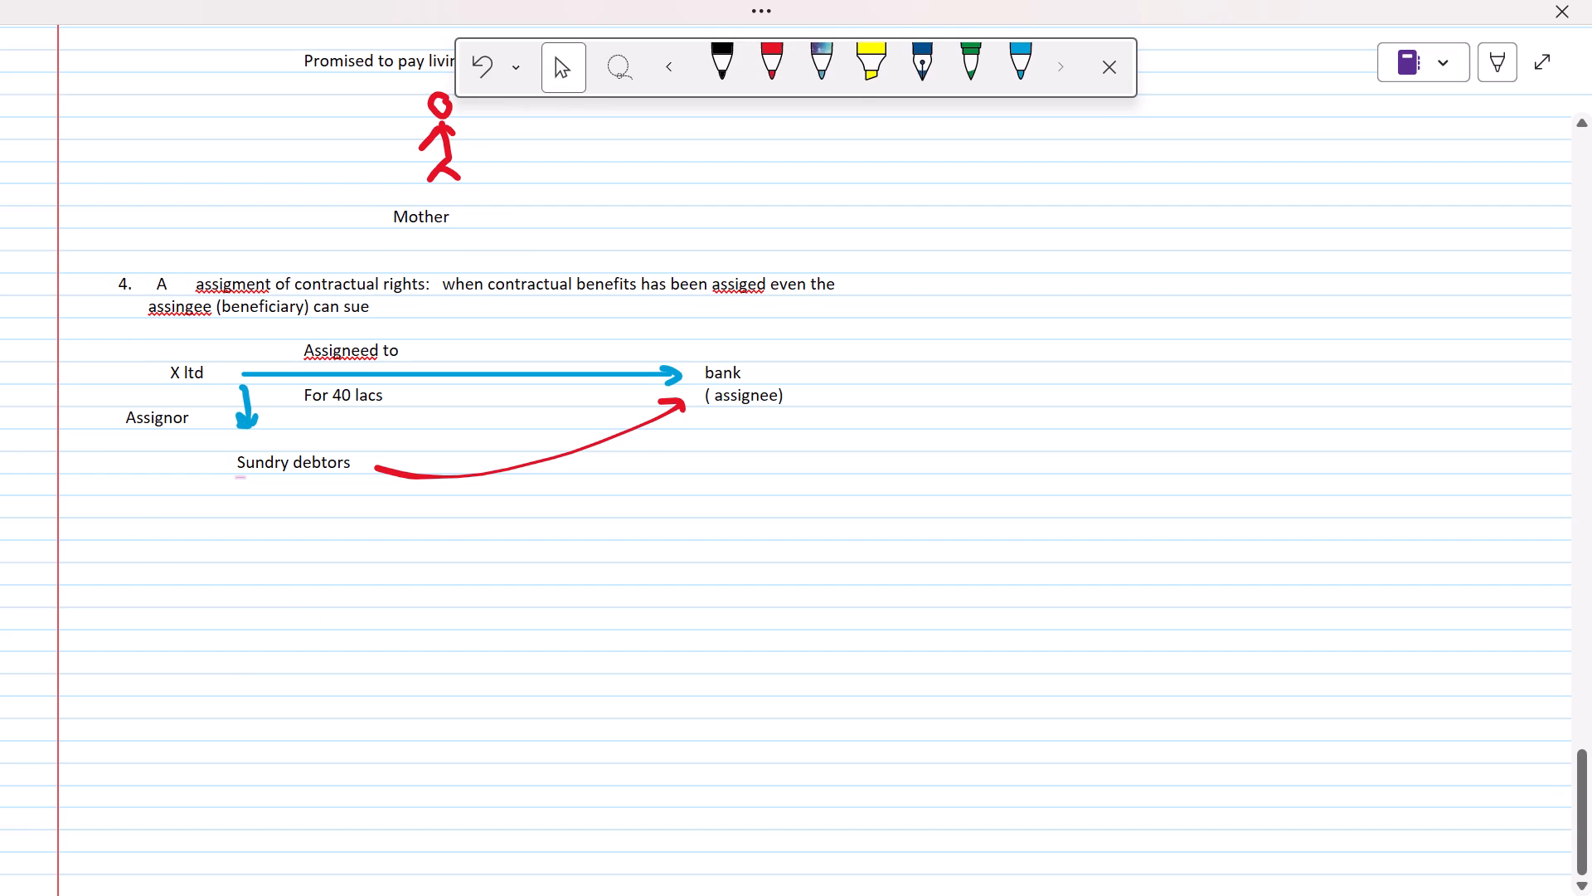
key("5")
type(".")
key("space")
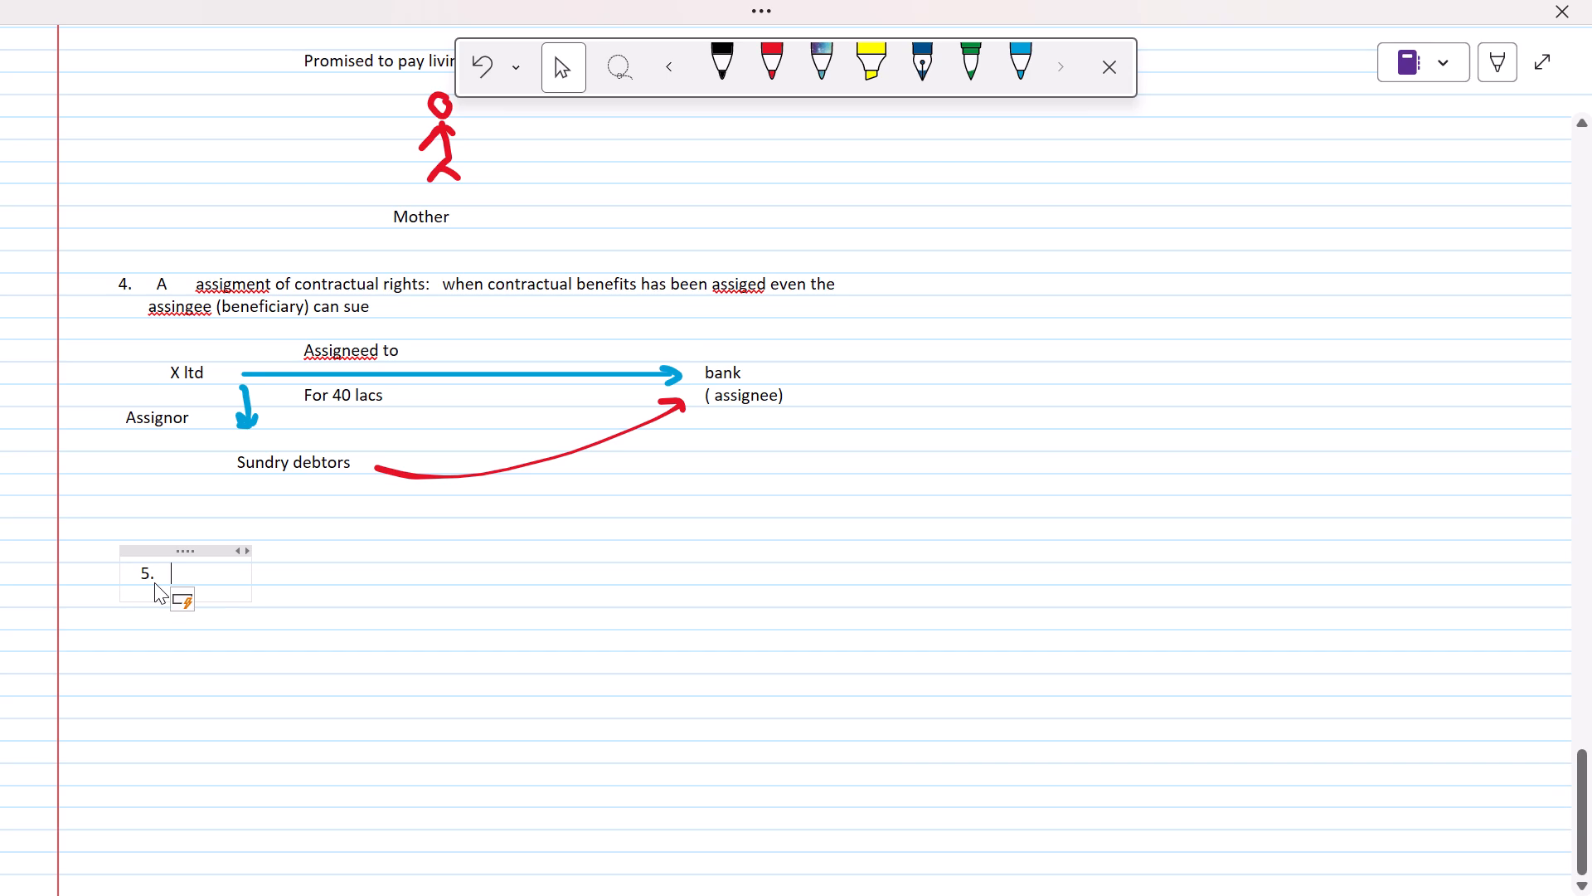
key("space")
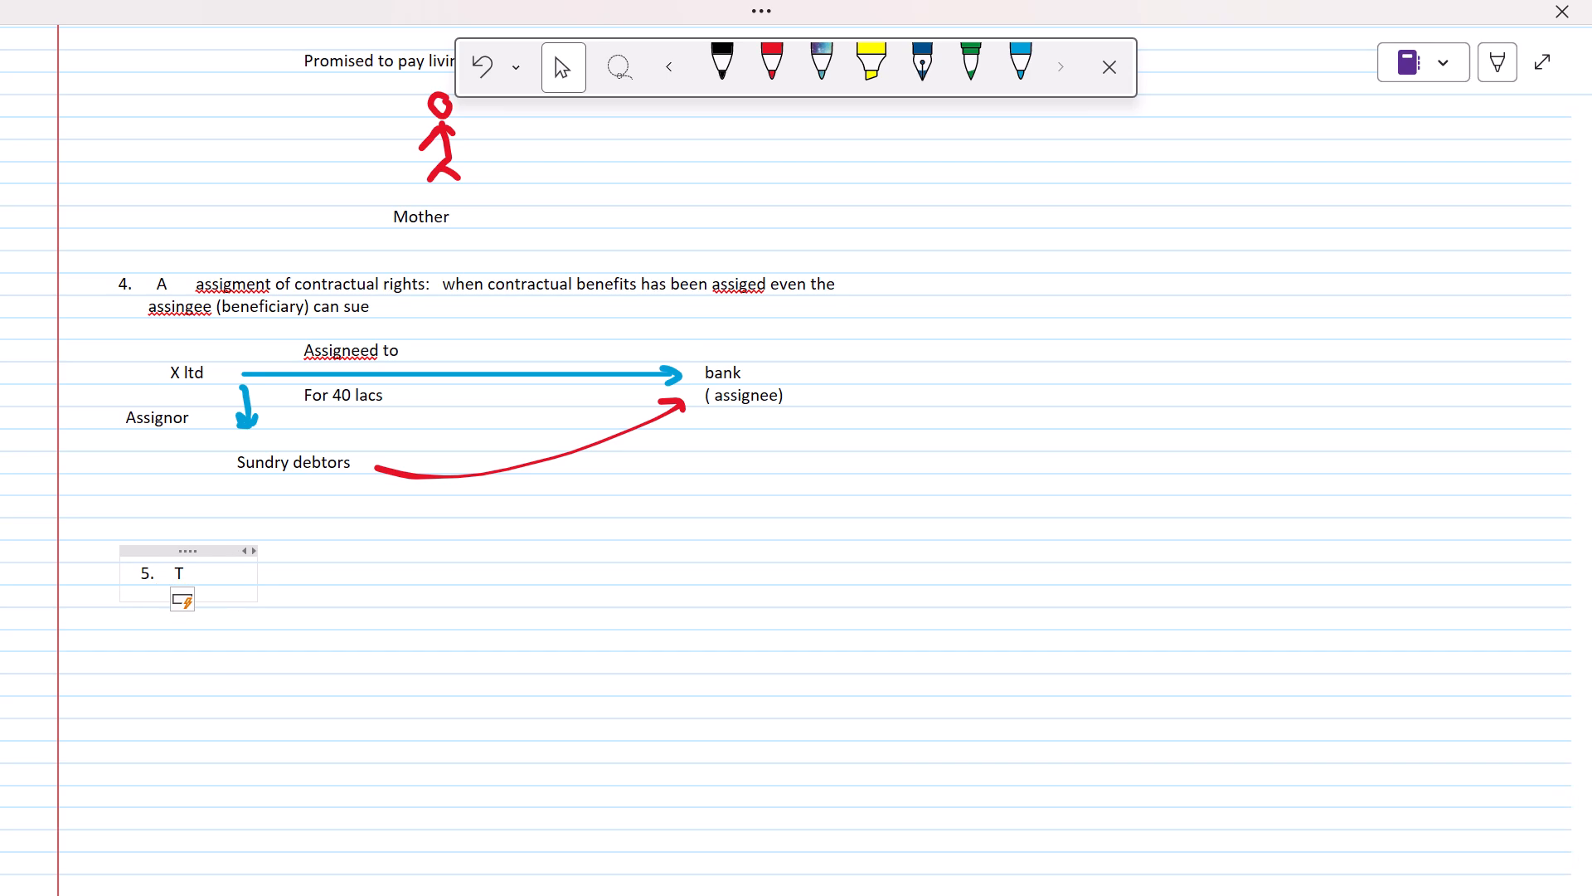
type("trust")
key("space")
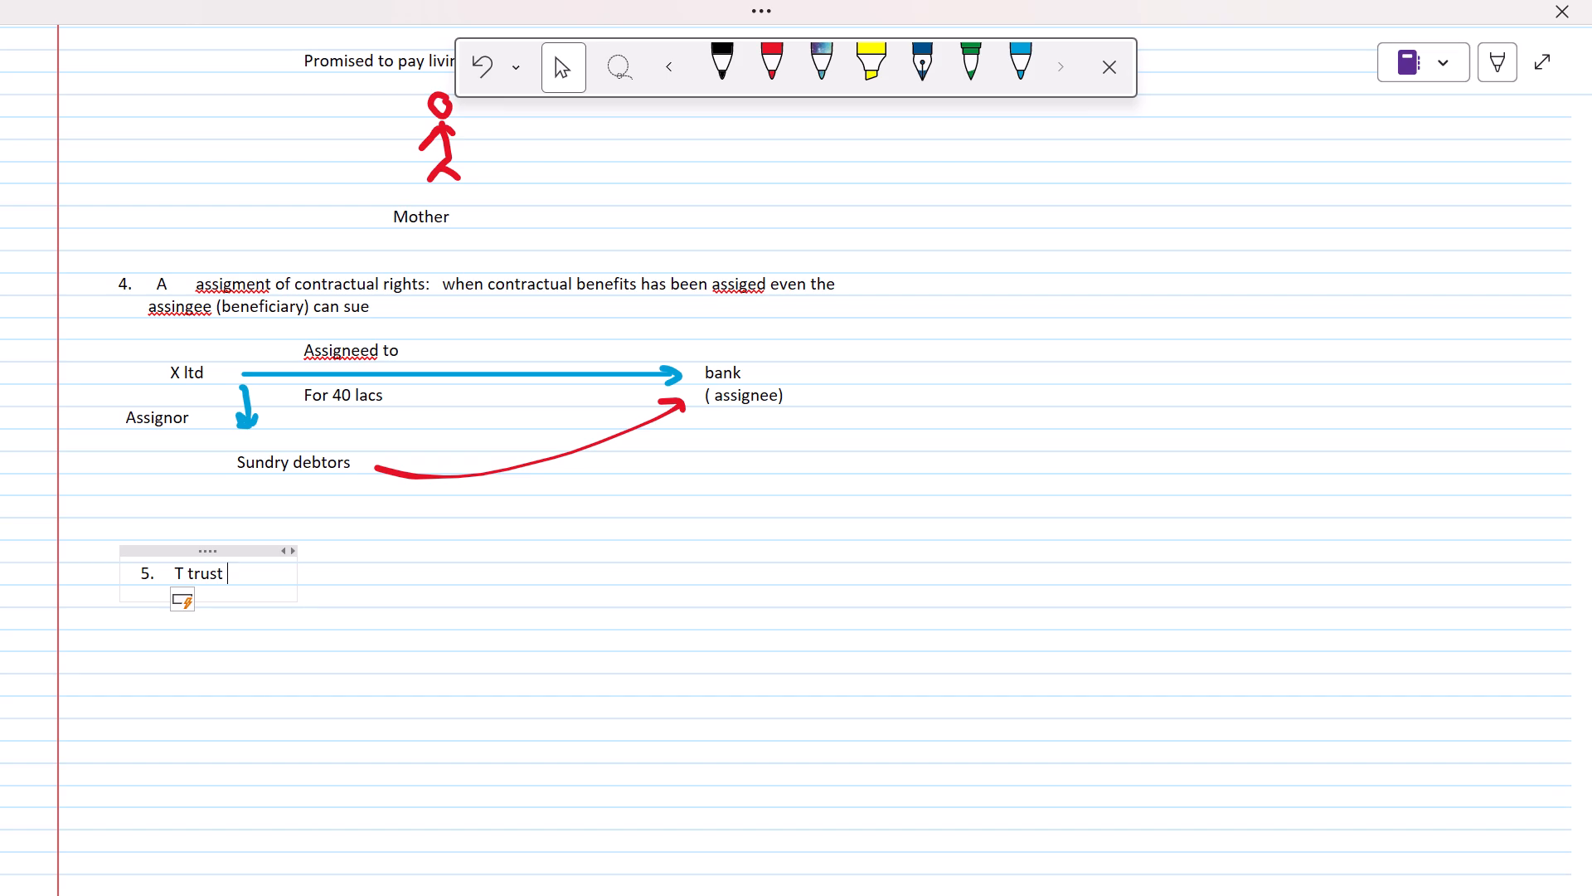
key("shift+colon")
Widen the gap between "T" and "trust" in item 5 by three spaces.
key("Left")
key("Left")
key("Left")
key("Left")
key("Left")
key("Left")
key("Left")
key("Left")
key("space")
key("space")
key("space")
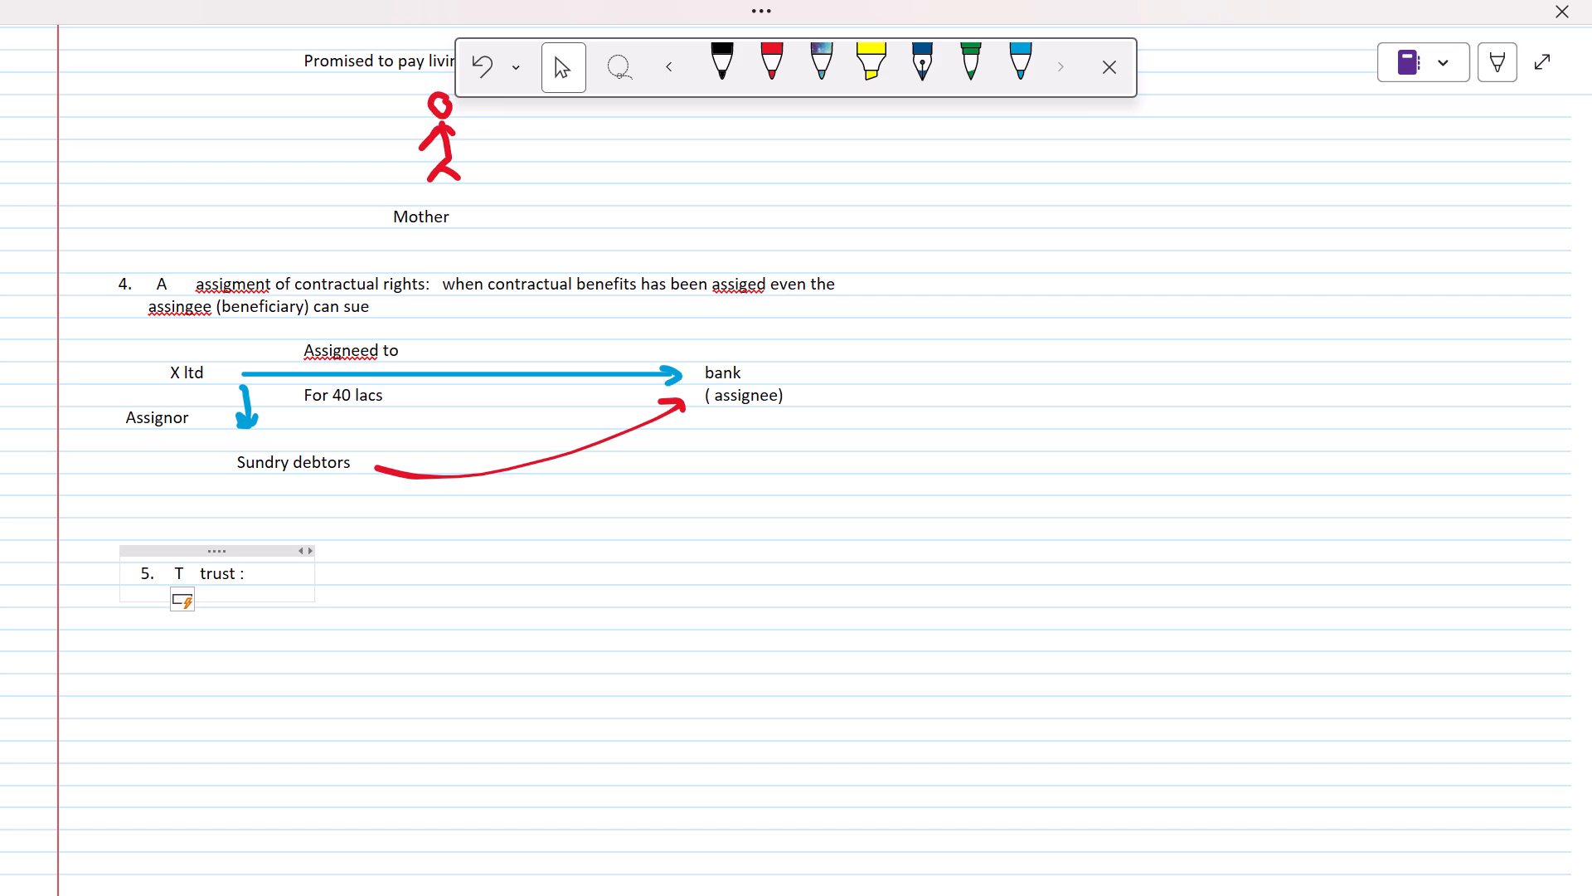
Add the word "benneficiary" after the colon in item 5.
key("Right")
key("Right")
key("Right")
key("Right")
key("Right")
key("Right")
key("Right")
key("Right")
key("Right")
key("Right")
key("space")
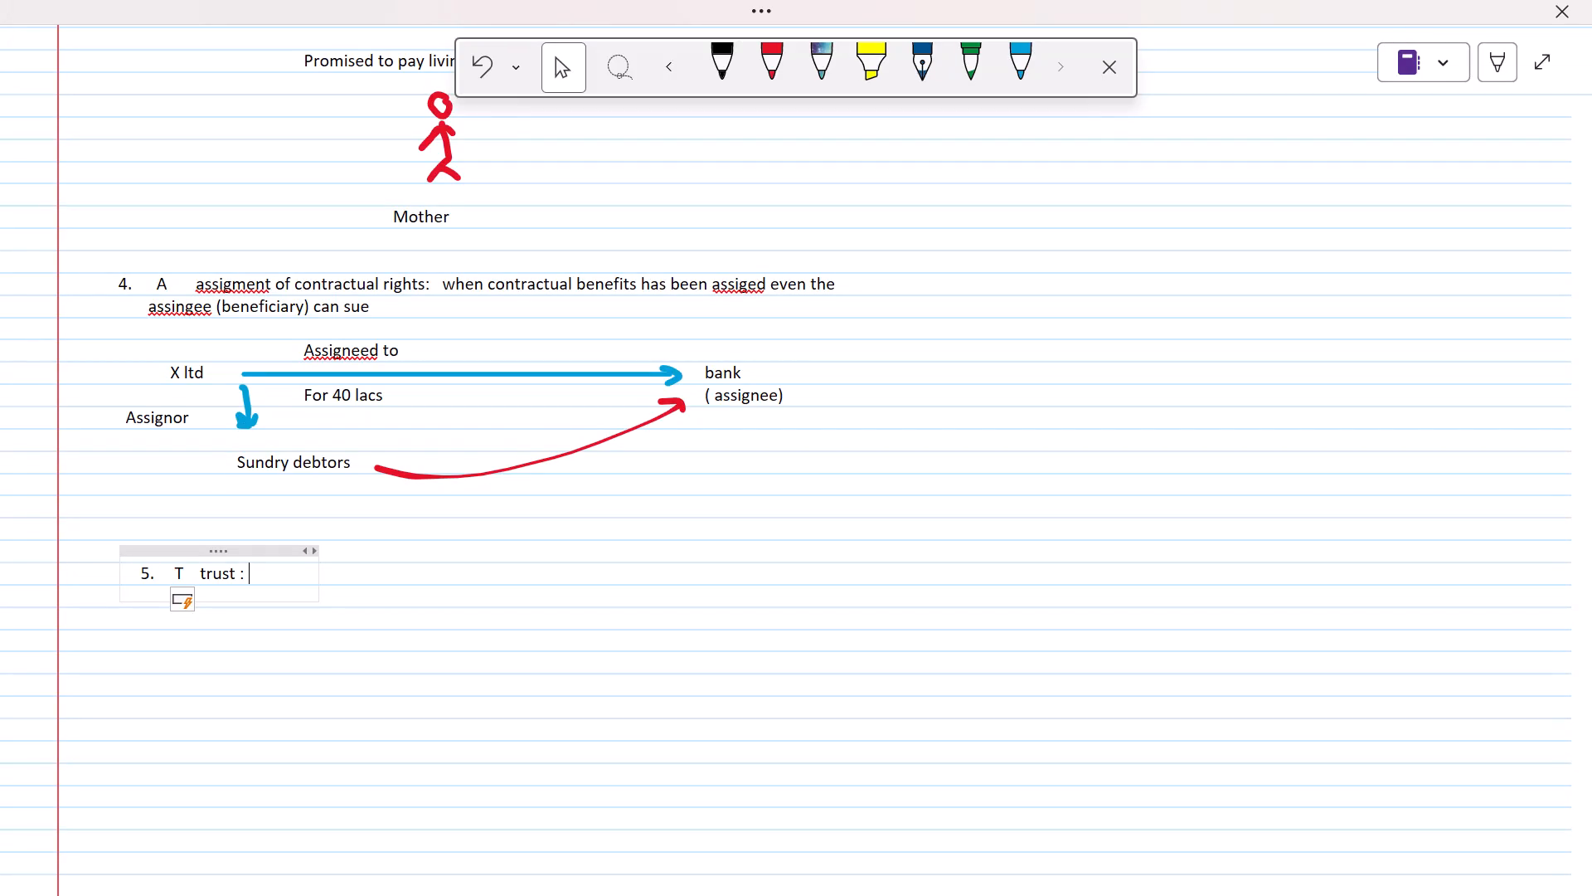
type("benne")
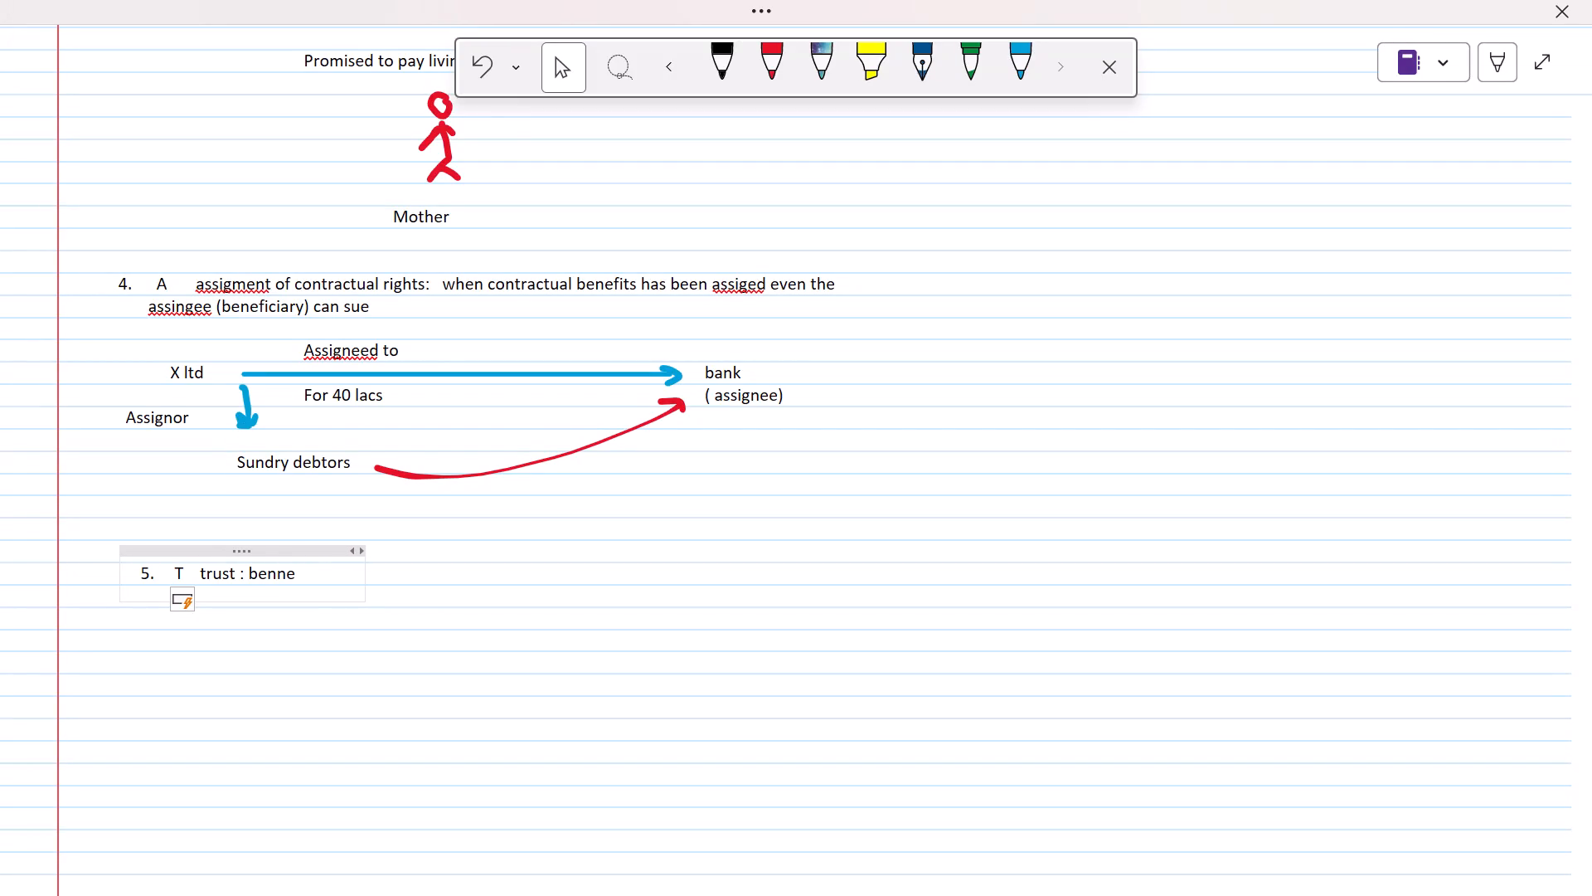
type("ficia")
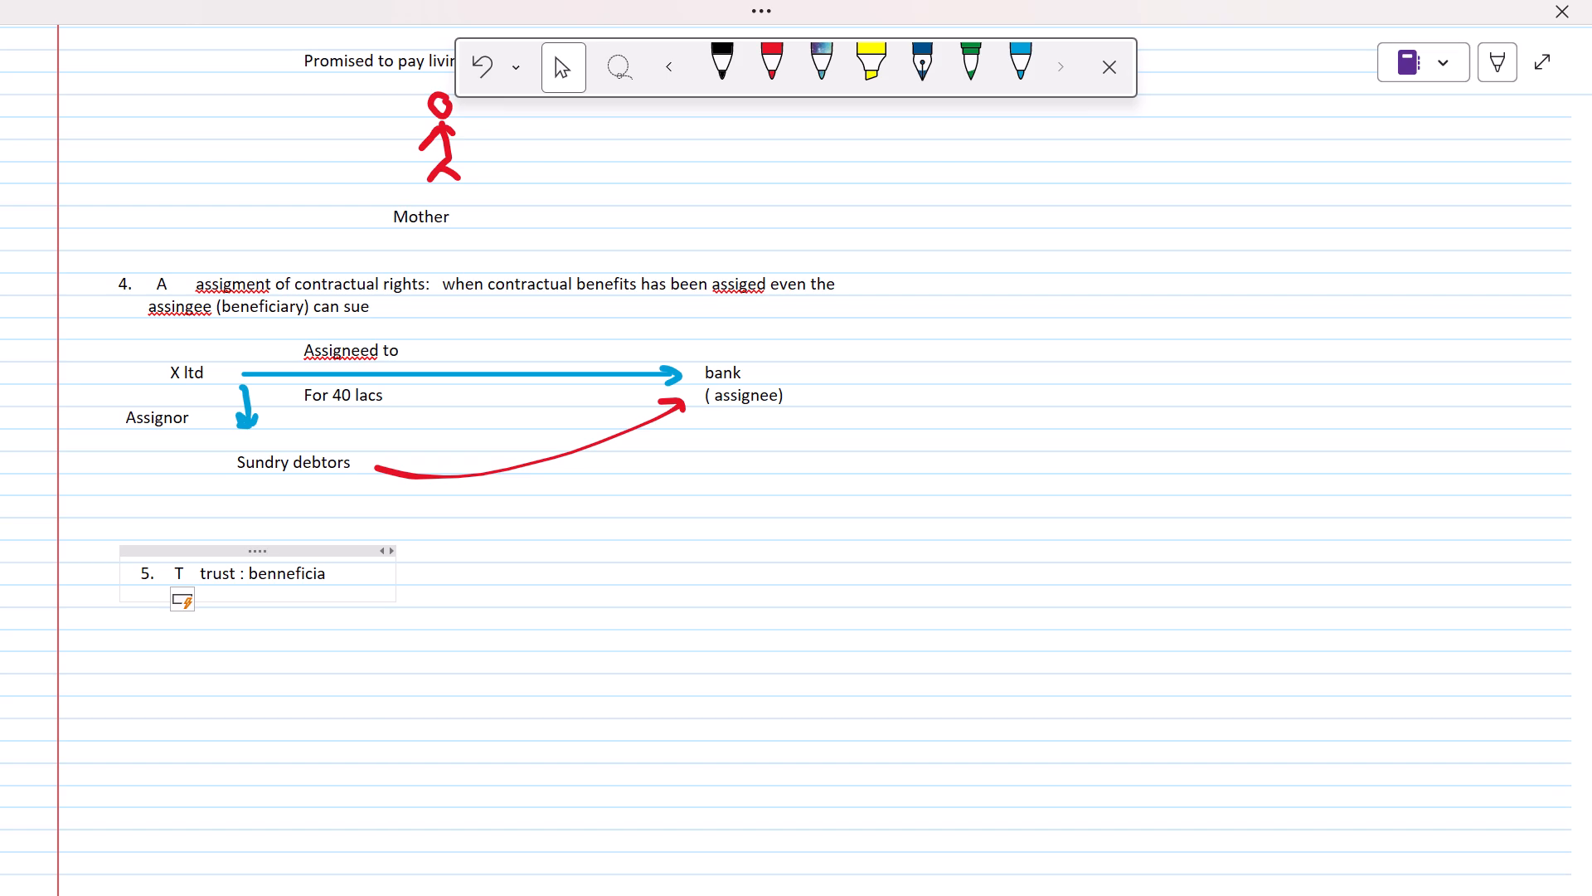
type("ry")
key("space")
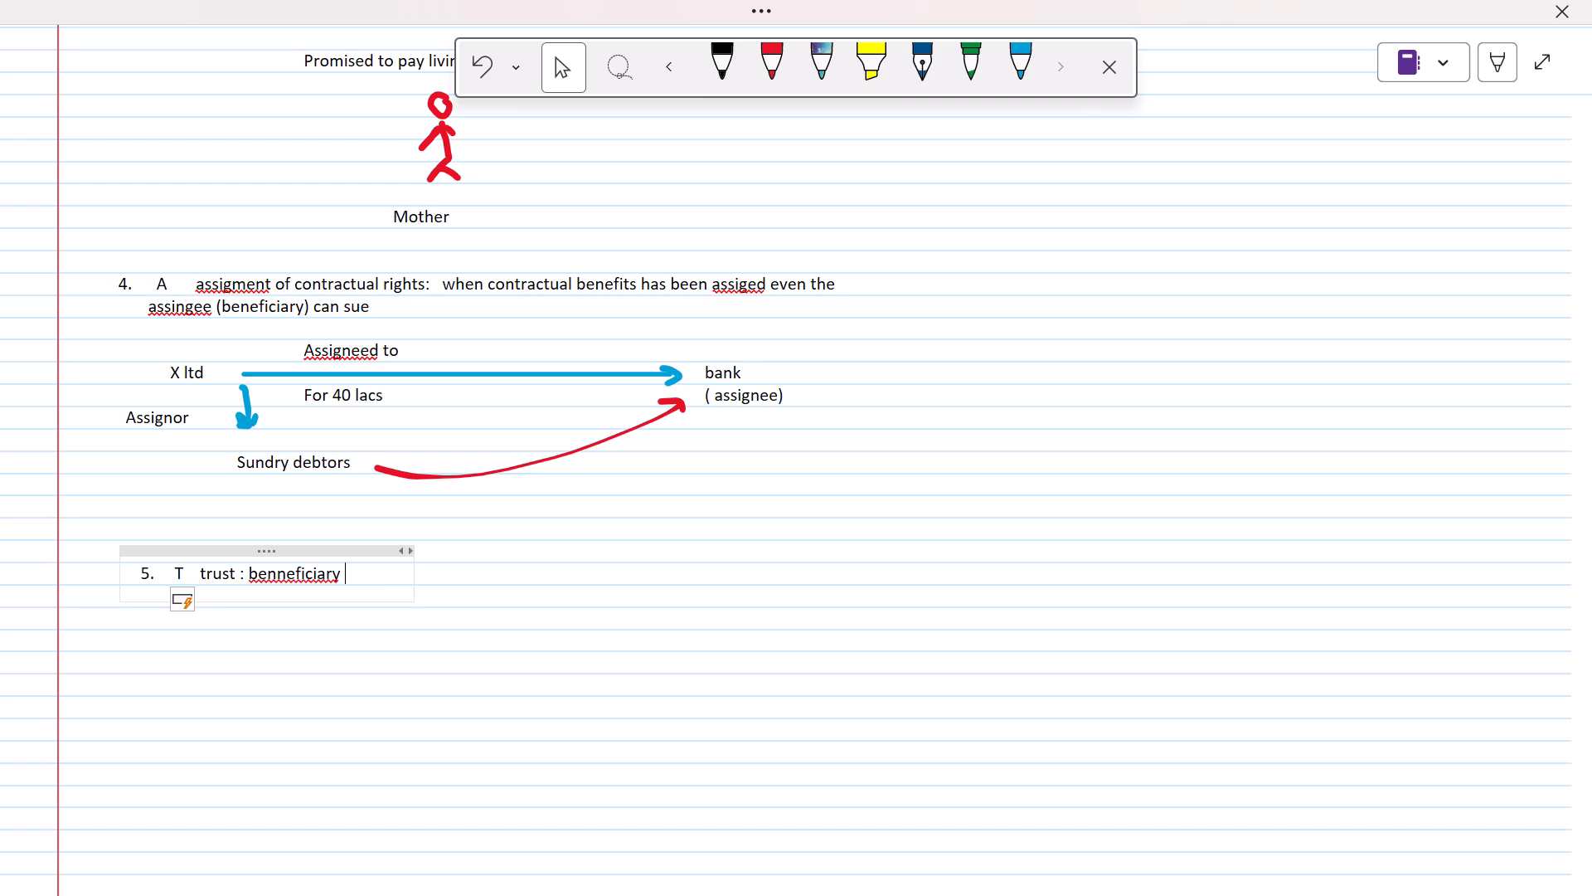
Remove the "i" before "ary" in "benneficiary" in item 5.
key("Left")
key("Left")
key("Left")
key("Left")
key("Left")
key("Right")
key("Right")
key("Left")
key("BackSpace")
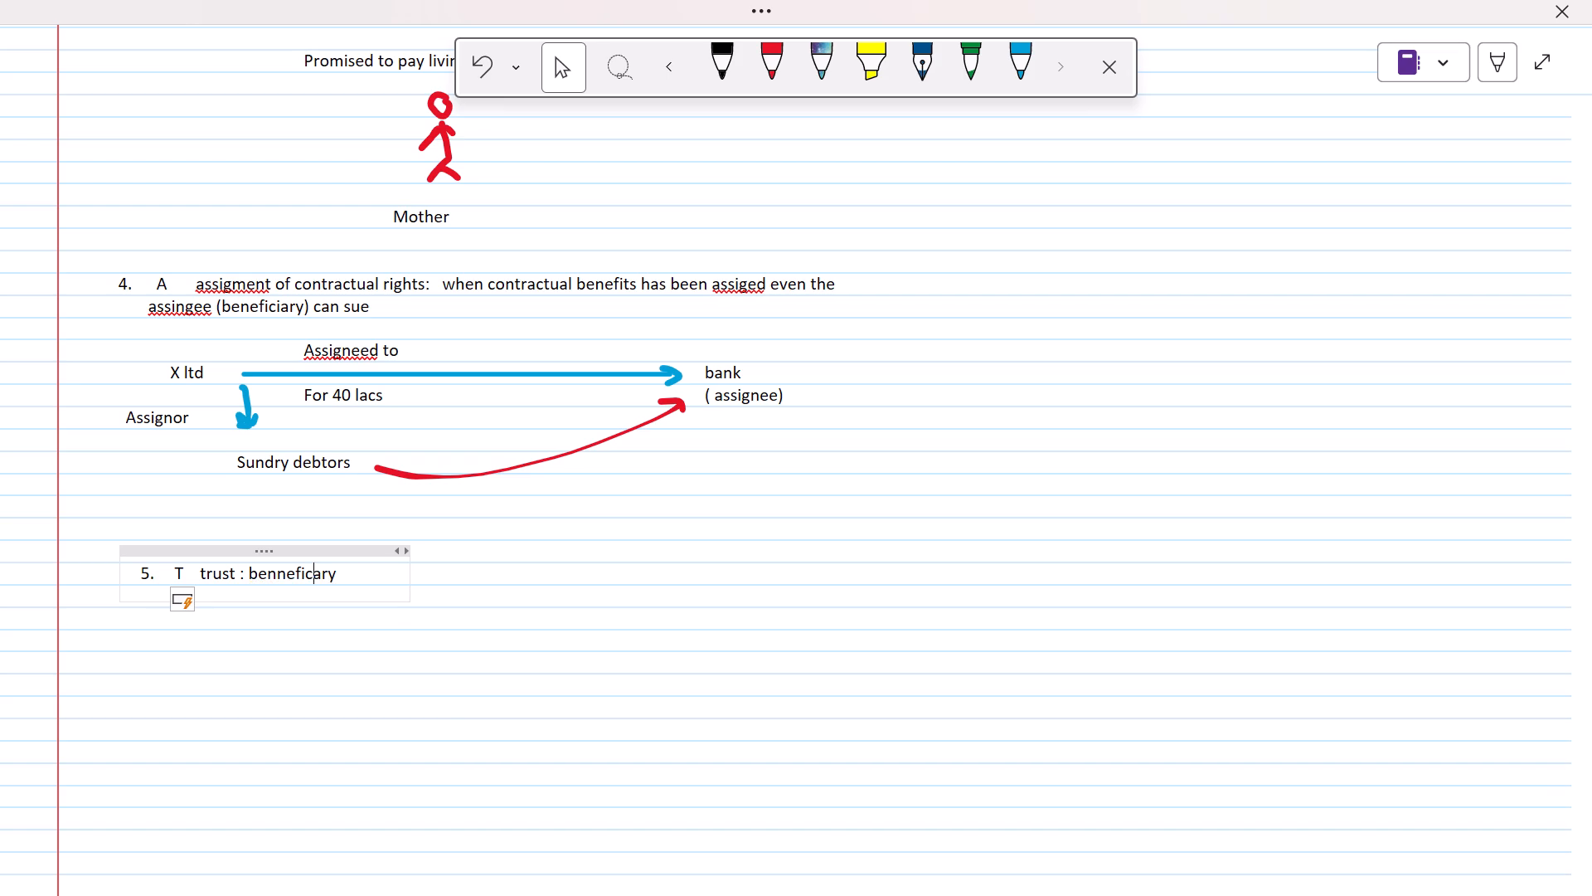
Add "( stranger)" at the end of the item 5 line.
key("Right")
key("Right")
key("Right")
key("Right")
type("(")
key("space")
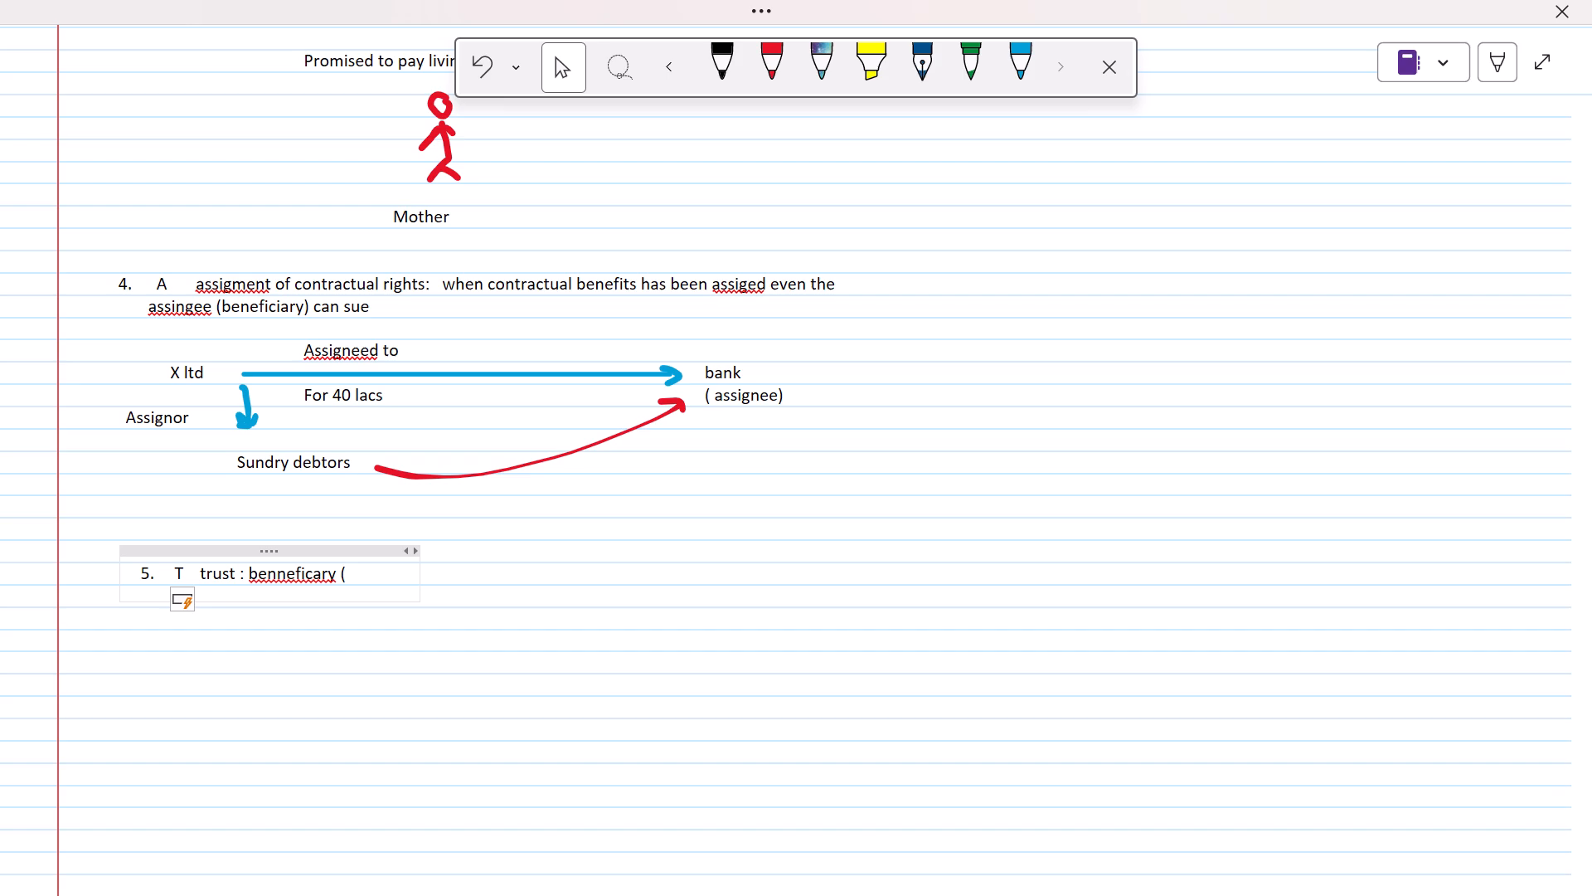
type("stranger)")
key("space")
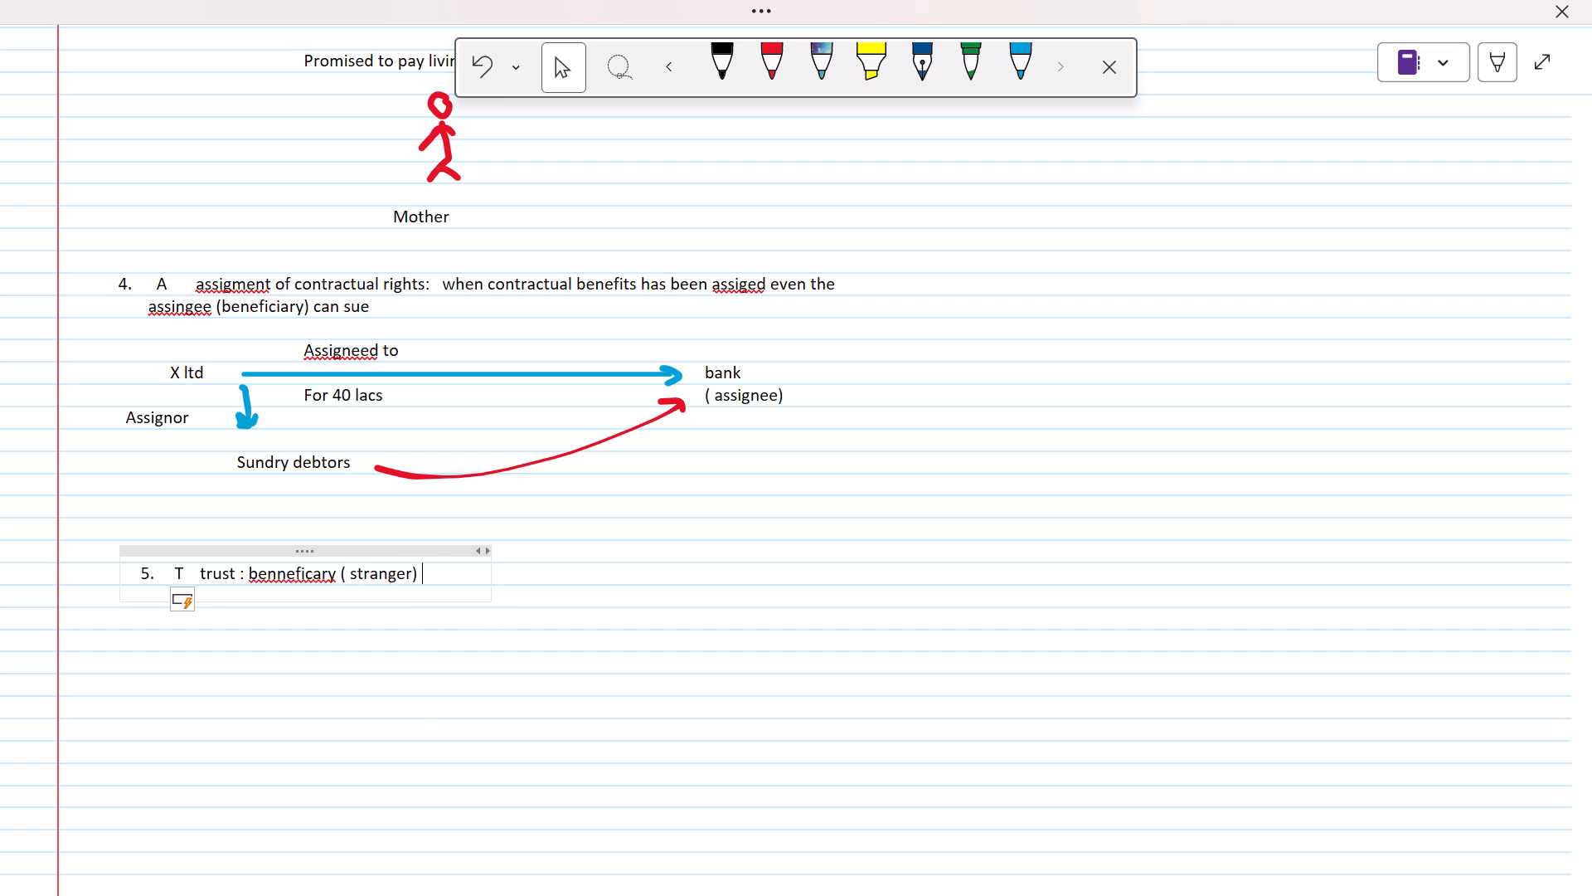
Continue item 5 after "( stranger)" with "can sue the trustees to".
type("can sue")
key("space")
type("t")
key("space")
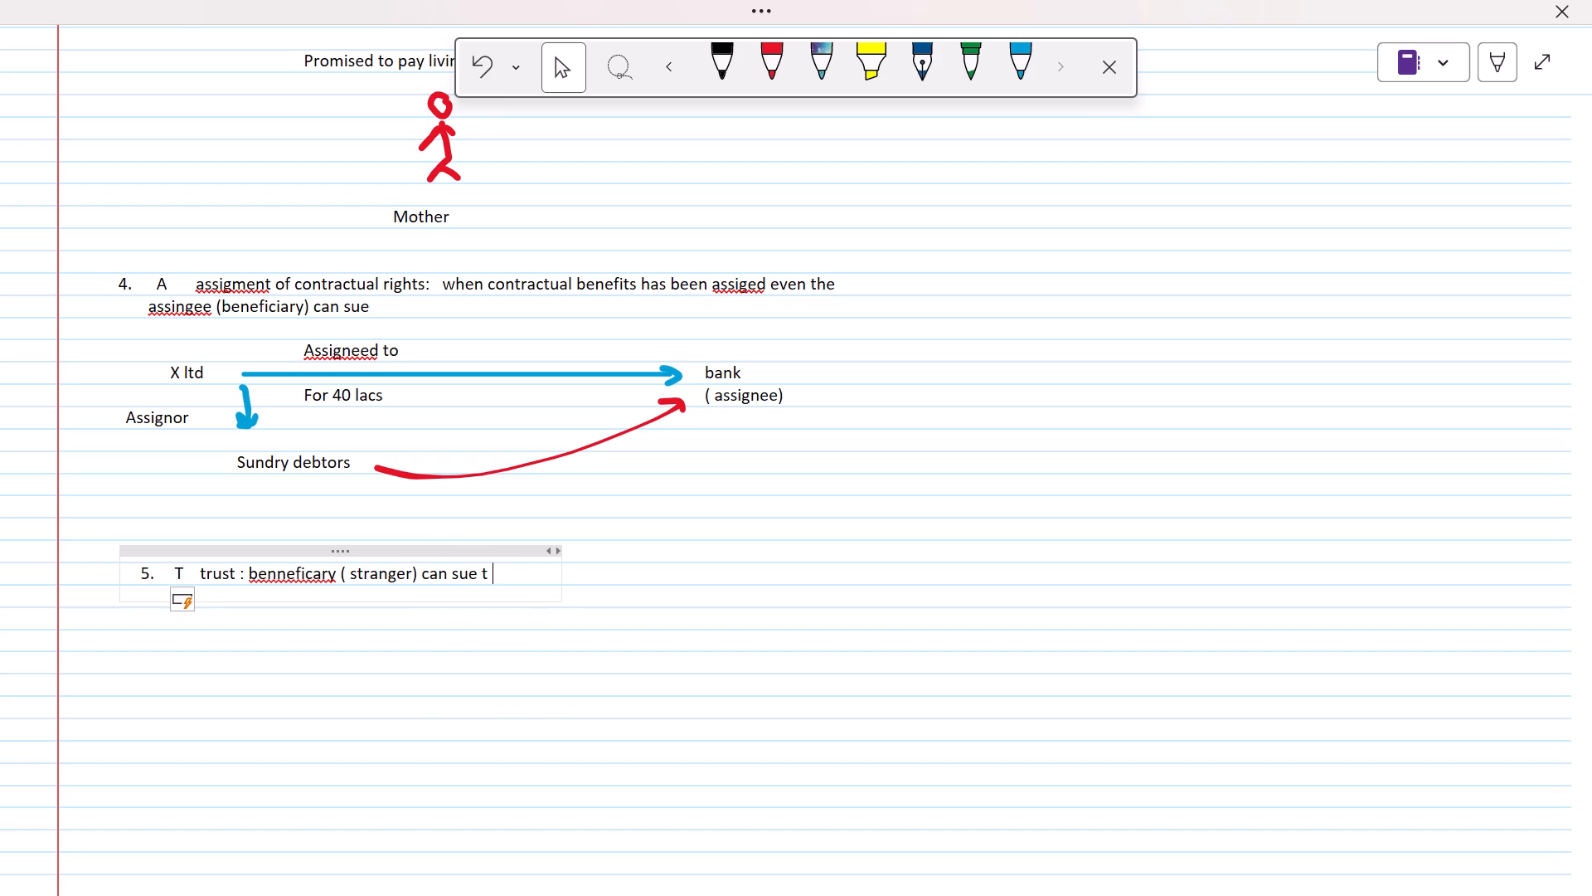
key("BackSpace")
type("o")
key("space")
key("BackSpace")
key("BackSpace")
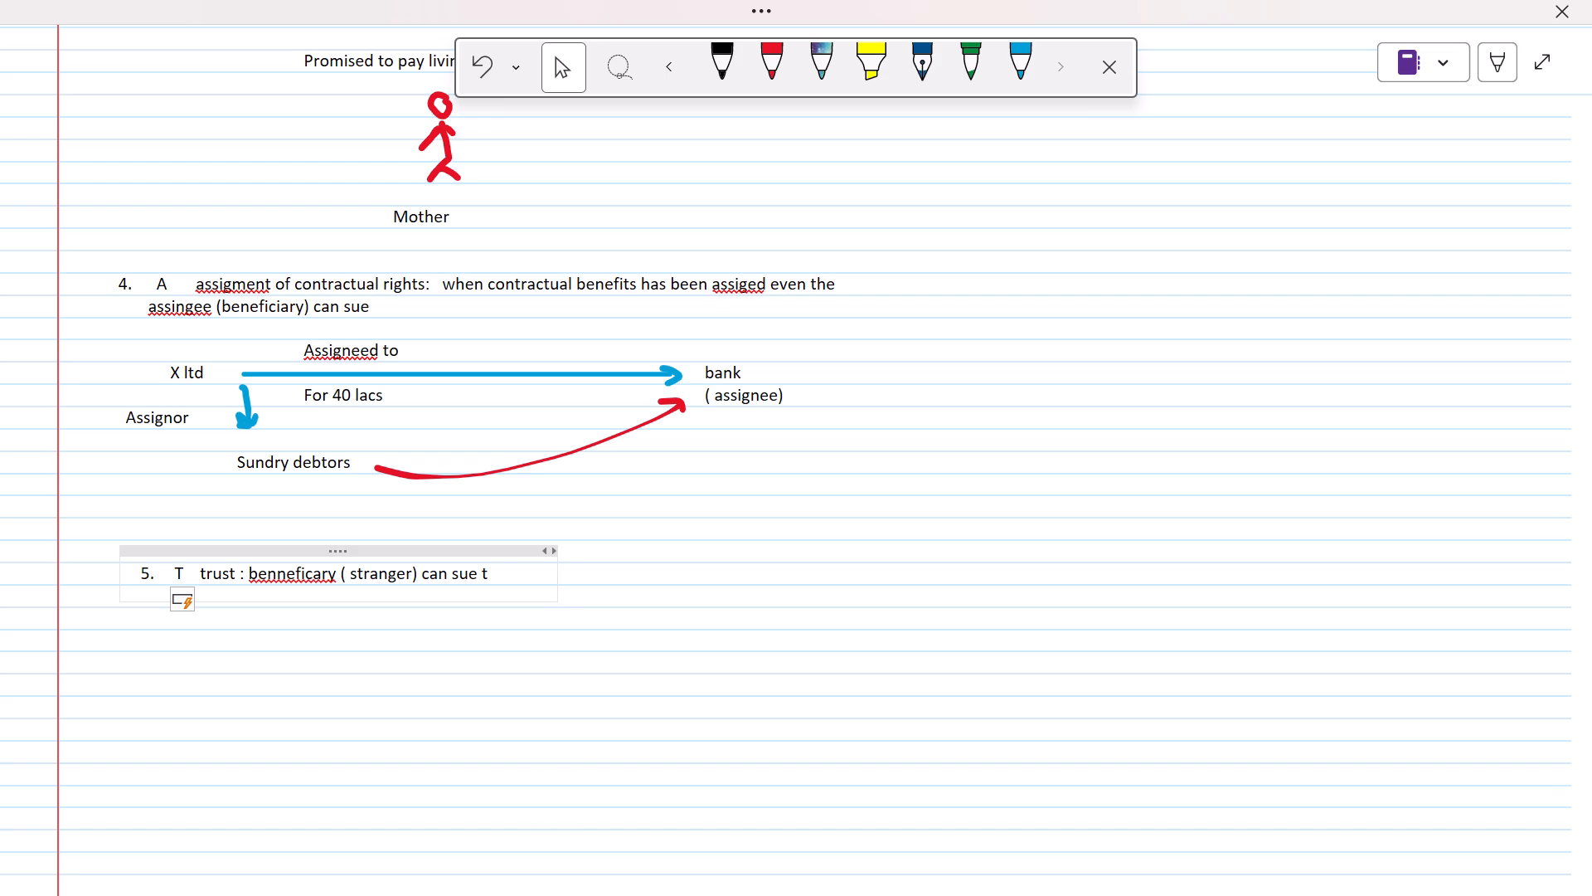
type("he trus")
type("tees")
key("space")
type("to")
key("space")
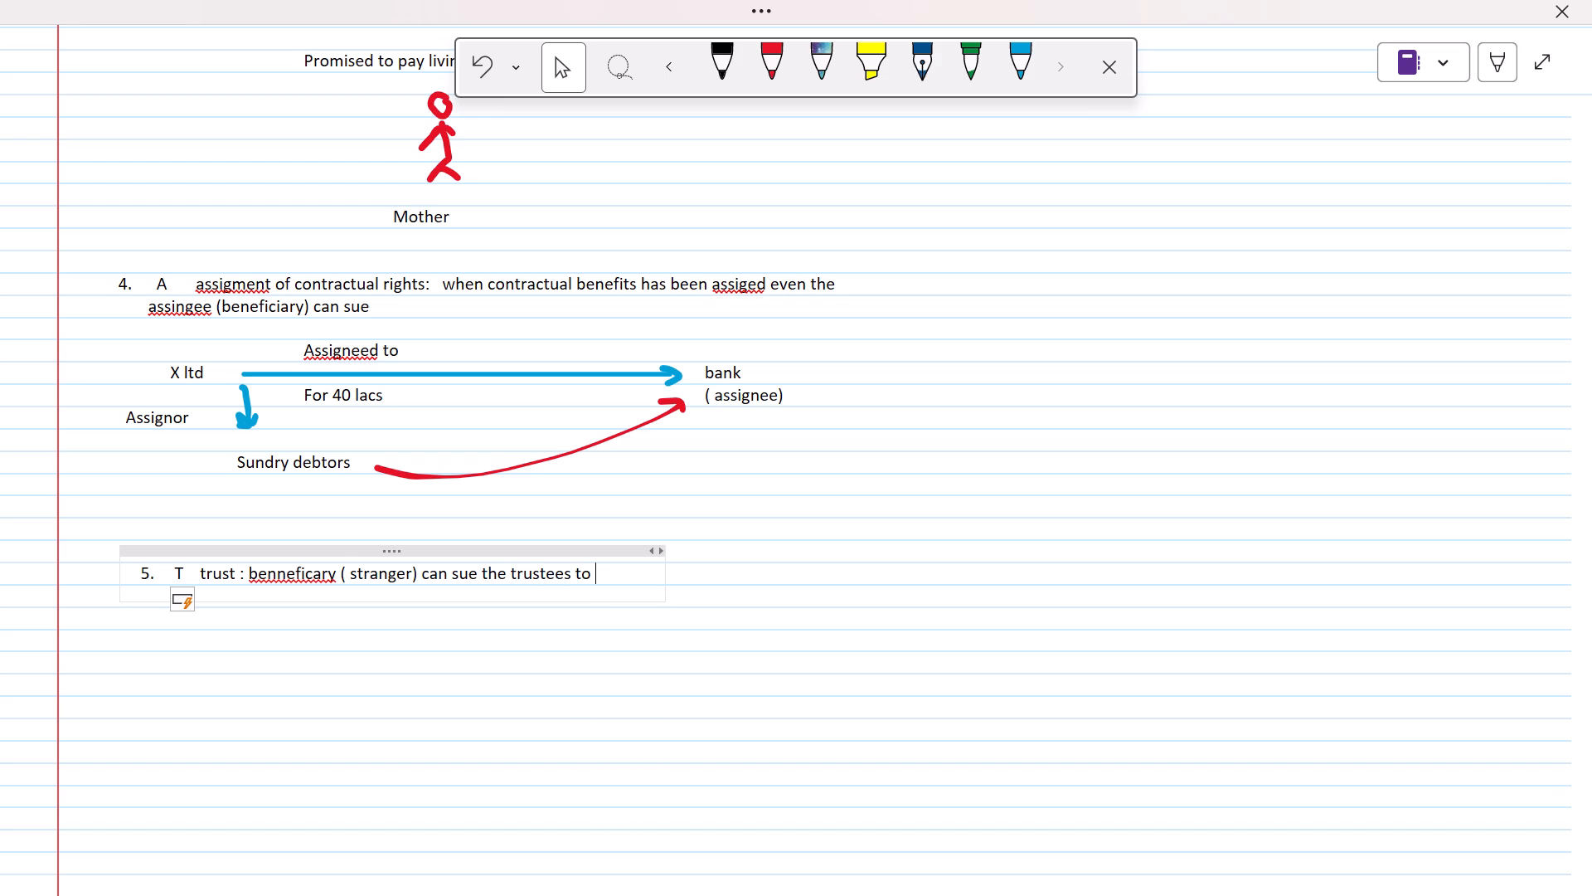
Complete the item 5 sentence with "enforce their duties".
type("enforce")
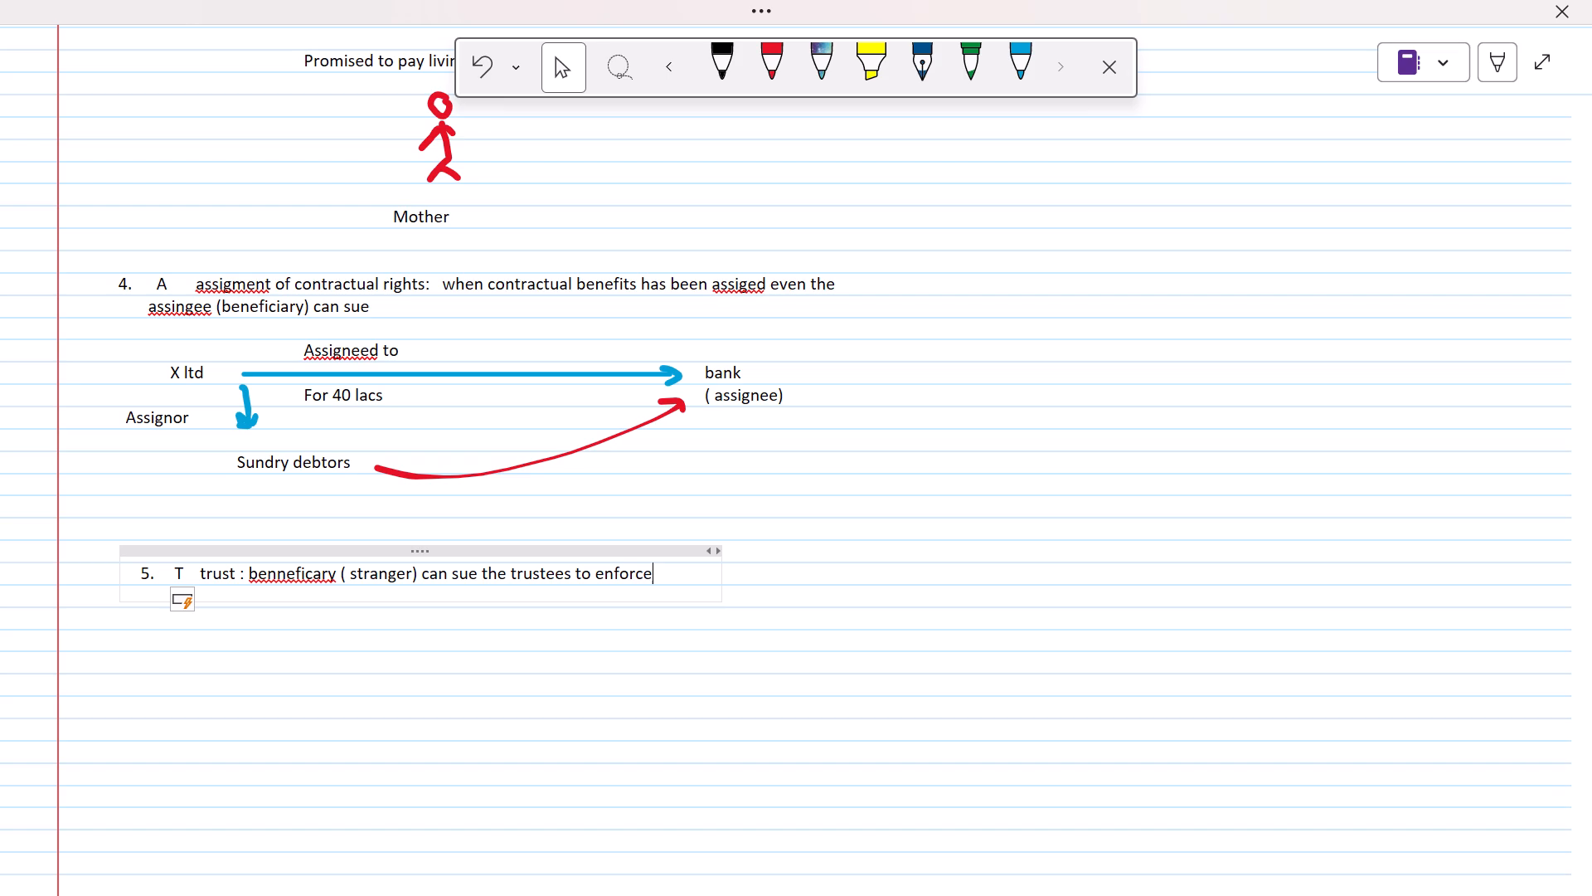
key("space")
type("ther")
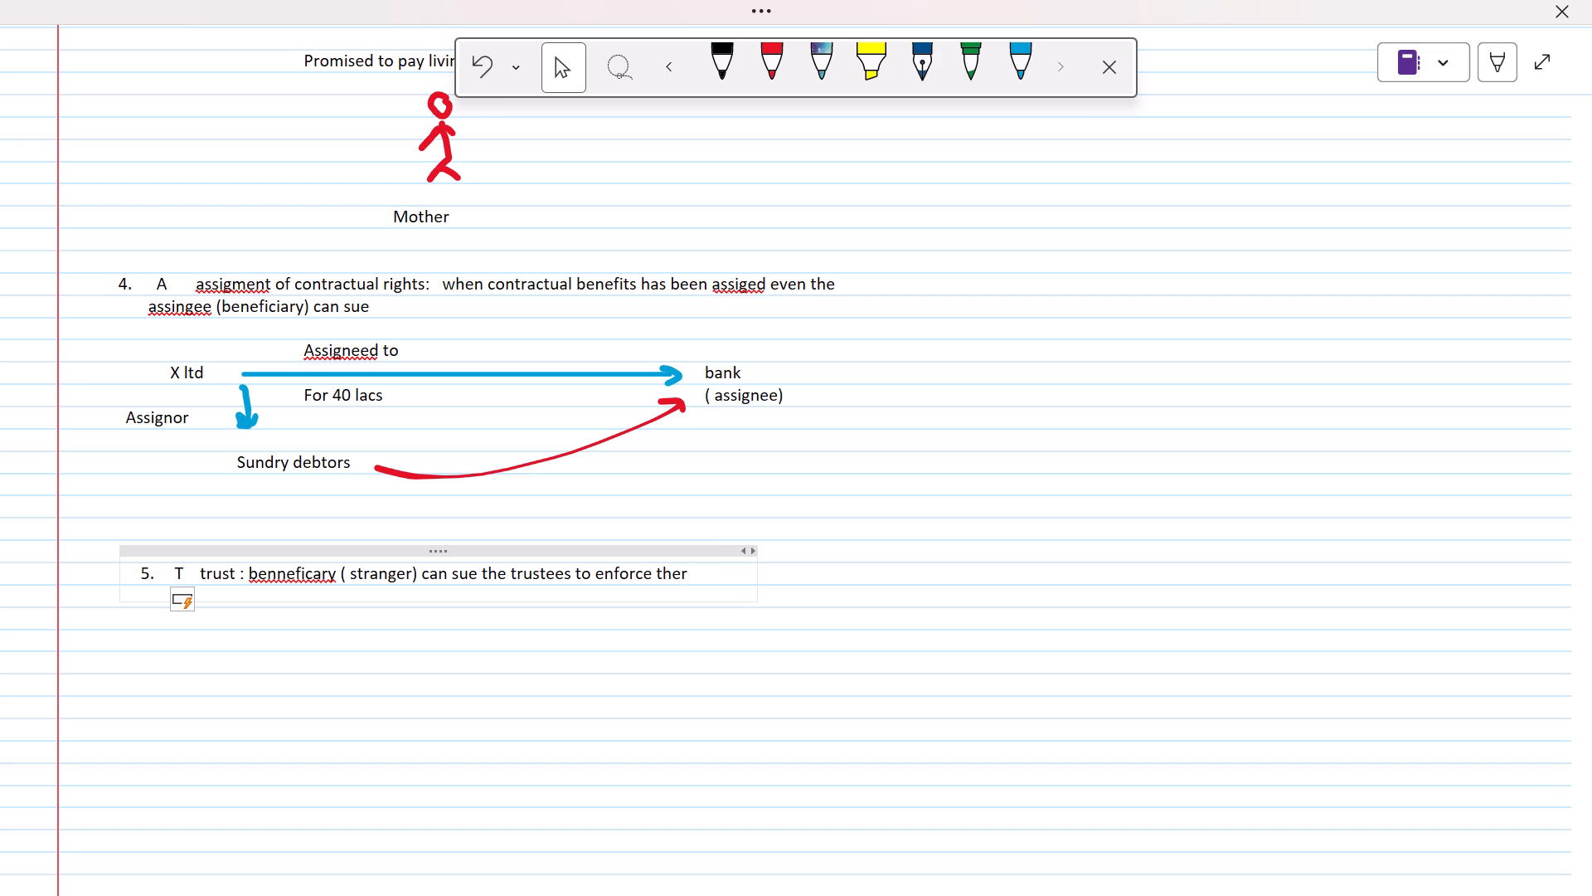
type("ir")
key("space")
key("BackSpace")
key("BackSpace")
key("BackSpace")
key("BackSpace")
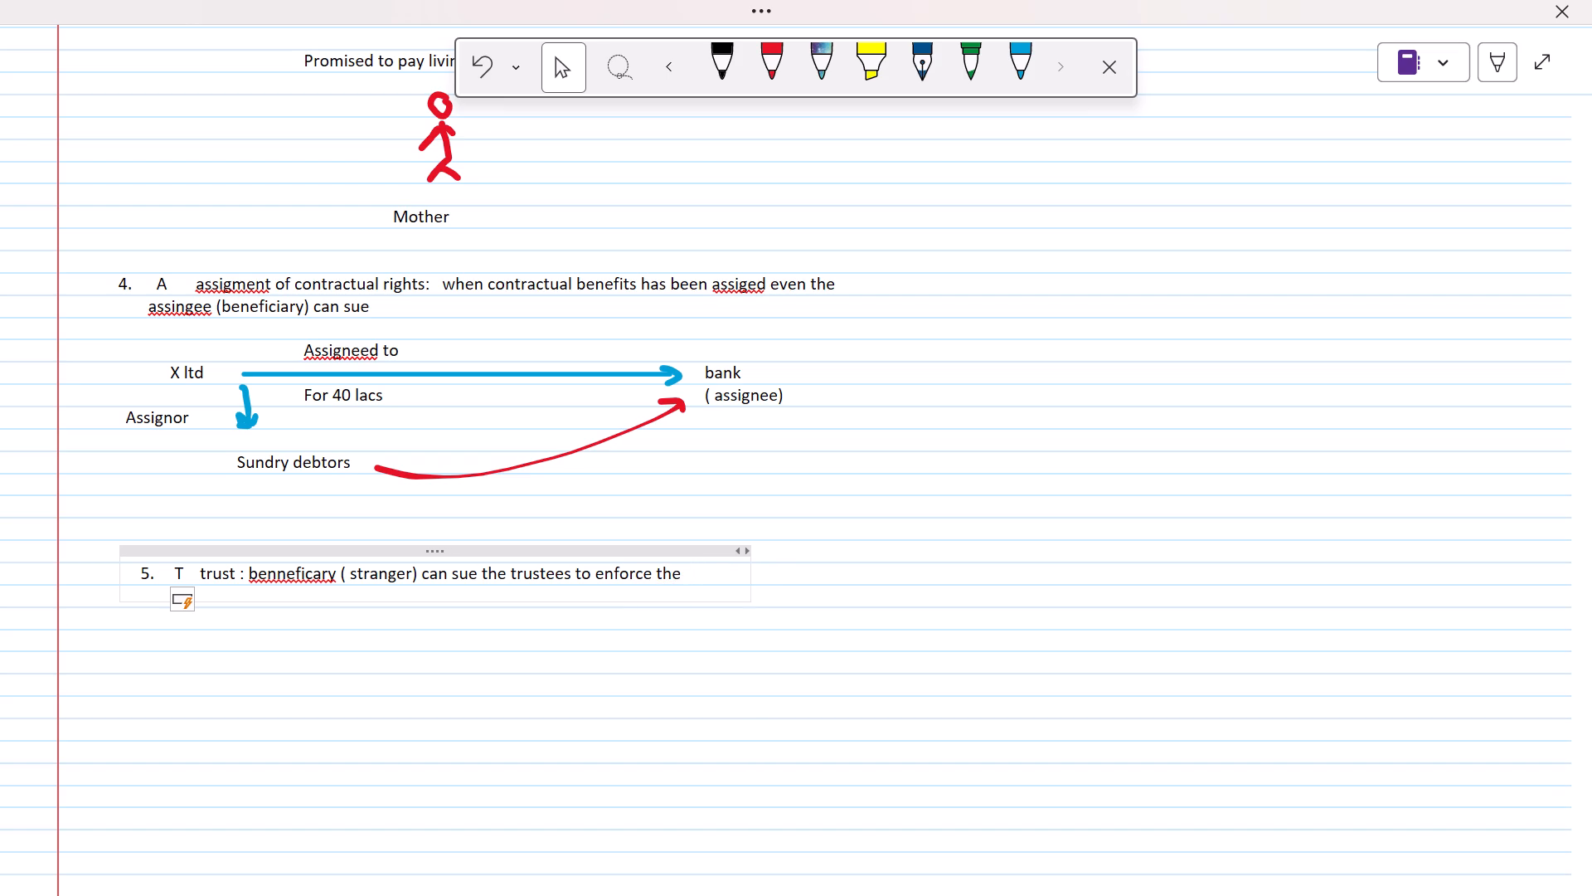
type("ir")
key("space")
type("duties")
key("space")
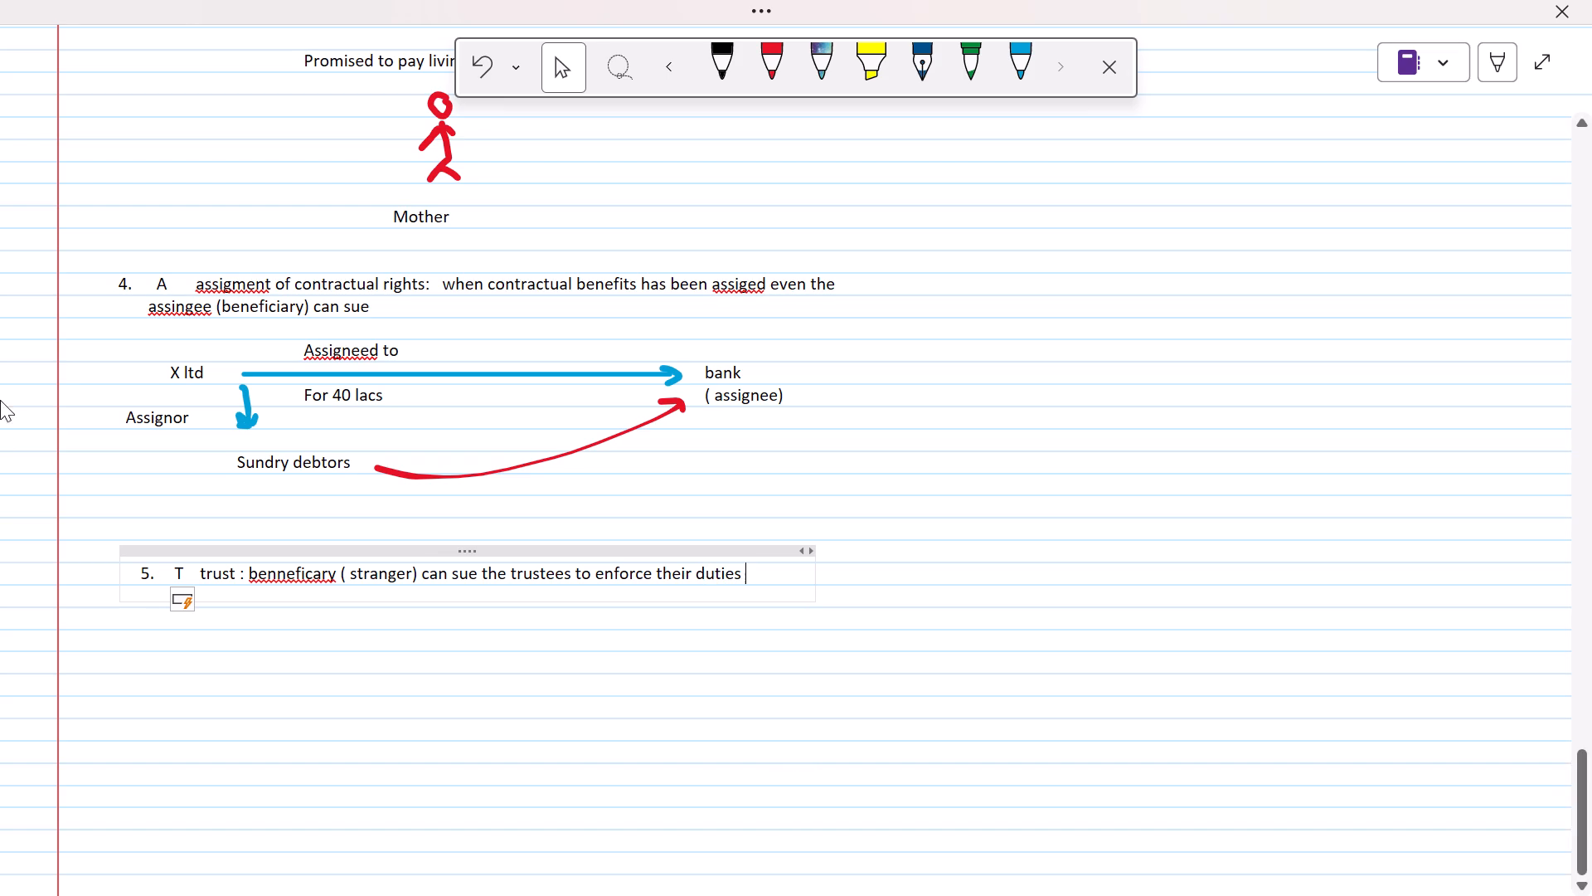
Draw a red stick figure with the pen below the start of the item 5 line.
left_click(792, 54)
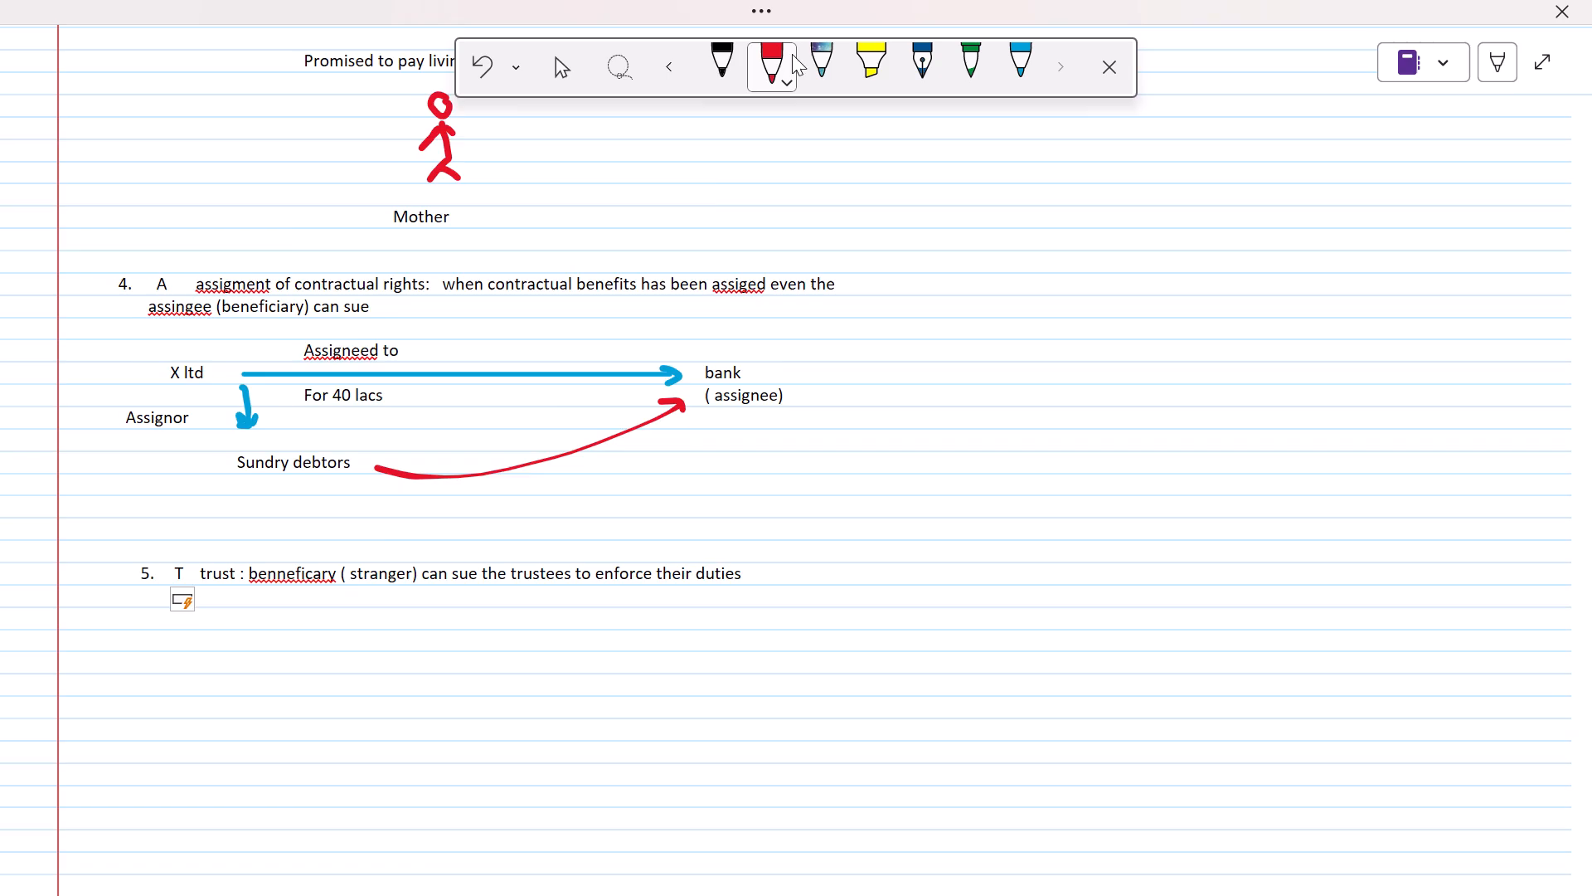
scroll(746, 150, "down", 3)
left_click_drag(242, 254, 263, 264)
left_click_drag(242, 251, 264, 268)
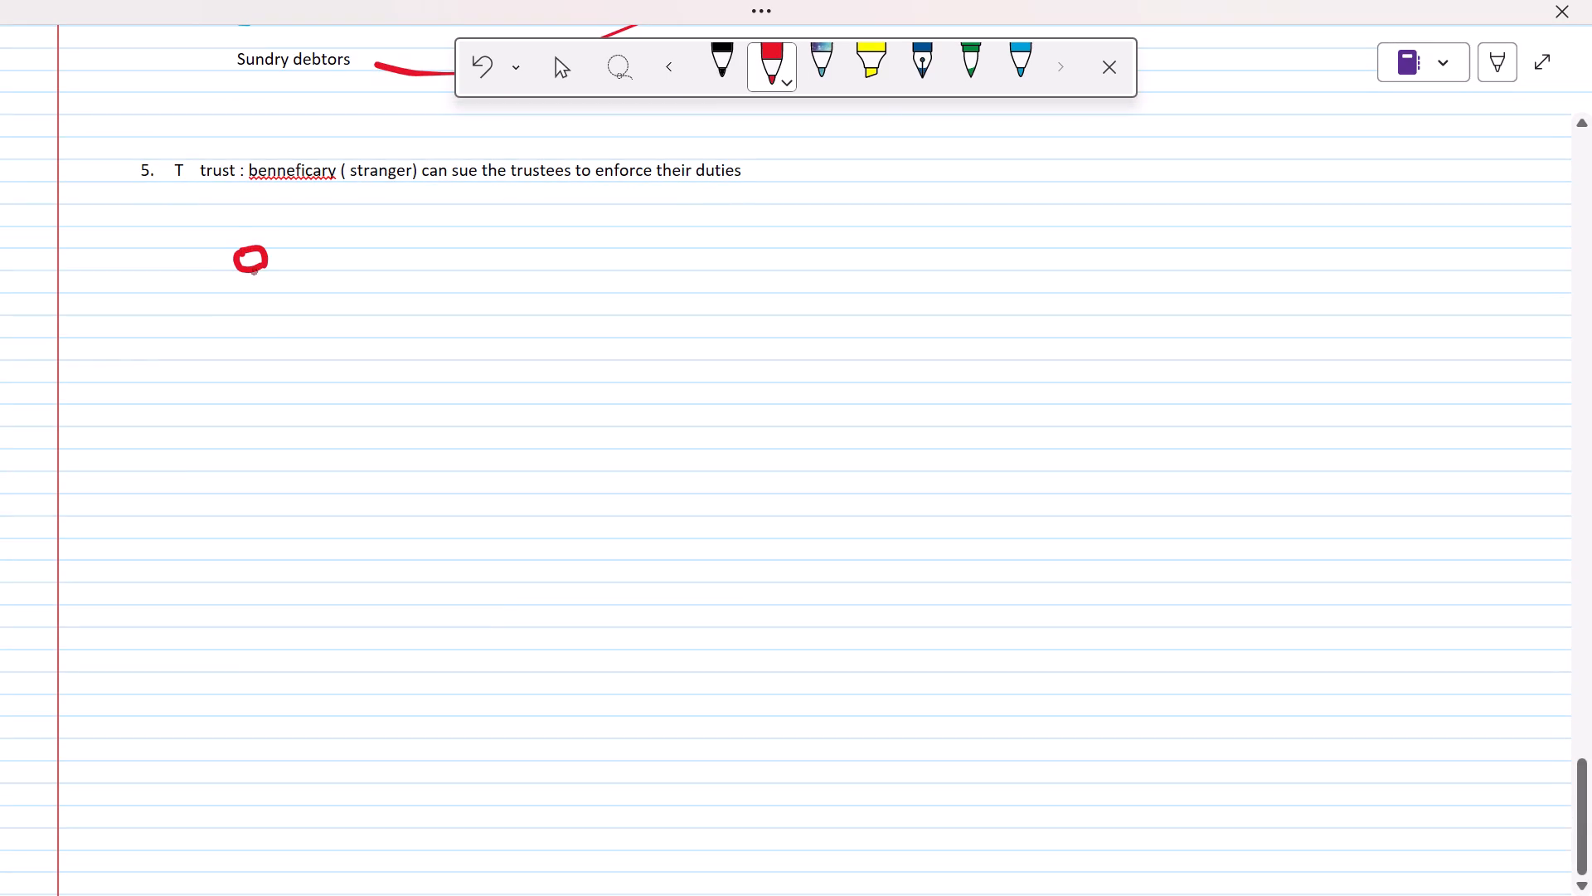
left_click_drag(246, 270, 276, 333)
left_click_drag(240, 286, 229, 308)
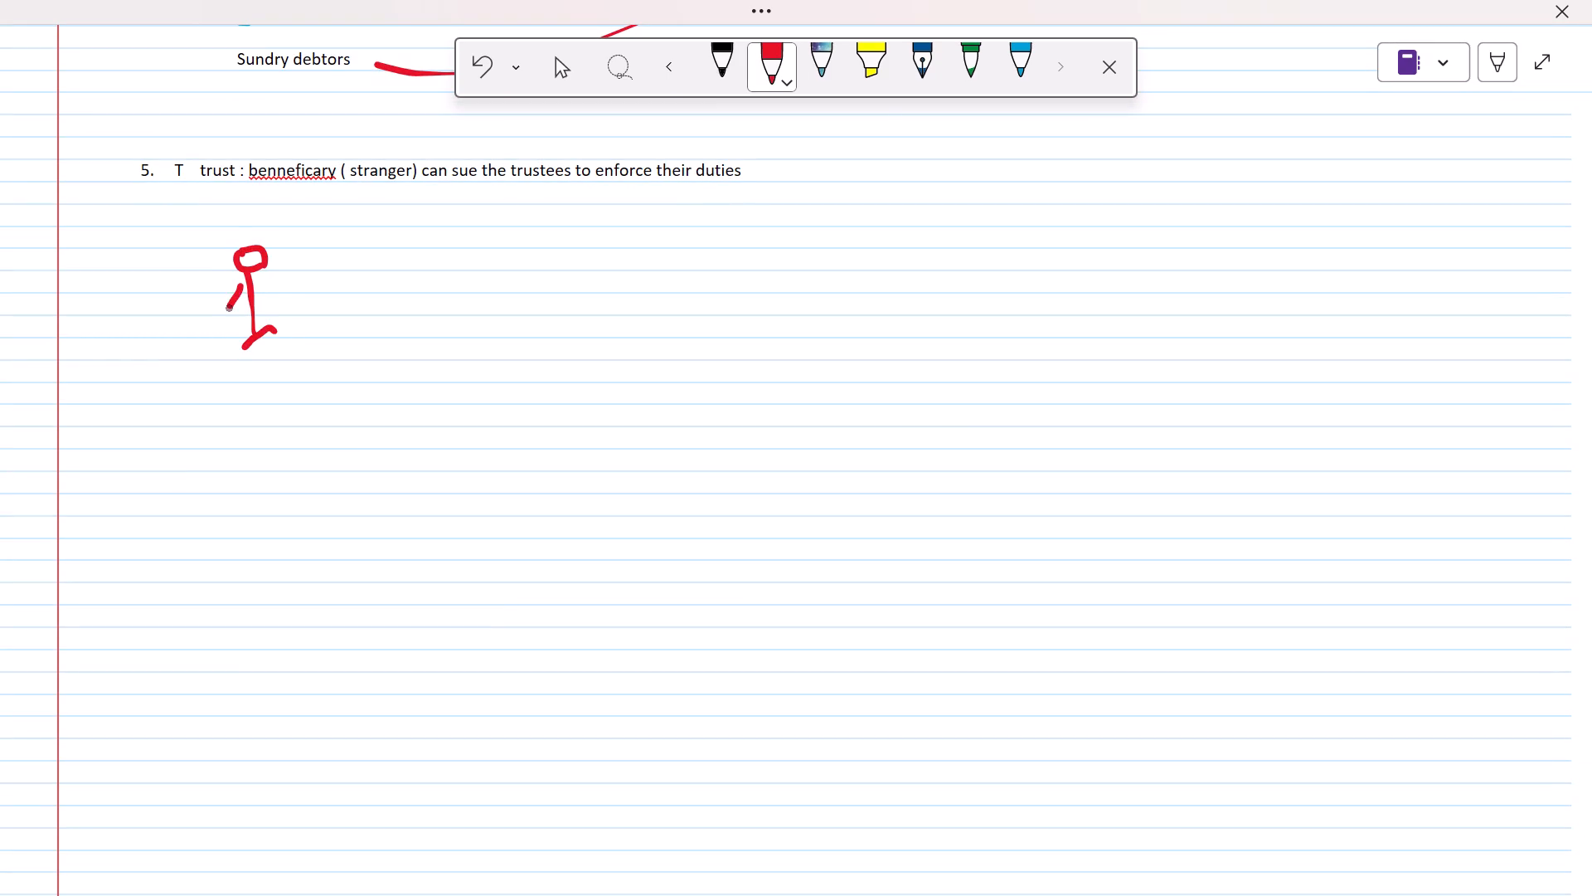
left_click_drag(229, 308, 279, 301)
Draw a large red square to the right of the stick figure under item 5.
left_click_drag(483, 229, 485, 386)
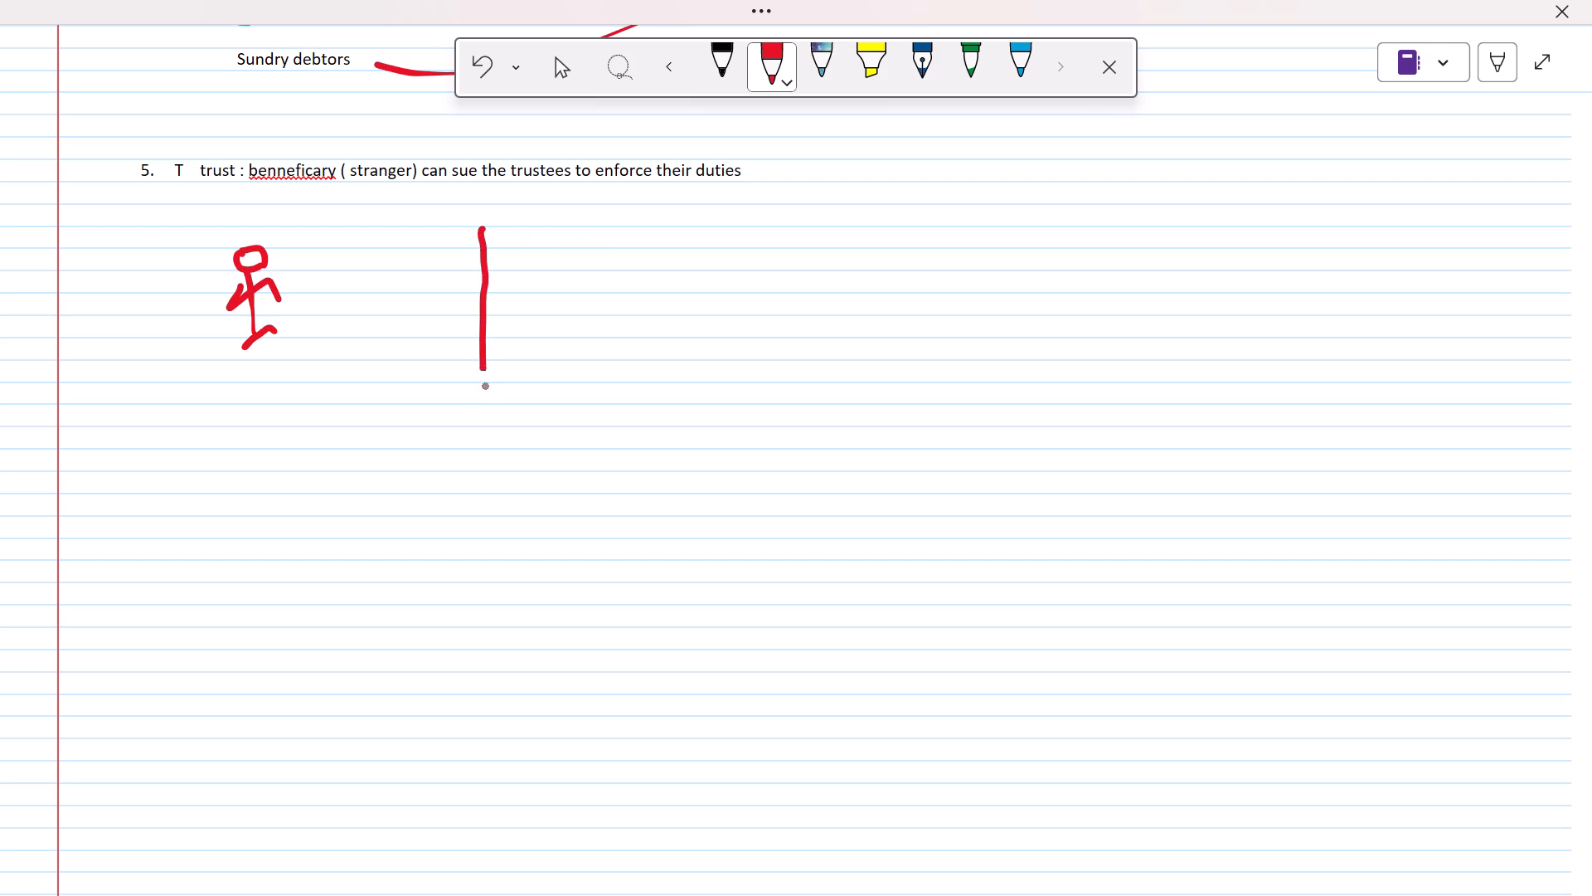
left_click_drag(485, 386, 679, 214)
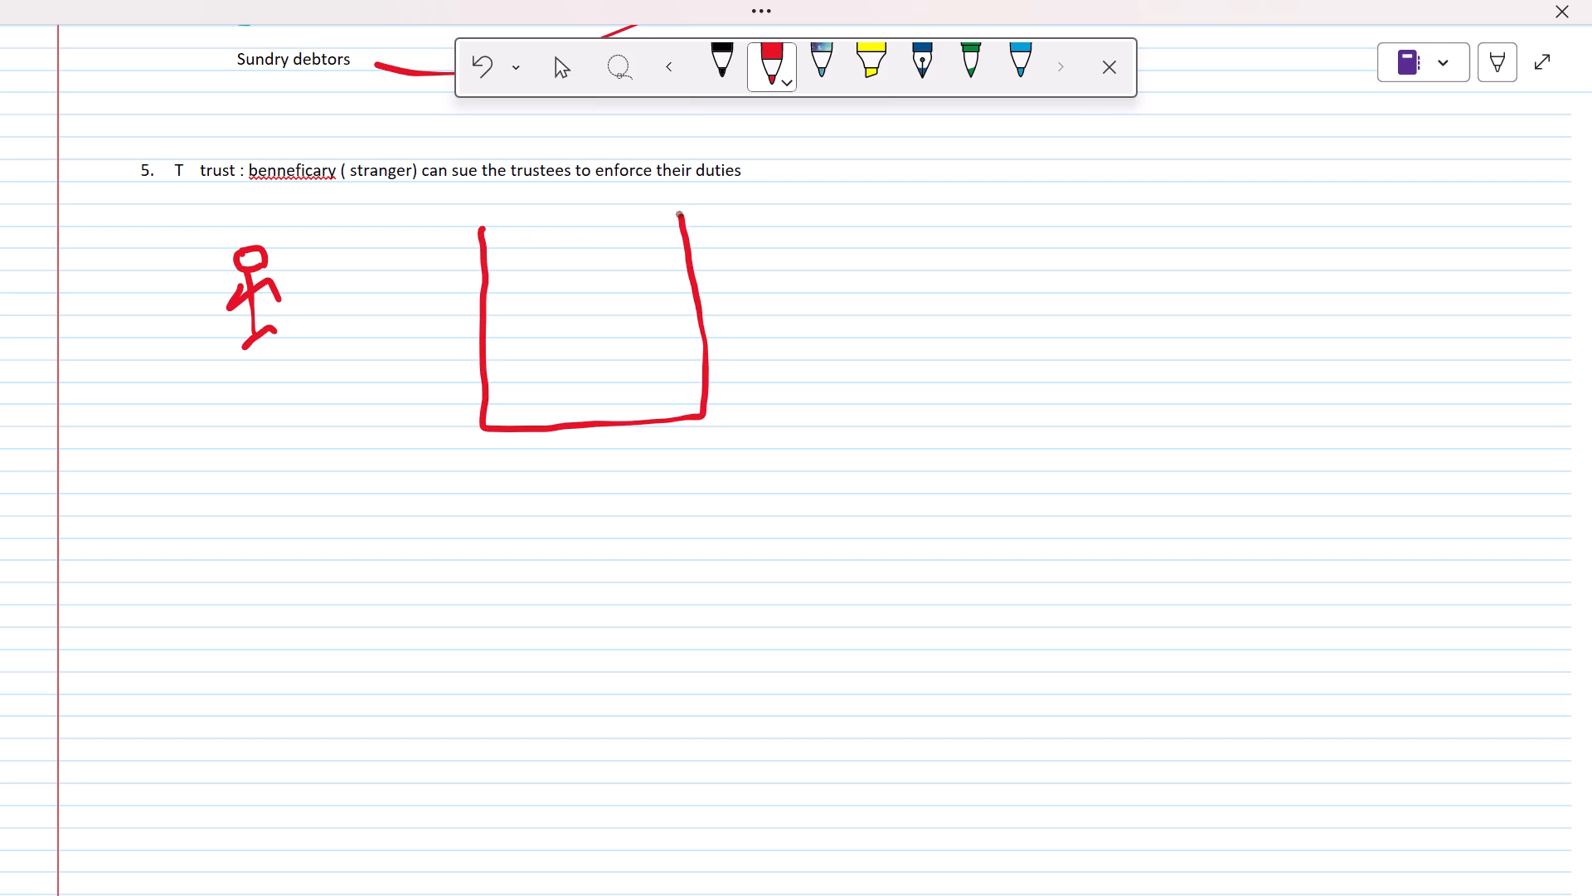
left_click_drag(679, 214, 465, 234)
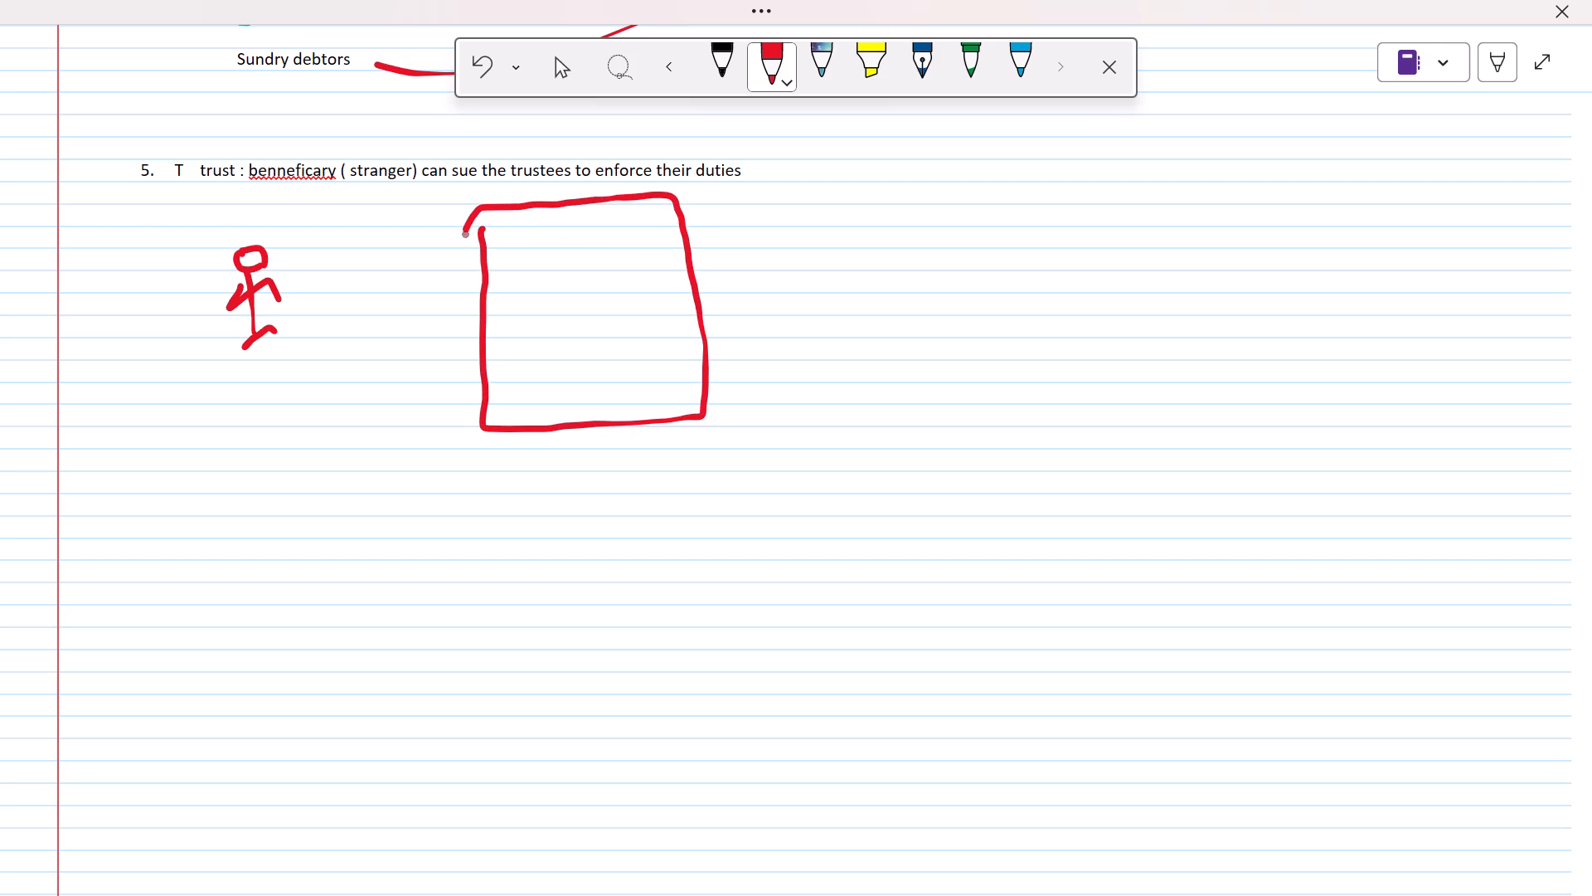
left_click_drag(465, 234, 476, 249)
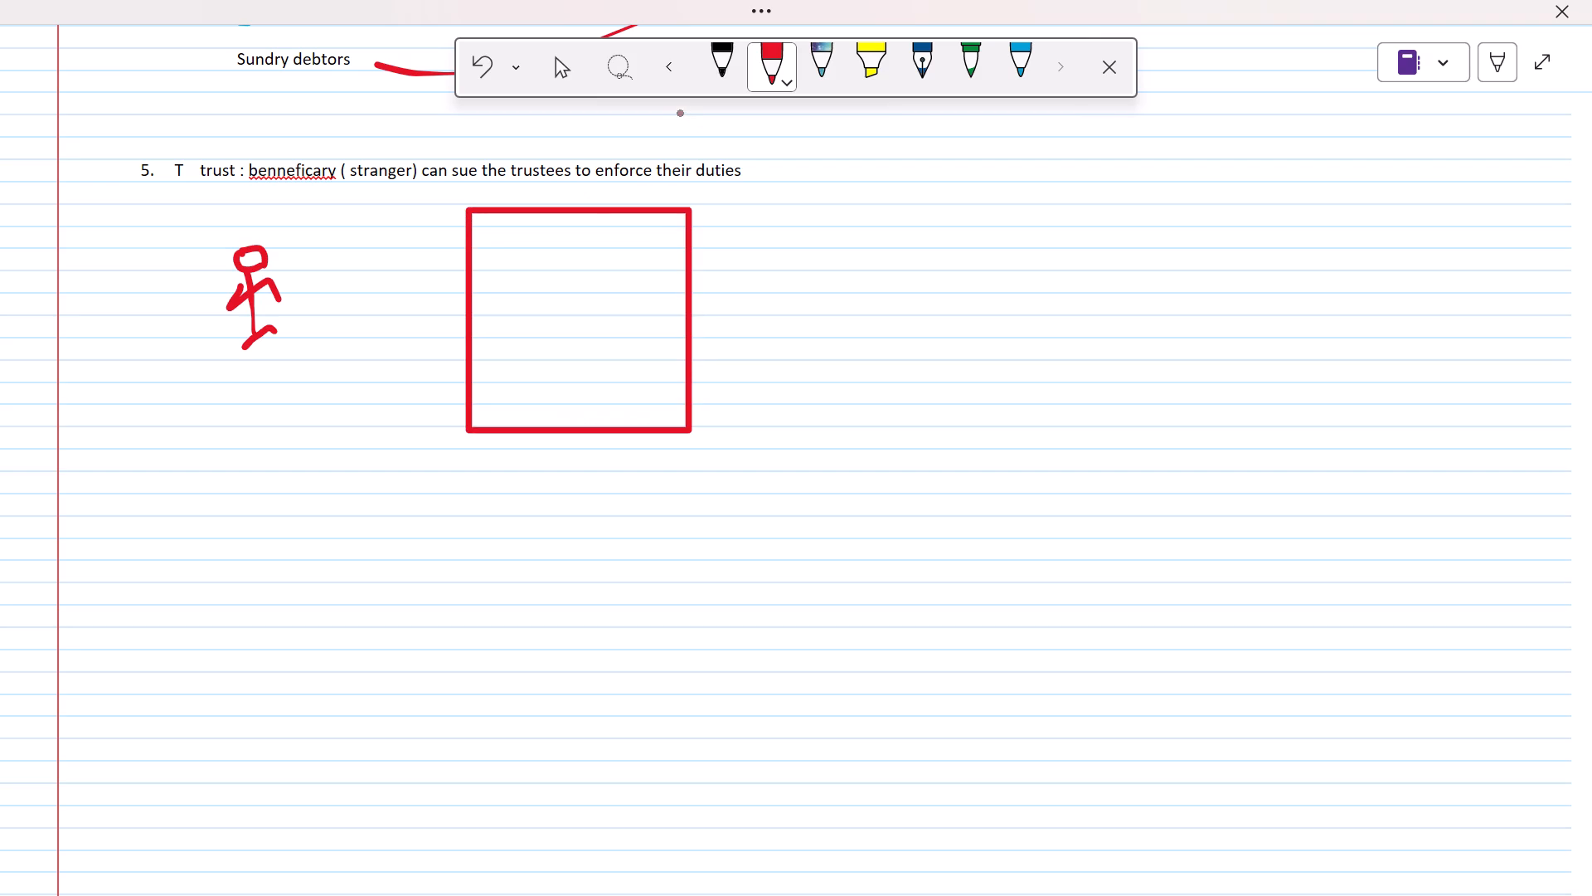
Draw a small upright red rectangle to the right of the large square, redoing the first attempt.
left_click(832, 340)
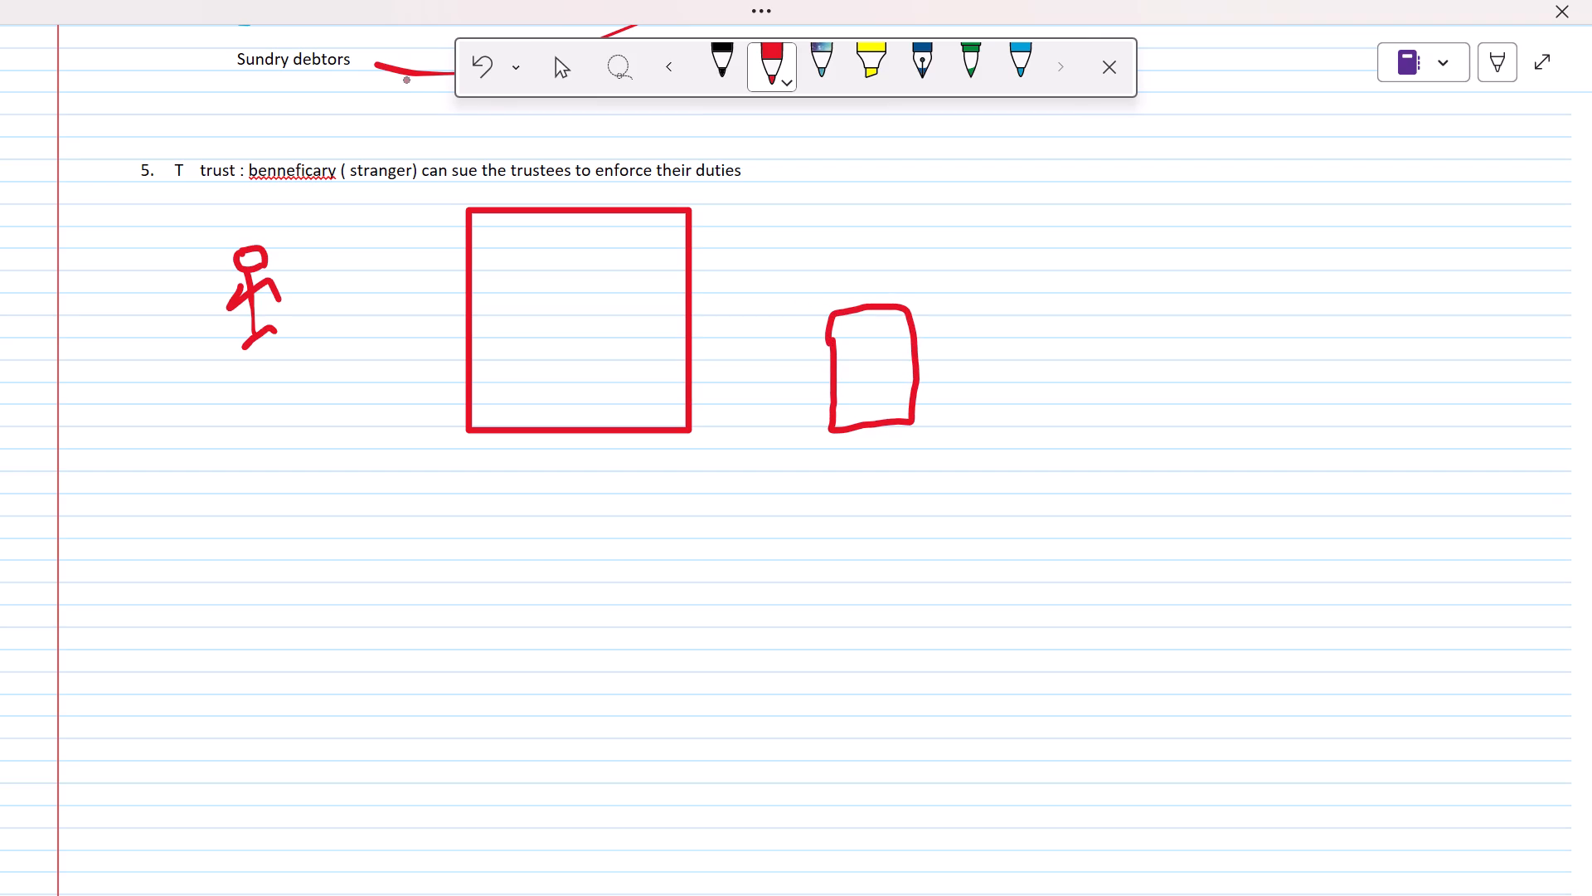
left_click(490, 77)
left_click(825, 309)
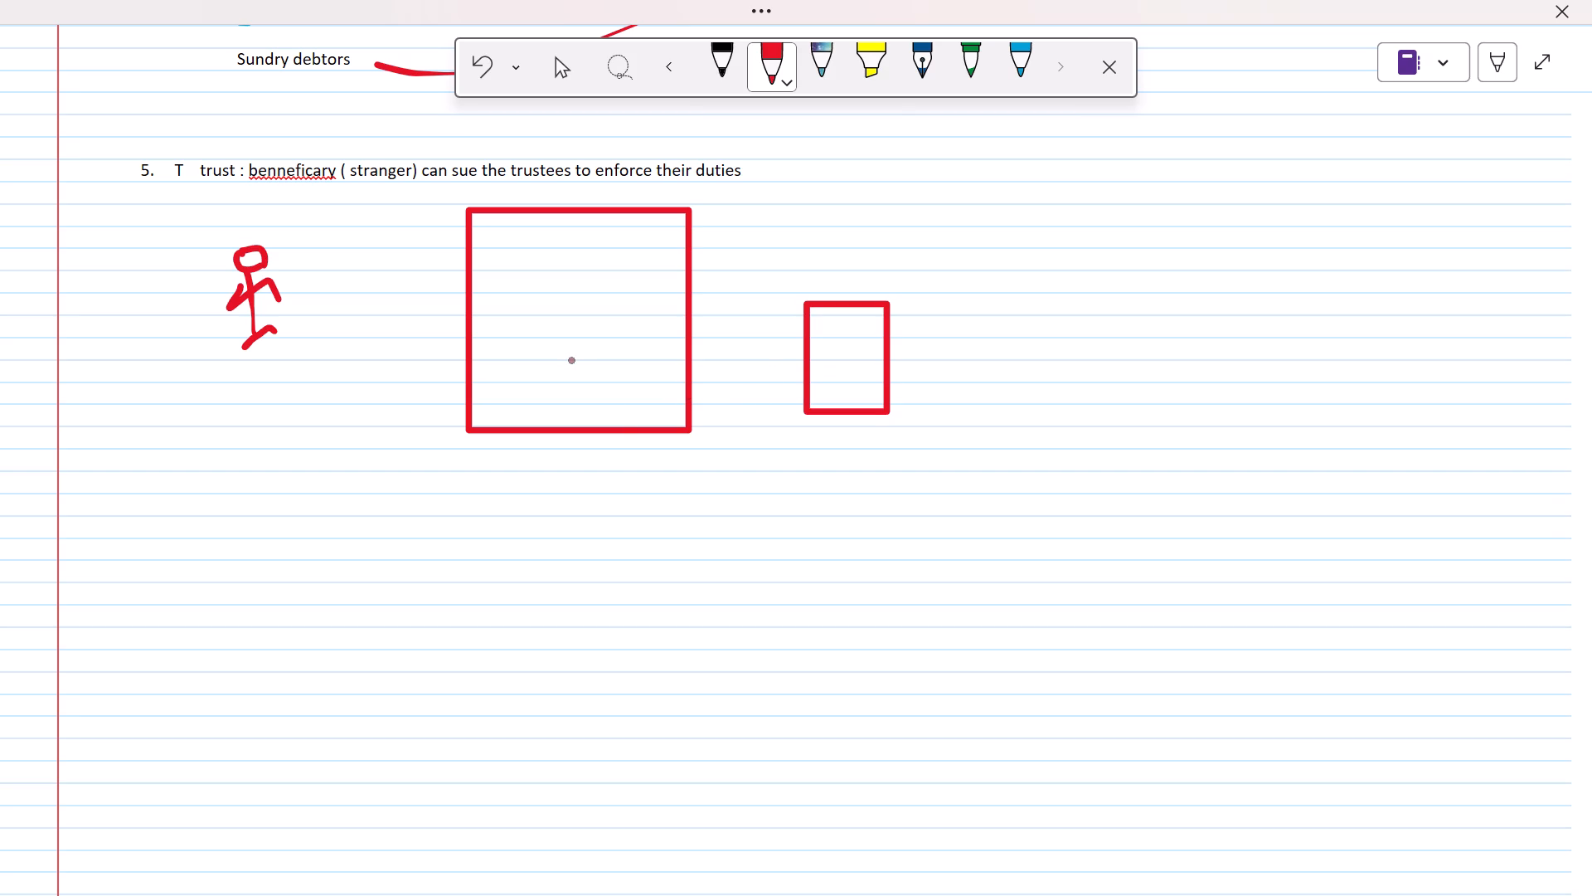
Draw a red stem from inside the large square down past its bottom edge, splitting into four branches.
left_click_drag(571, 360, 521, 476)
left_click_drag(521, 476, 570, 451)
left_click_drag(570, 451, 565, 463)
left_click_drag(567, 460, 522, 488)
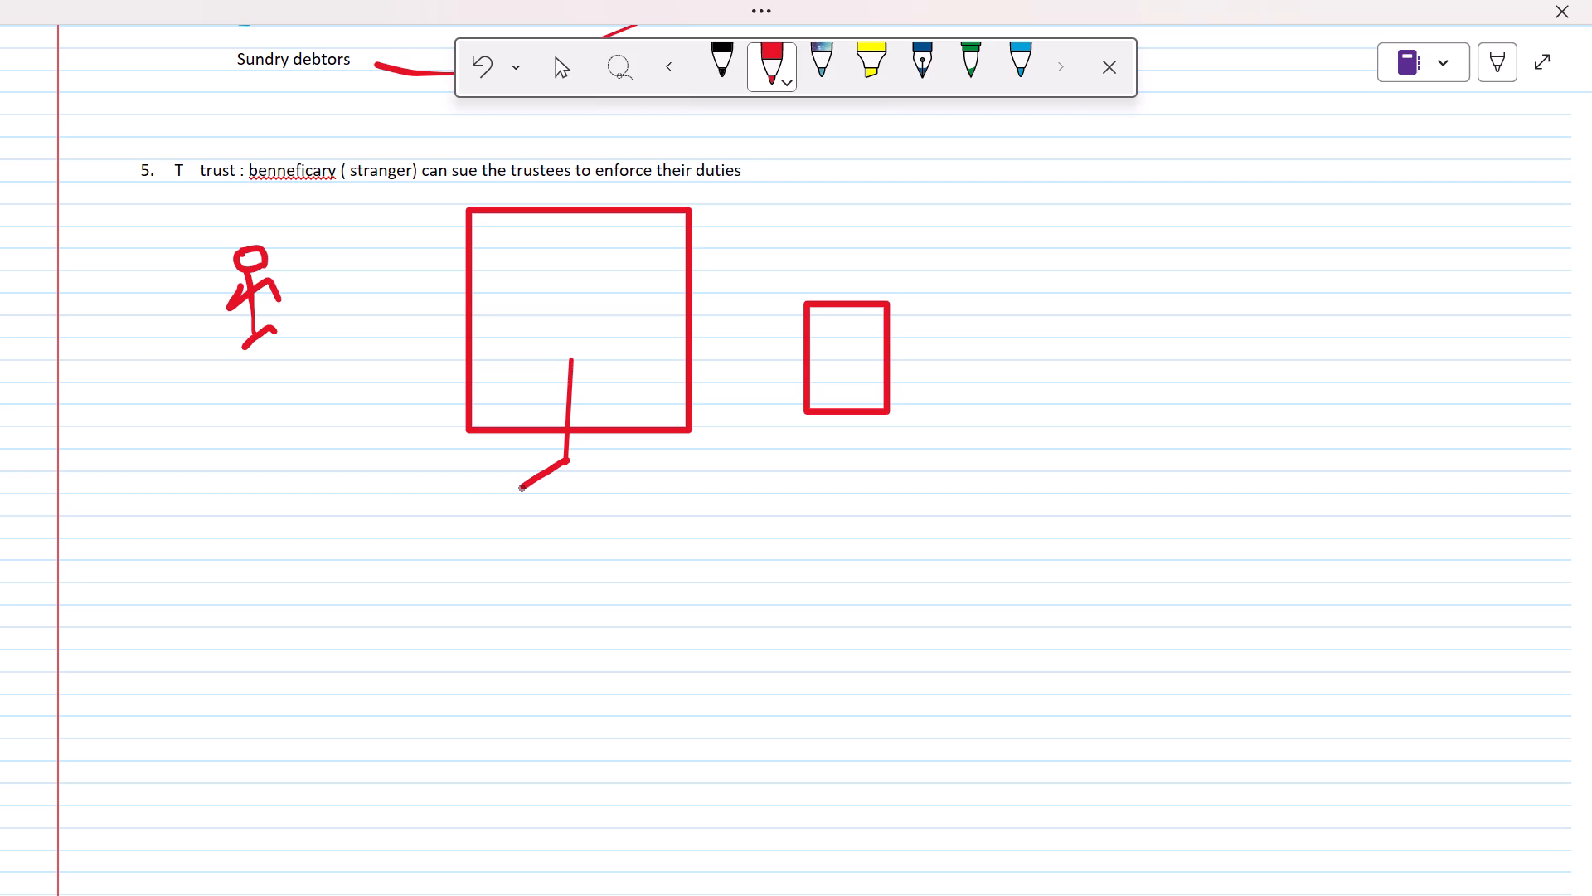
left_click_drag(522, 488, 531, 482)
left_click_drag(542, 475, 488, 500)
left_click_drag(566, 462, 548, 491)
left_click_drag(548, 491, 537, 505)
left_click_drag(566, 465, 581, 499)
left_click_drag(581, 499, 583, 501)
left_click_drag(564, 458, 634, 494)
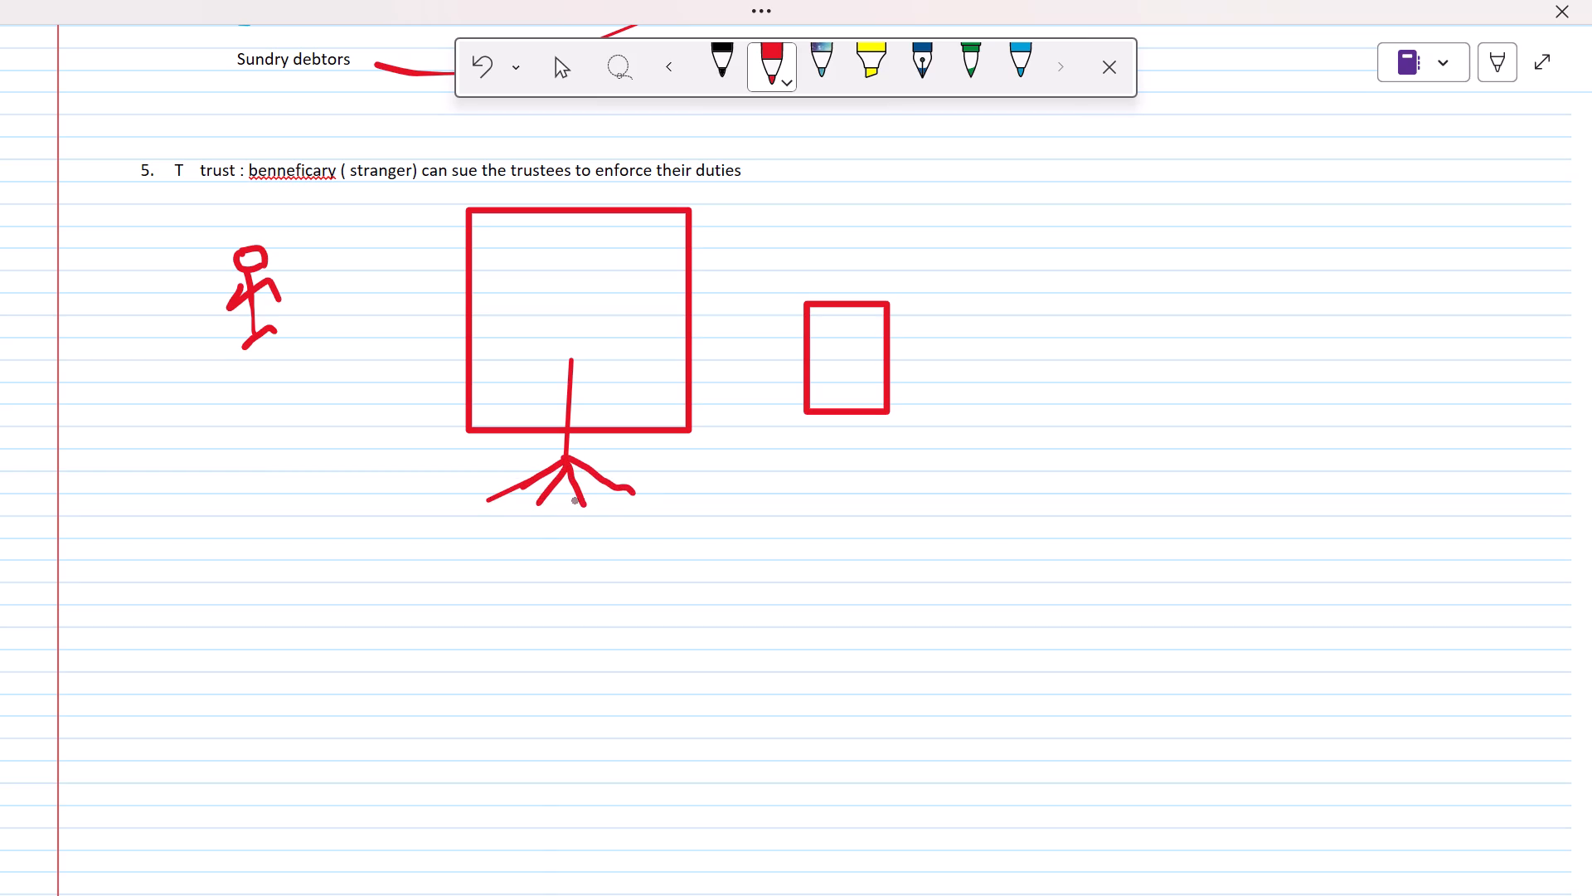
Draw small red stick figures under the first and second branches below the large square.
left_click(473, 522)
left_click_drag(478, 534, 487, 549)
left_click_drag(487, 549, 488, 544)
left_click_drag(530, 528, 538, 515)
left_click_drag(538, 515, 529, 538)
left_click_drag(536, 535, 543, 553)
left_click_drag(534, 536, 550, 538)
Draw small red stick figures under the third and fourth branches below the large square.
left_click_drag(590, 522, 595, 535)
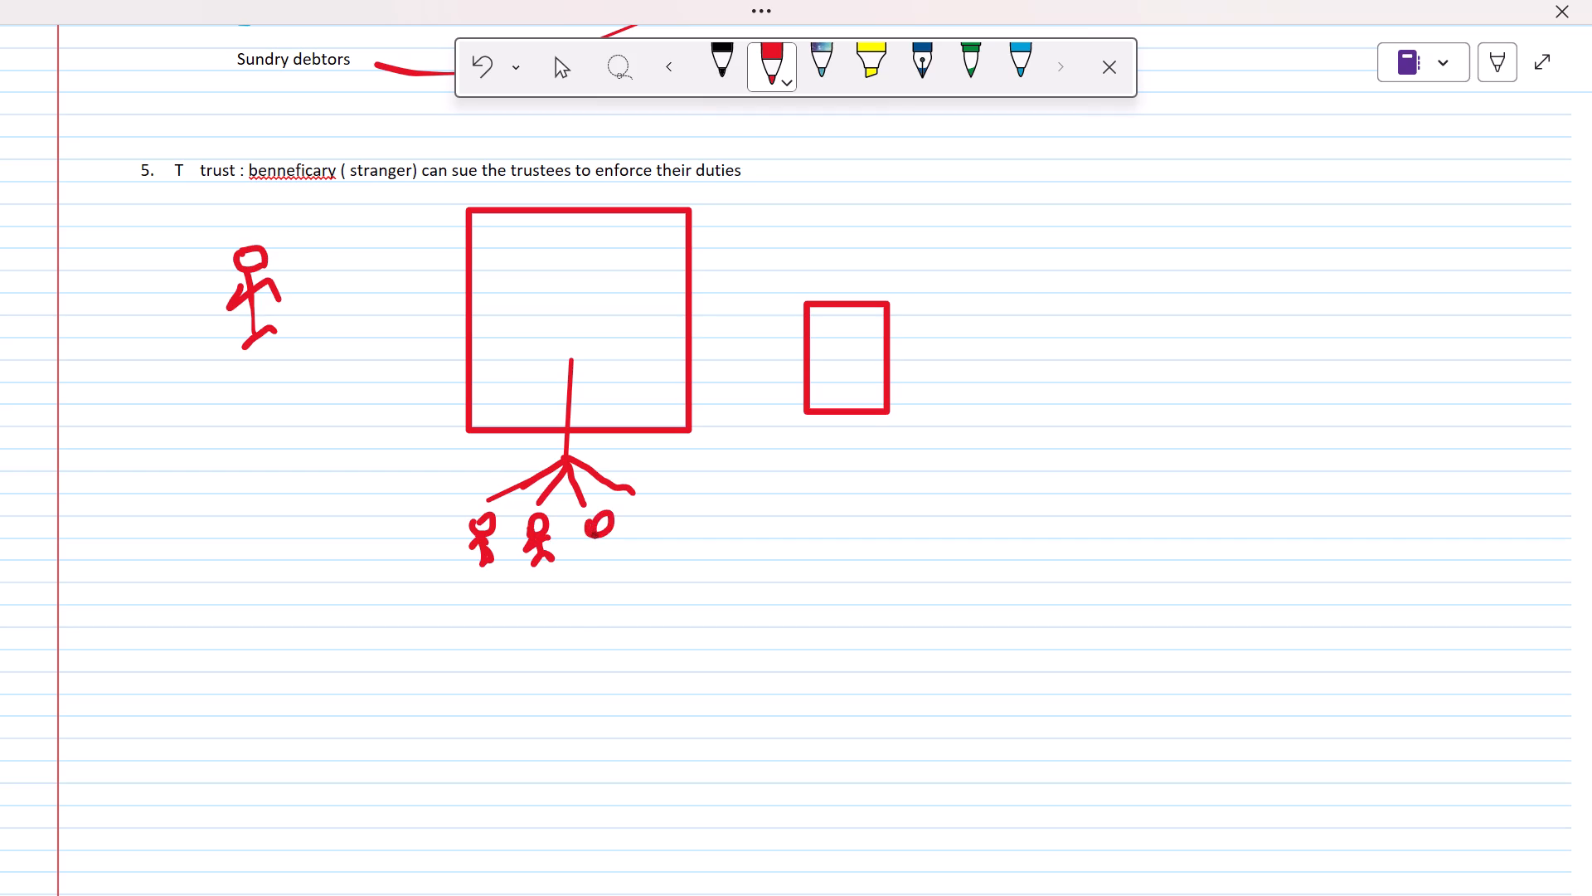
left_click_drag(595, 535, 595, 538)
left_click_drag(601, 540, 610, 557)
left_click_drag(604, 546, 599, 546)
left_click_drag(599, 546, 612, 545)
left_click(643, 516)
left_click_drag(644, 535, 648, 564)
left_click_drag(648, 564, 656, 555)
left_click_drag(640, 541, 663, 538)
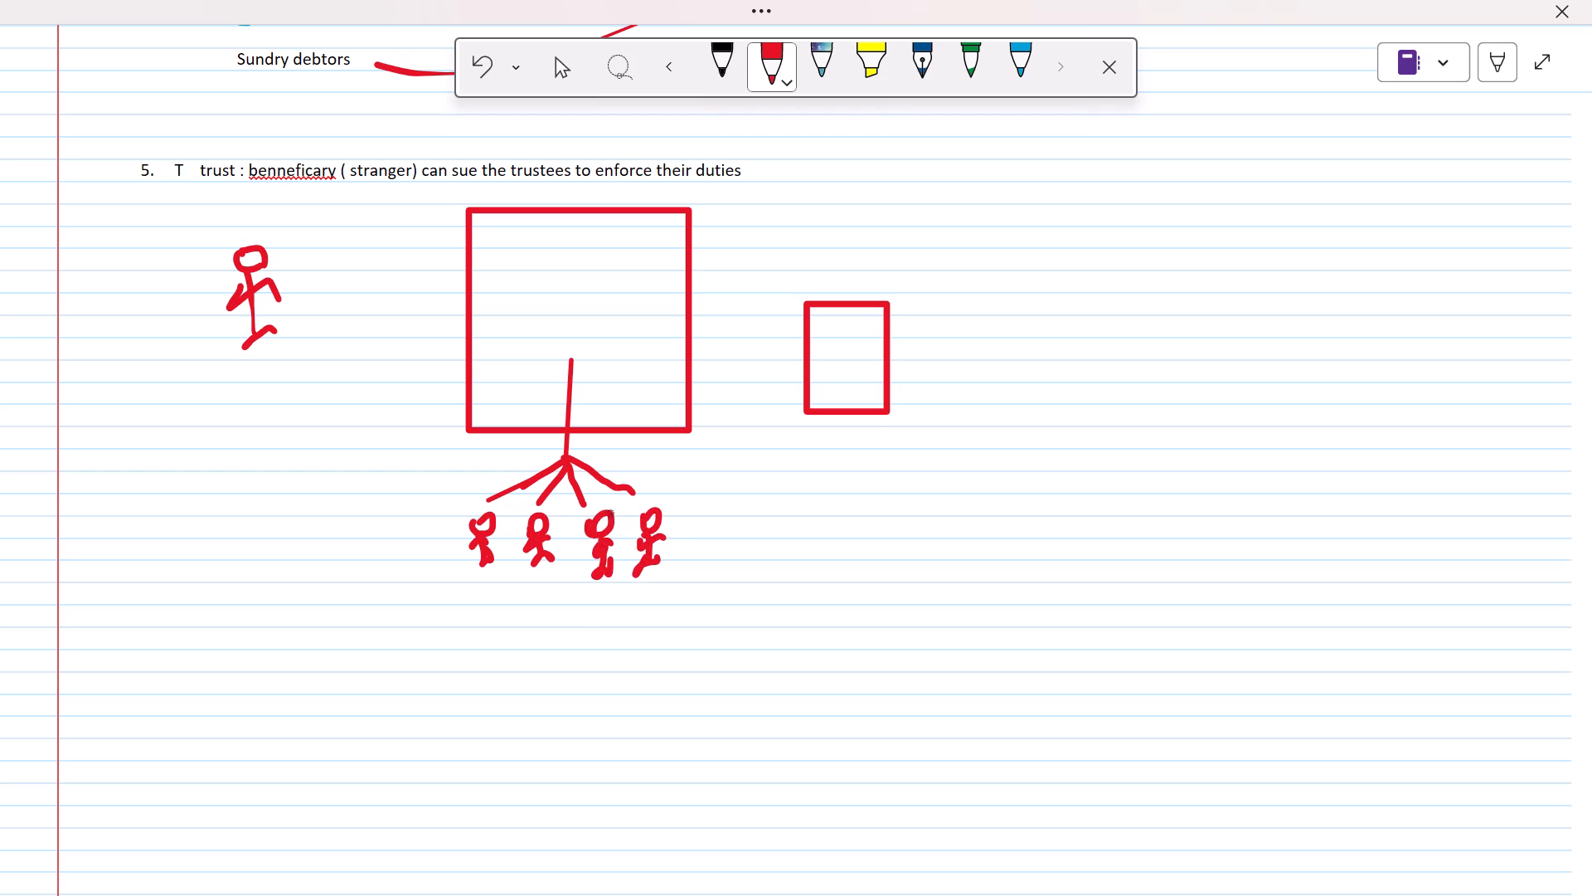
Draw two red stick figures side by side, above and to the right of the small rectangle.
left_click(980, 213)
left_click(1052, 217)
left_click_drag(1056, 236, 1061, 266)
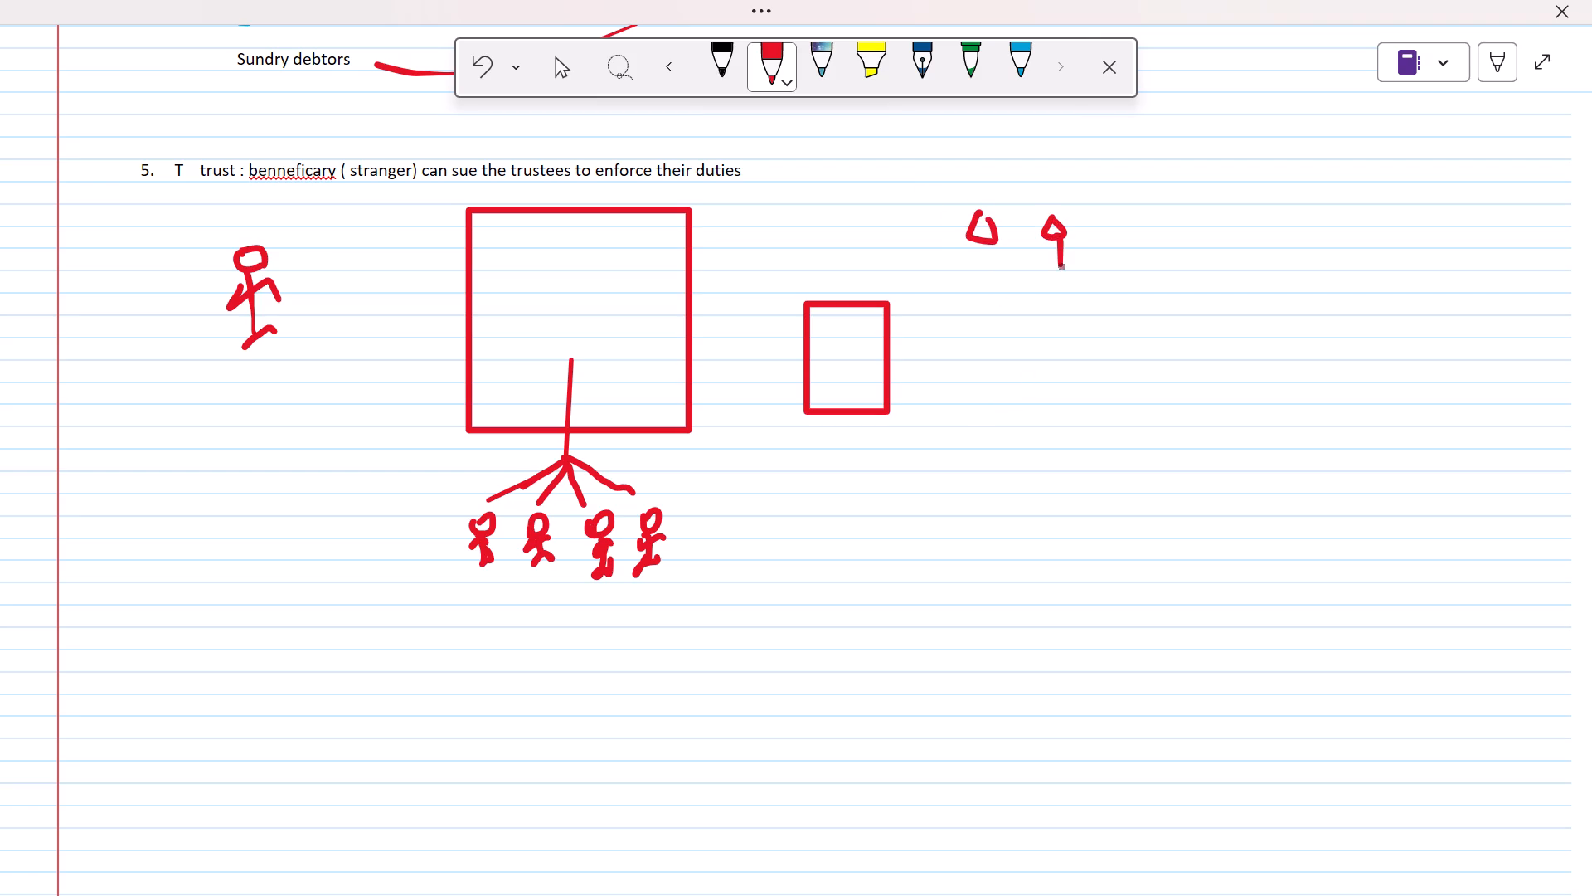
left_click_drag(1061, 266, 1068, 277)
left_click_drag(982, 246, 999, 285)
left_click_drag(999, 285, 999, 284)
left_click_drag(982, 251, 995, 261)
left_click_drag(1061, 248, 1049, 262)
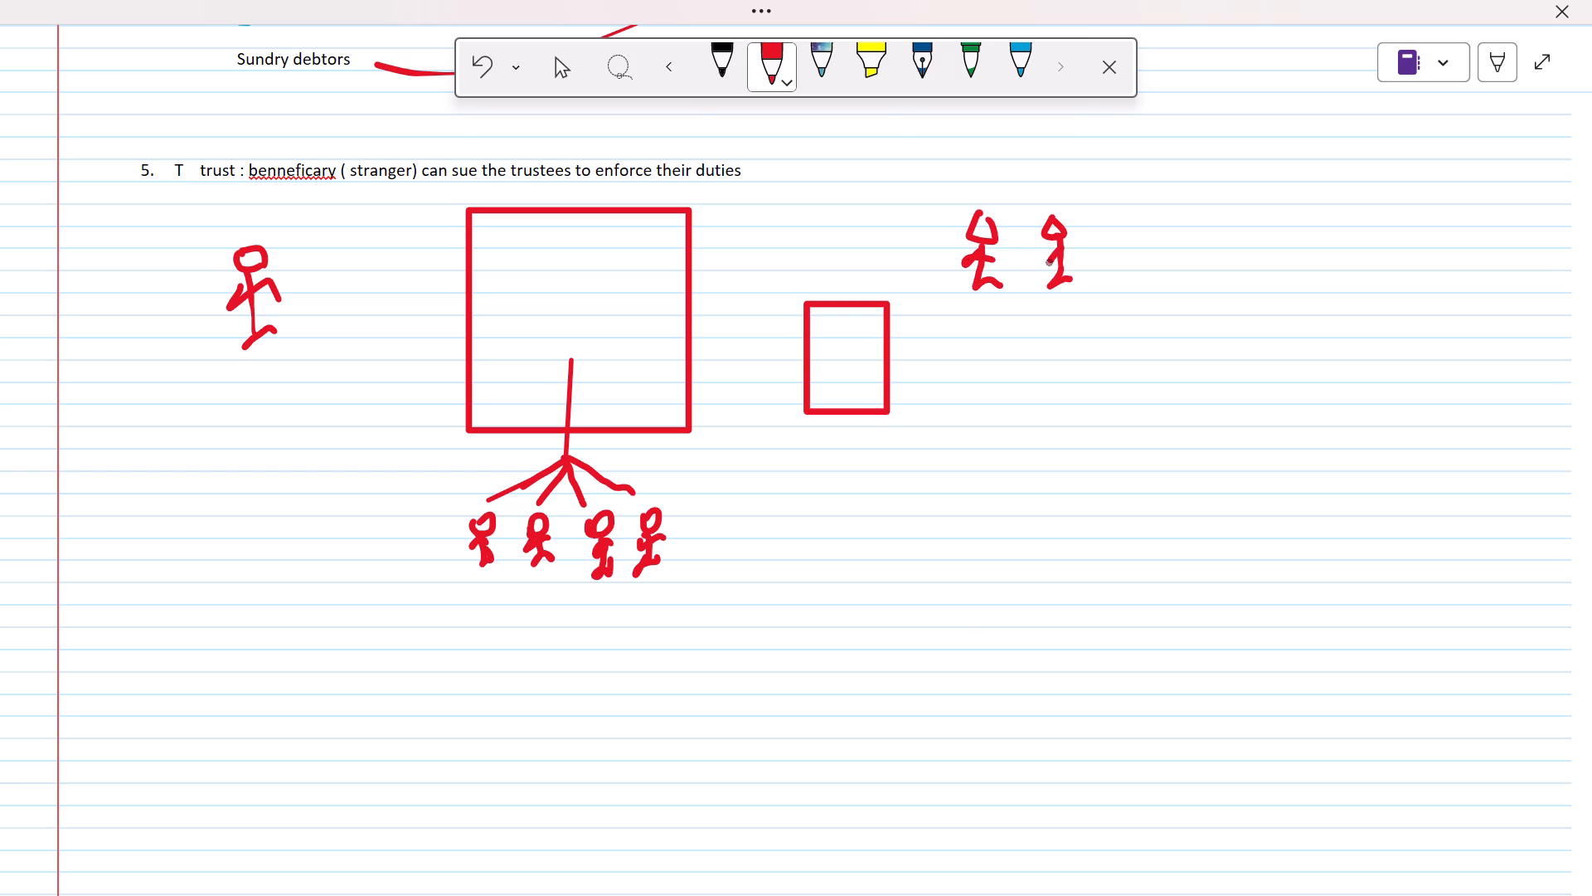
left_click_drag(1049, 262, 1070, 253)
Draw red arrows pointing toward the large square, one from the single figure and one from the pair of figures.
left_click_drag(308, 292, 453, 296)
left_click_drag(453, 292, 455, 306)
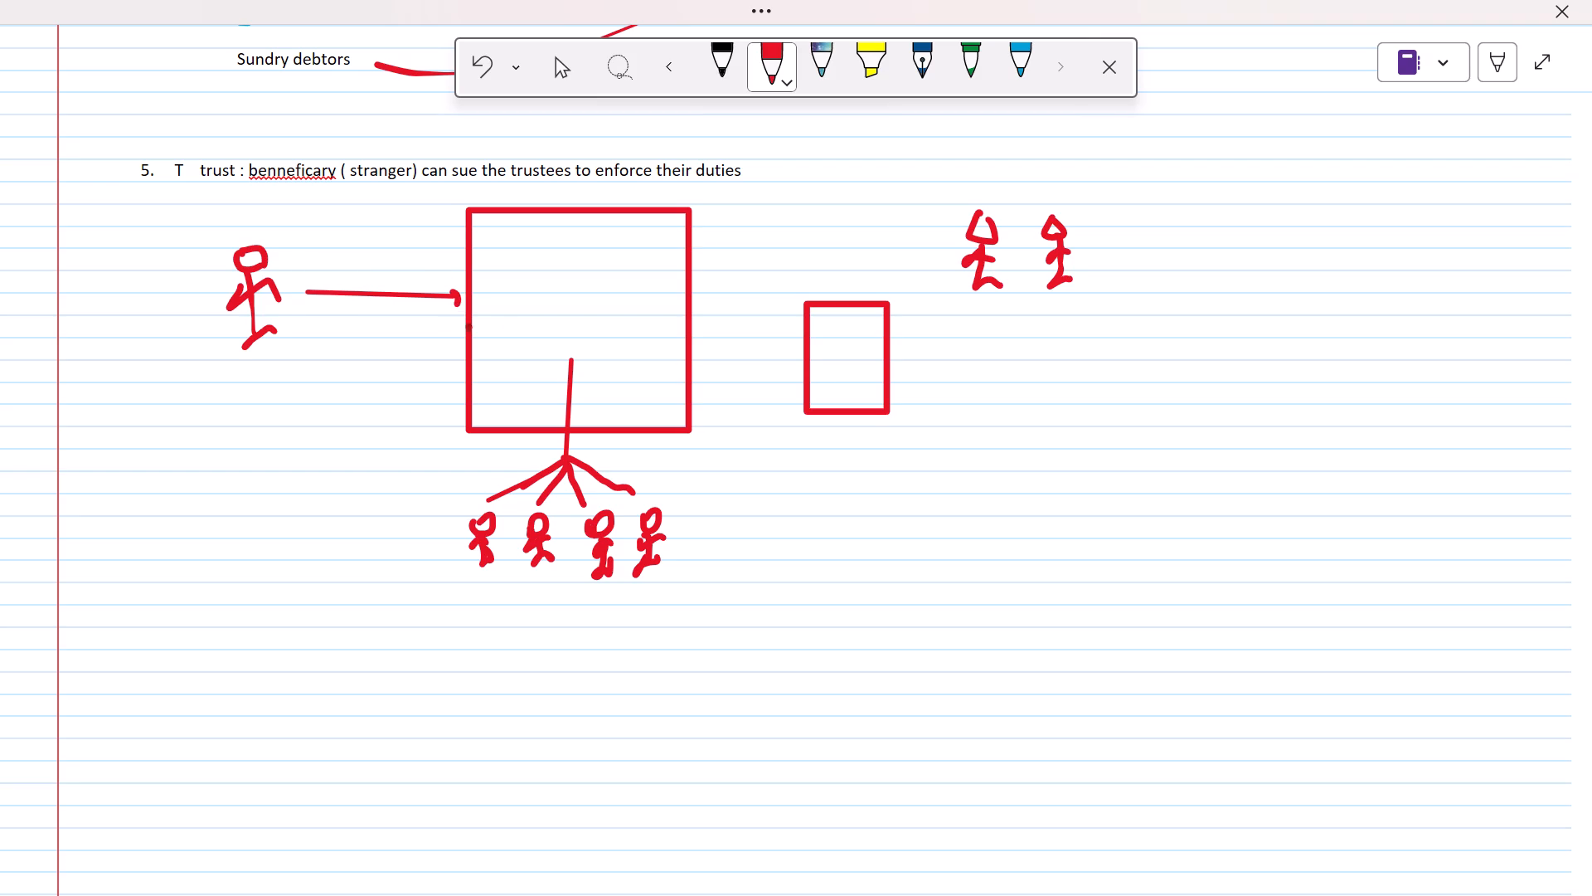
left_click_drag(924, 263, 735, 277)
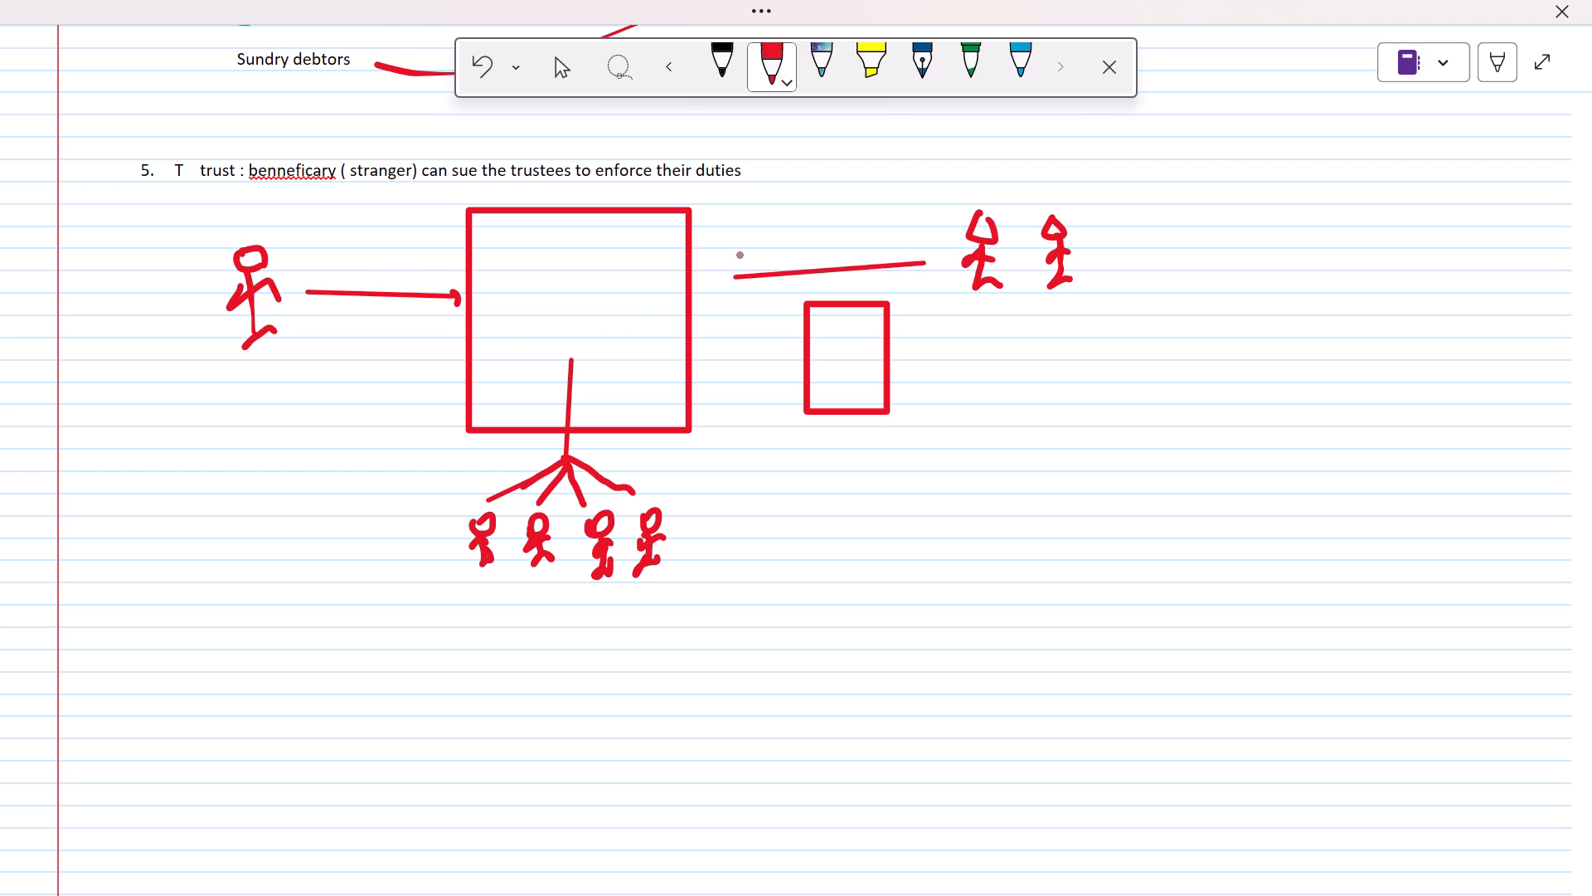
left_click_drag(740, 255, 751, 294)
Add the text label "Cheidilal" below the single stick figure beside the large square.
left_click(563, 78)
left_click(160, 371)
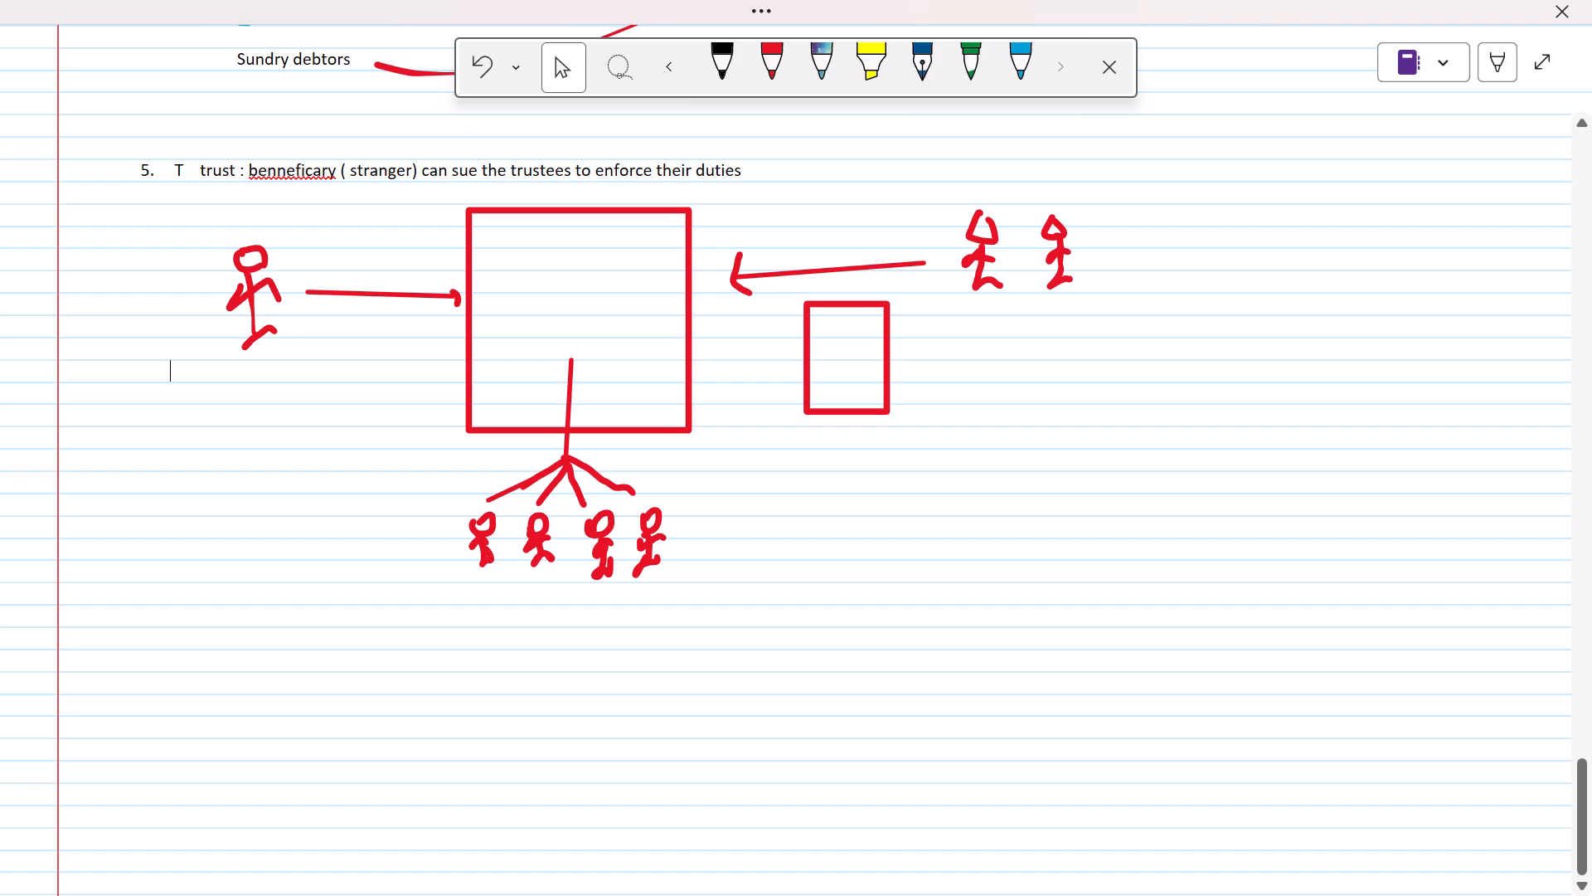
key("c")
type("hei")
type("=d")
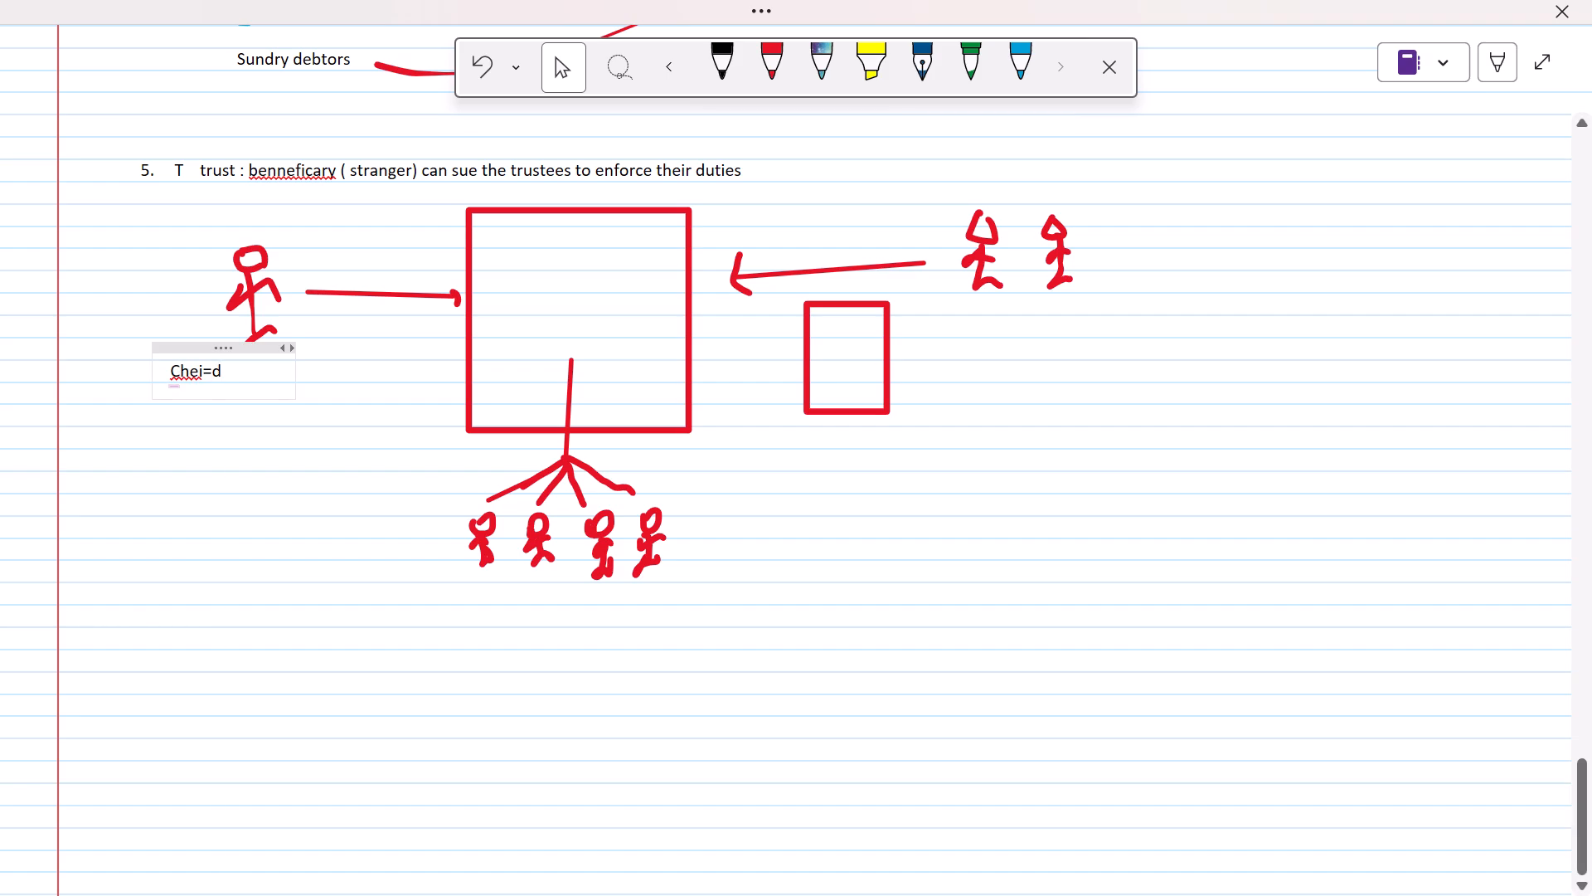
key("BackSpace")
key("BackSpace")
type("dilal")
key("space")
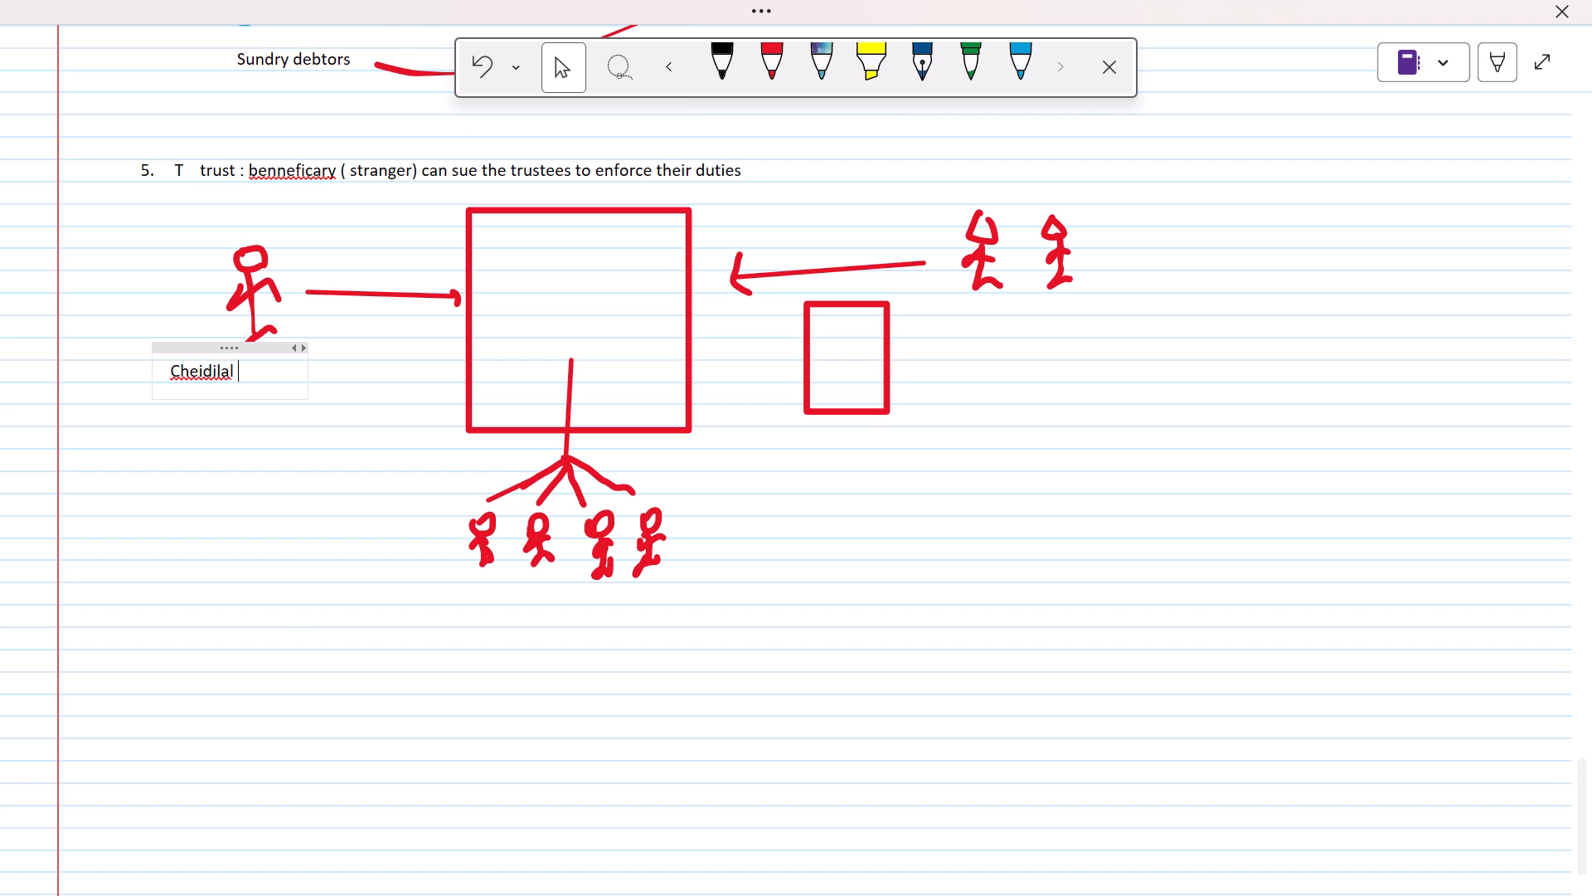
type("8- years")
key("space")
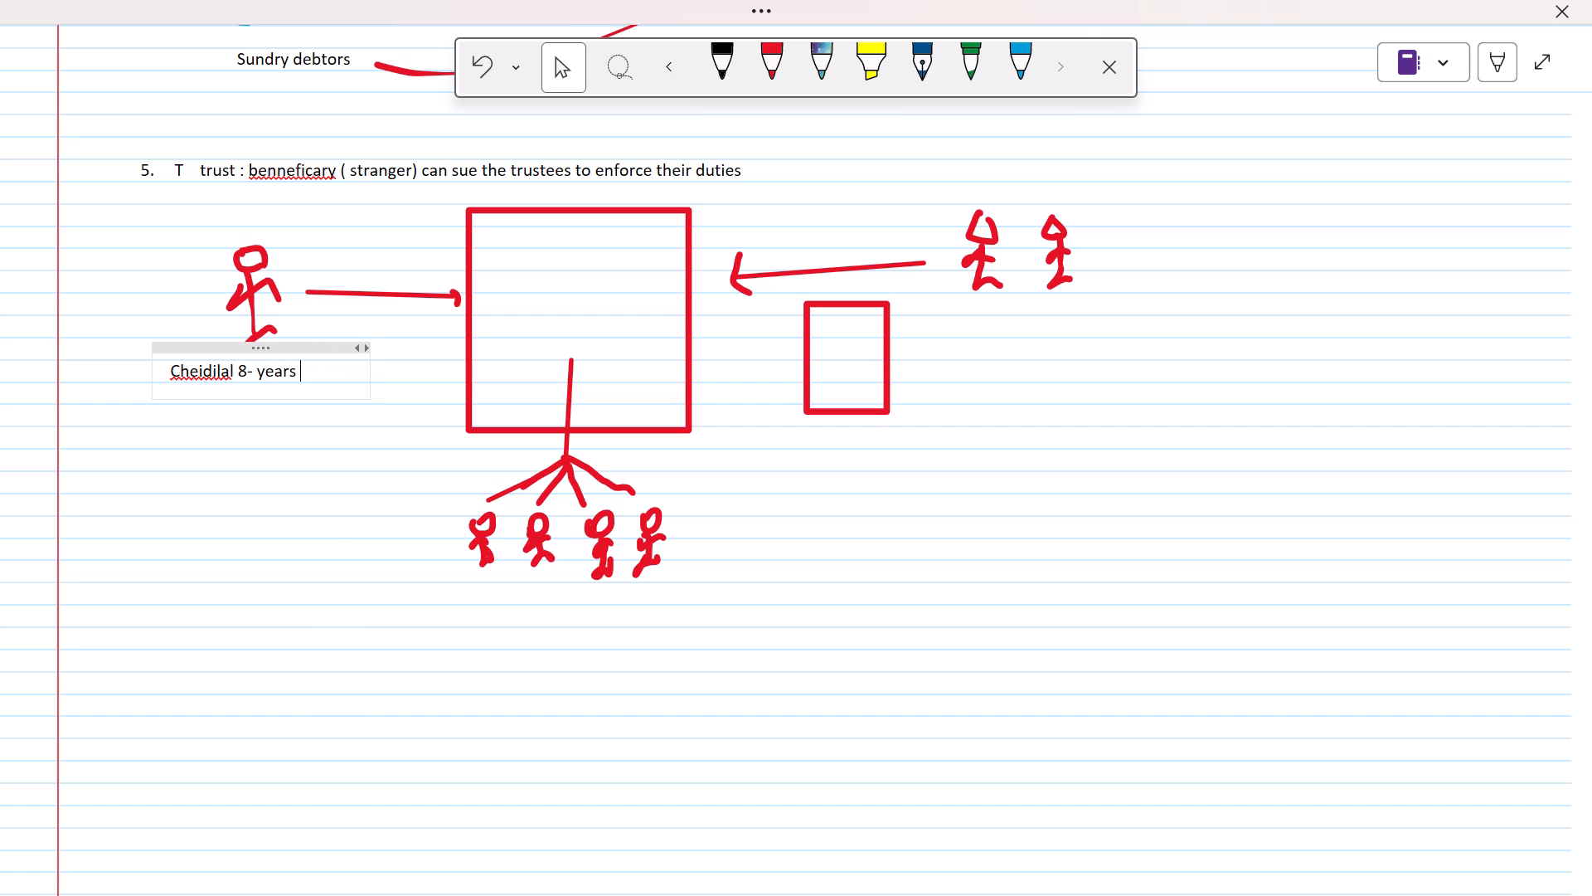
key("Left")
key("Left")
key("Left")
key("Left")
key("Left")
key("Left")
key("Left")
key("BackSpace")
key("0")
key("Right")
key("Right")
key("Right")
key("Right")
key("Right")
key("Right")
key("Right")
key("Right")
key("Right")
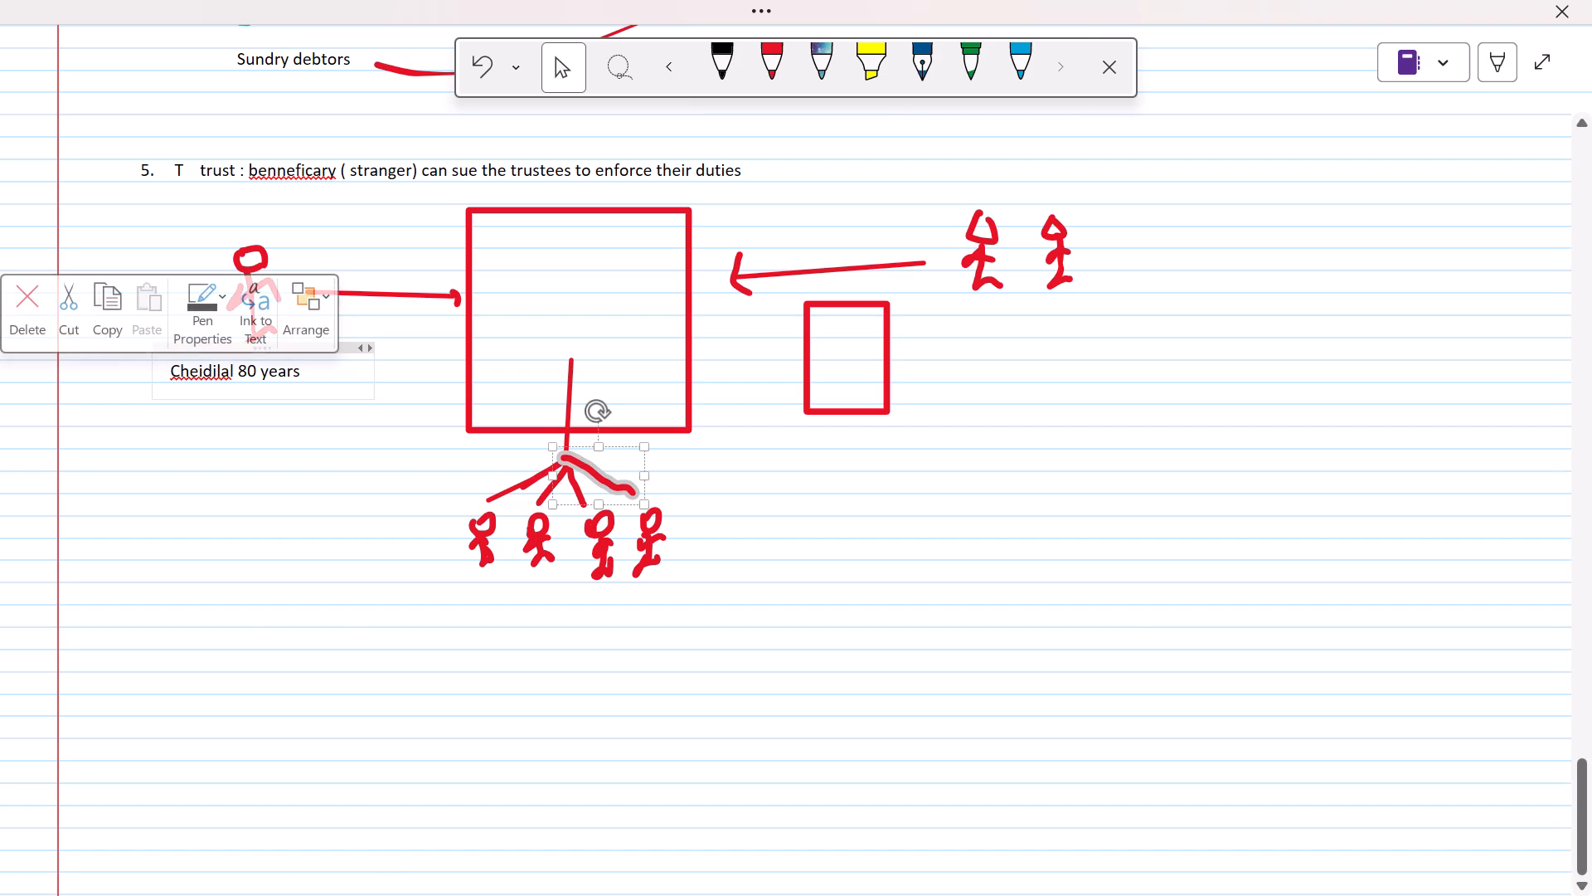
left_click(170, 388)
double_click(132, 394)
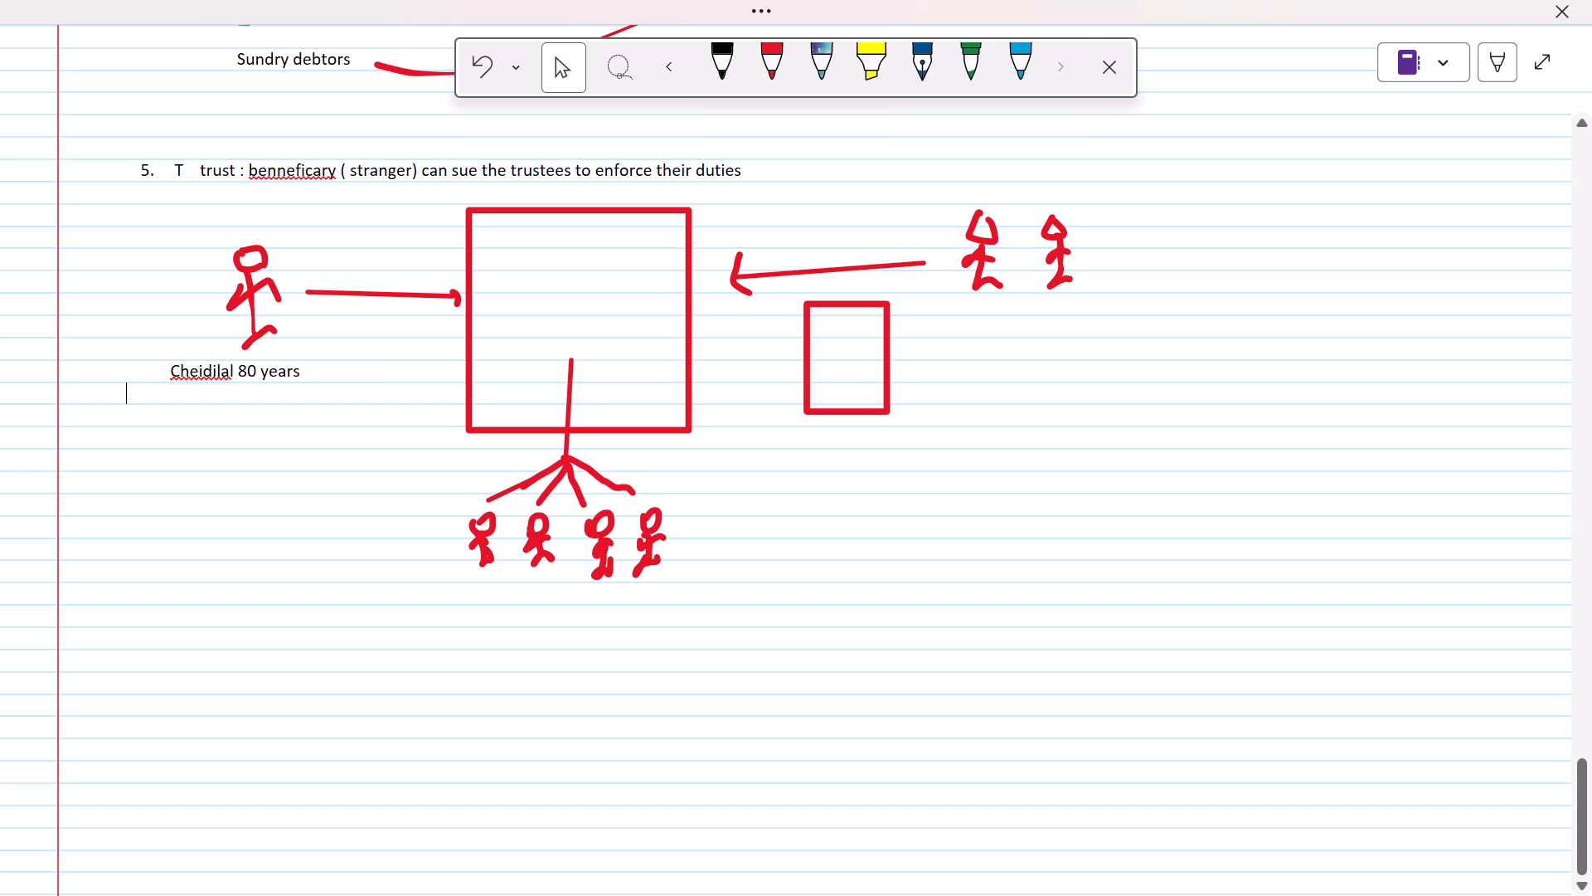
key("9")
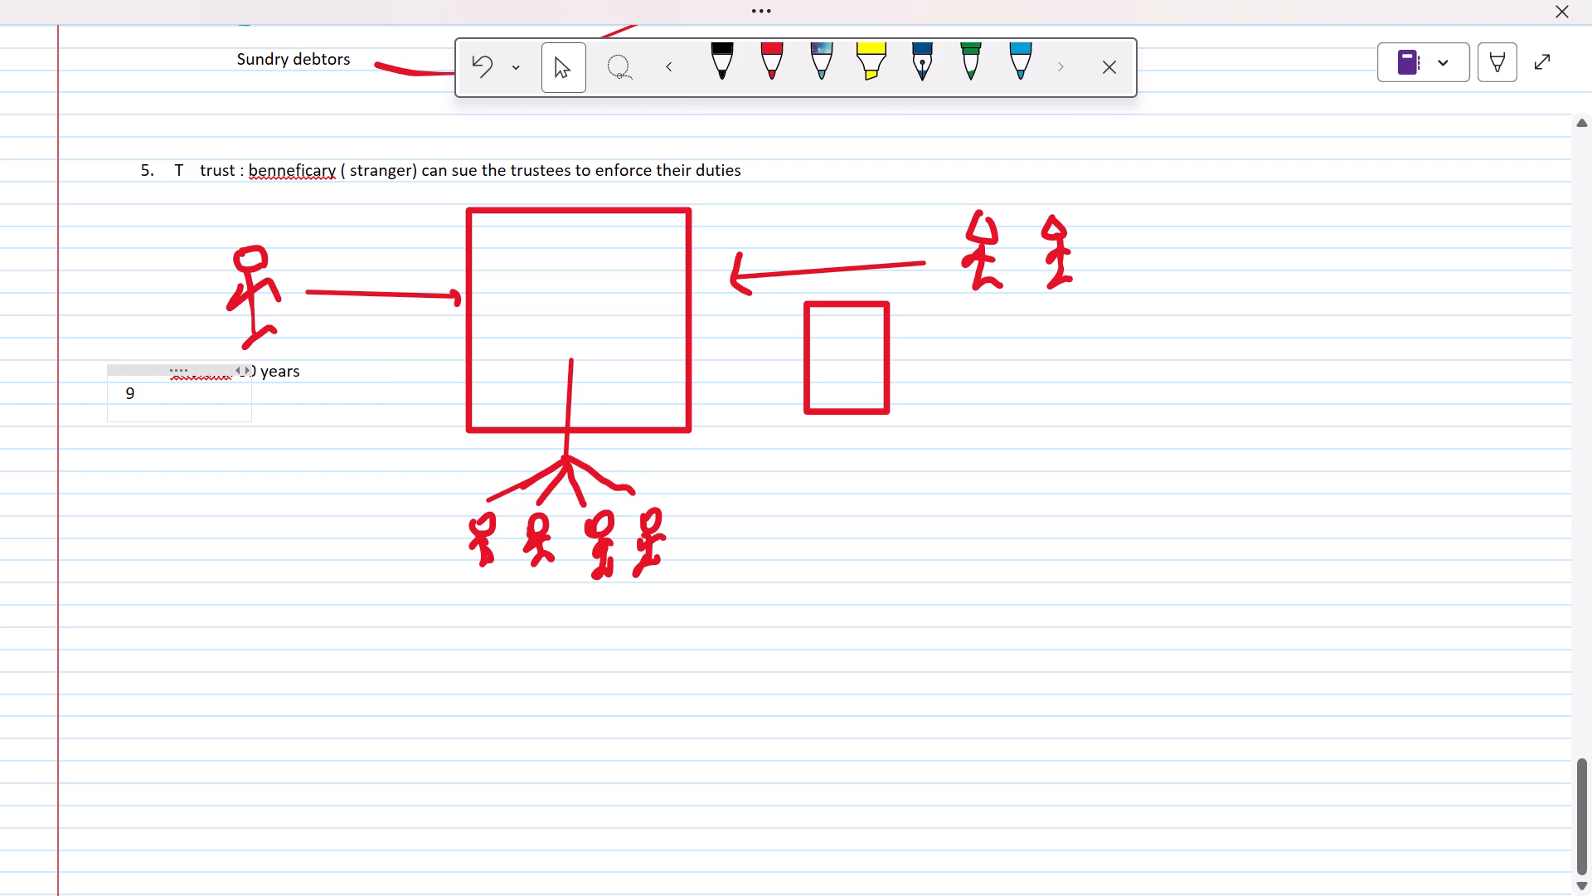
key("space")
key("BackSpace")
key("BackSpace")
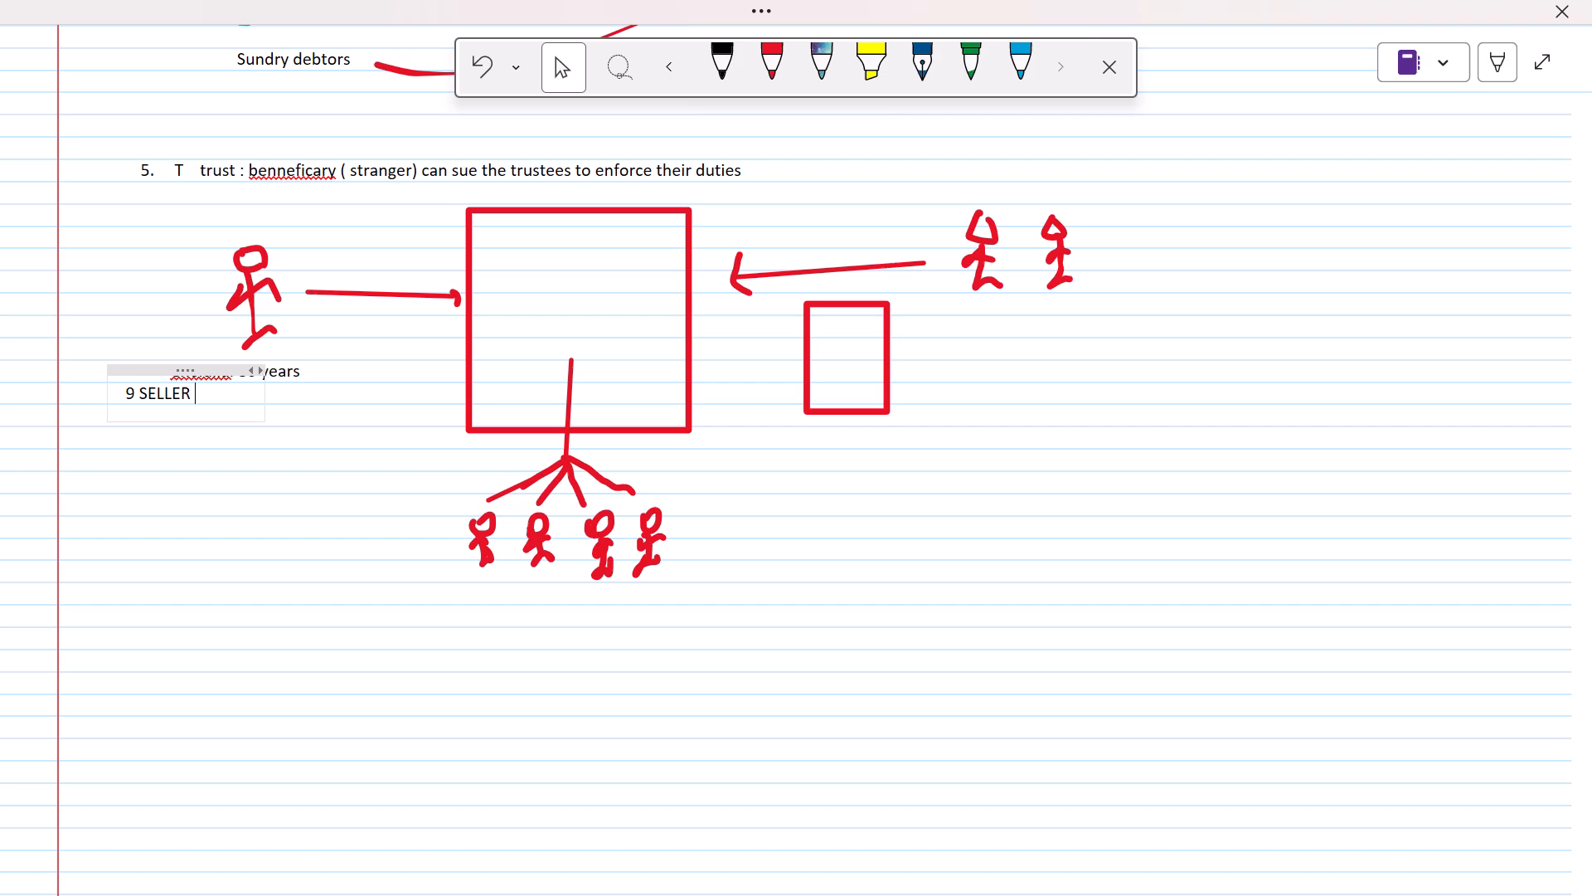
key("BackSpace")
key("BackSpace")
key("BackSpace")
key("BackSpace")
key("BackSpace")
key("BackSpace")
type("eller")
Replace the leading 9 in the Seller label with an opening bracket directly before the word.
key("Left")
key("Left")
key("Left")
key("Left")
key("Left")
key("Left")
key("Left")
key("Left")
key("Right")
key("BackSpace")
type("(")
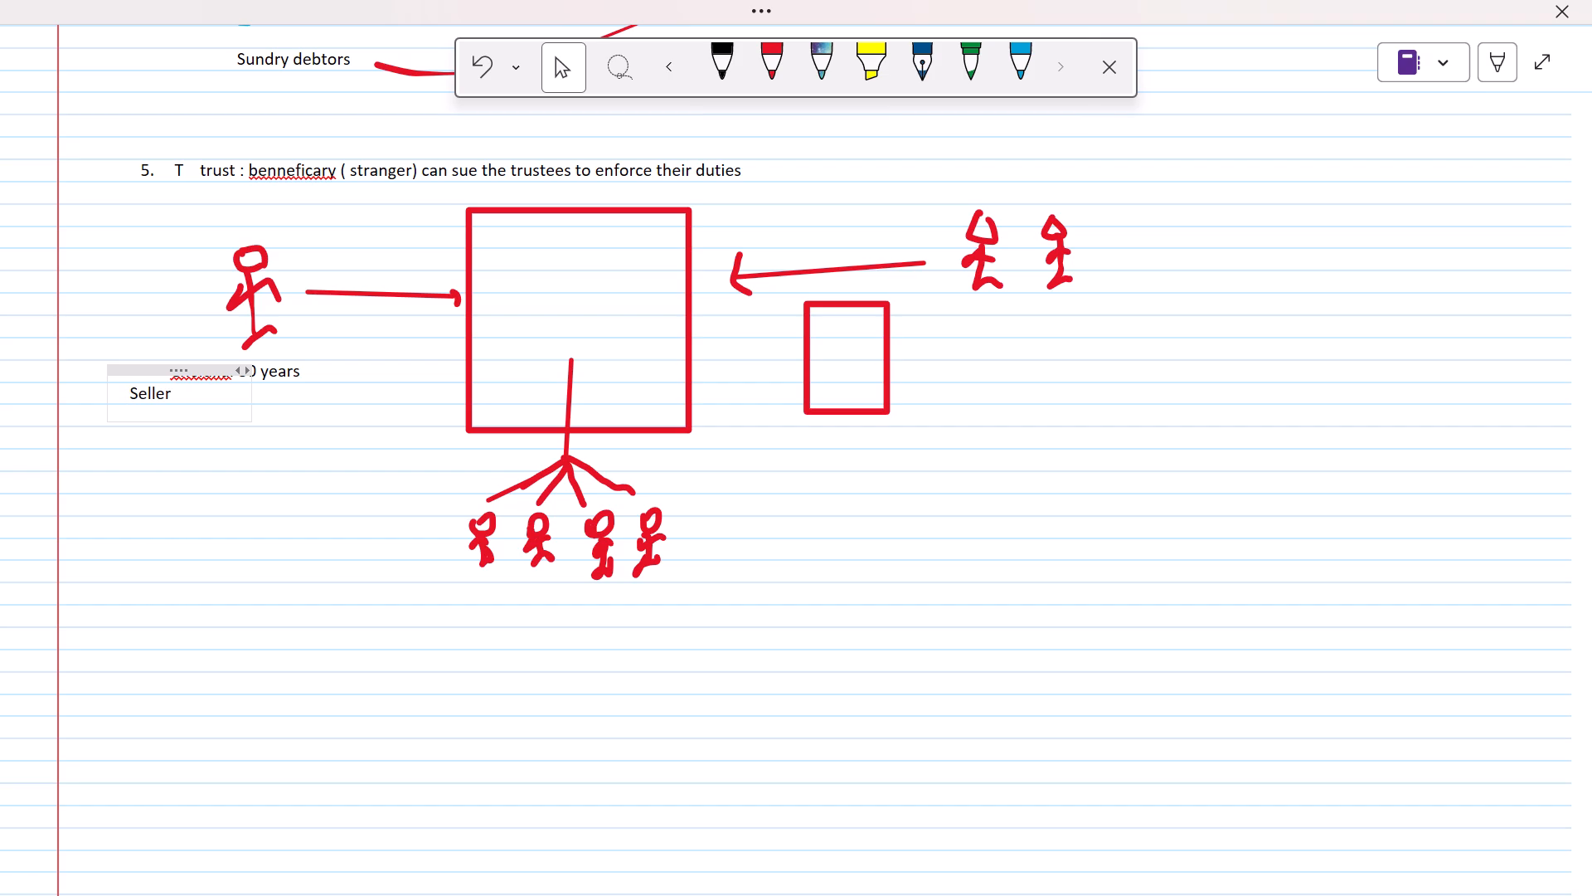
key("space")
key("Left")
key("Right")
key("Right")
key("BackSpace")
key("BackSpace")
Complete the bracketed label after "Seller" so that it reads "(Seller , author creator )".
key("Right")
key("Right")
key("Right")
key("Right")
key("Right")
key("Right")
key("space")
type(", aughtor")
key("space")
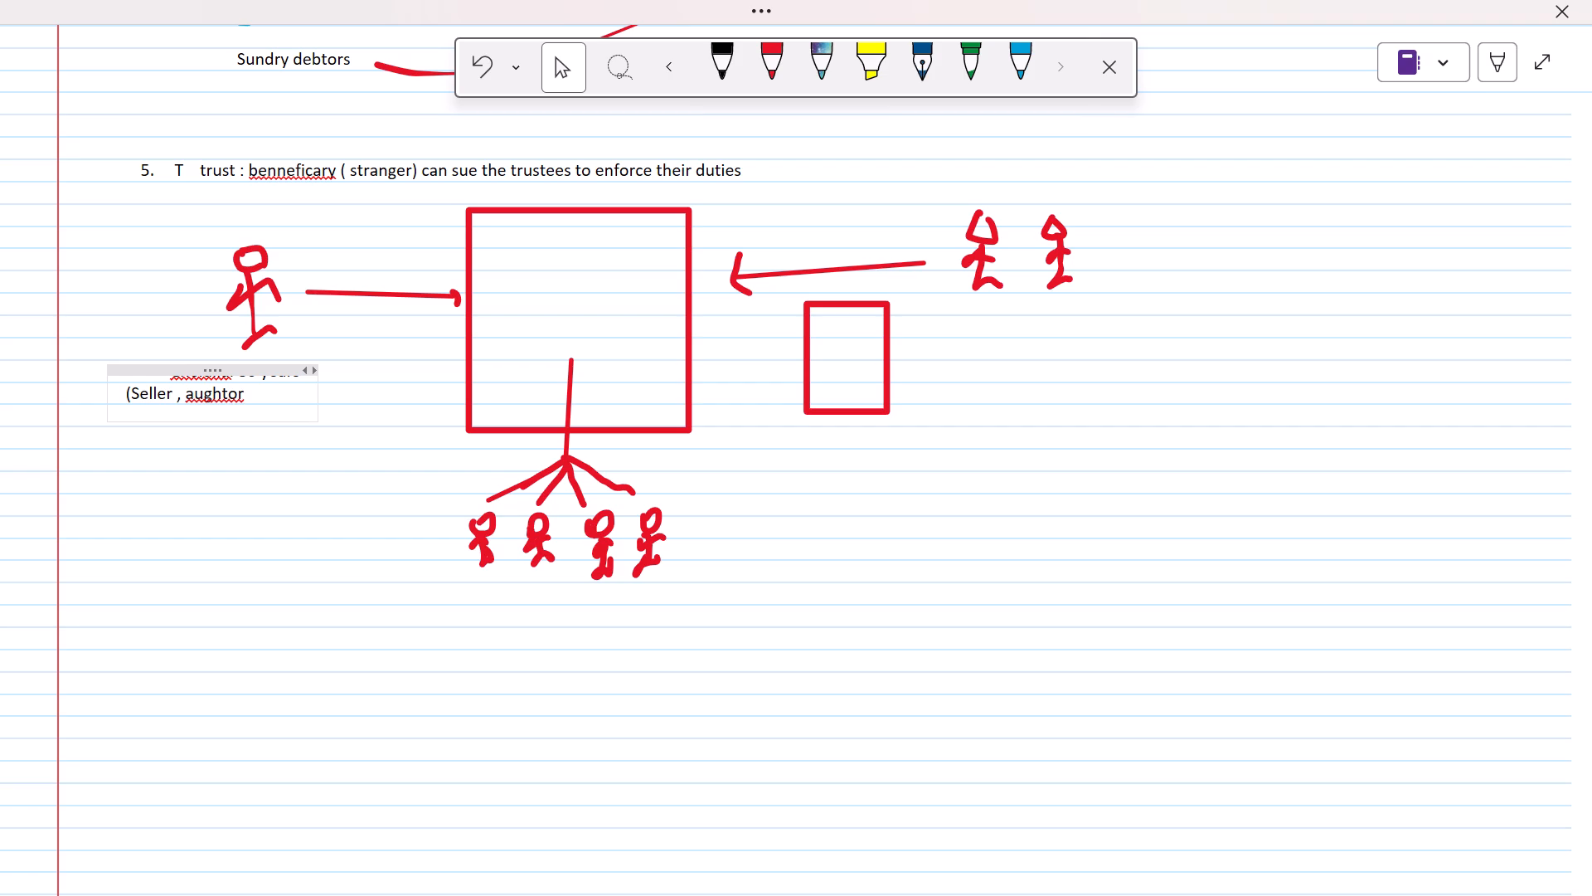
key("BackSpace")
key("BackSpace")
key("BackSpace")
key("BackSpace")
key("BackSpace")
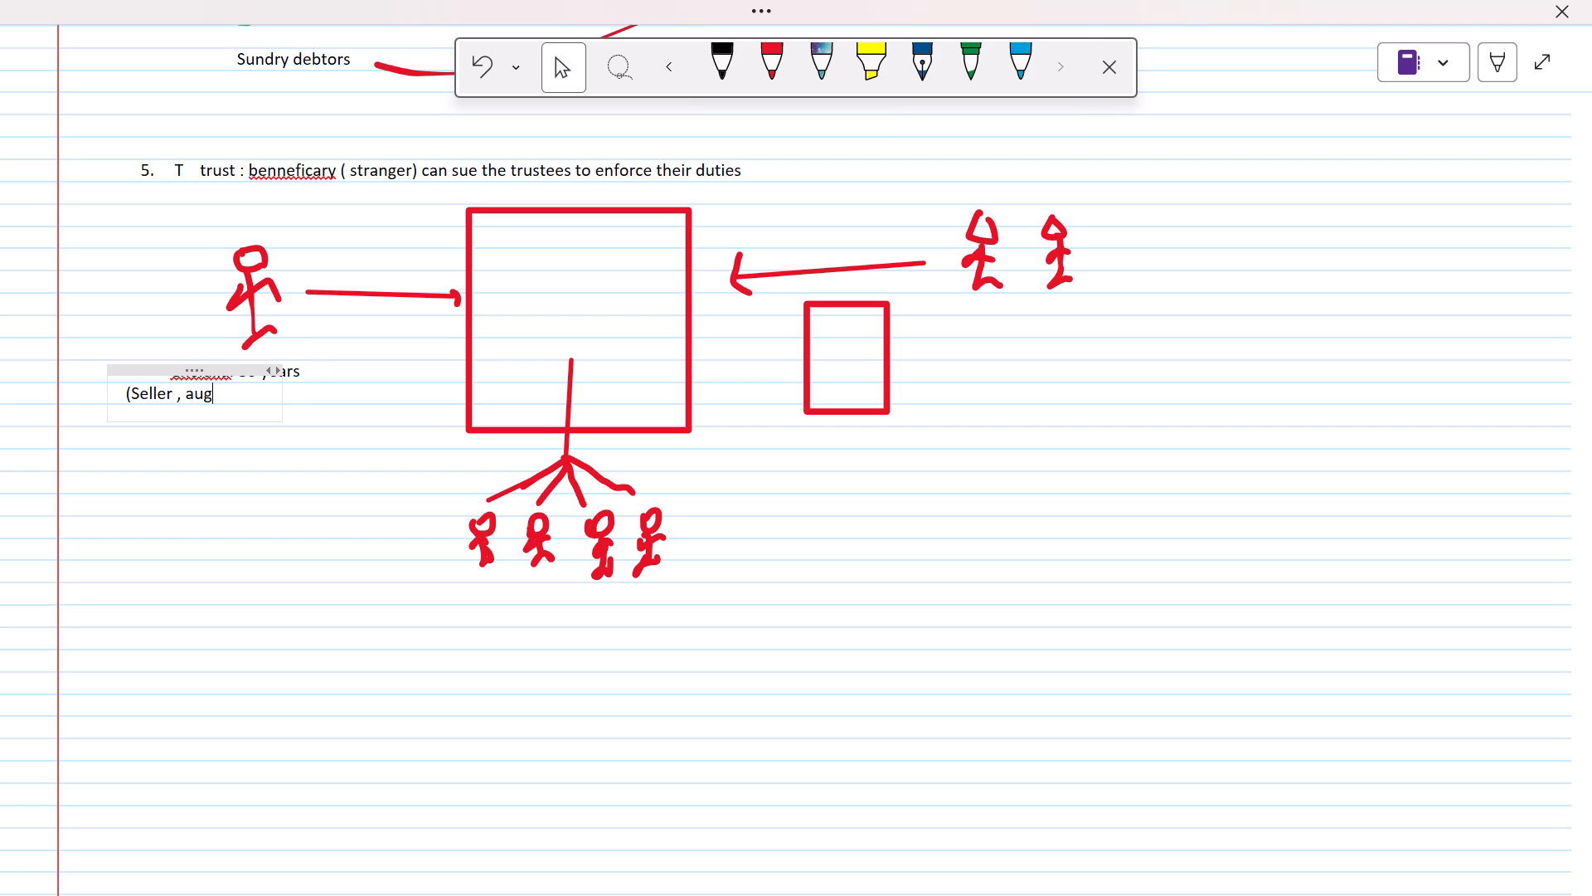
key("BackSpace")
type("thor")
key("space")
type("crea")
type("tor")
key("space")
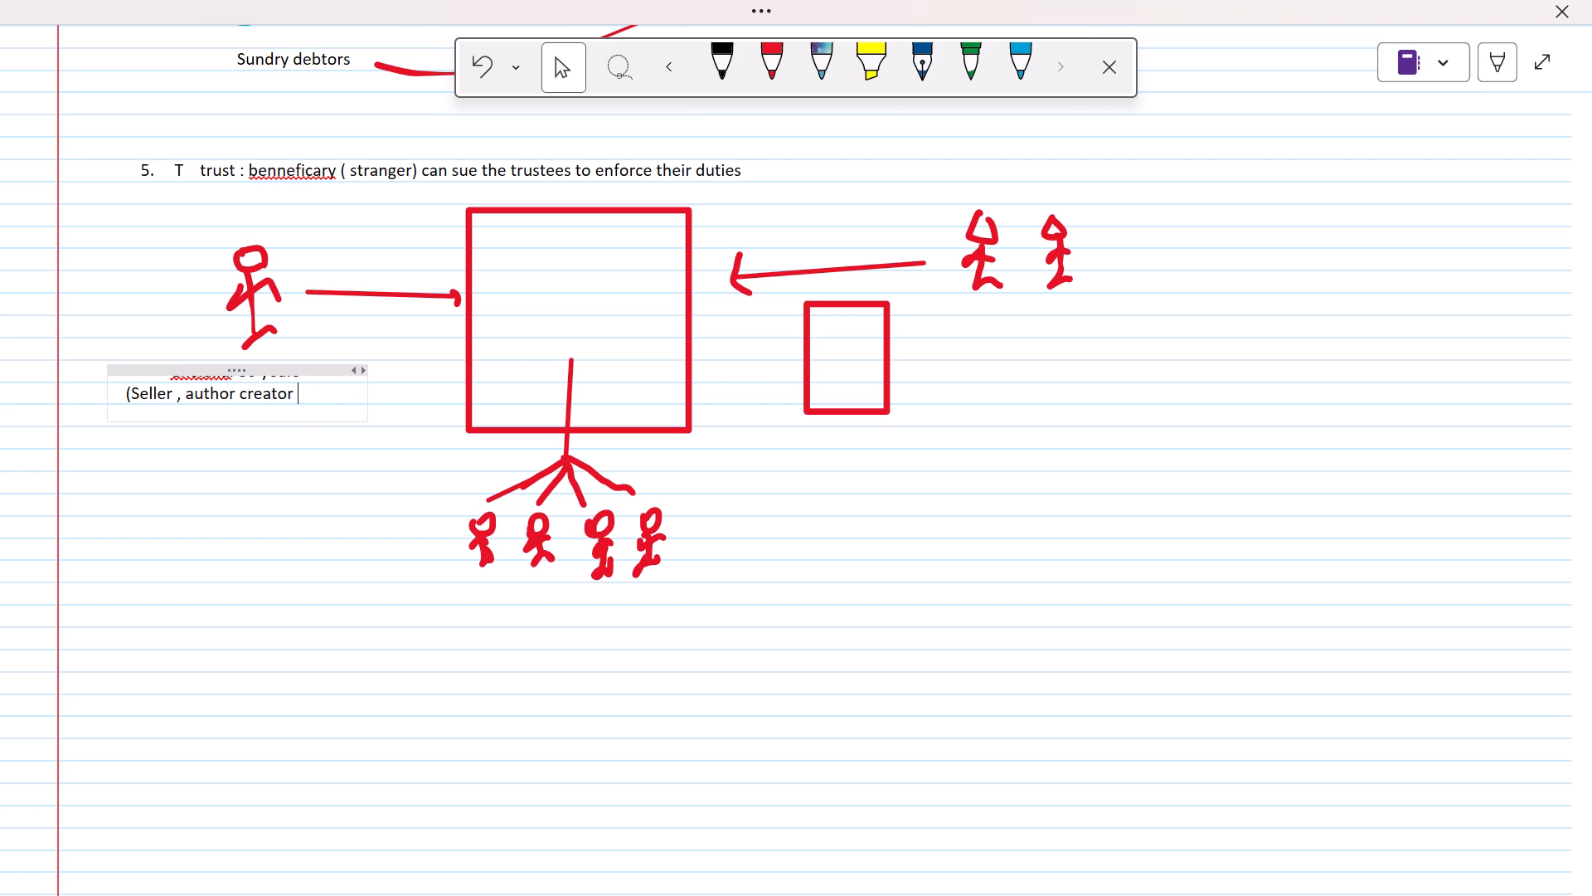
type(")")
key("space")
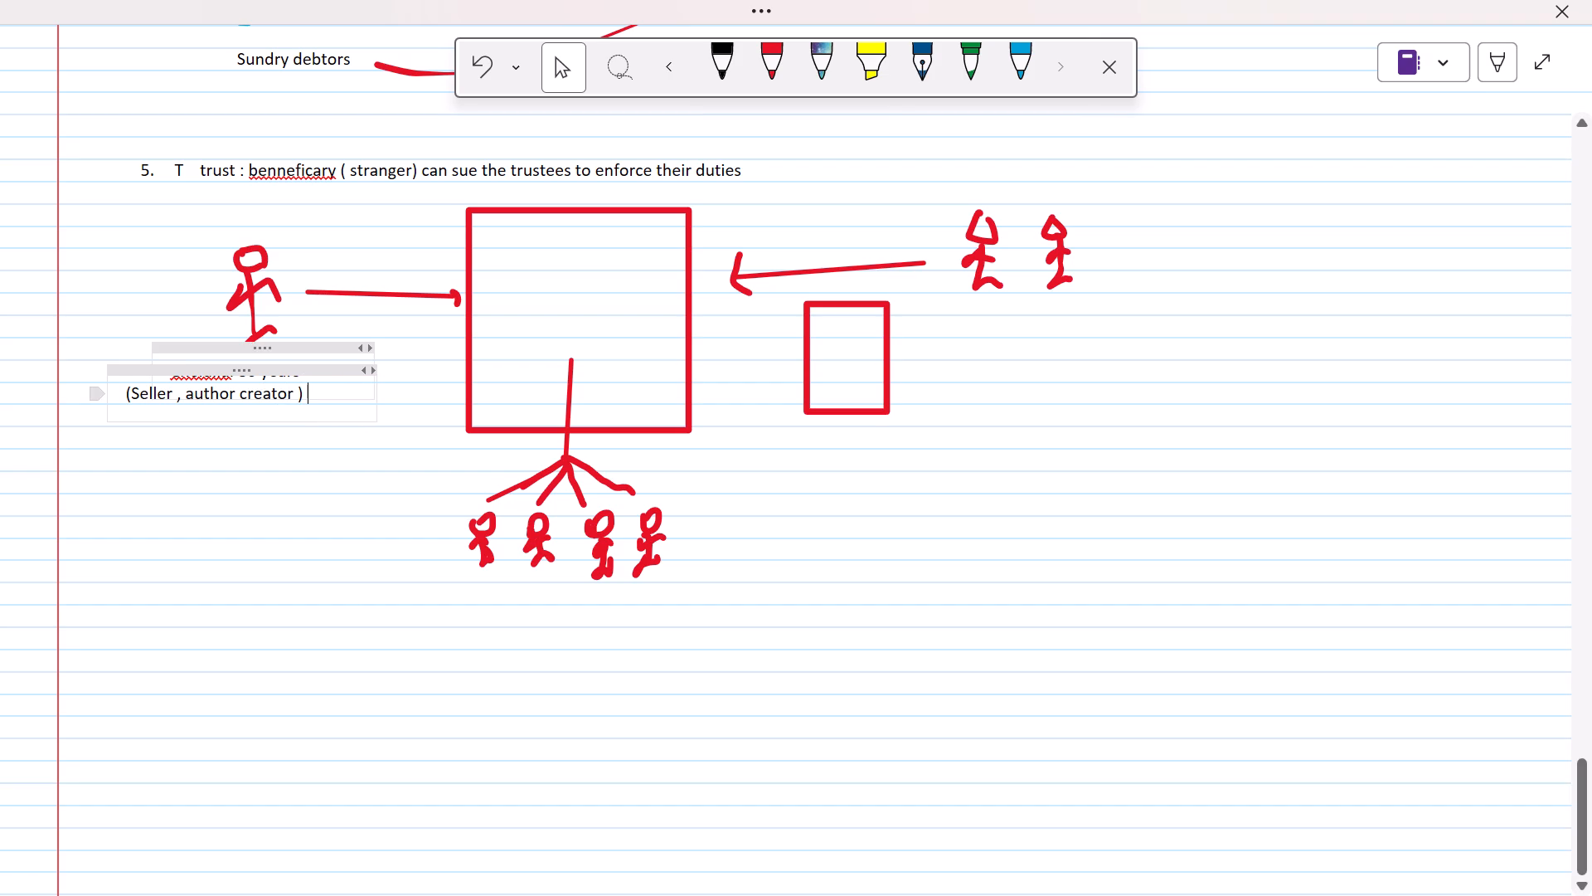
Add the text label "Caretaker" above the pair of stick figures.
left_click(981, 187)
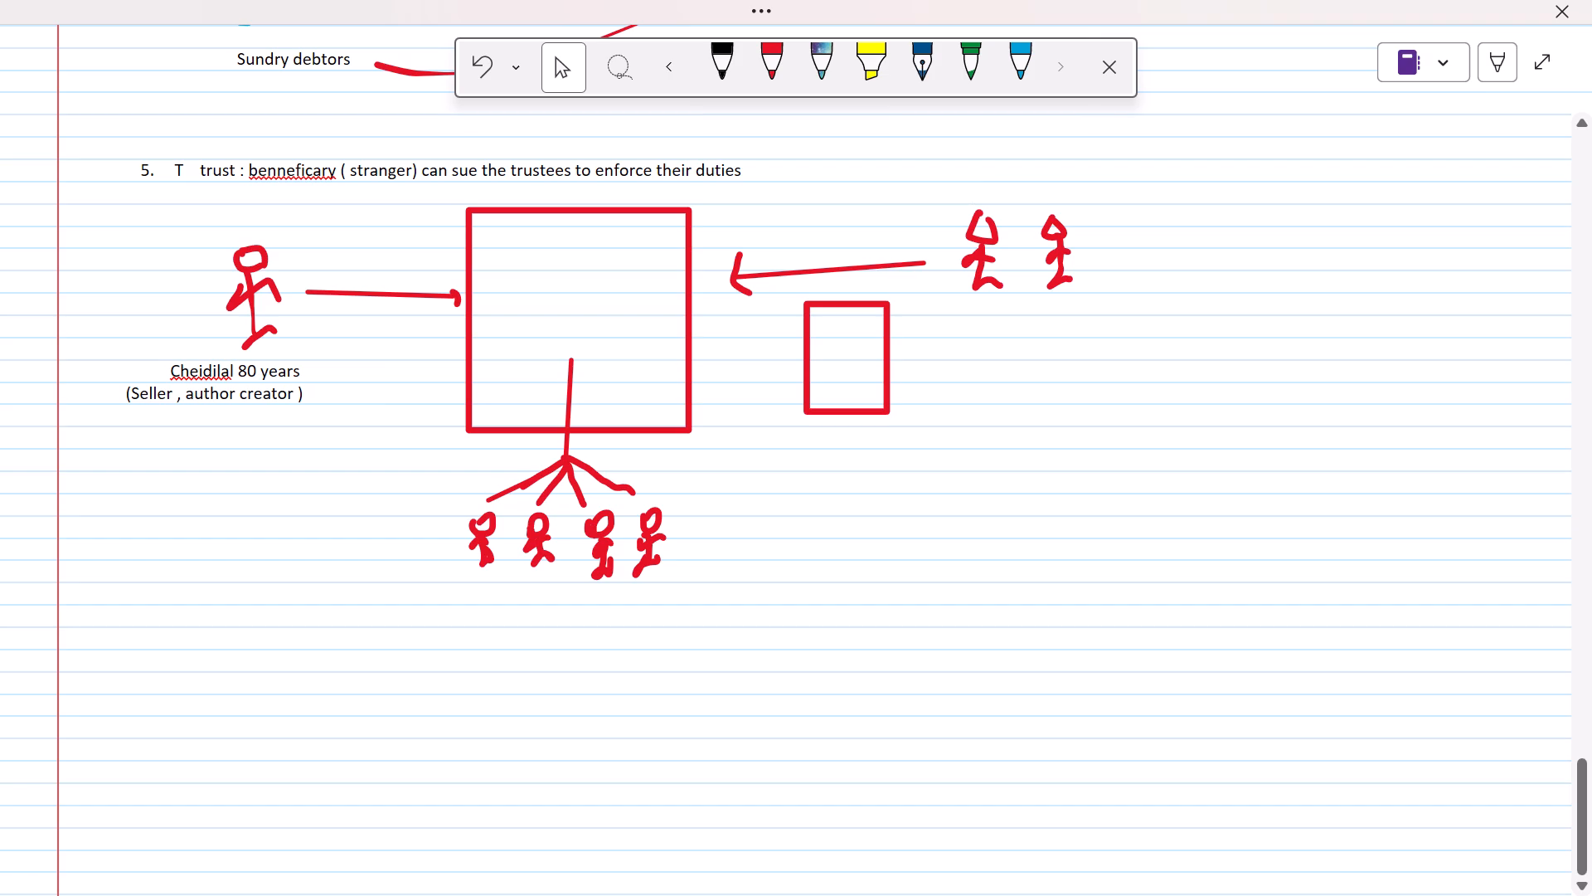
type("caret")
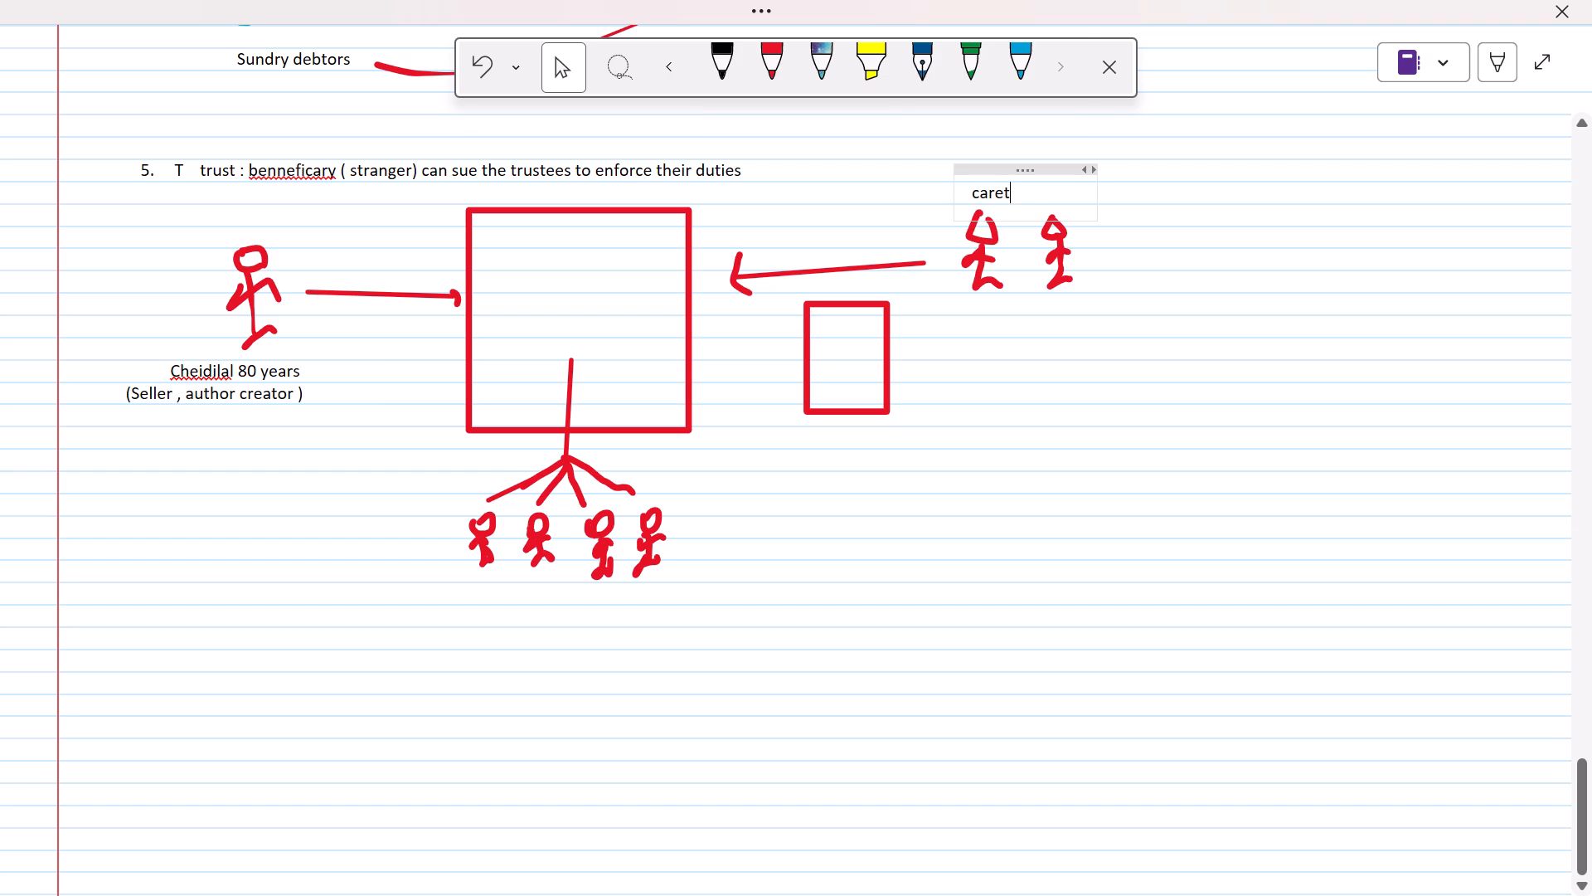
type("aker")
key("space")
Add the text label "Trustees" below the pair of stick figures, beside the small rectangle.
left_click(997, 304)
left_click(1002, 300)
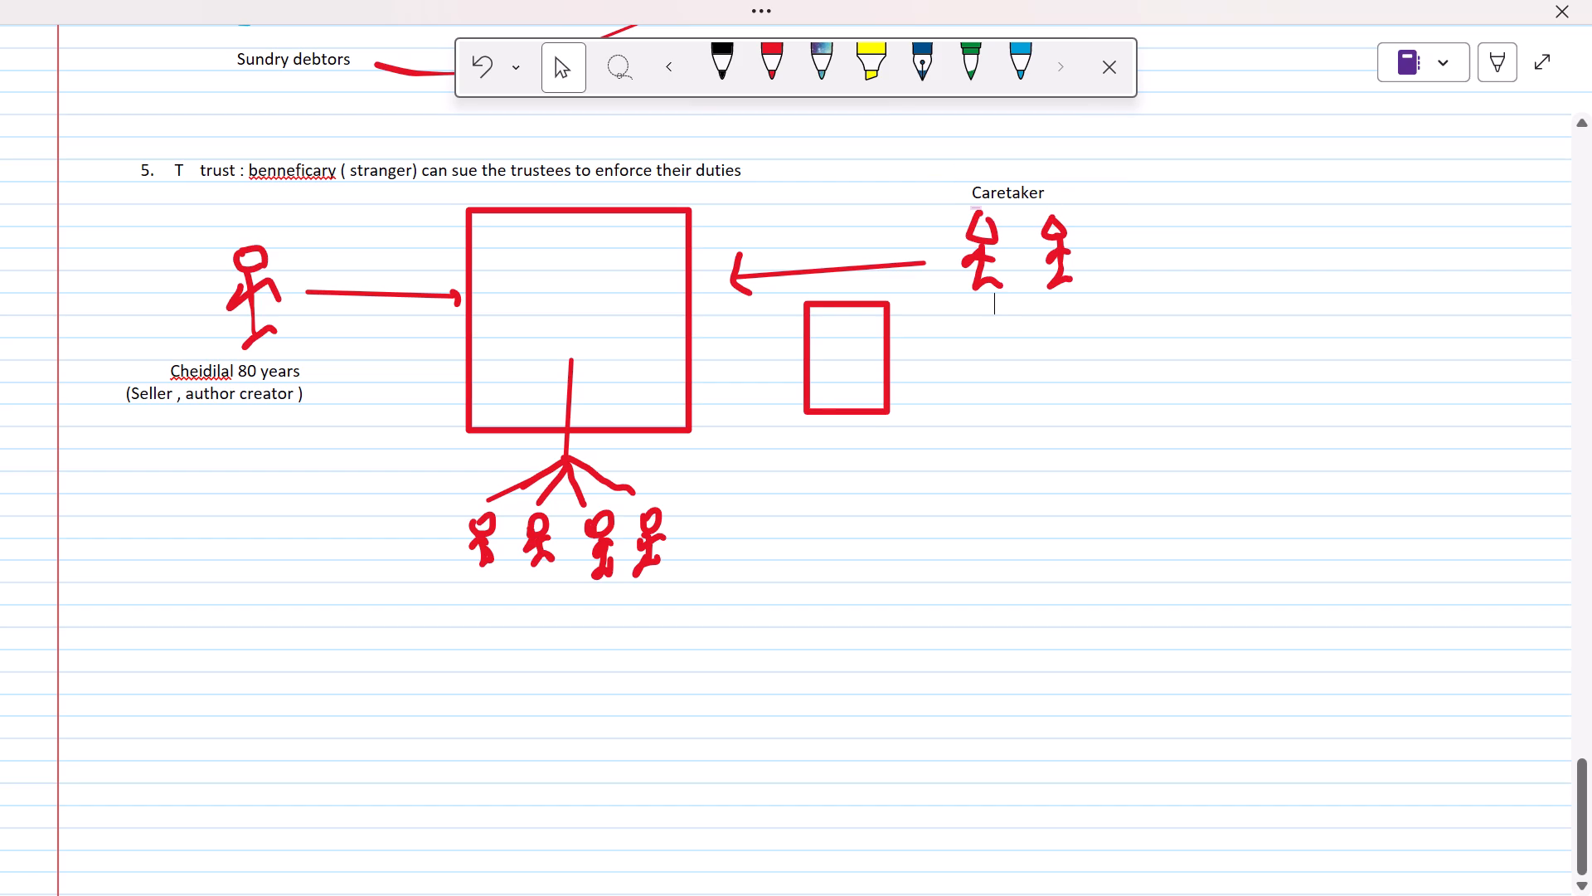
double_click(954, 325)
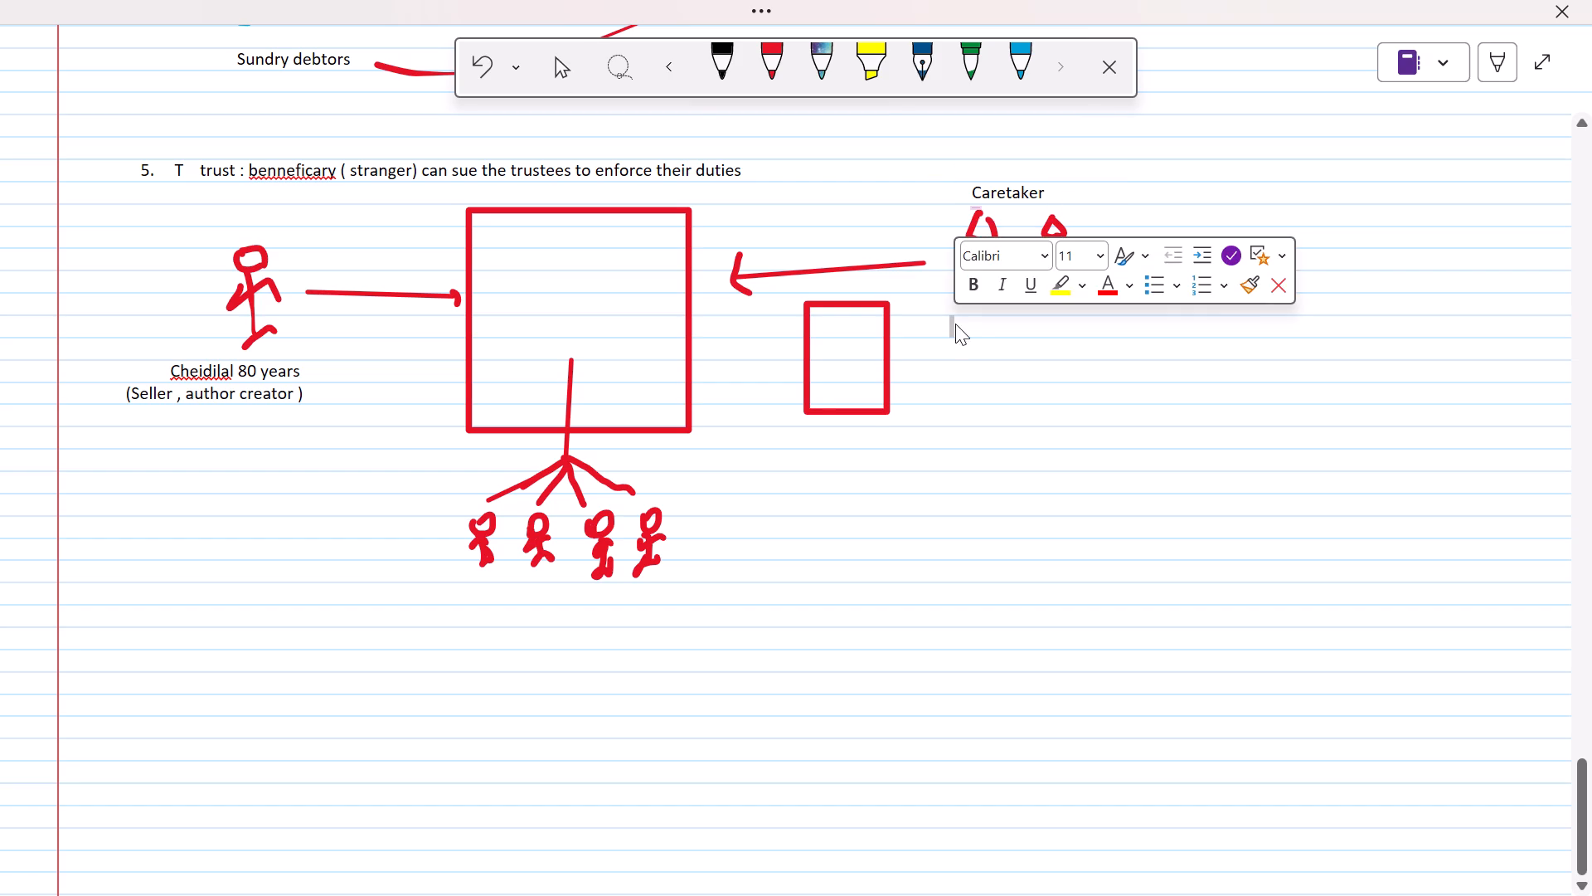
key("t")
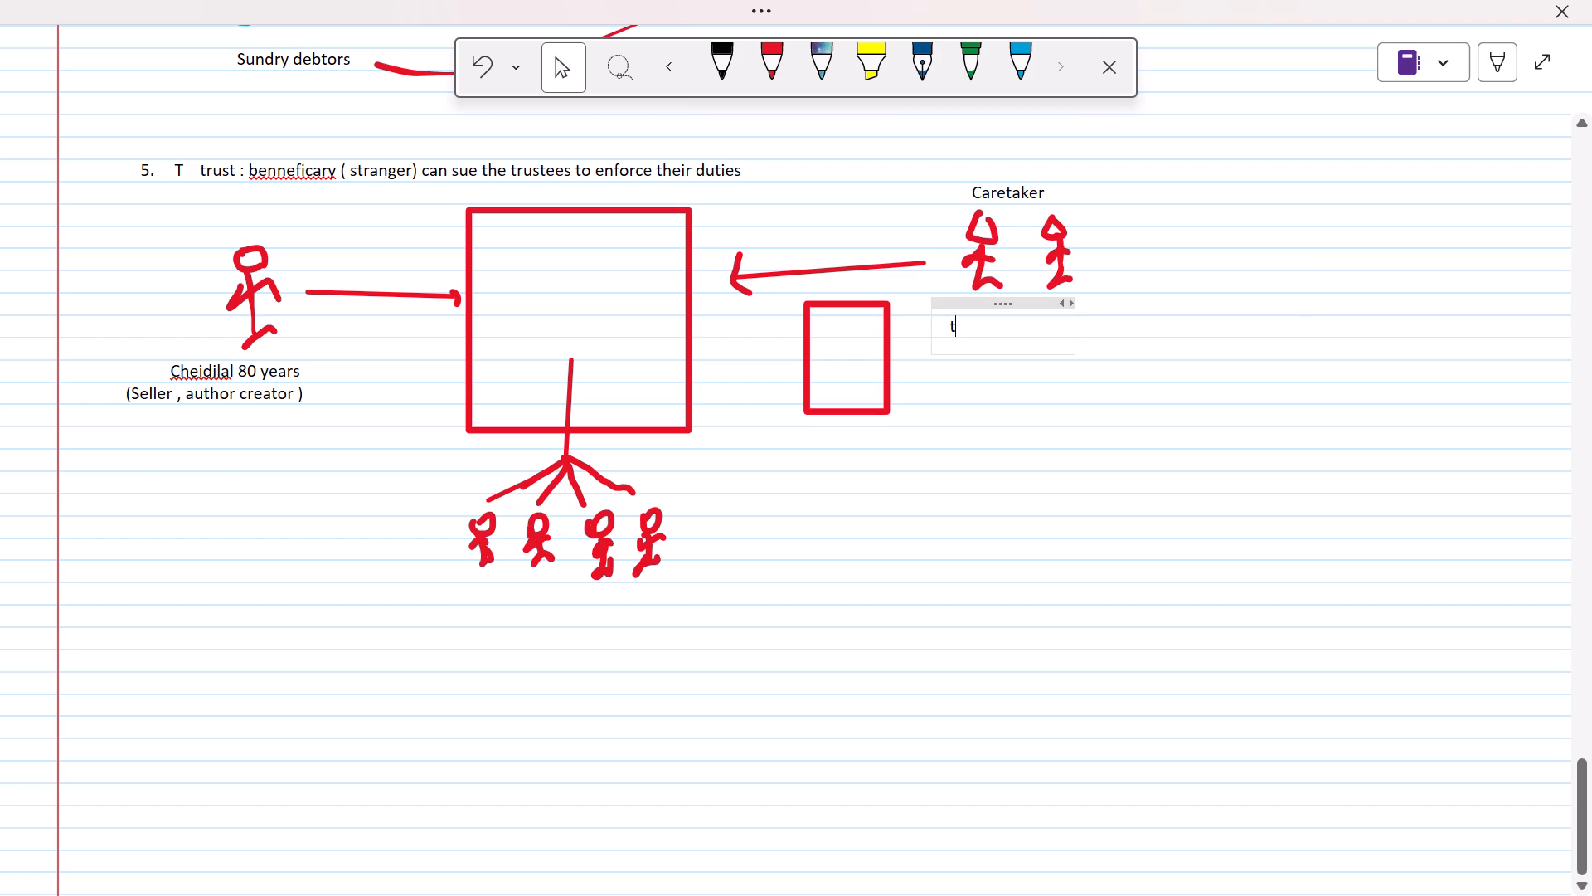
type("rust")
type("ees")
key("space")
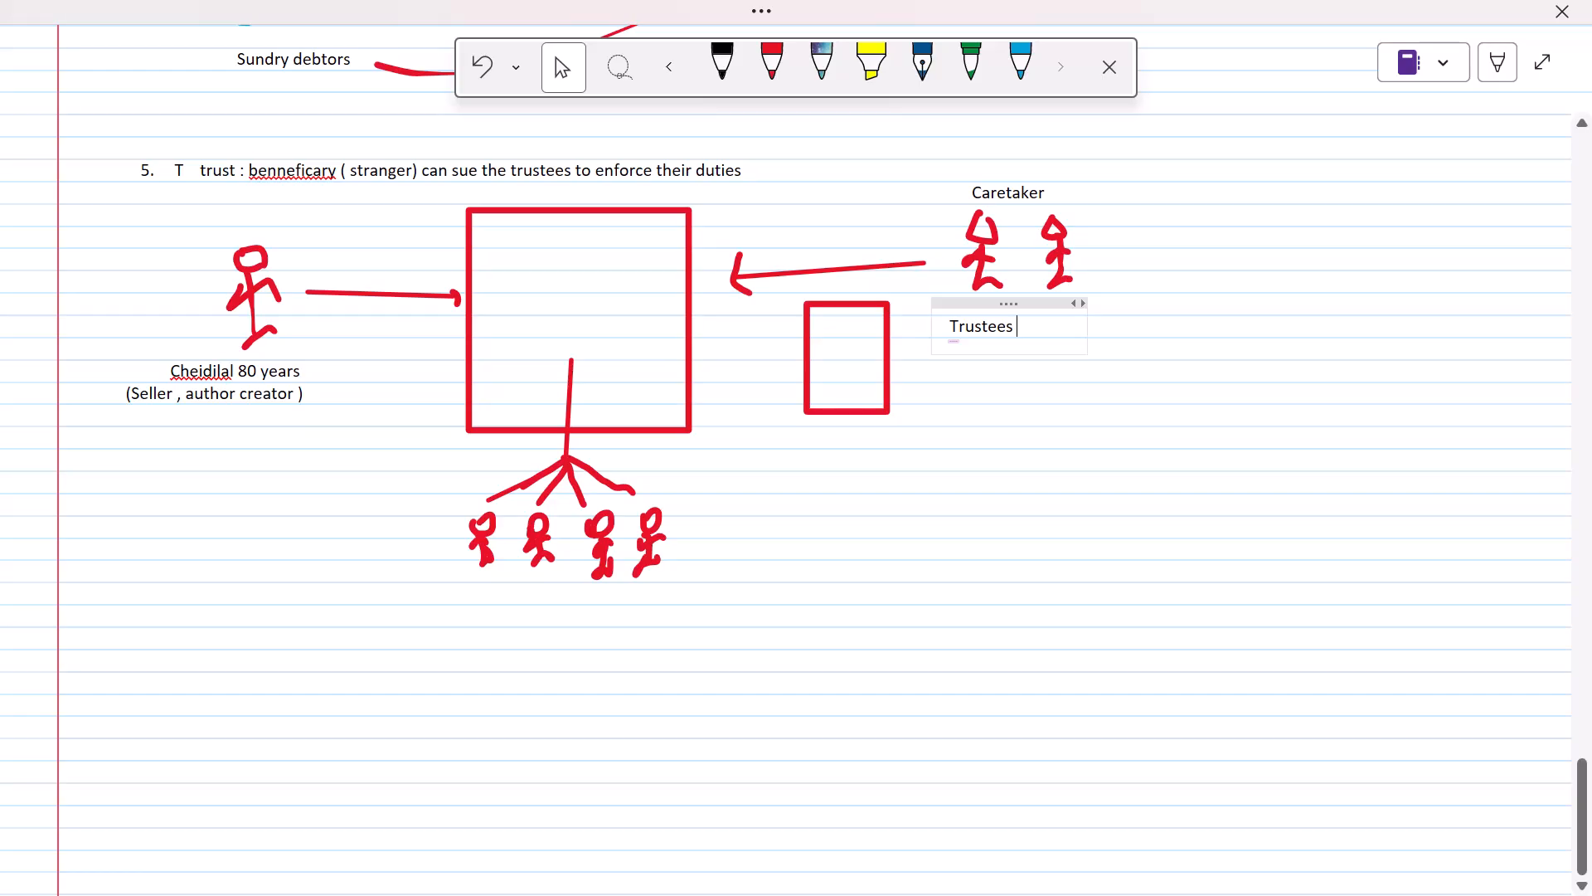
Add the text "= nalayak" beside the row of four stick figures, after the last one.
left_click(712, 545)
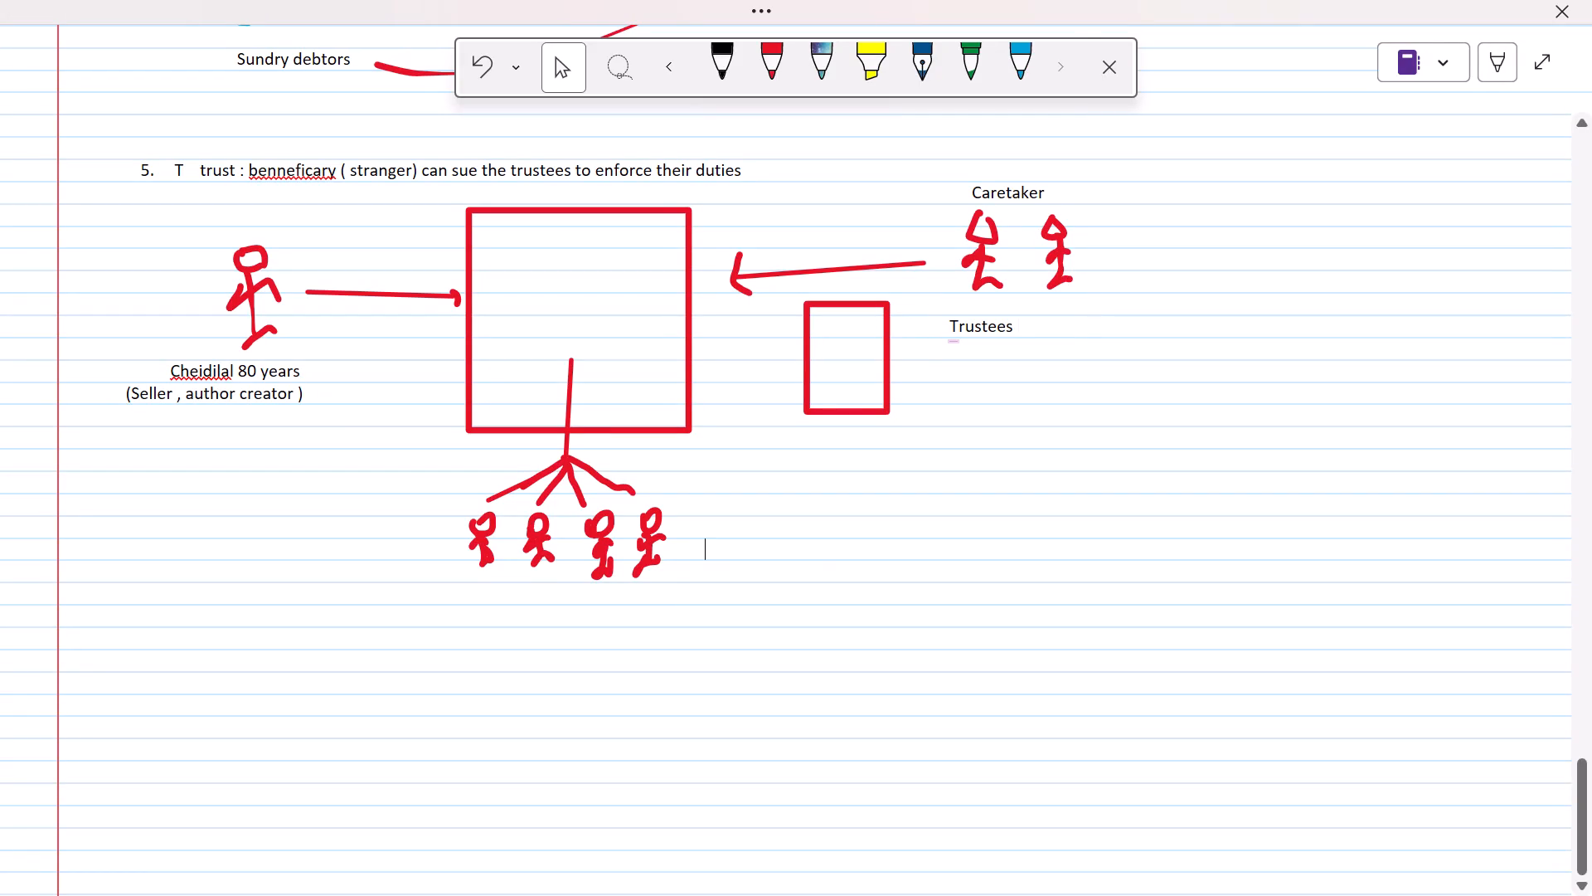
type("= nalaya")
type("k")
key("space")
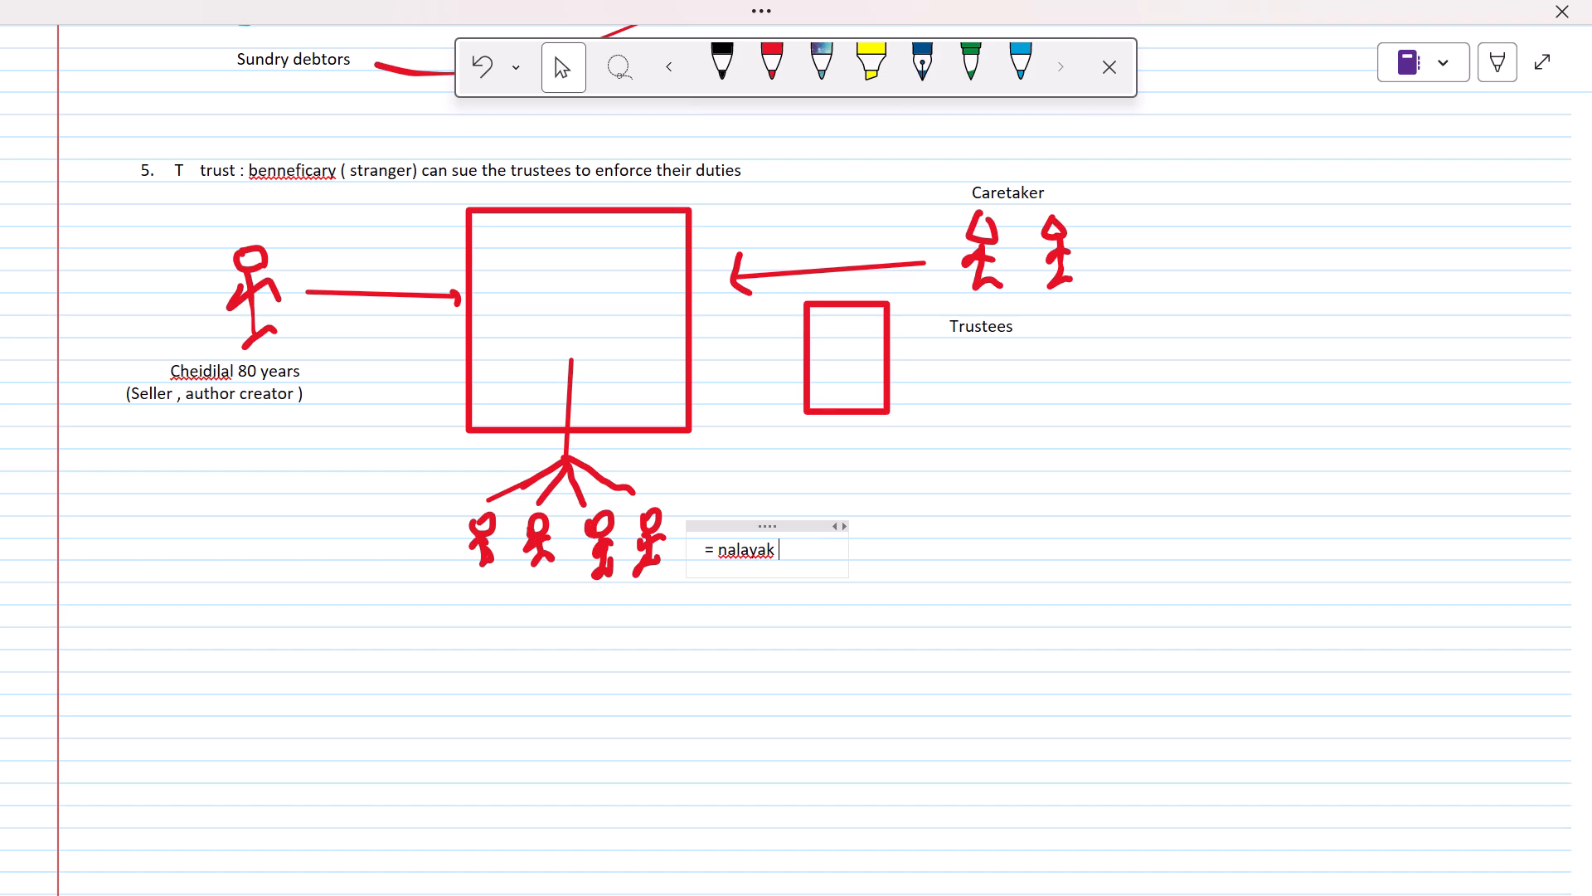
Add the text label "4 sons" beneath the row of four stick figures.
left_click(445, 614)
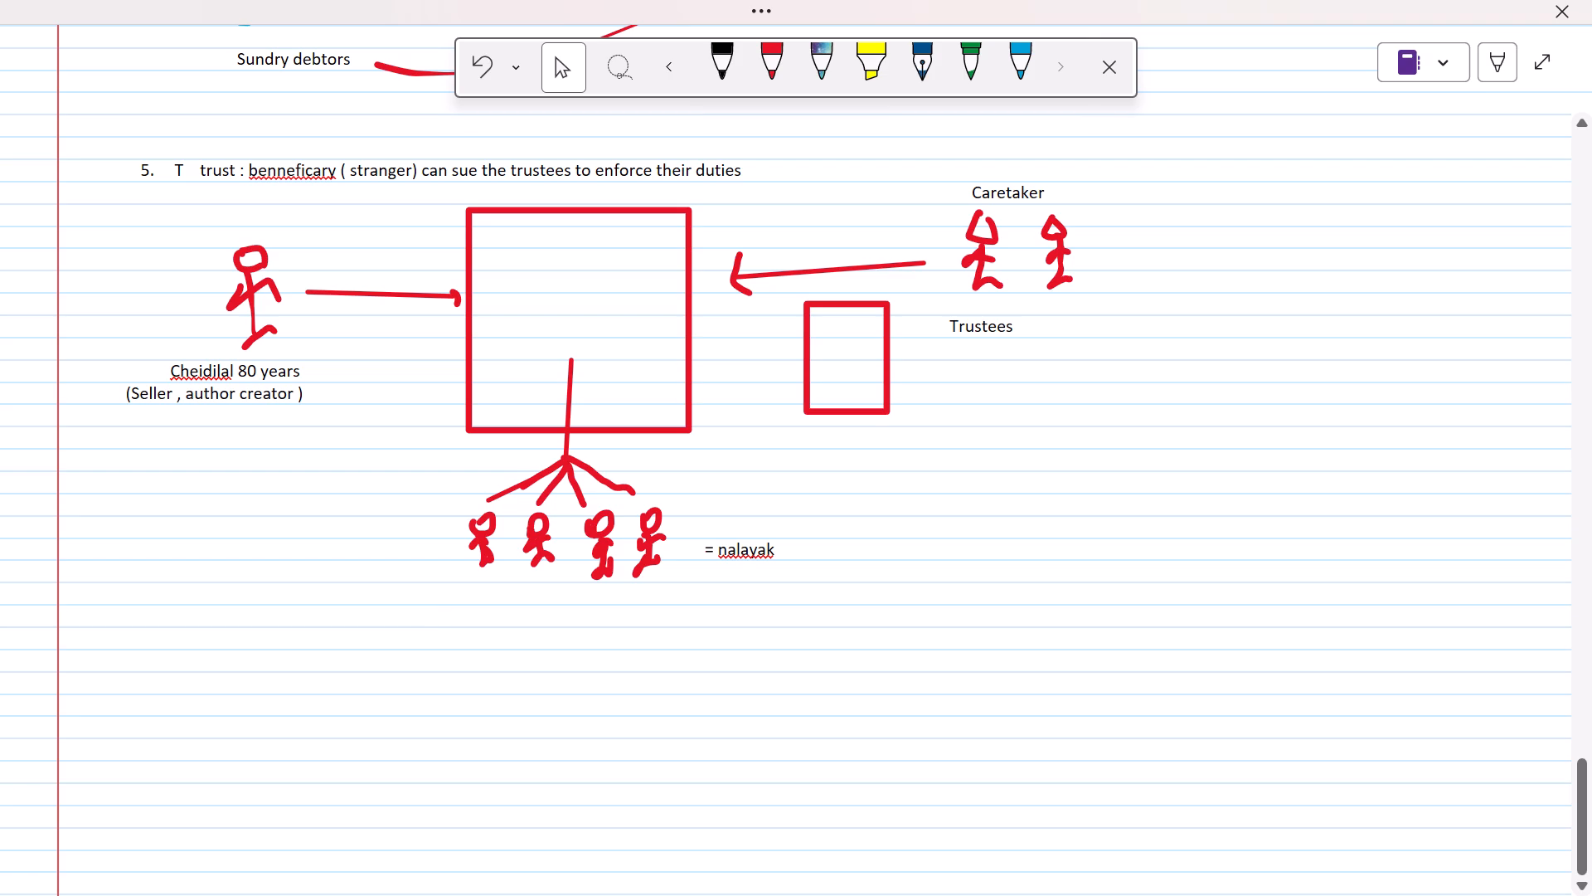
key("4")
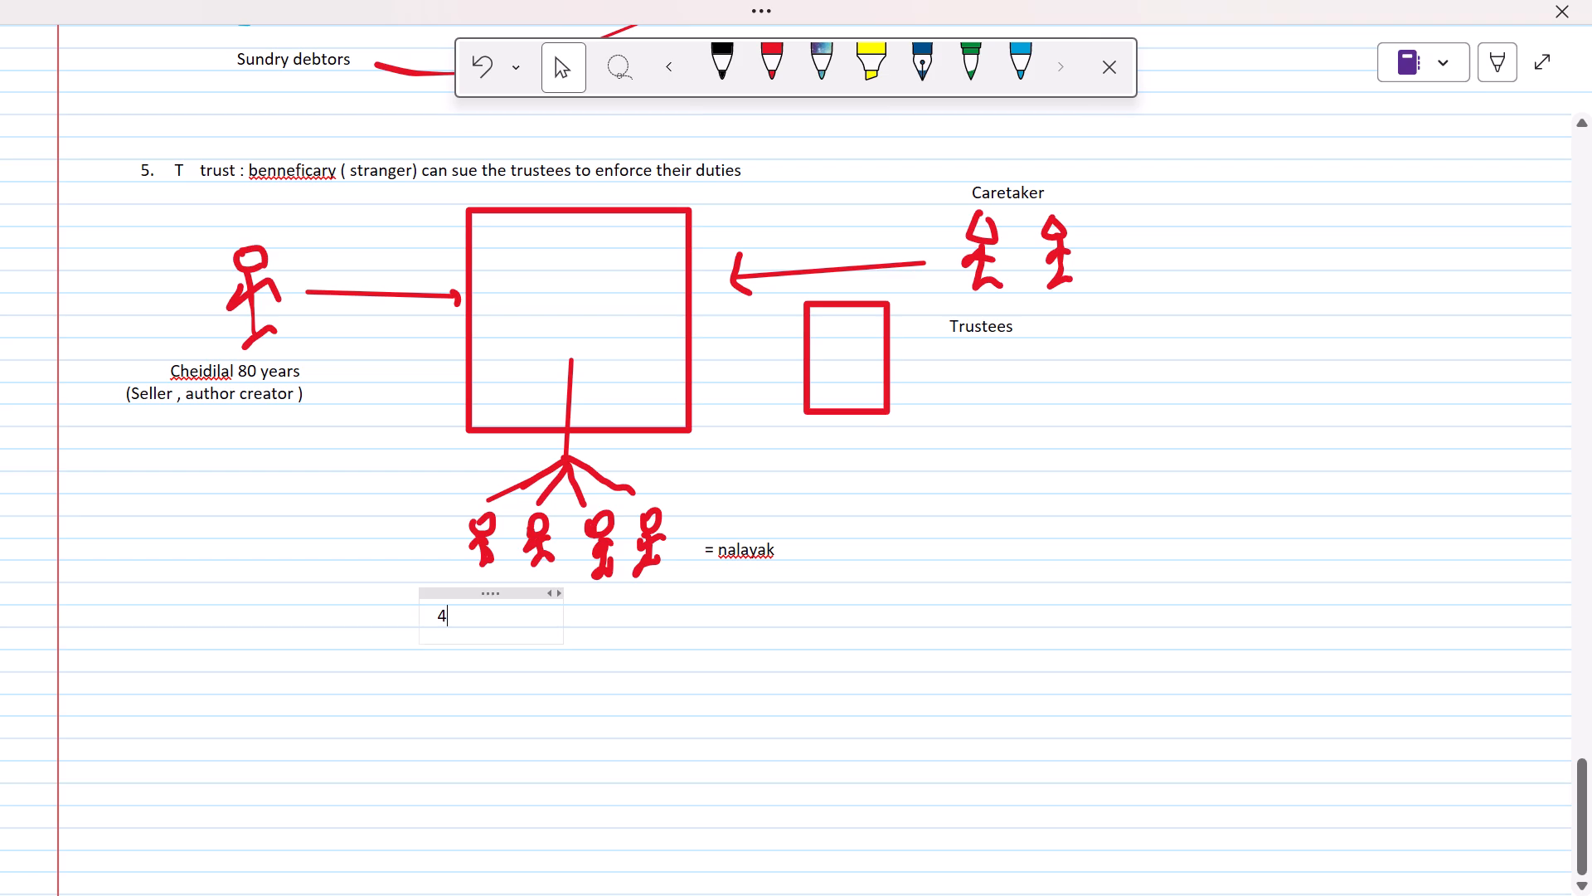
key("space")
key("s")
key("o")
key("n")
key("s")
key("space")
Extend the "4 sons" label beneath the row of four stick figures with "50 years each".
key("5")
key("0")
key("space")
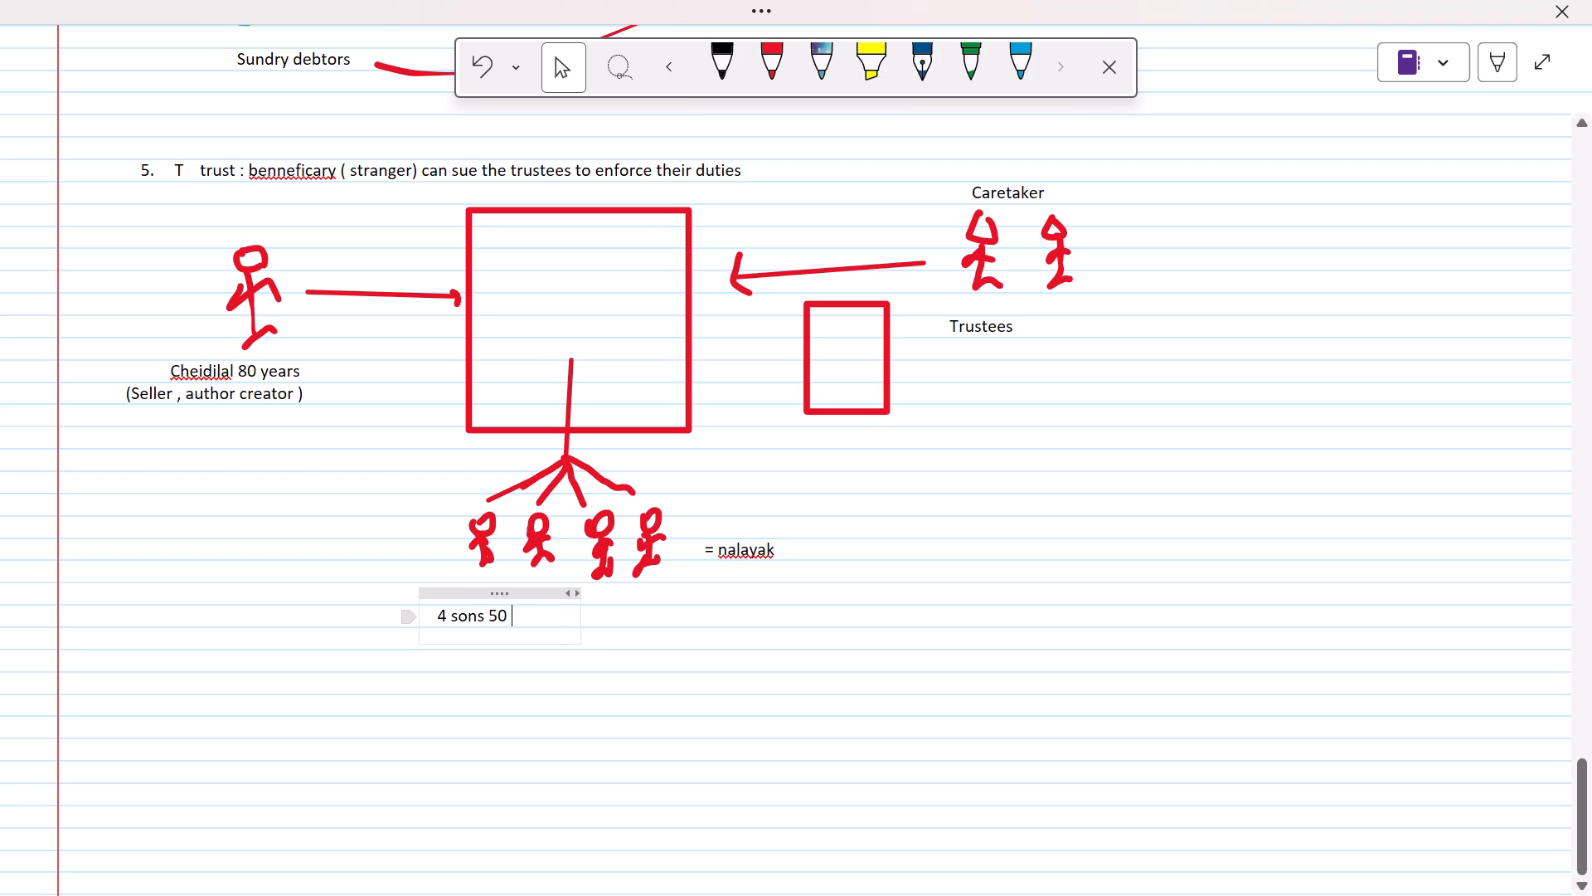
key("t")
key("e")
key("BackSpace")
key("BackSpace")
key("y")
key("e")
key("a")
key("r")
key("s")
key("space")
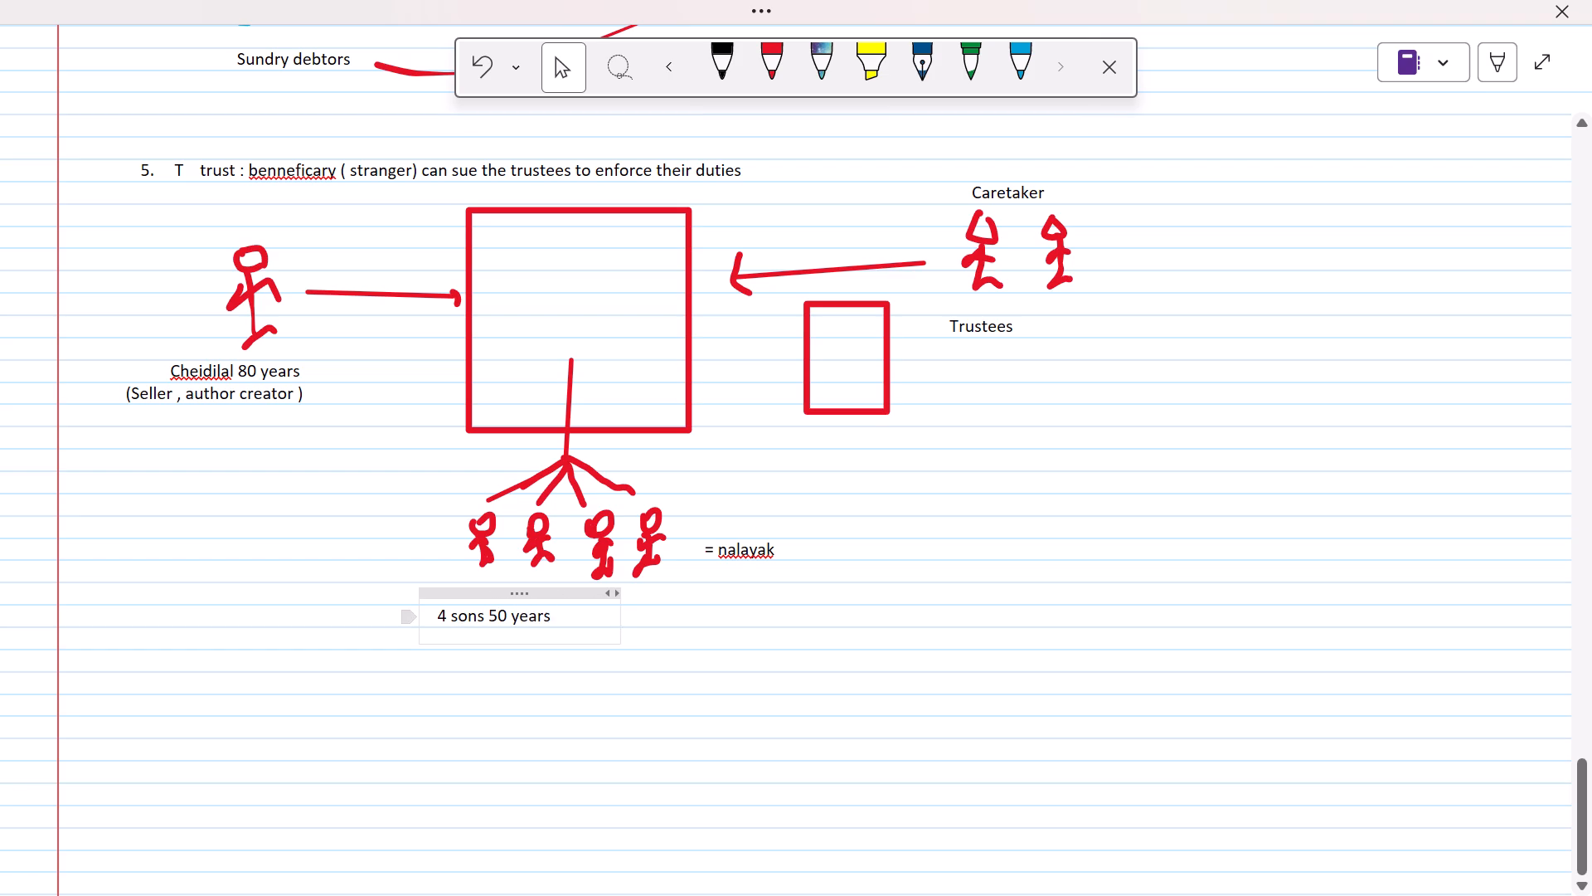
key("e")
key("a")
key("c")
key("h")
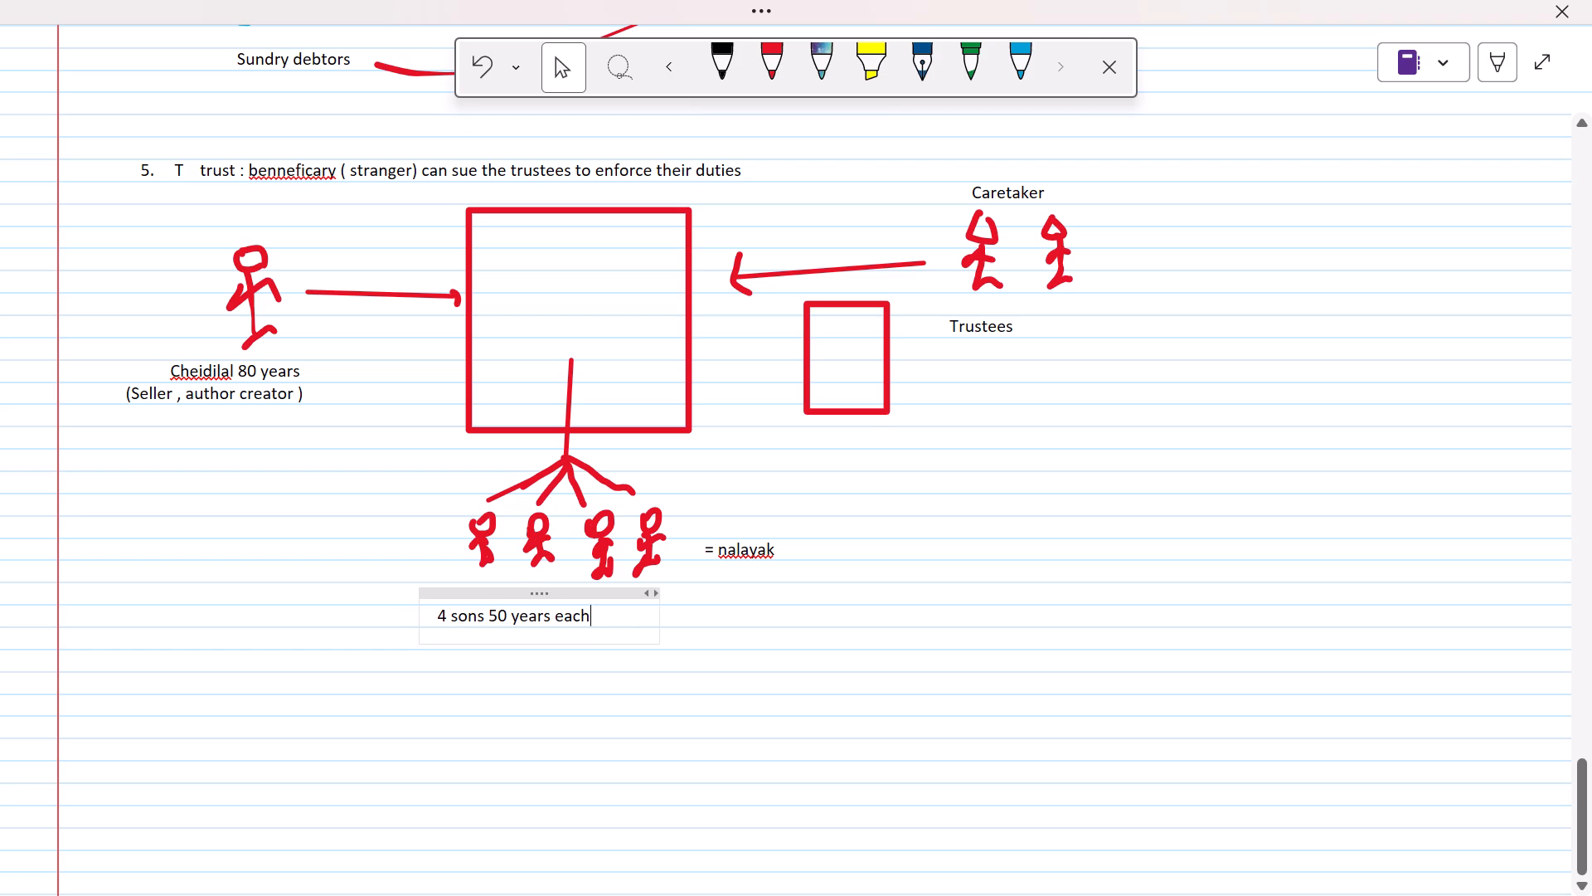
Append "( beneficiary )" to the label describing the four sons.
key("space")
key("shift+parenleft")
key("space")
key("b")
key("e")
key("n")
key("e")
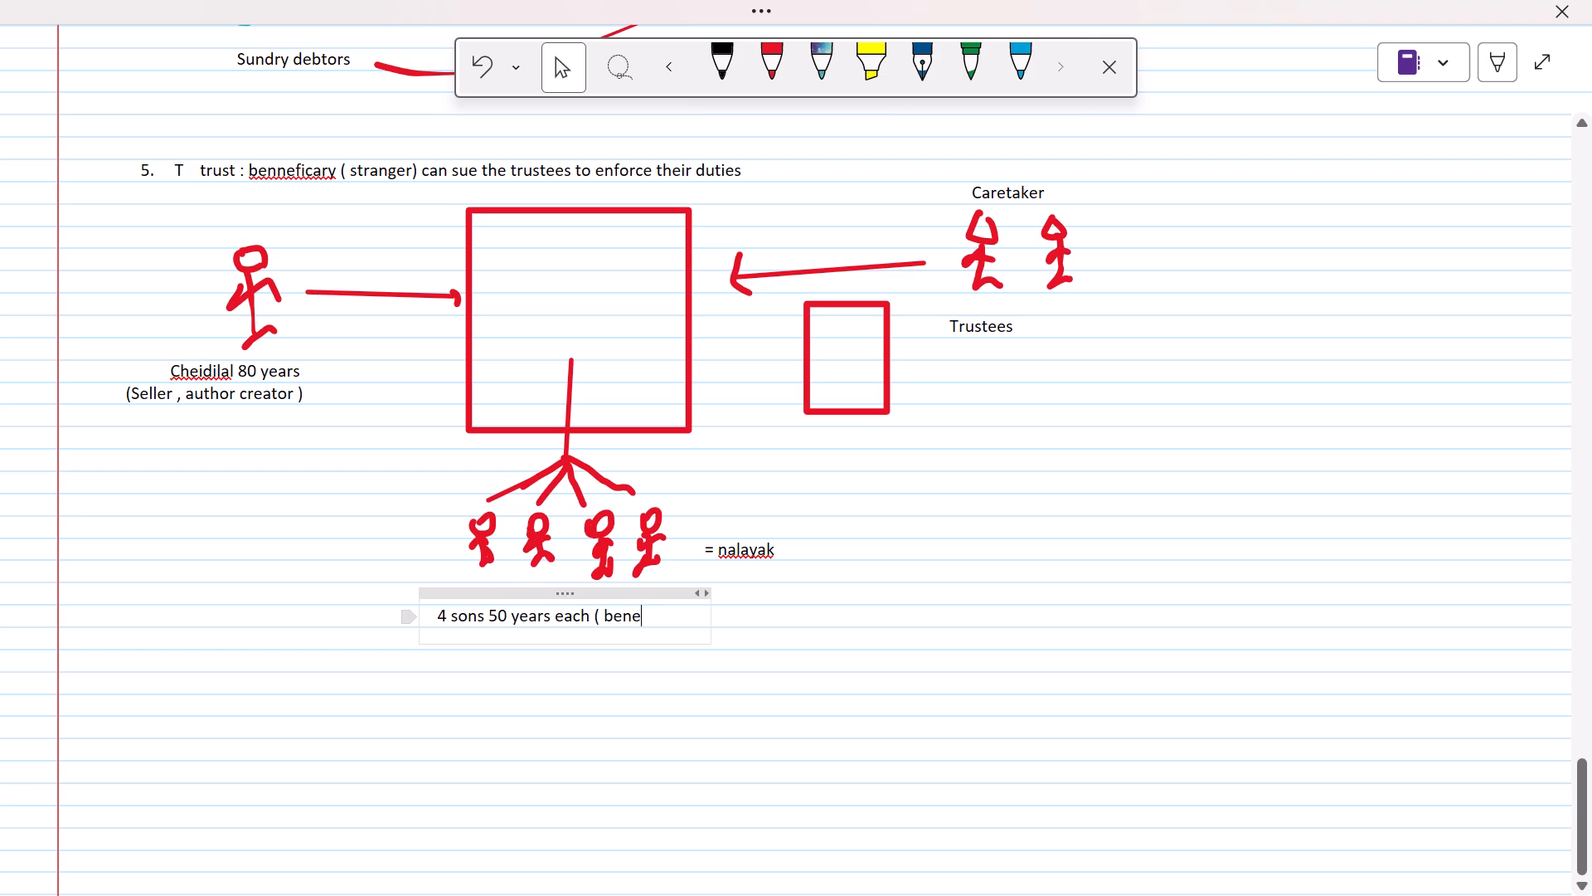
key("f")
key("i")
key("c")
key("i")
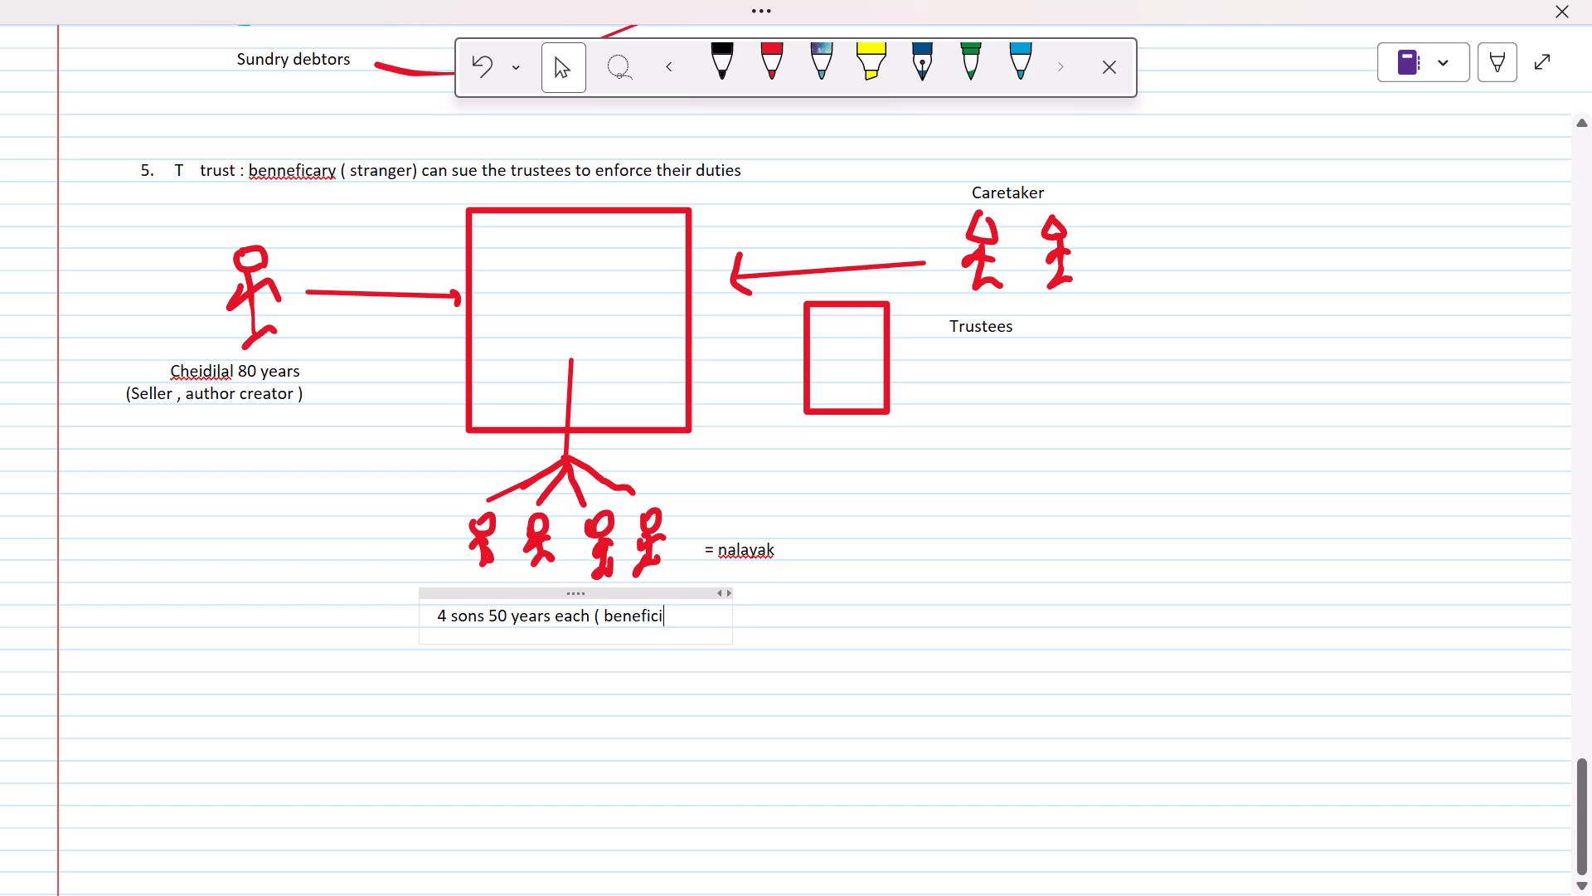
key("a")
key("r")
key("y")
key("space")
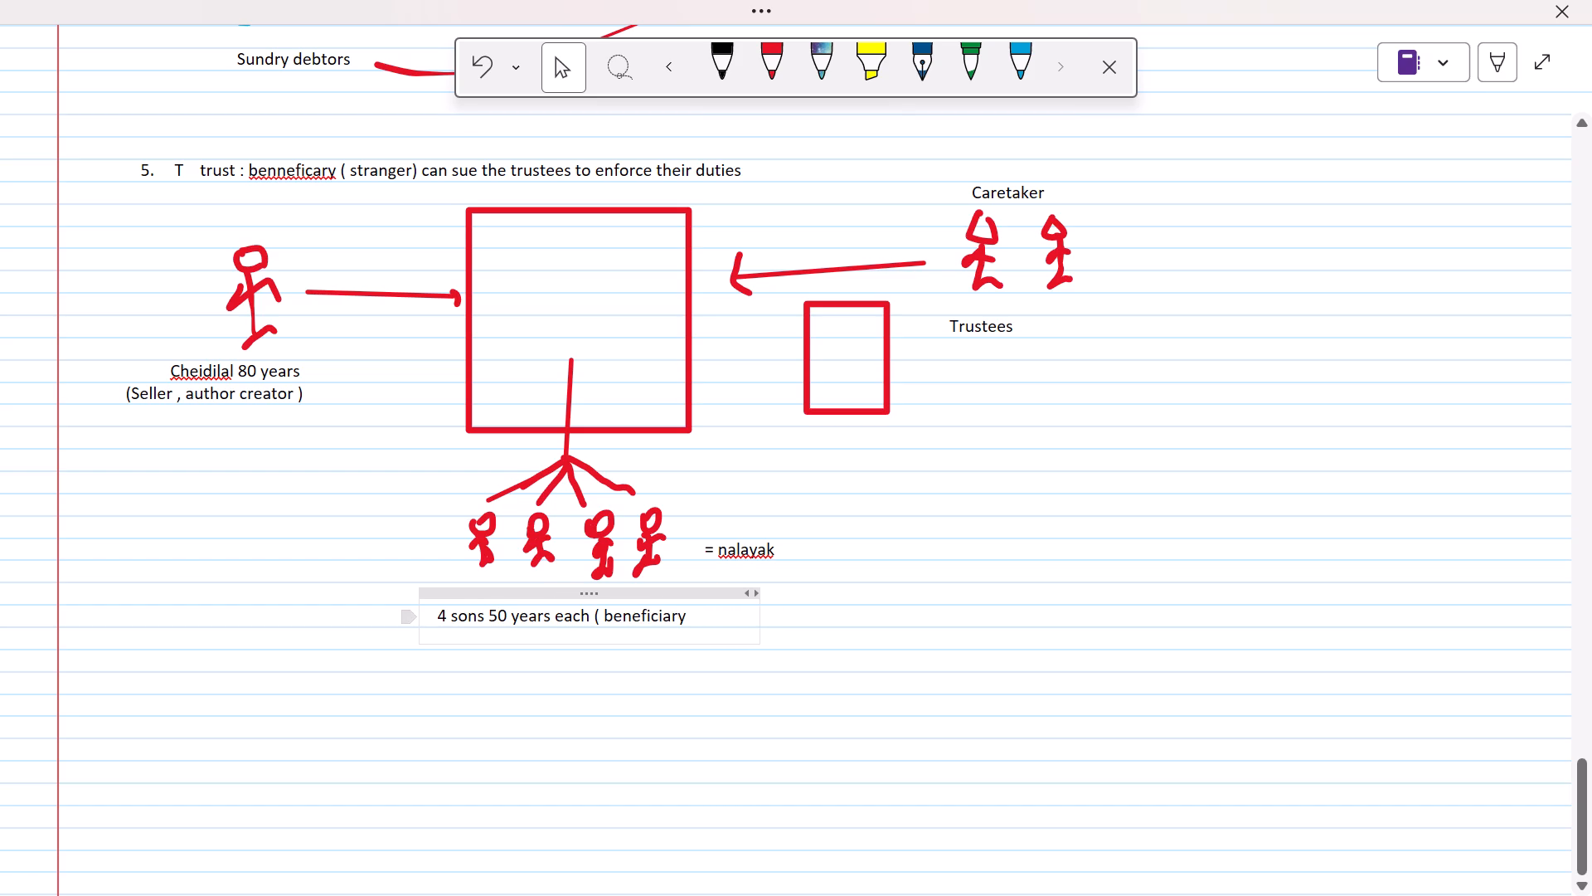
key("shift+parenright")
key("space")
Add the text label "Trust" inside the large square, near its upper edge.
left_click(537, 235)
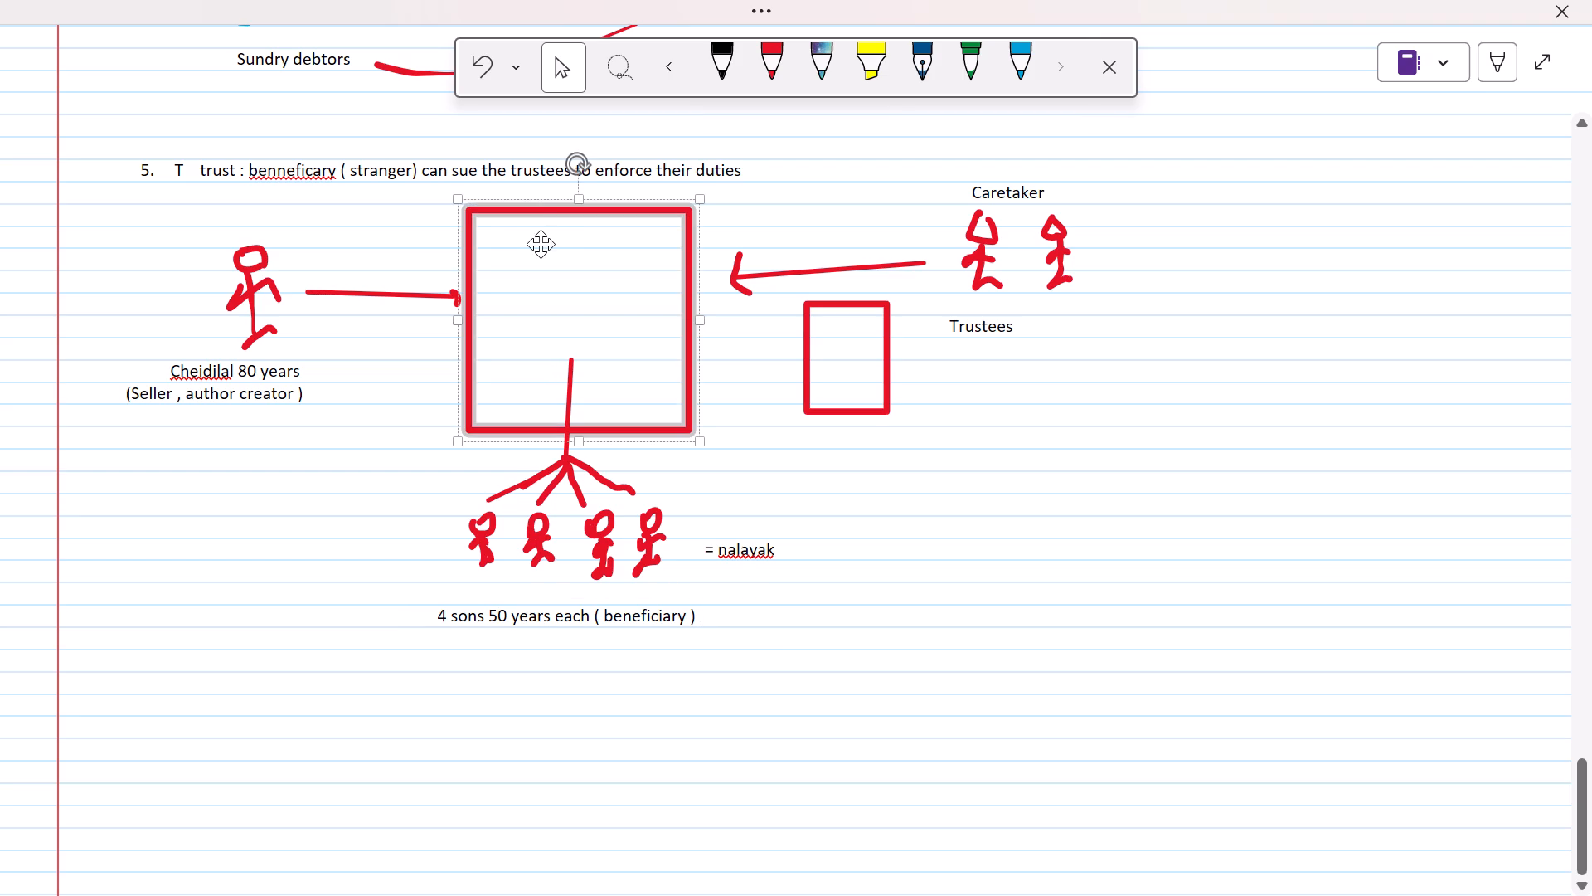
right_click(531, 239)
right_click(529, 238)
left_click_drag(886, 350, 878, 345)
left_click(934, 393)
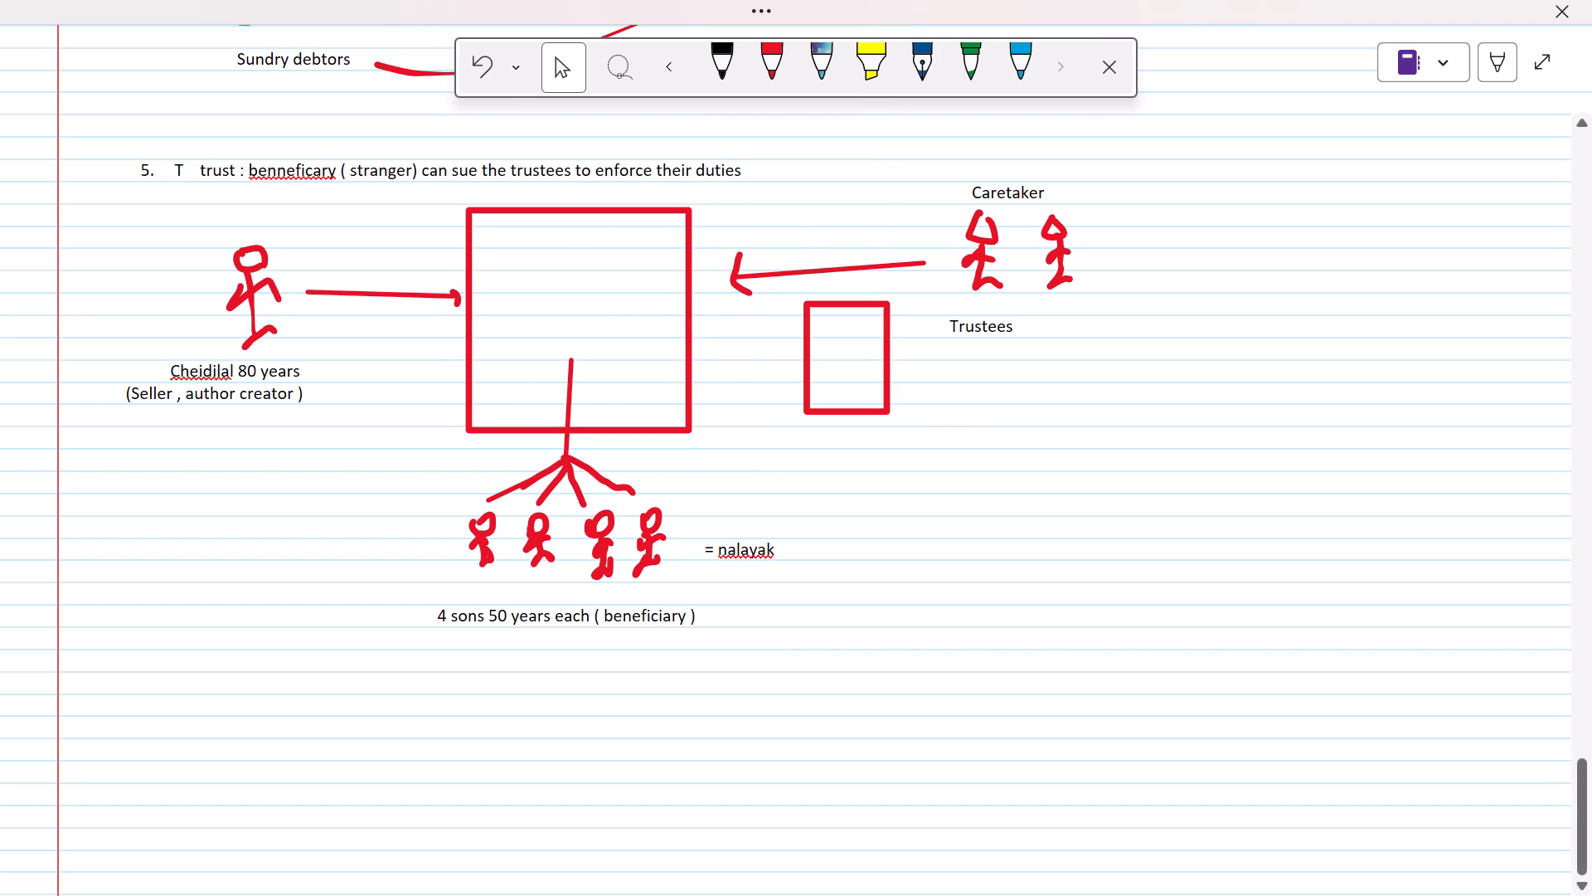
right_click(517, 231)
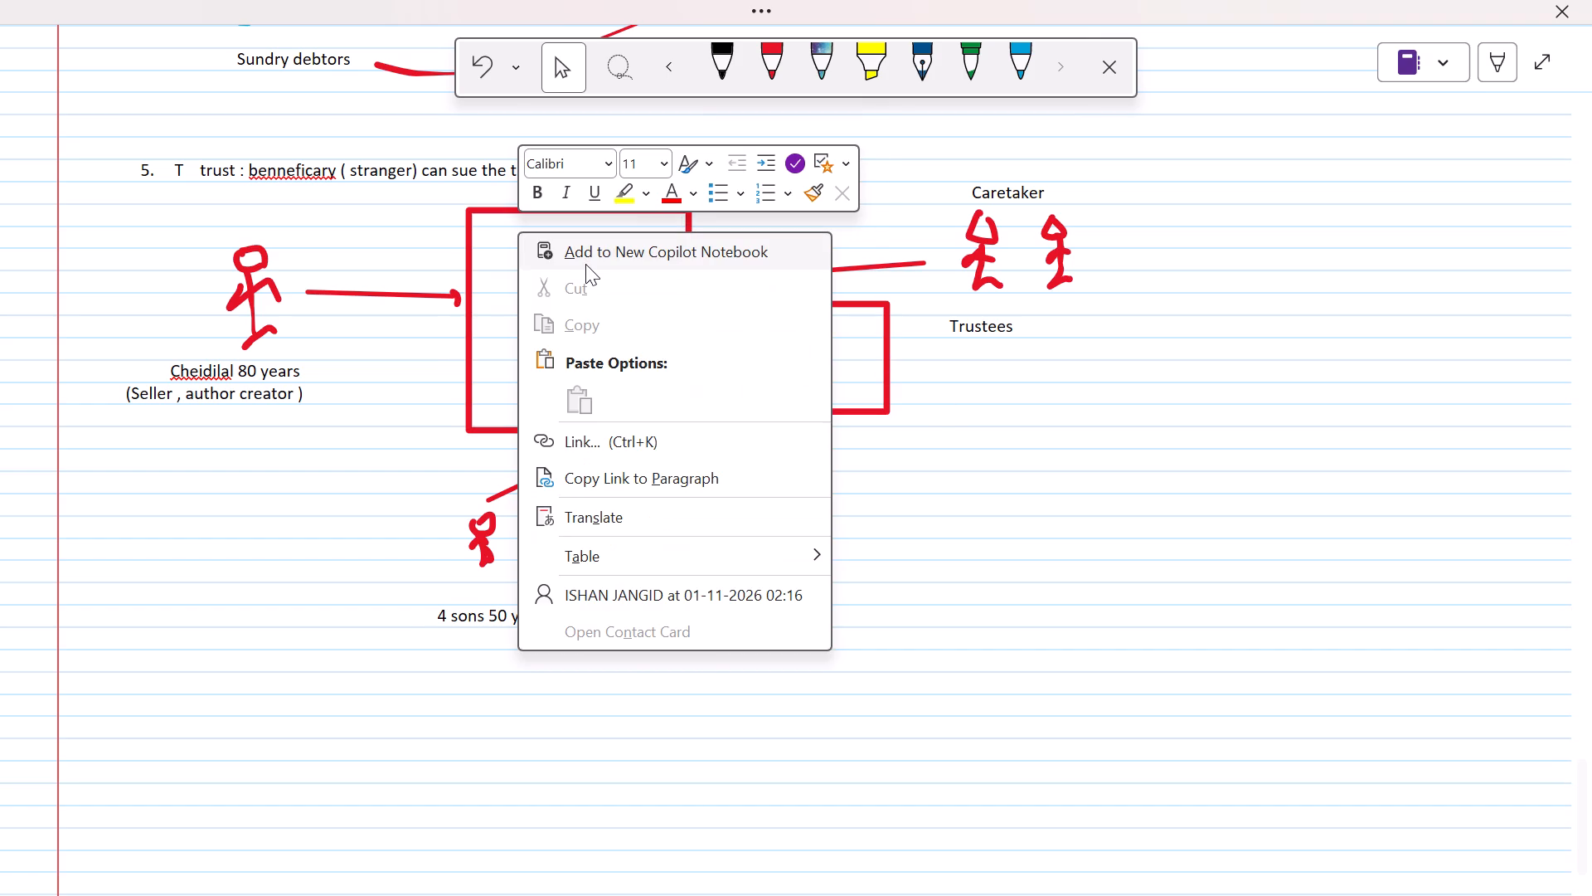
key("space")
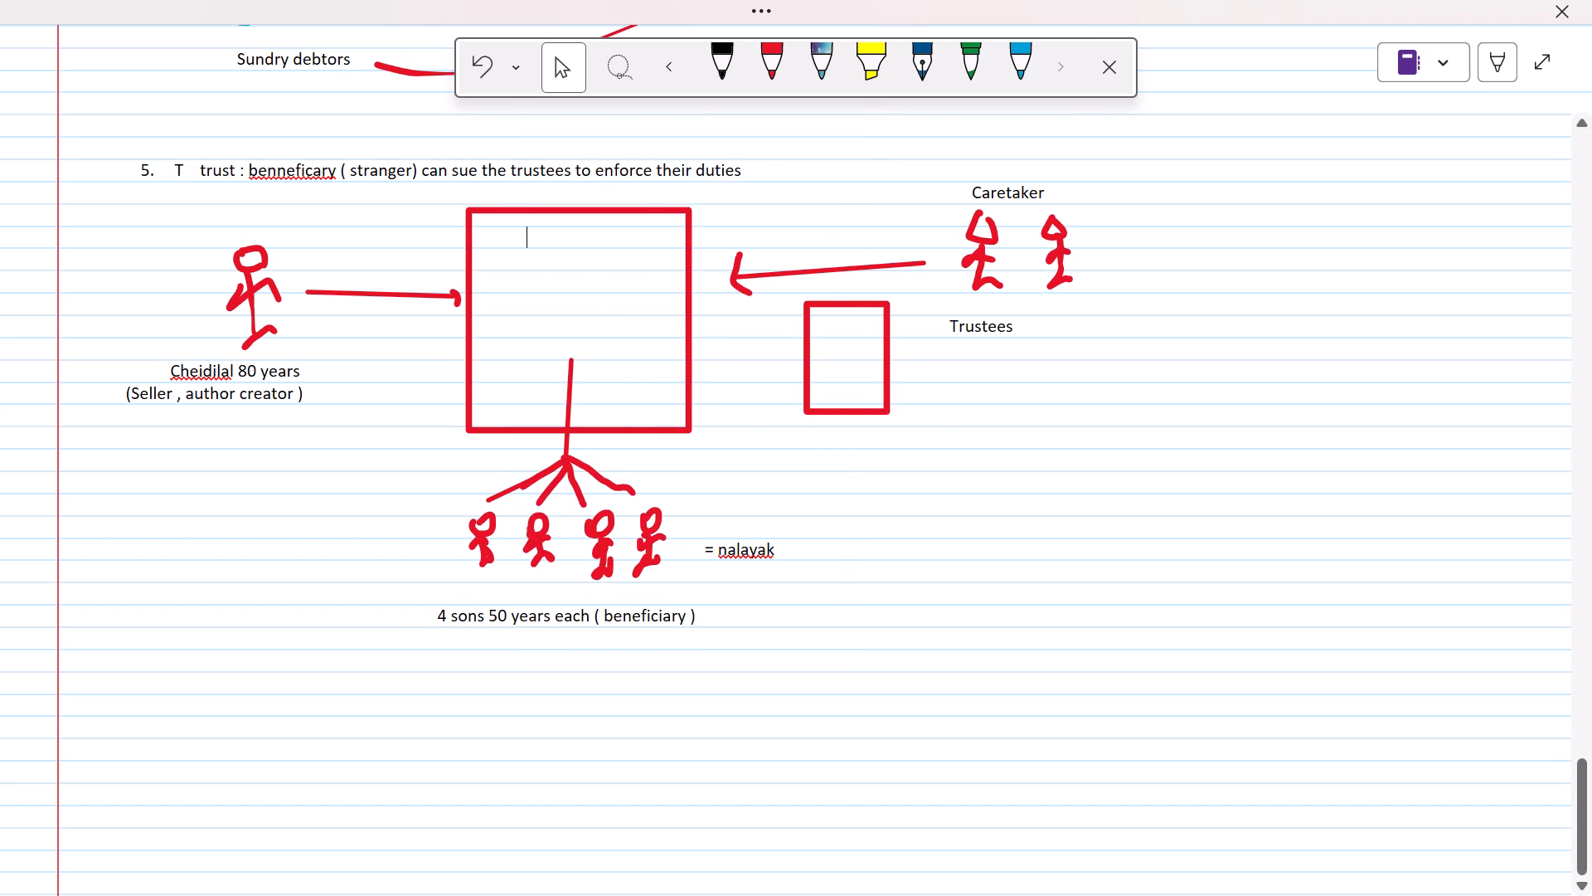
type("trus")
key("space")
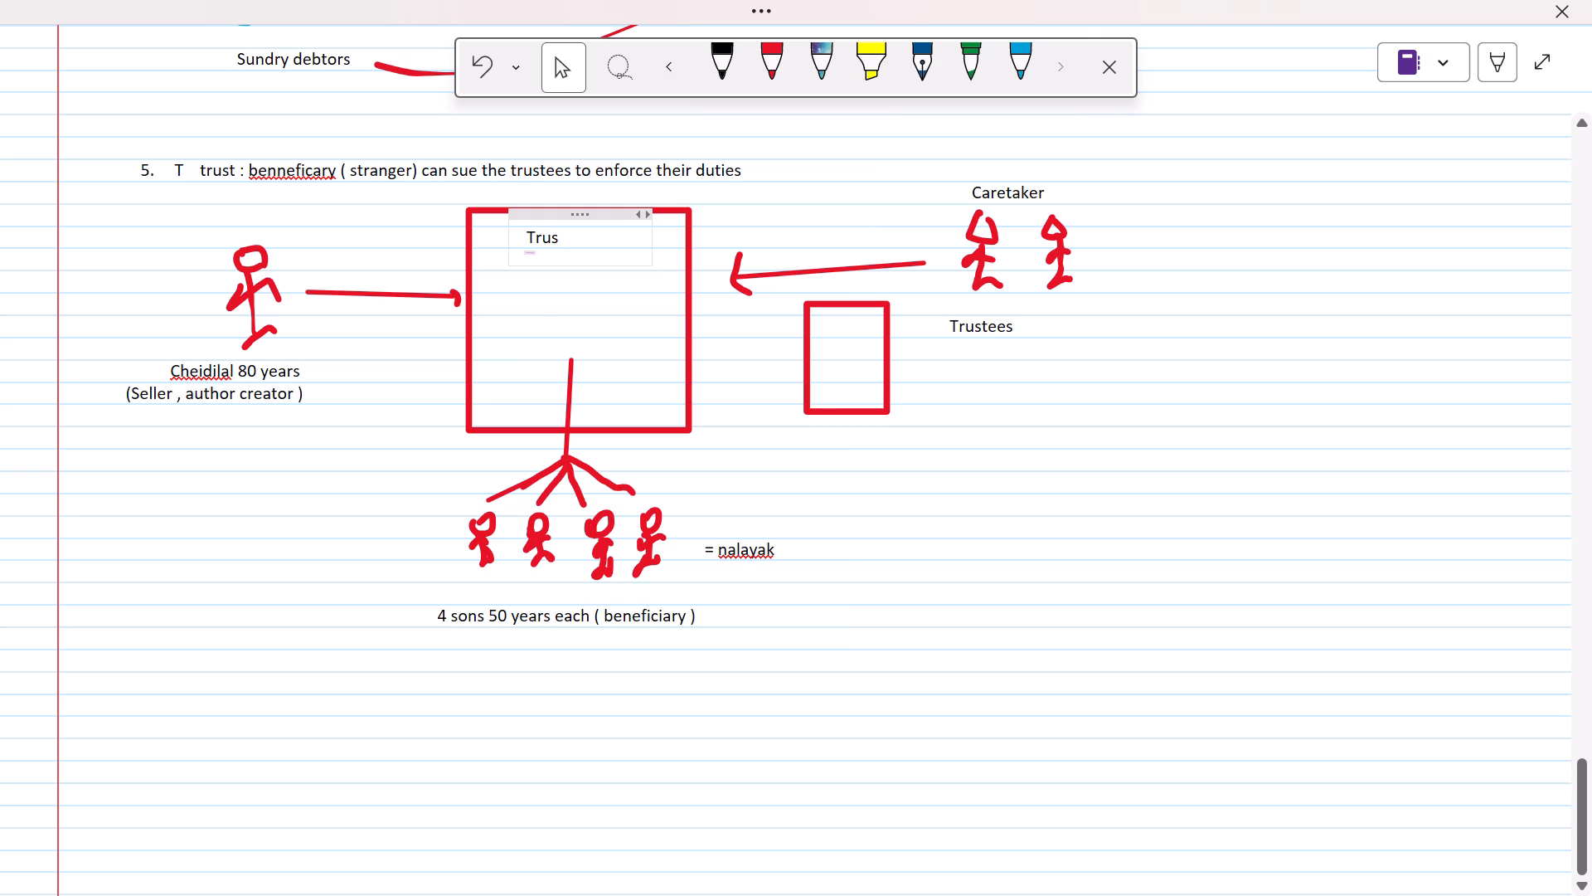
key("BackSpace")
type("t")
key("space")
Add "Property" and "income" beneath "Trust" in the large square, with a blank line before each.
key("Return")
key("Return")
type("pro")
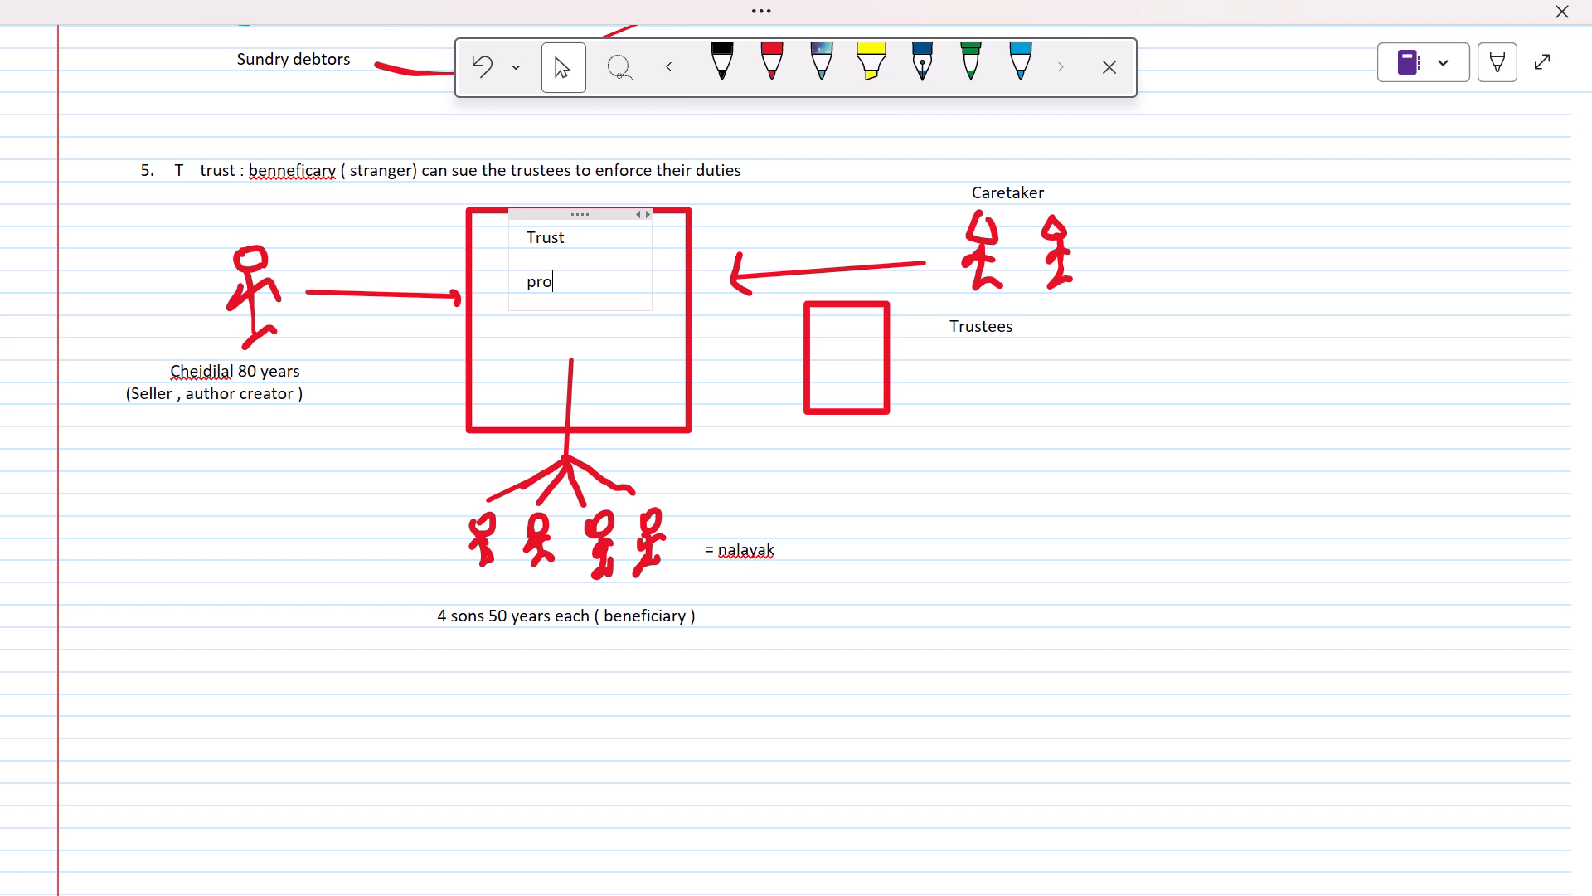
type("perty")
key("space")
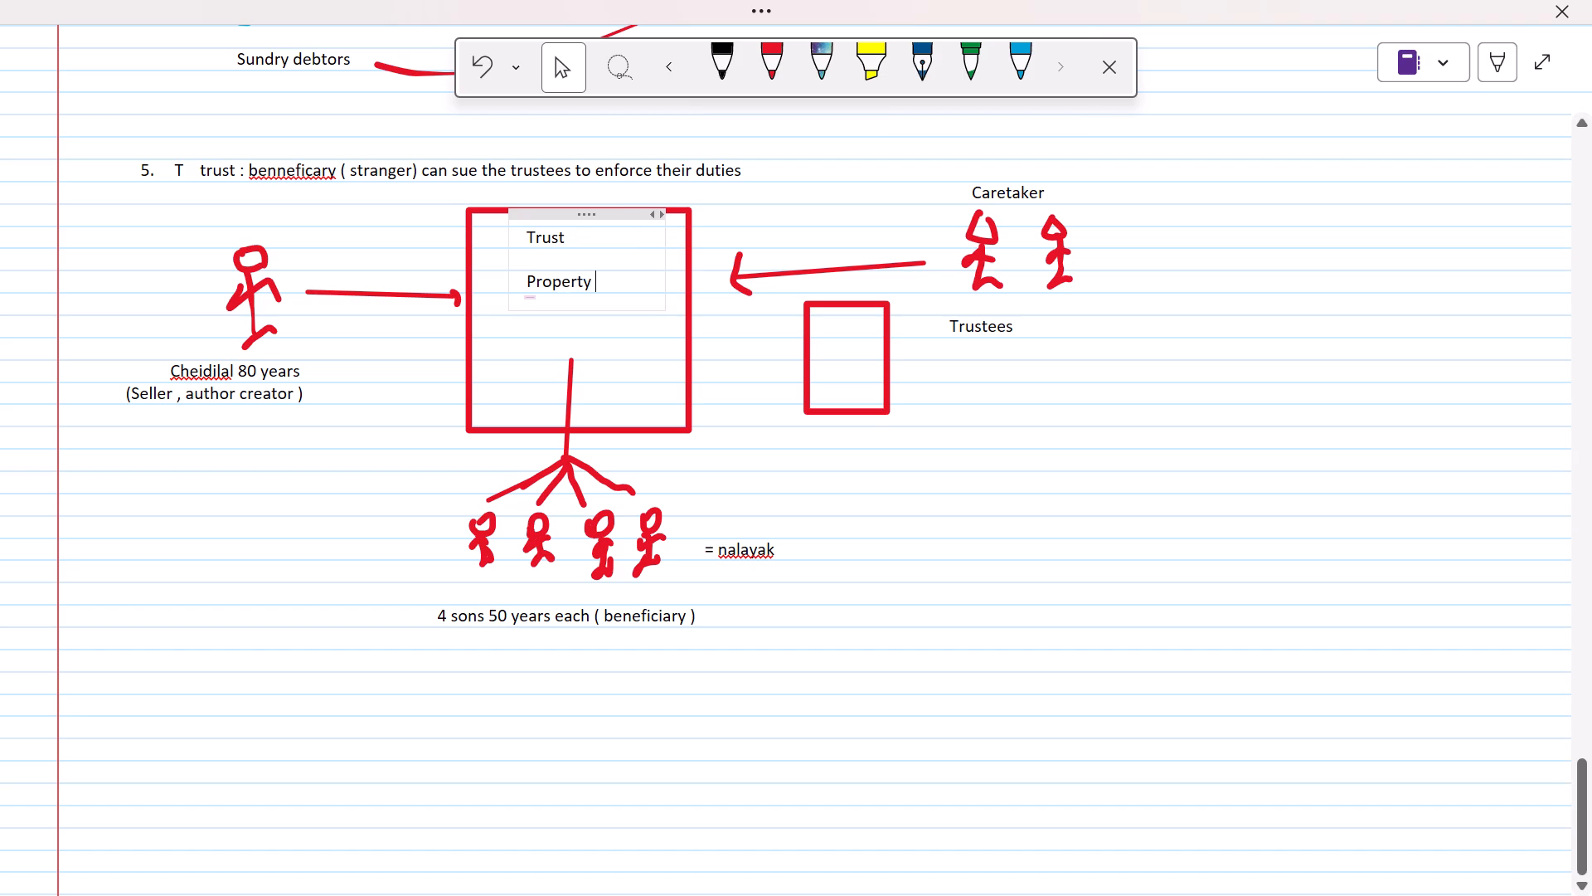
key("Return")
key("Return")
type("income")
Draw a short red vertical line linking "Property" to "income" inside the large square.
left_click(768, 61)
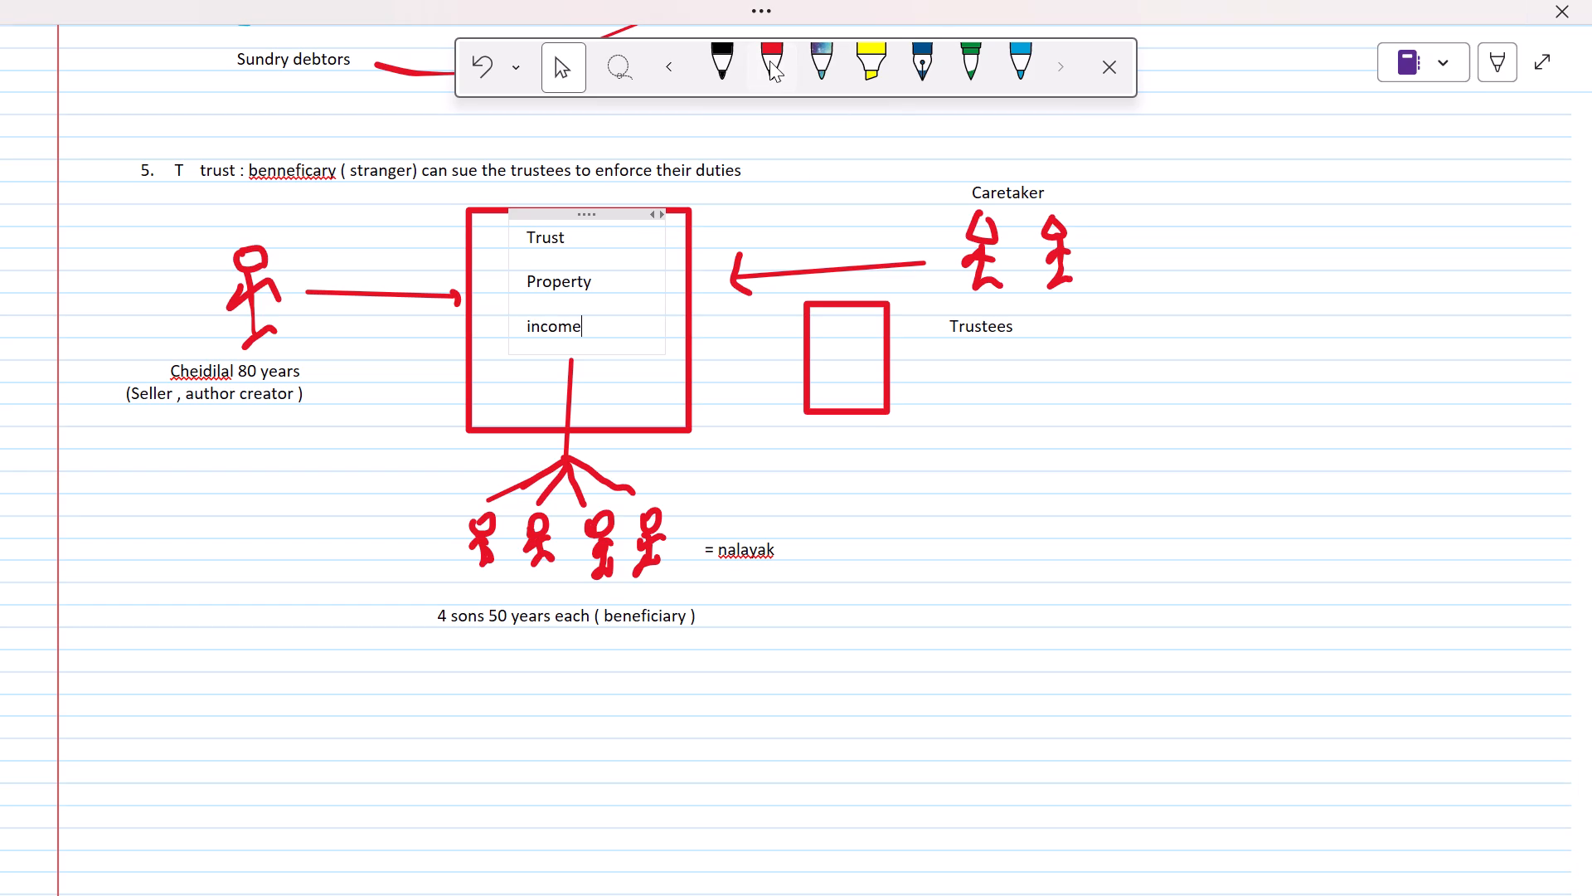
left_click_drag(566, 294, 565, 305)
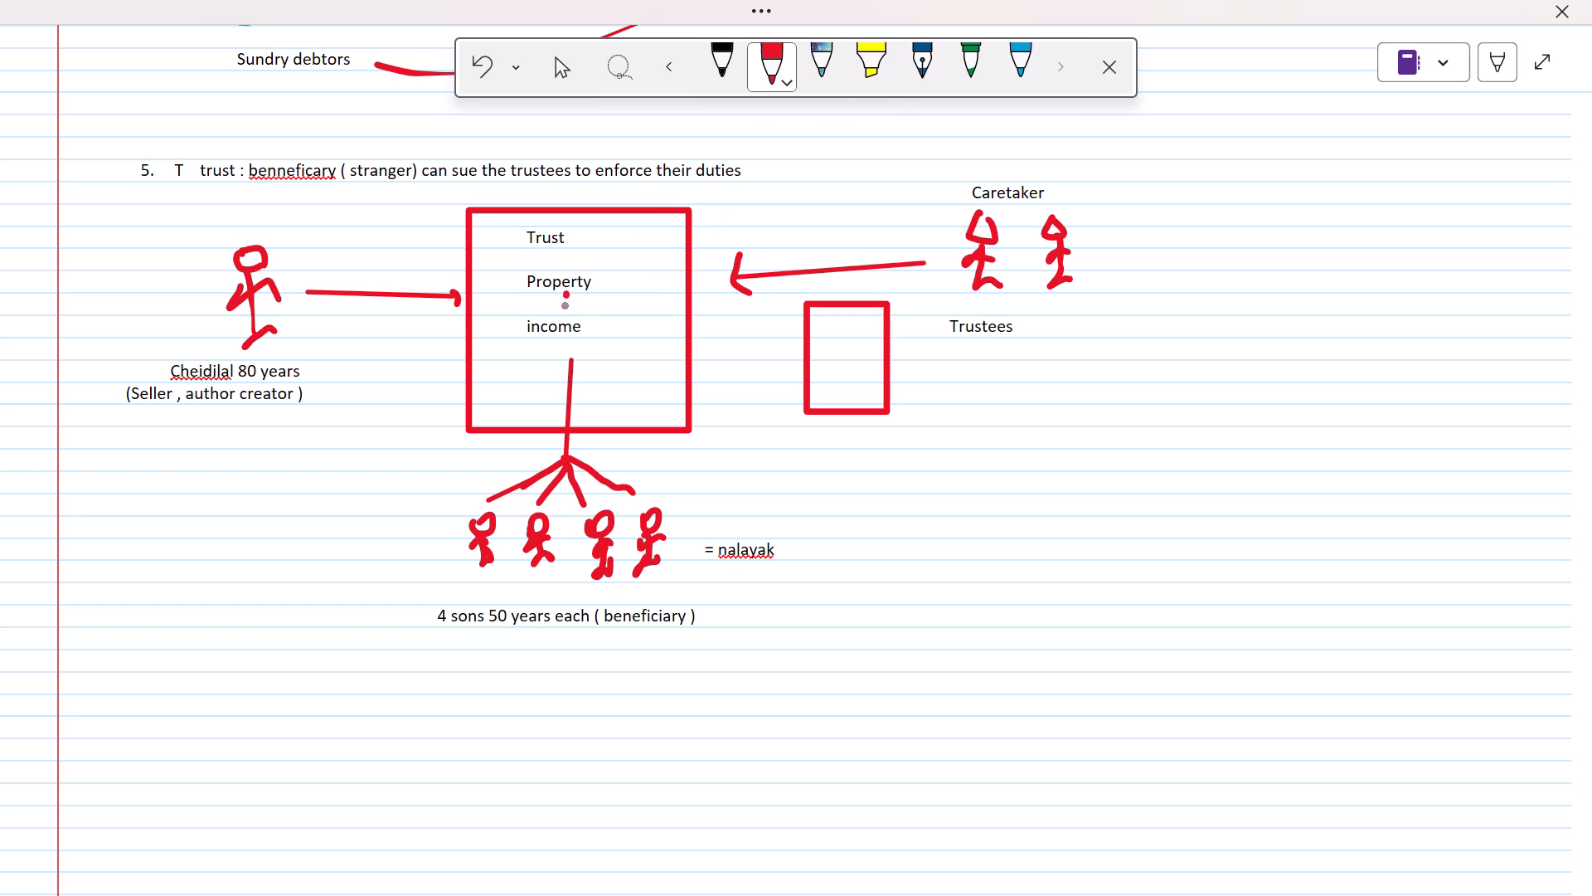
left_click_drag(565, 305, 565, 309)
left_click(561, 68)
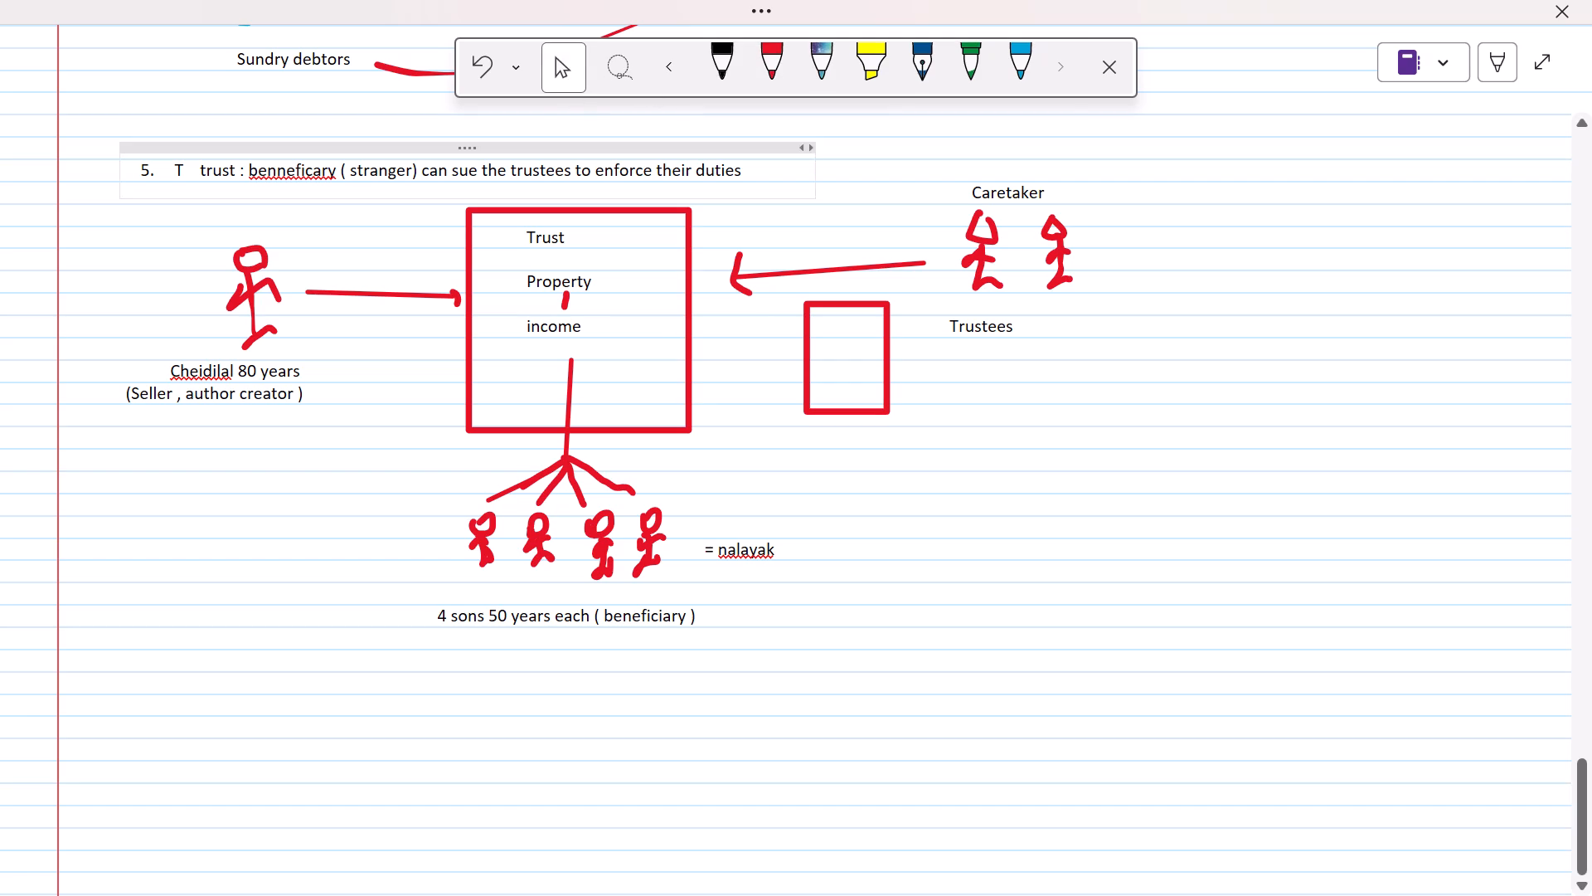
Add the text label "Trust deed" inside the small rectangle, split over two lines.
right_click(826, 324)
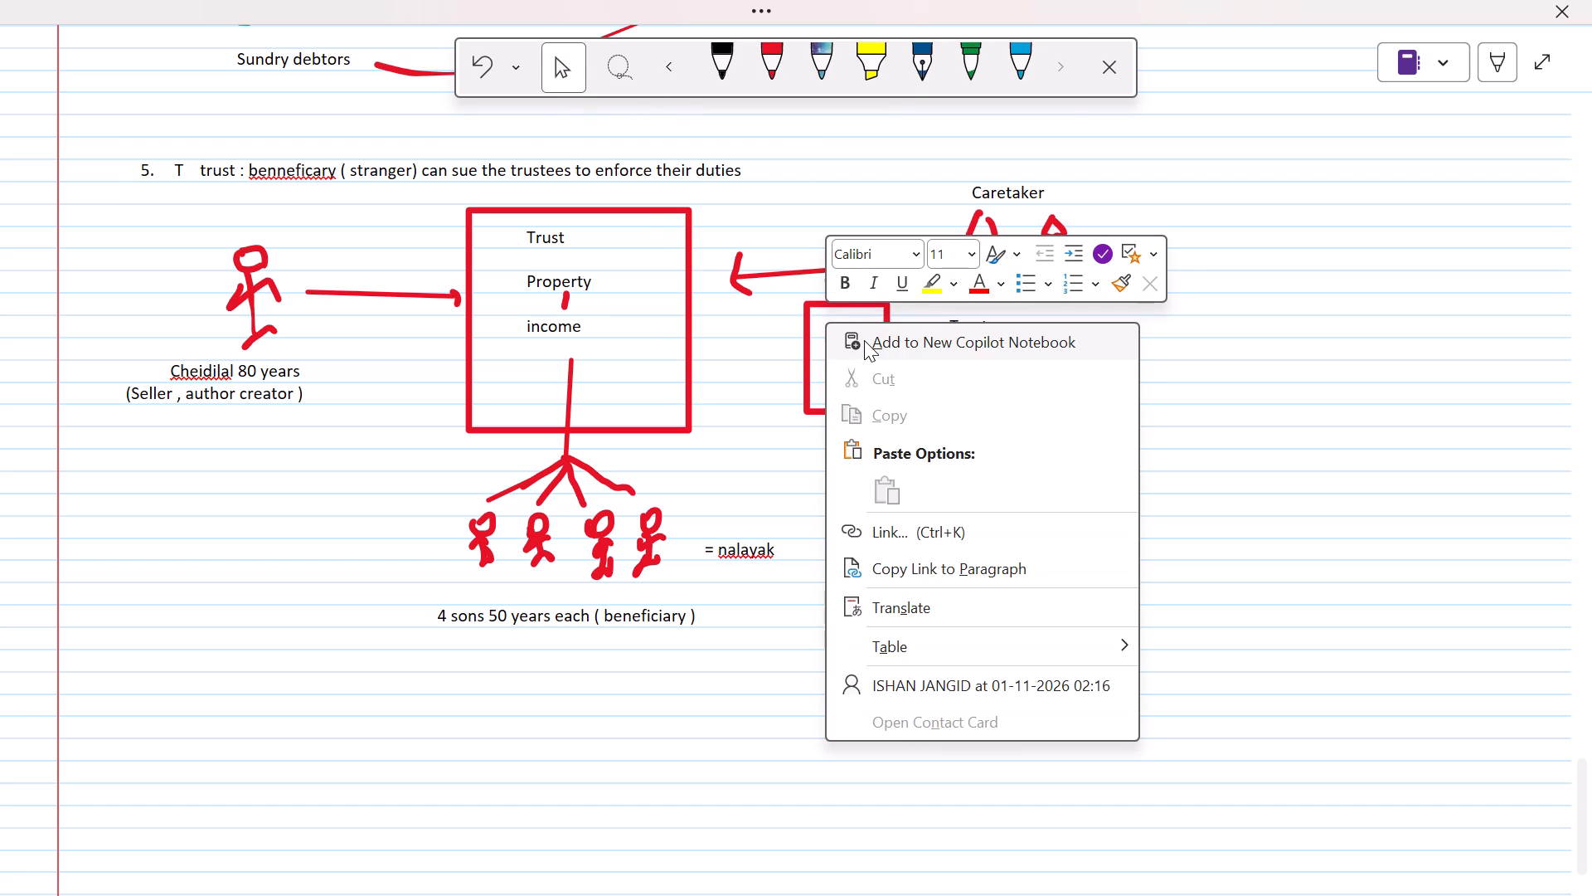
key("space")
type("trust")
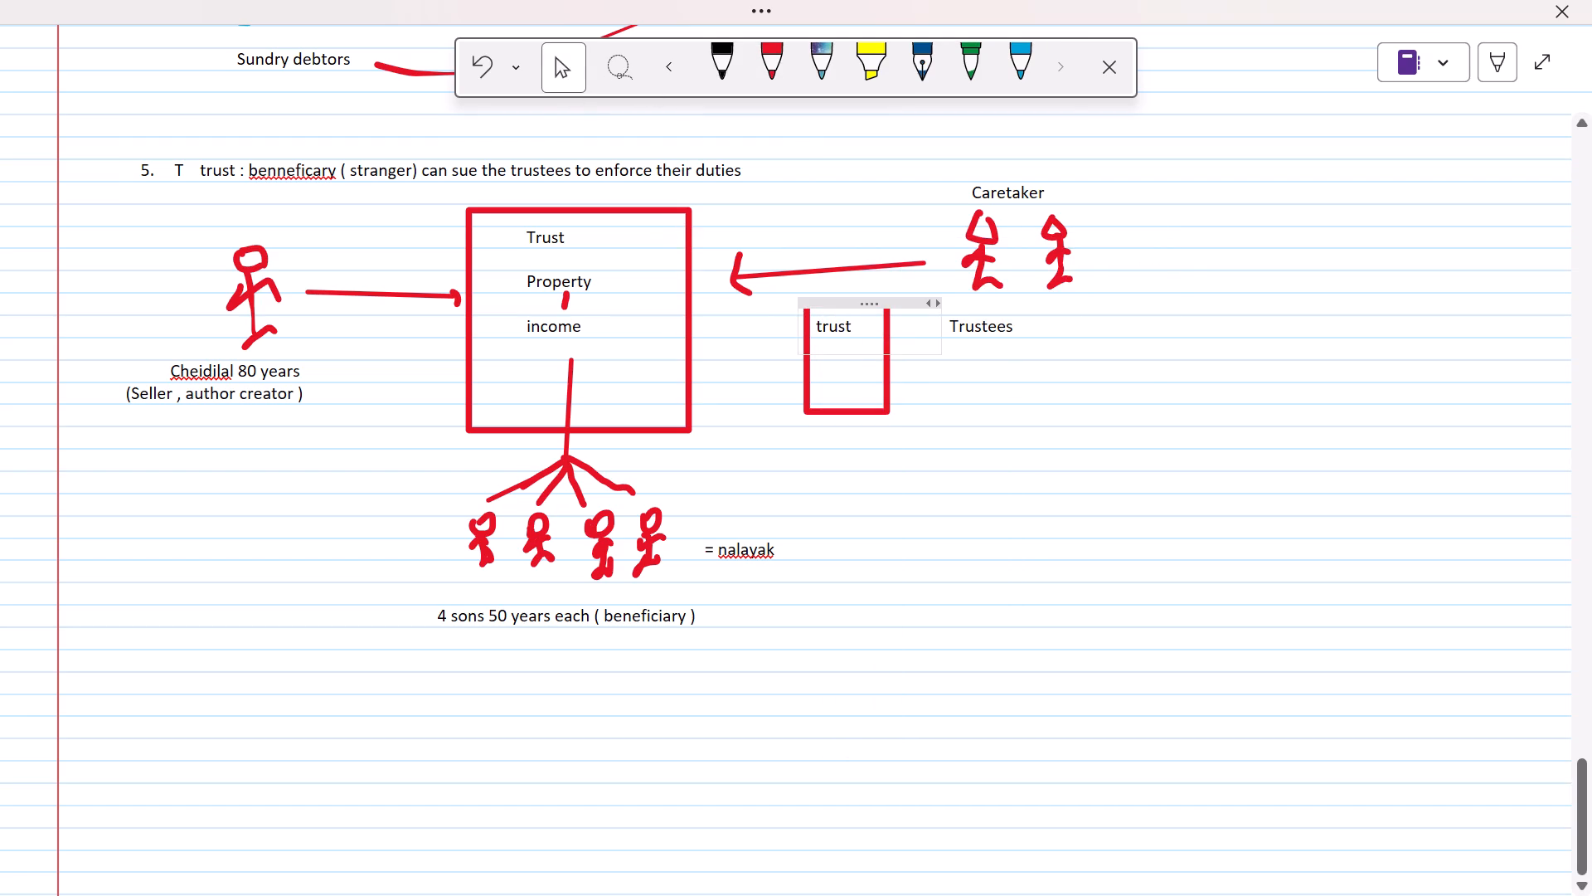
key("space")
type("dee")
key("d")
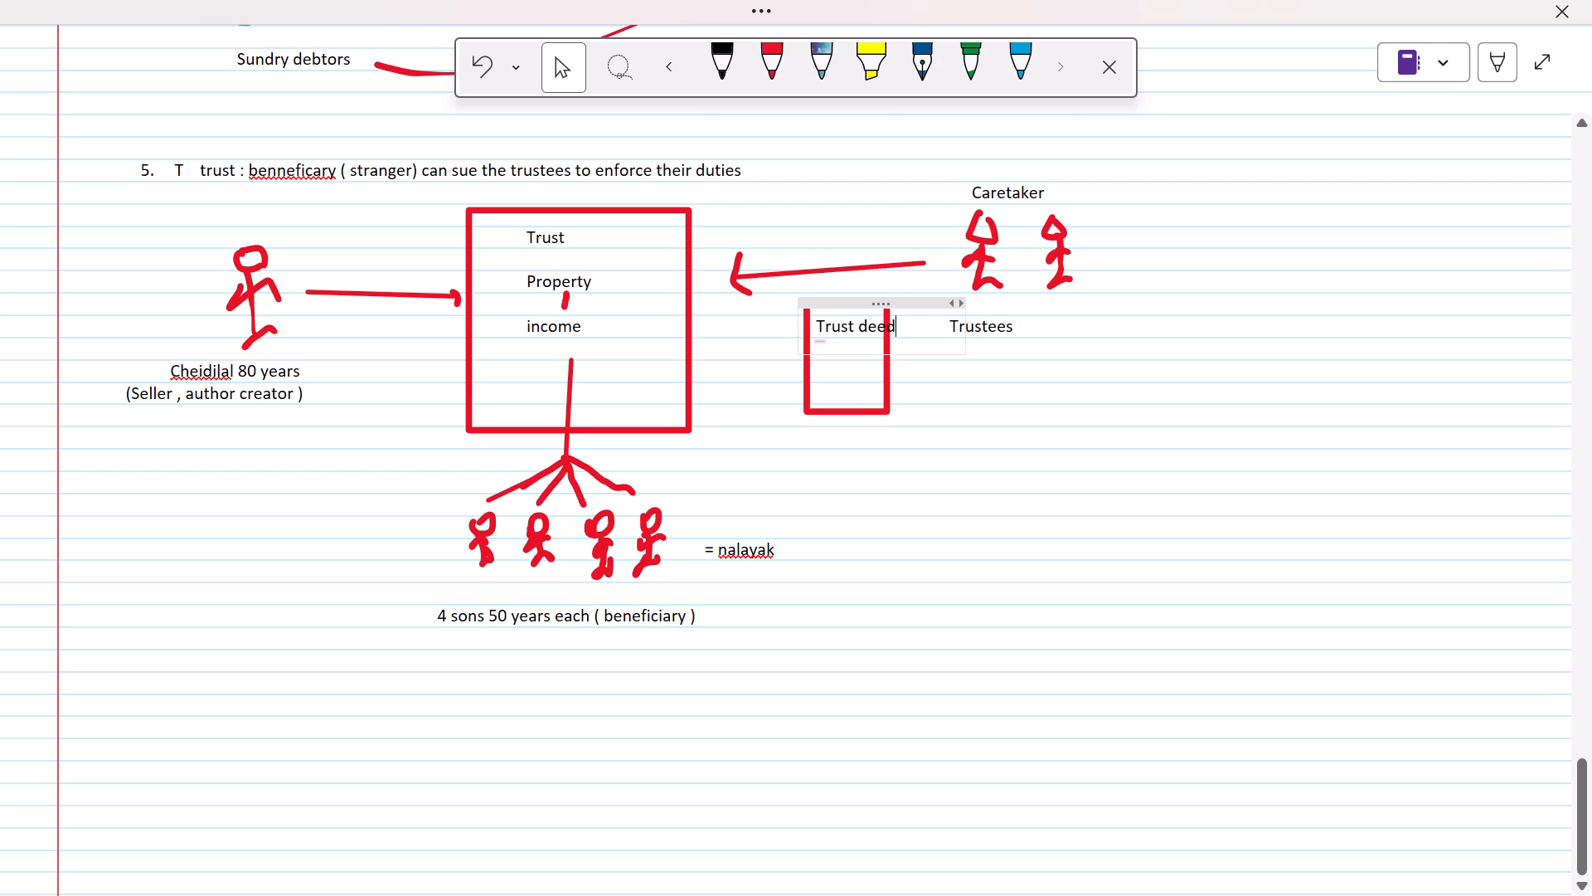
key("Left")
key("Left")
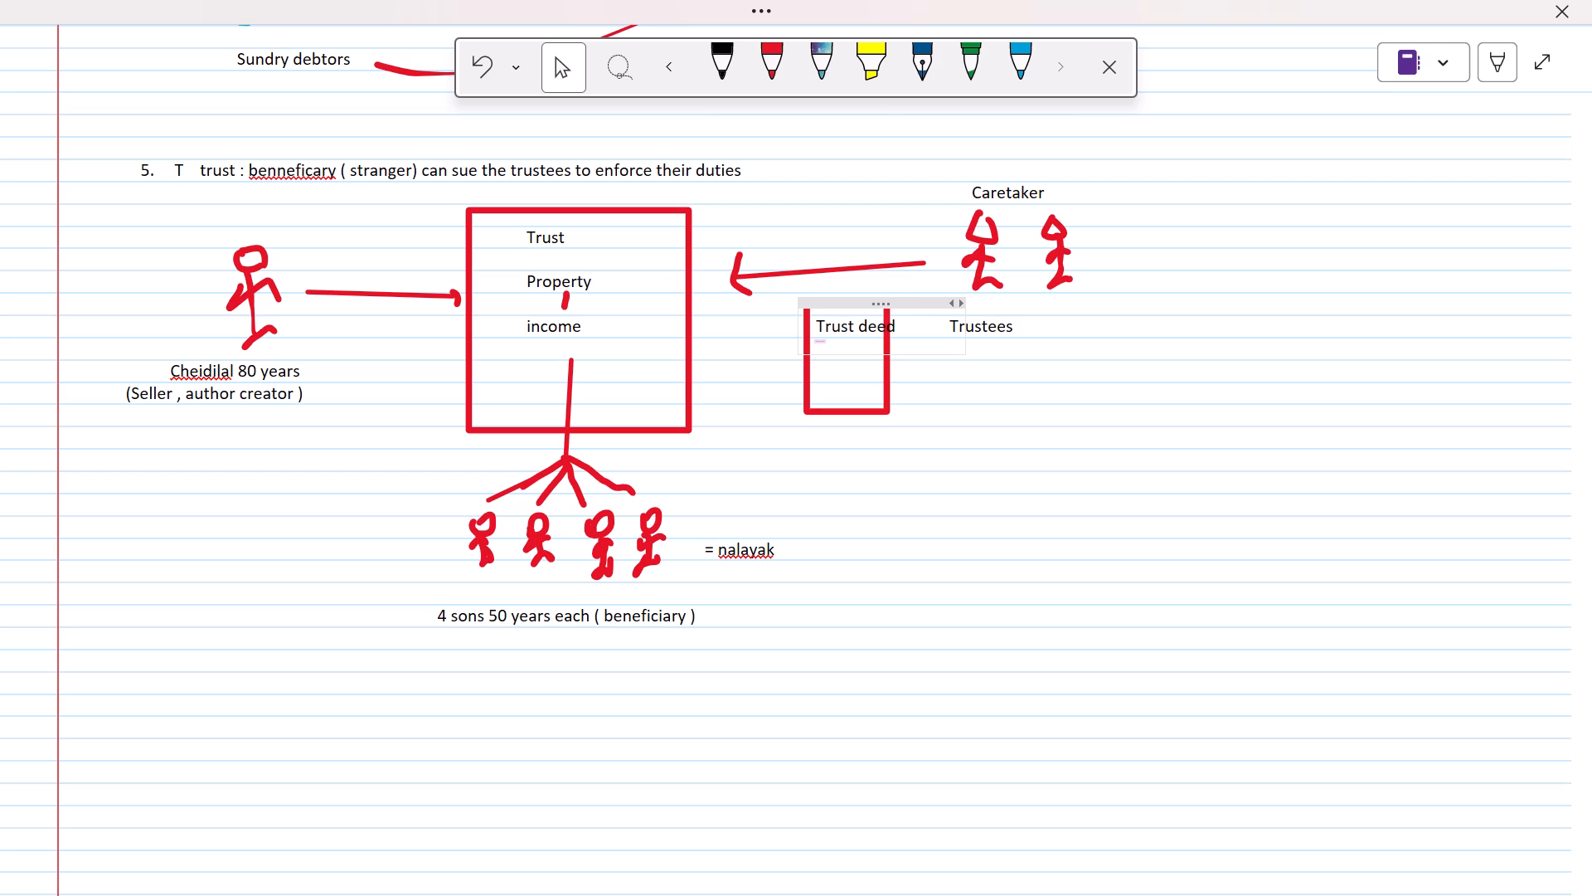
key("Left")
key("Left")
key("Return")
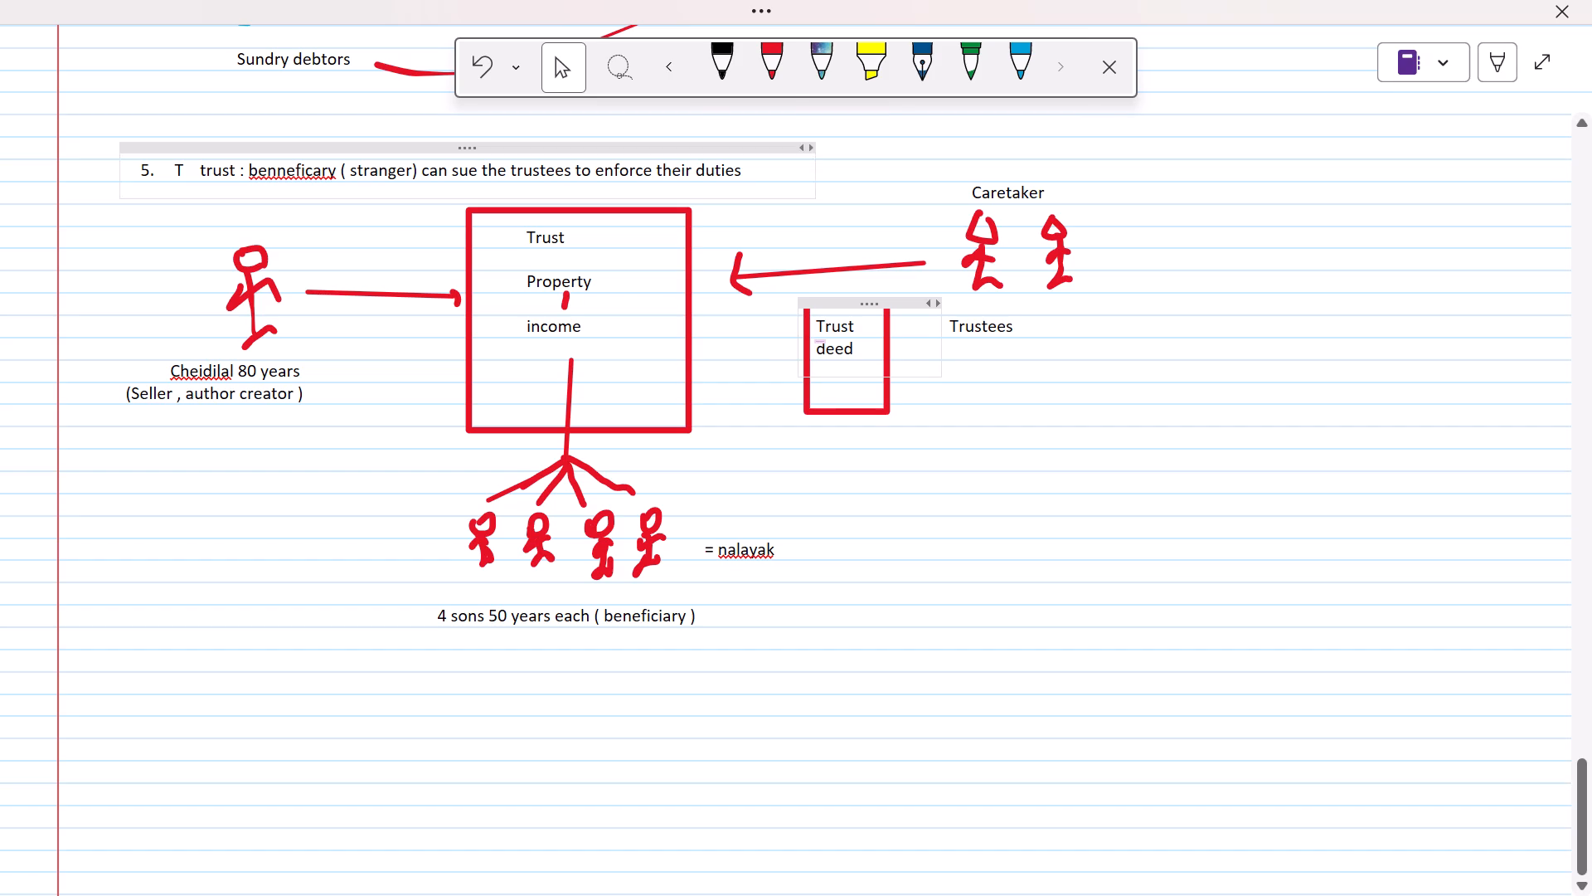
Draw a curved red arrow from beside "= nalayak" up to the "Trustees" label.
left_click(783, 65)
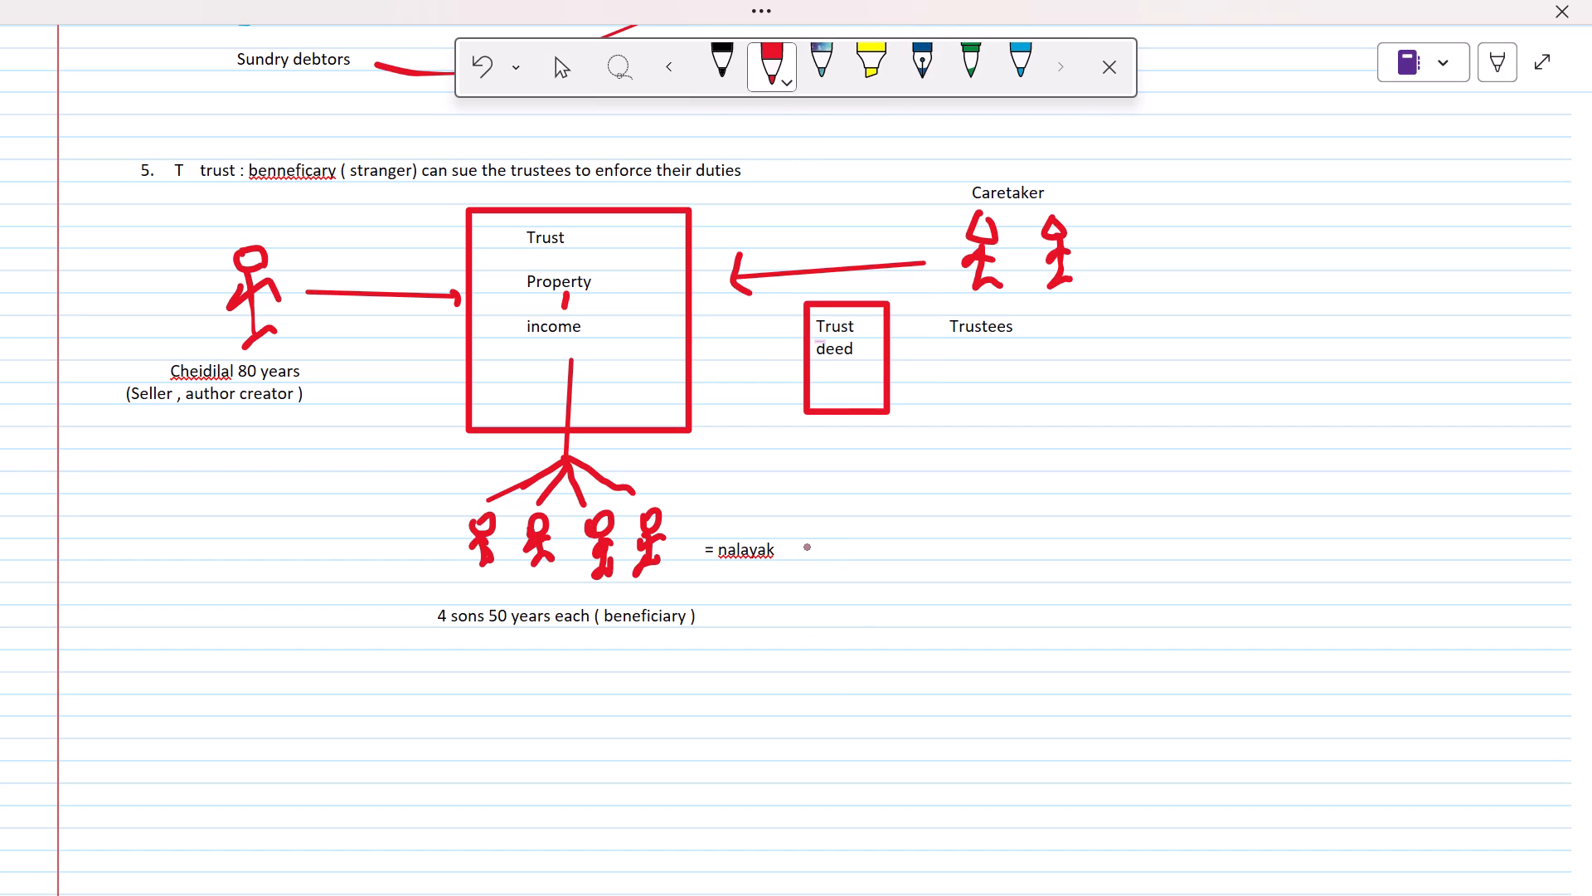
left_click_drag(807, 547, 939, 389)
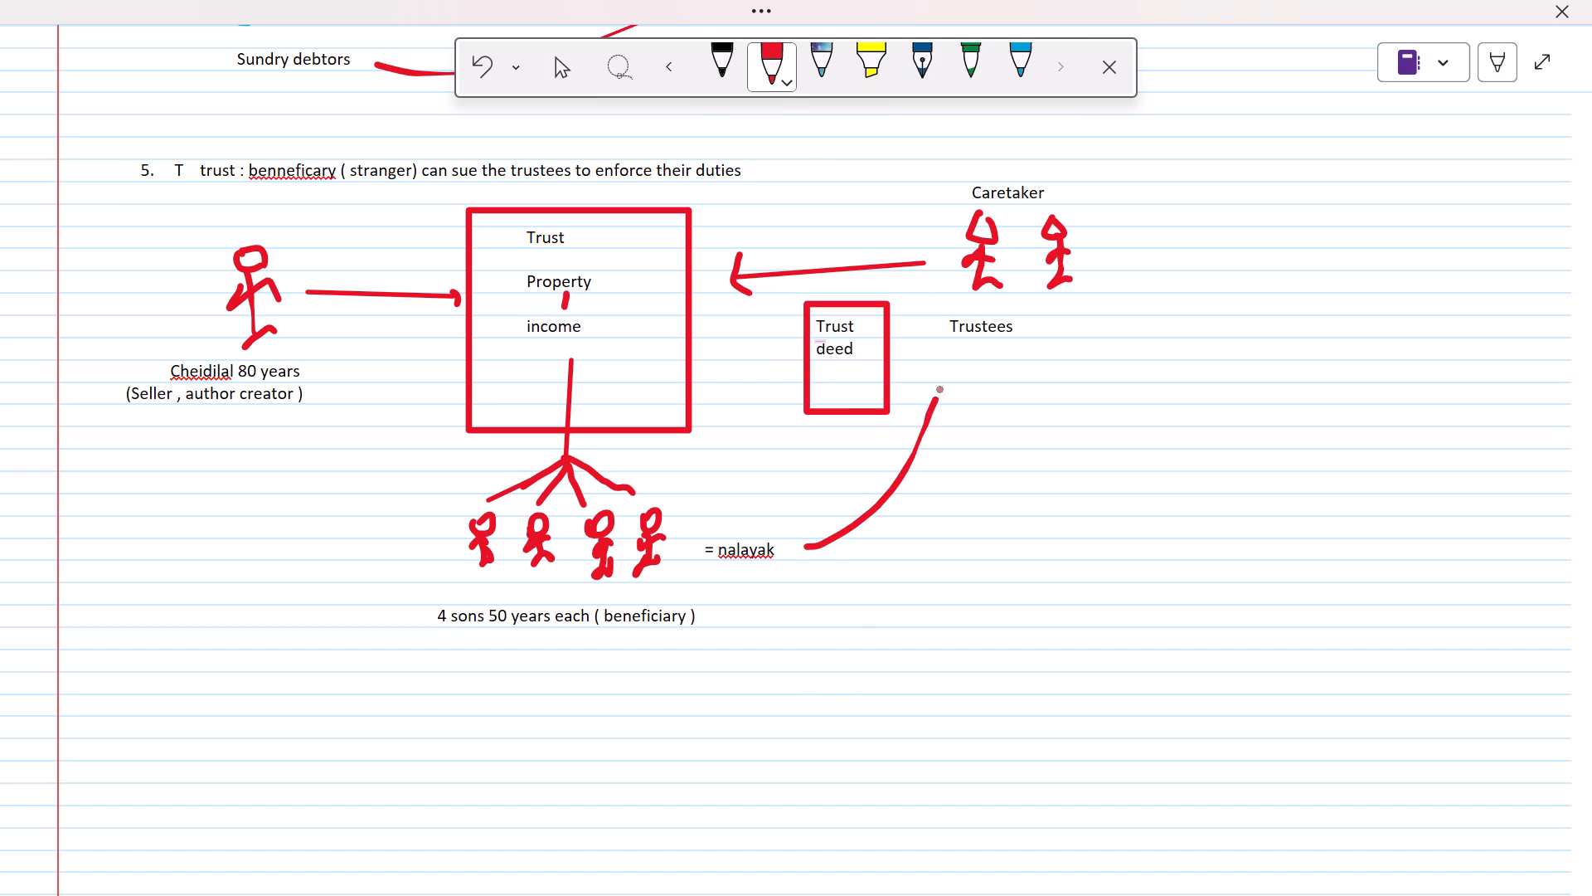
left_click_drag(939, 389, 956, 348)
left_click_drag(939, 353, 967, 352)
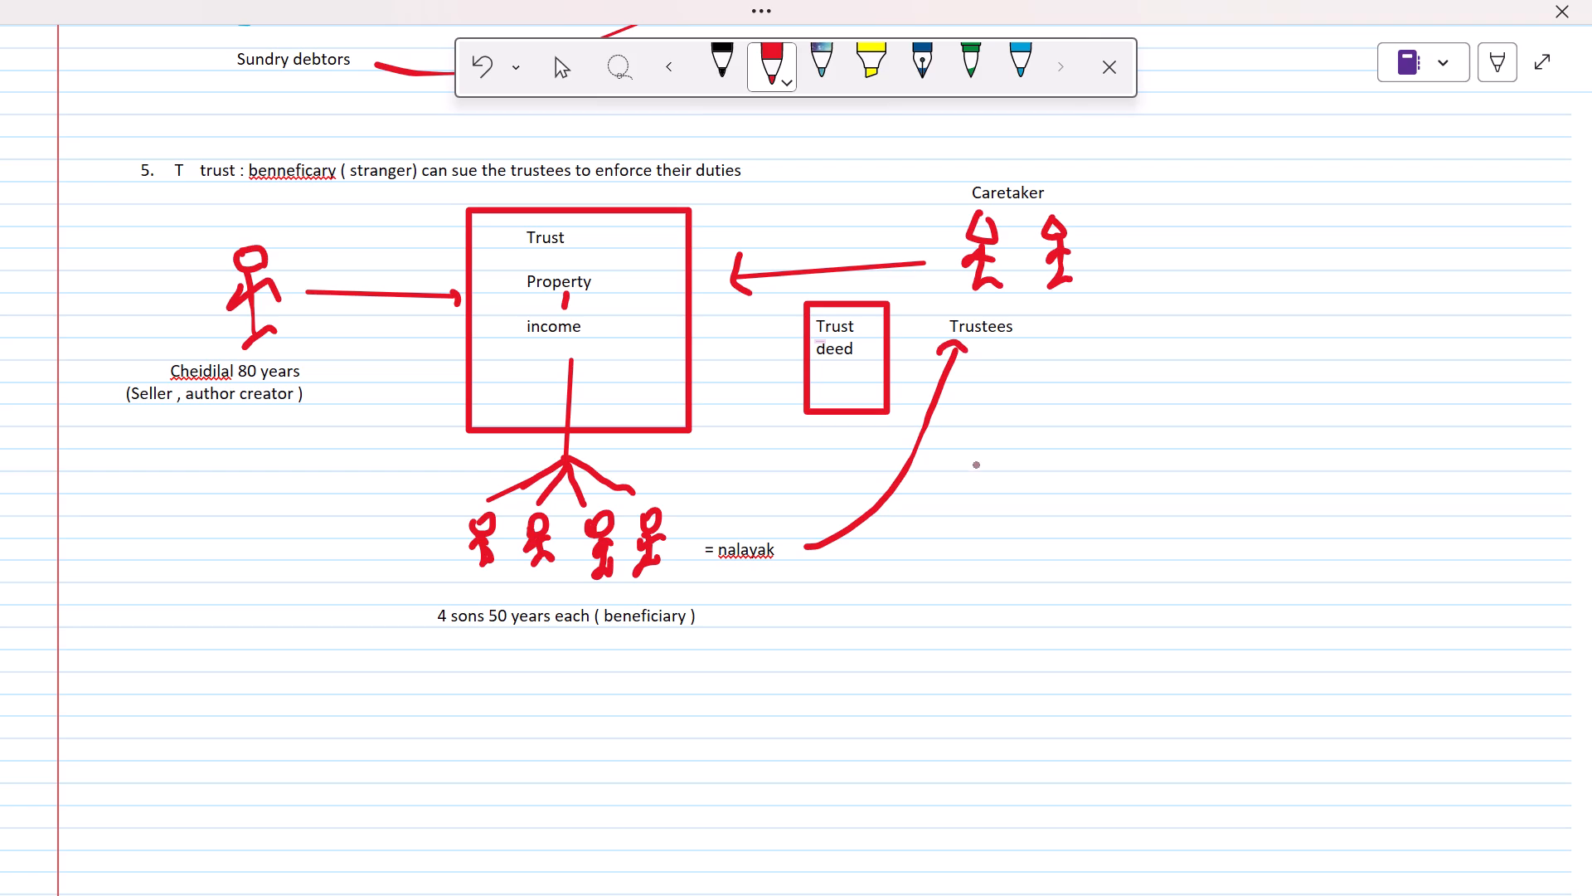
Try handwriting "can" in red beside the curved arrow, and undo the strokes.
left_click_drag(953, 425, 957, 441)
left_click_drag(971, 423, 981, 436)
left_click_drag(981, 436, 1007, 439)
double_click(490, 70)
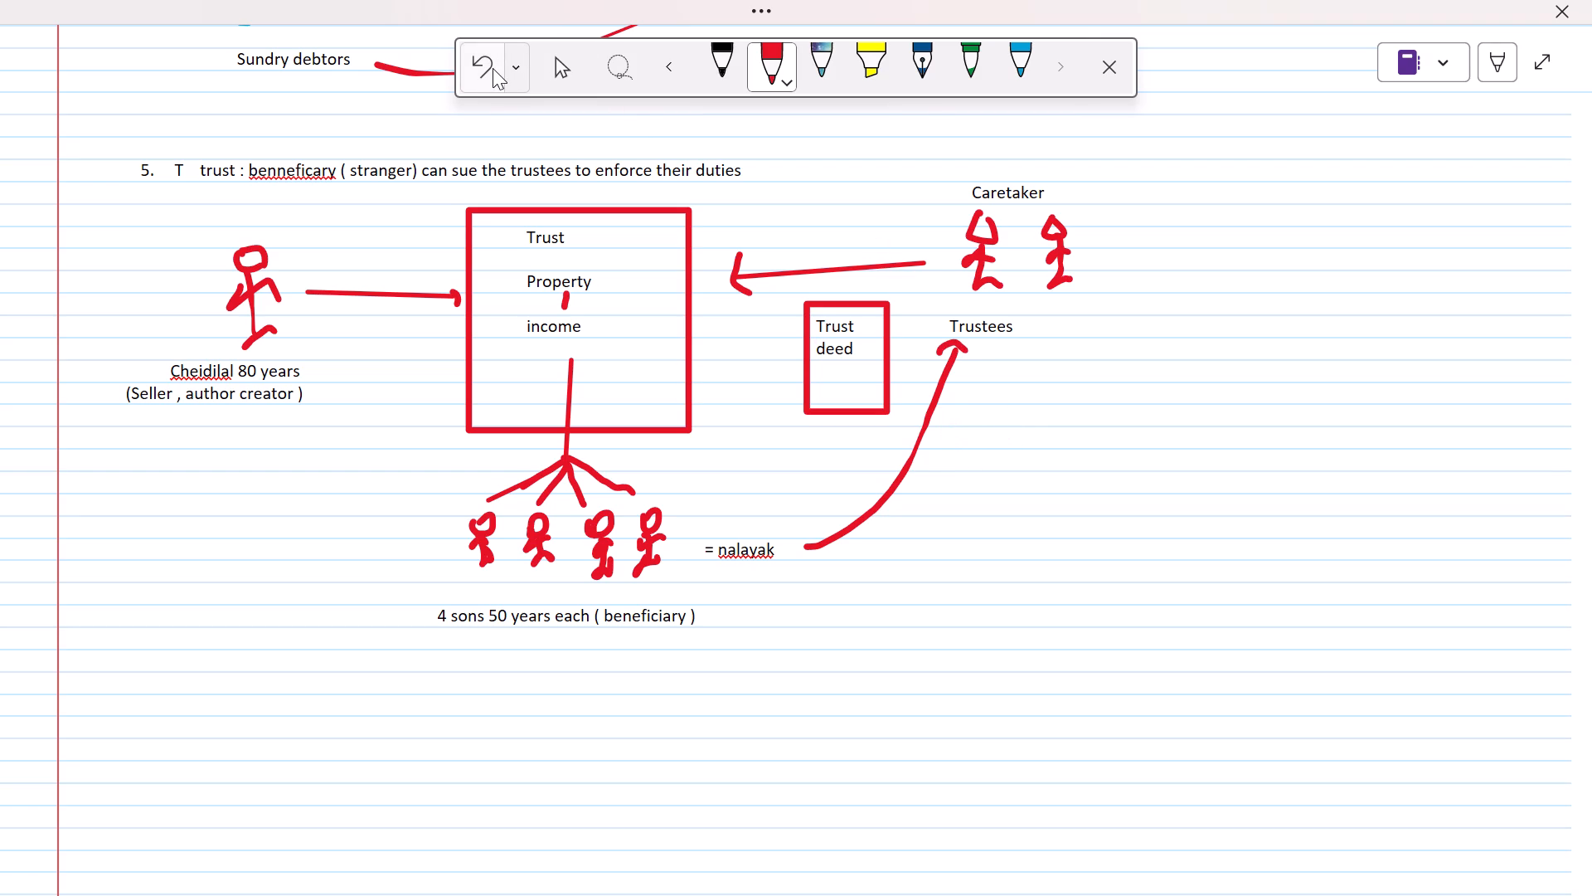
Add the text label "Can sue" beside the curved arrow, below the "Trustees" label.
left_click(569, 72)
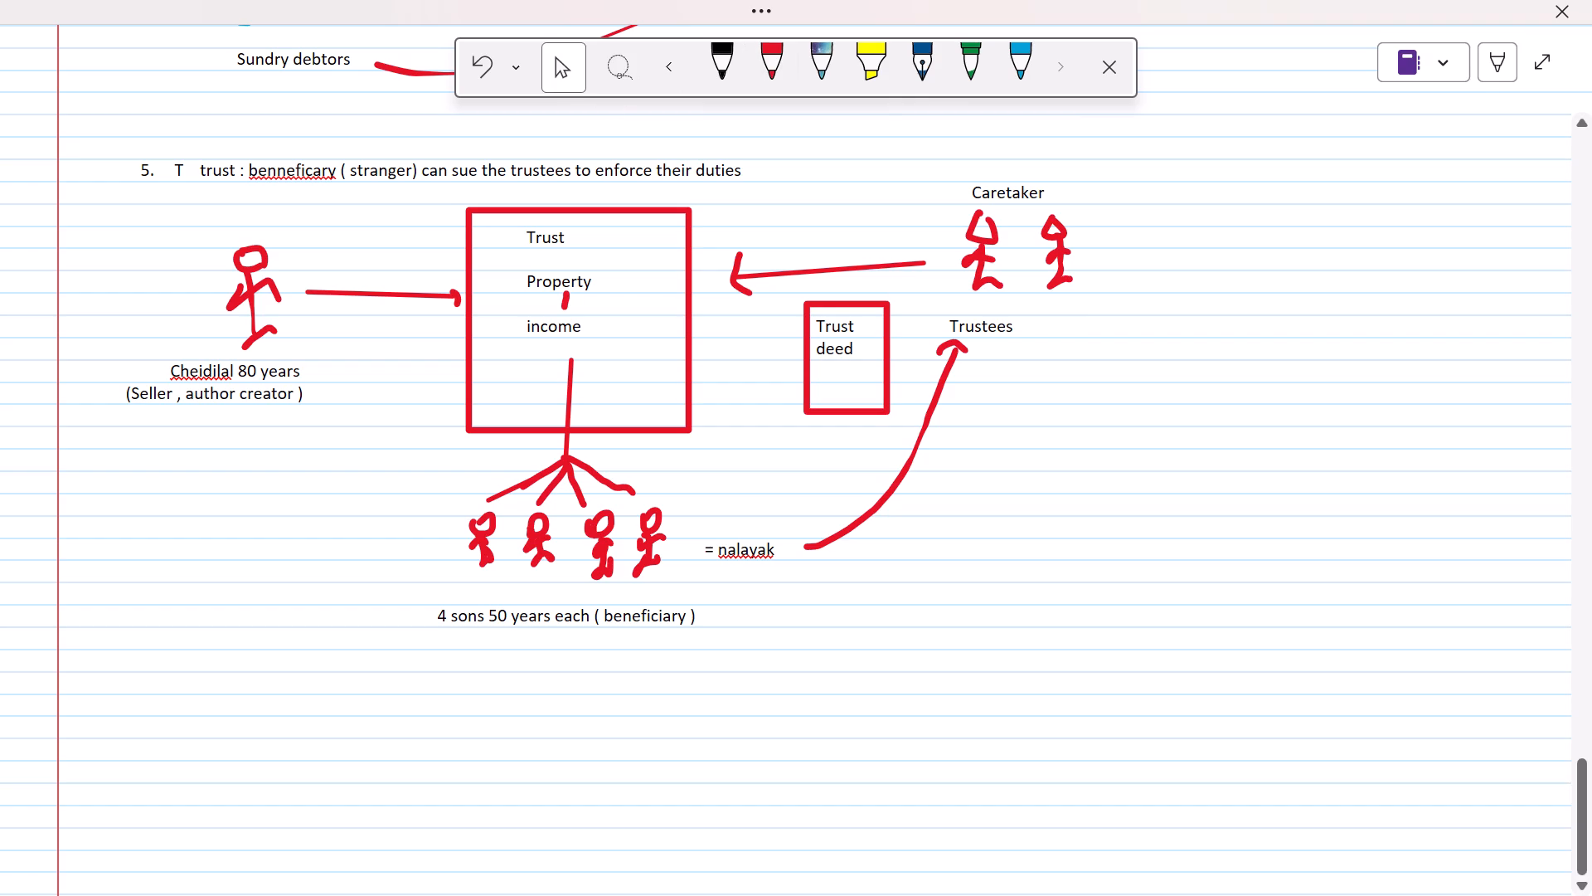
left_click(949, 416)
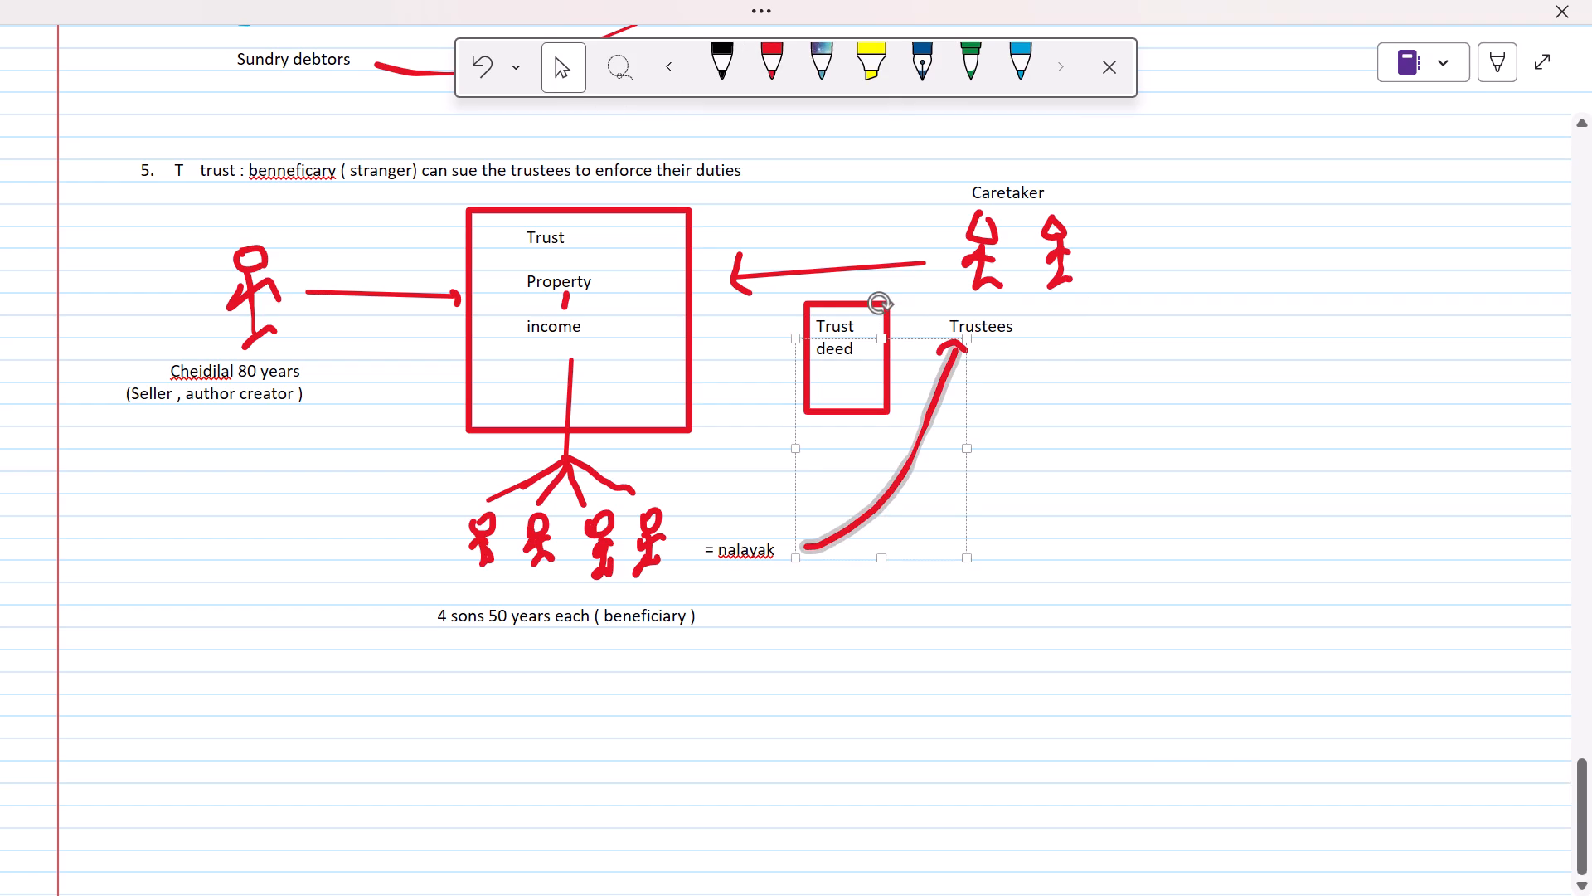
right_click(986, 408)
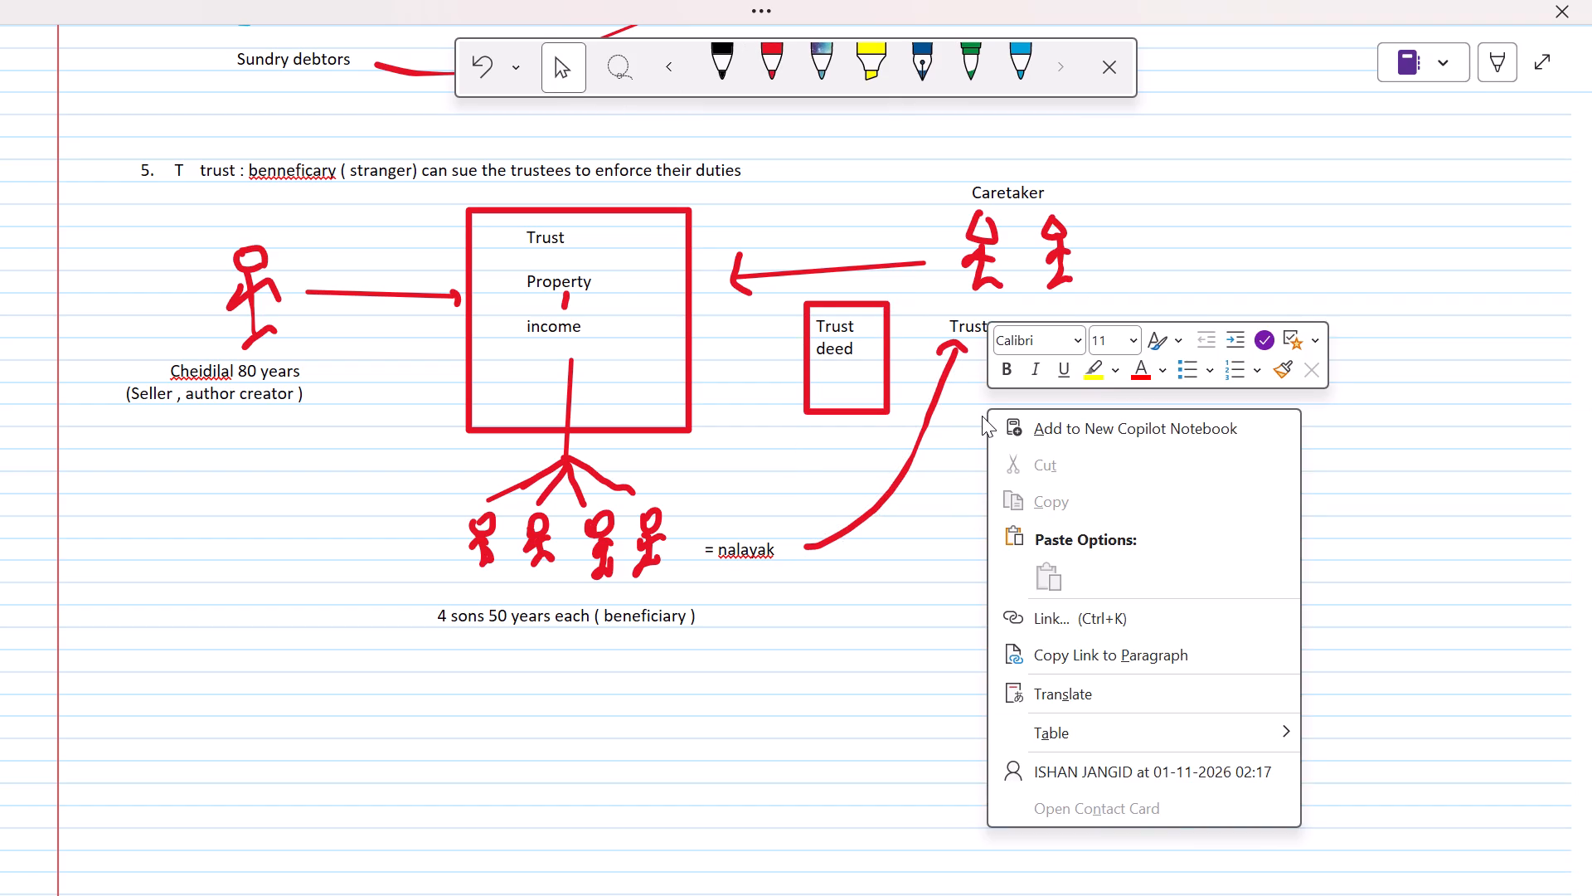
key("space")
type("can su e")
key("BackSpace")
key("BackSpace")
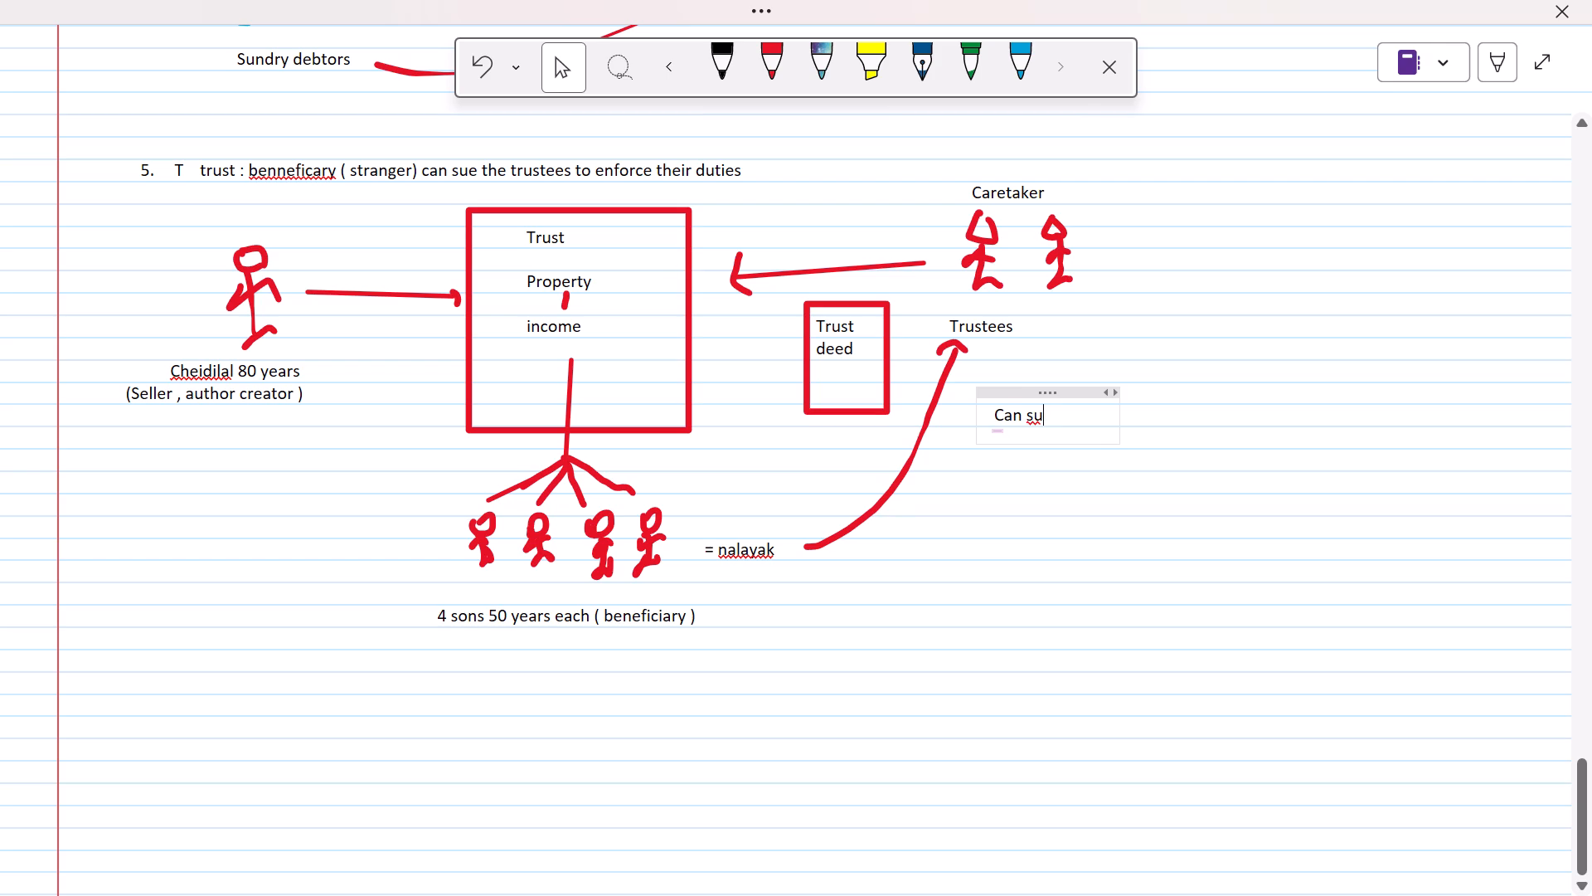
type("e")
key("space")
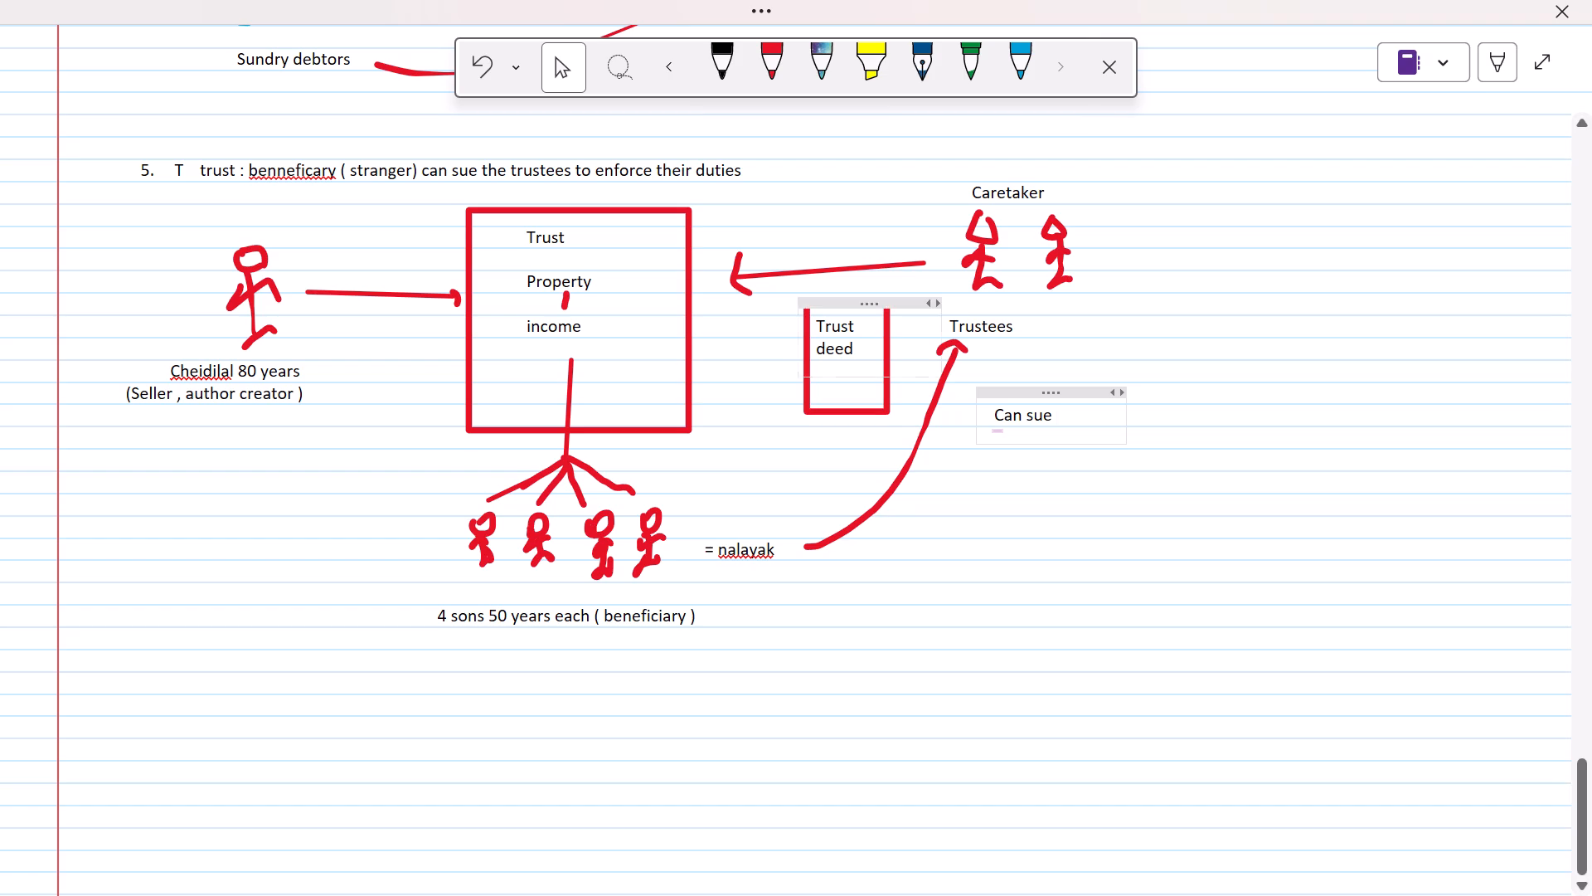
Start numbered item 6 with the letter "M" below the "4 sons 50 years each" caption, followed by a gap.
scroll(673, 393, "down", 3)
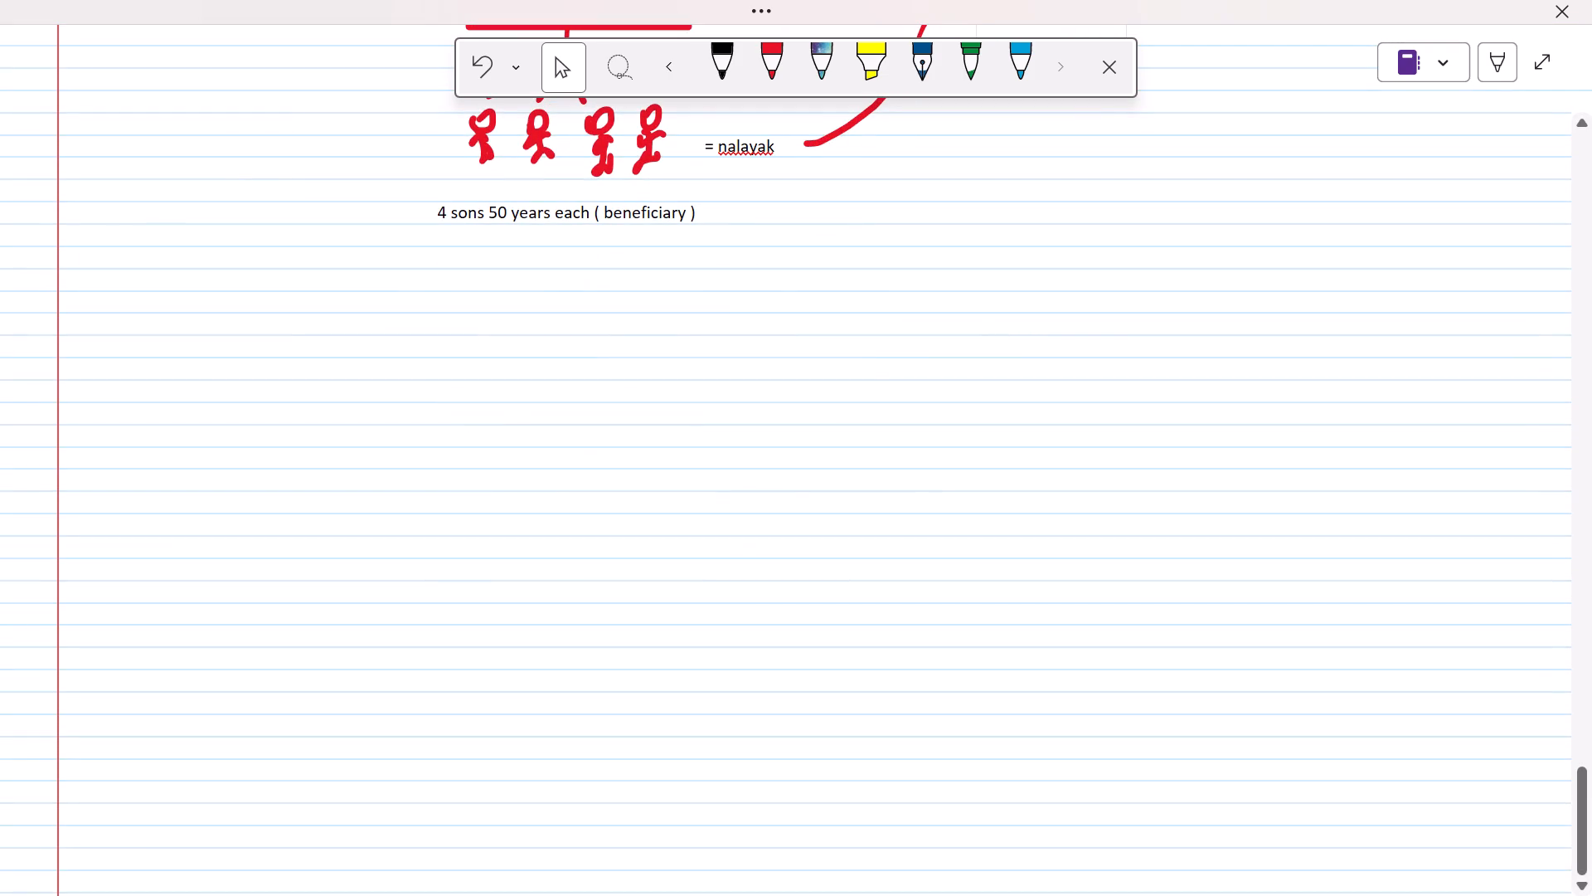
left_click(108, 278)
key("6")
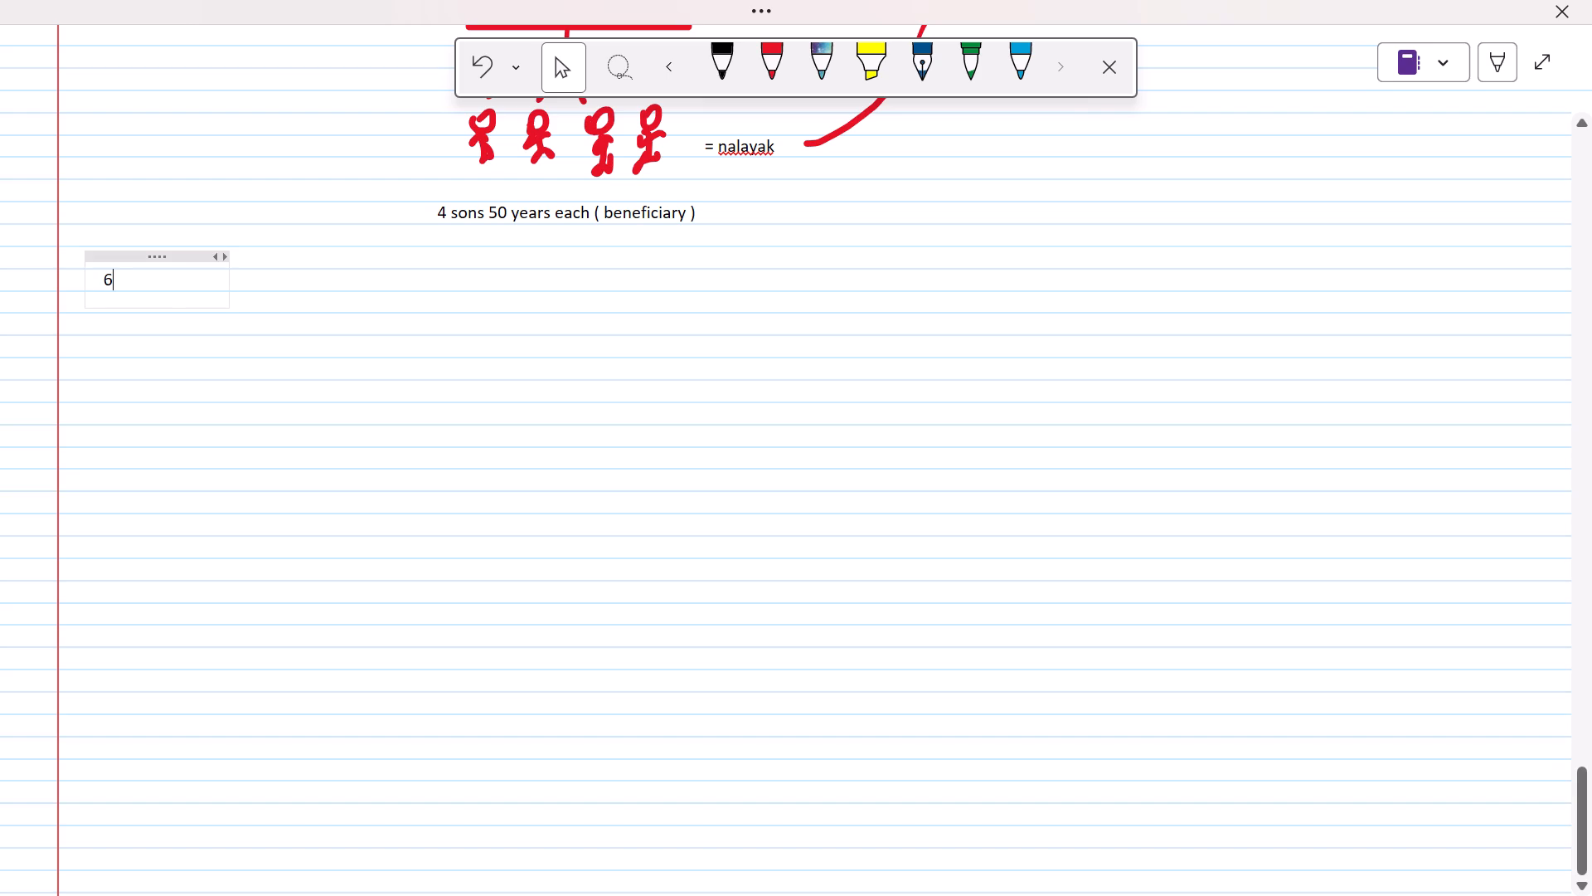
key("period")
key("space")
key("space")
key("space")
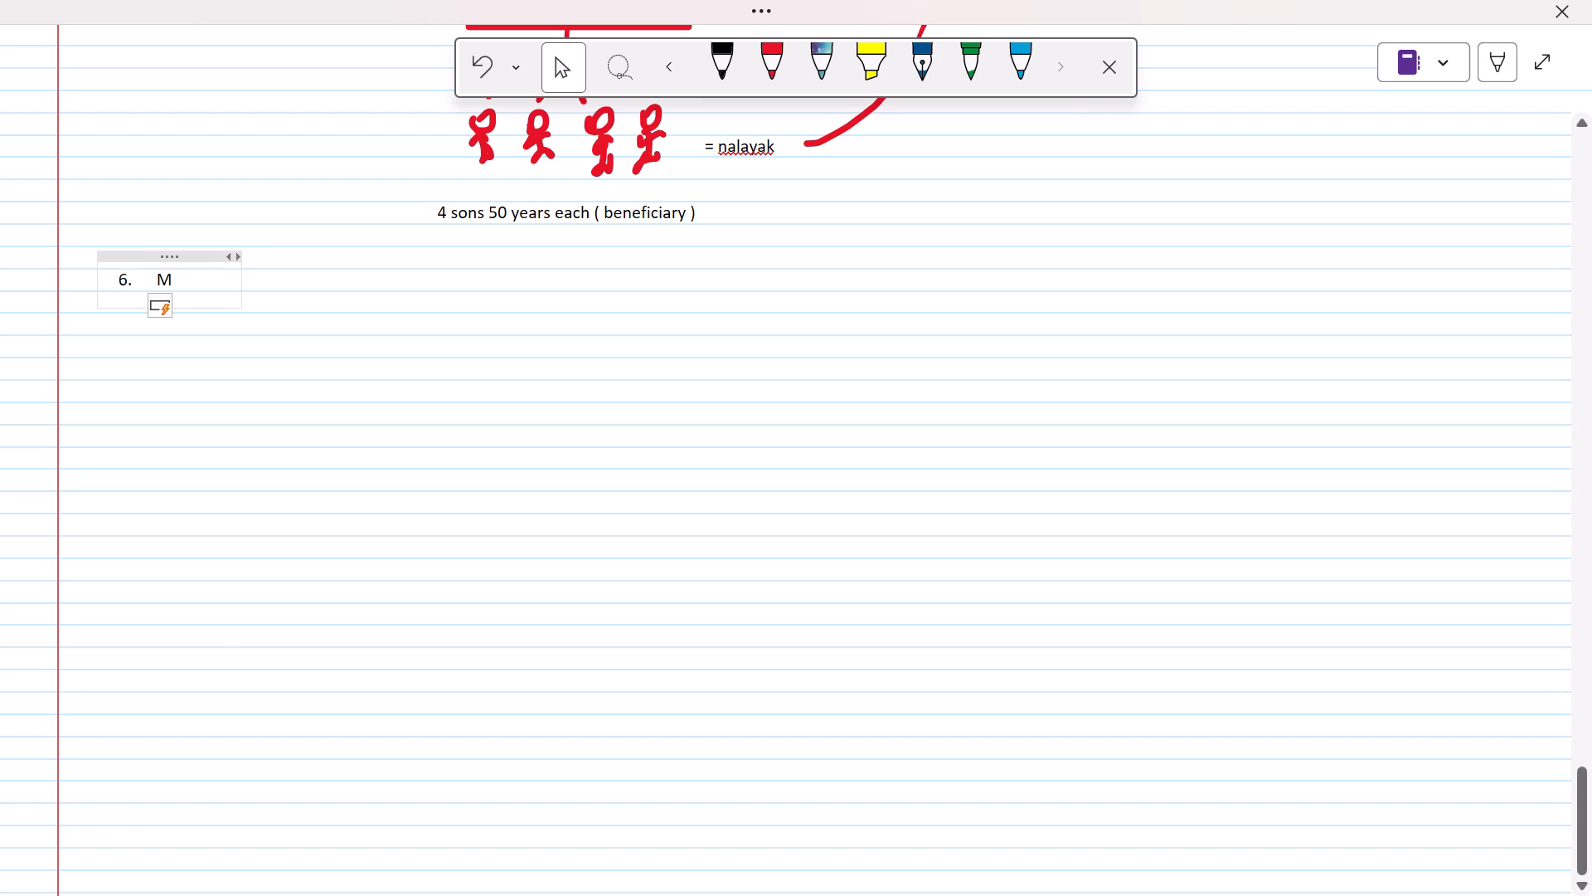
key("space")
key("space")
key("space")
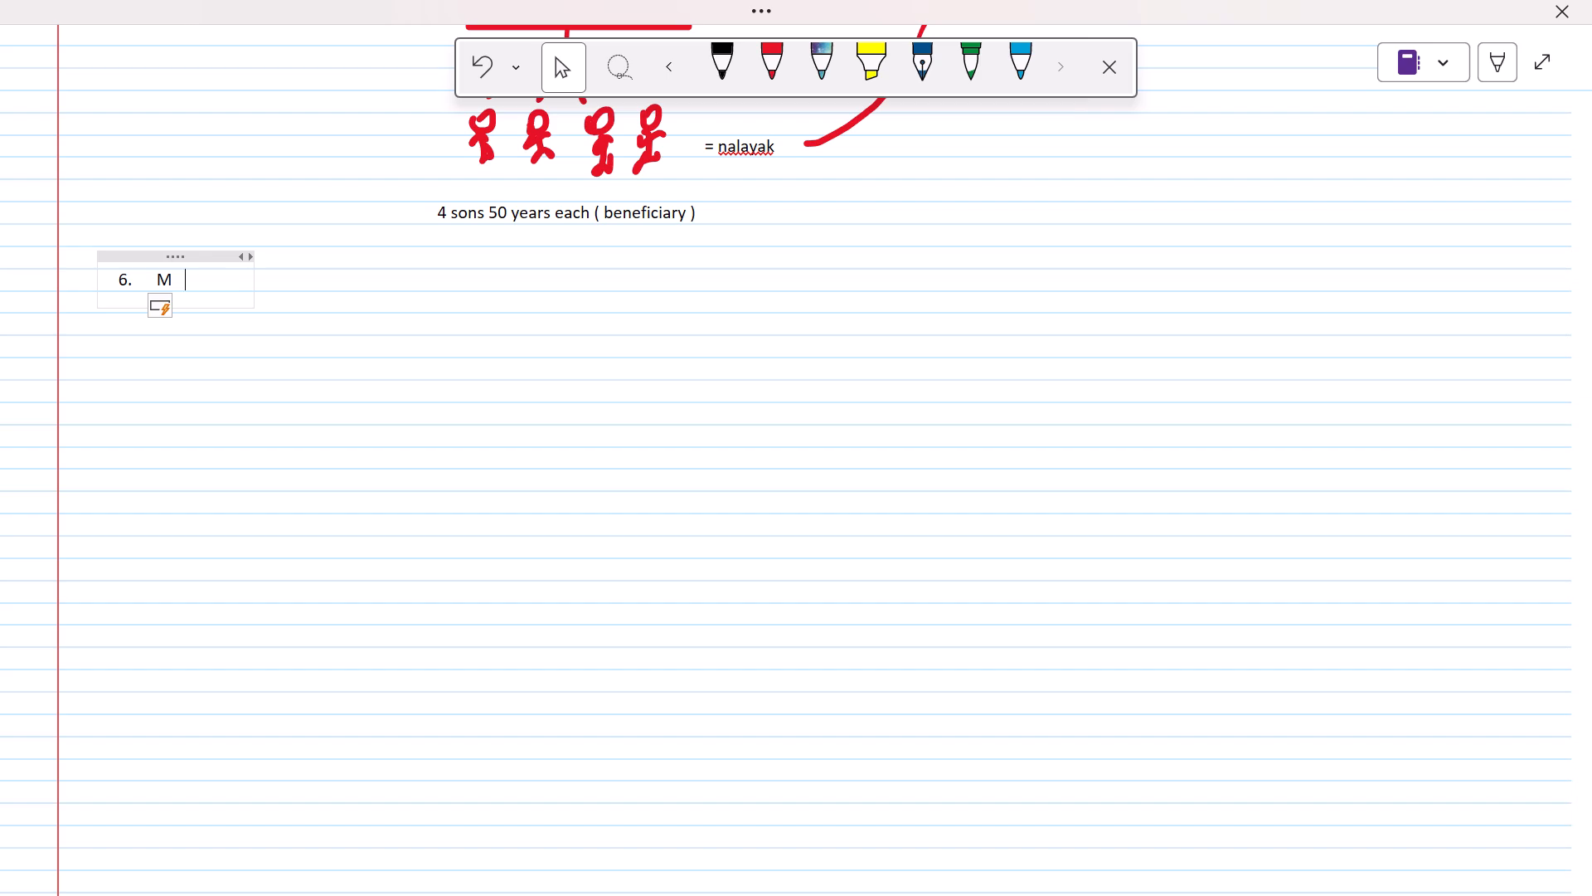
key("space")
key("space")
key("space")
Write the heading "marriage contract :-" after the "M" in item 6.
key("m")
key("a")
key("r")
key("r")
key("i")
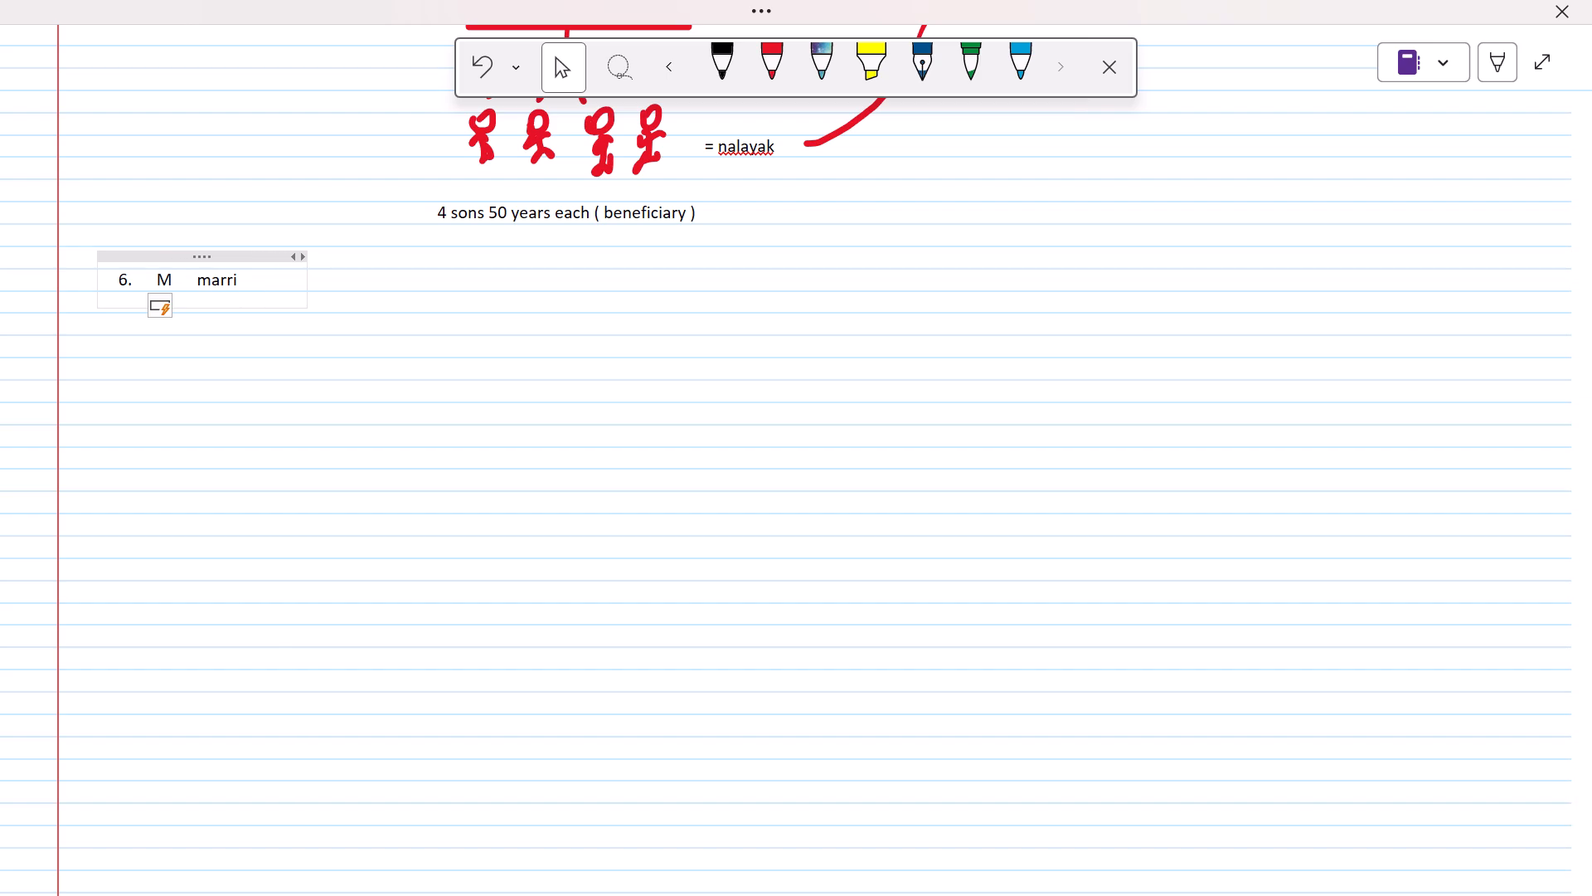
key("g")
key("e")
key("space")
key("BackSpace")
key("BackSpace")
key("BackSpace")
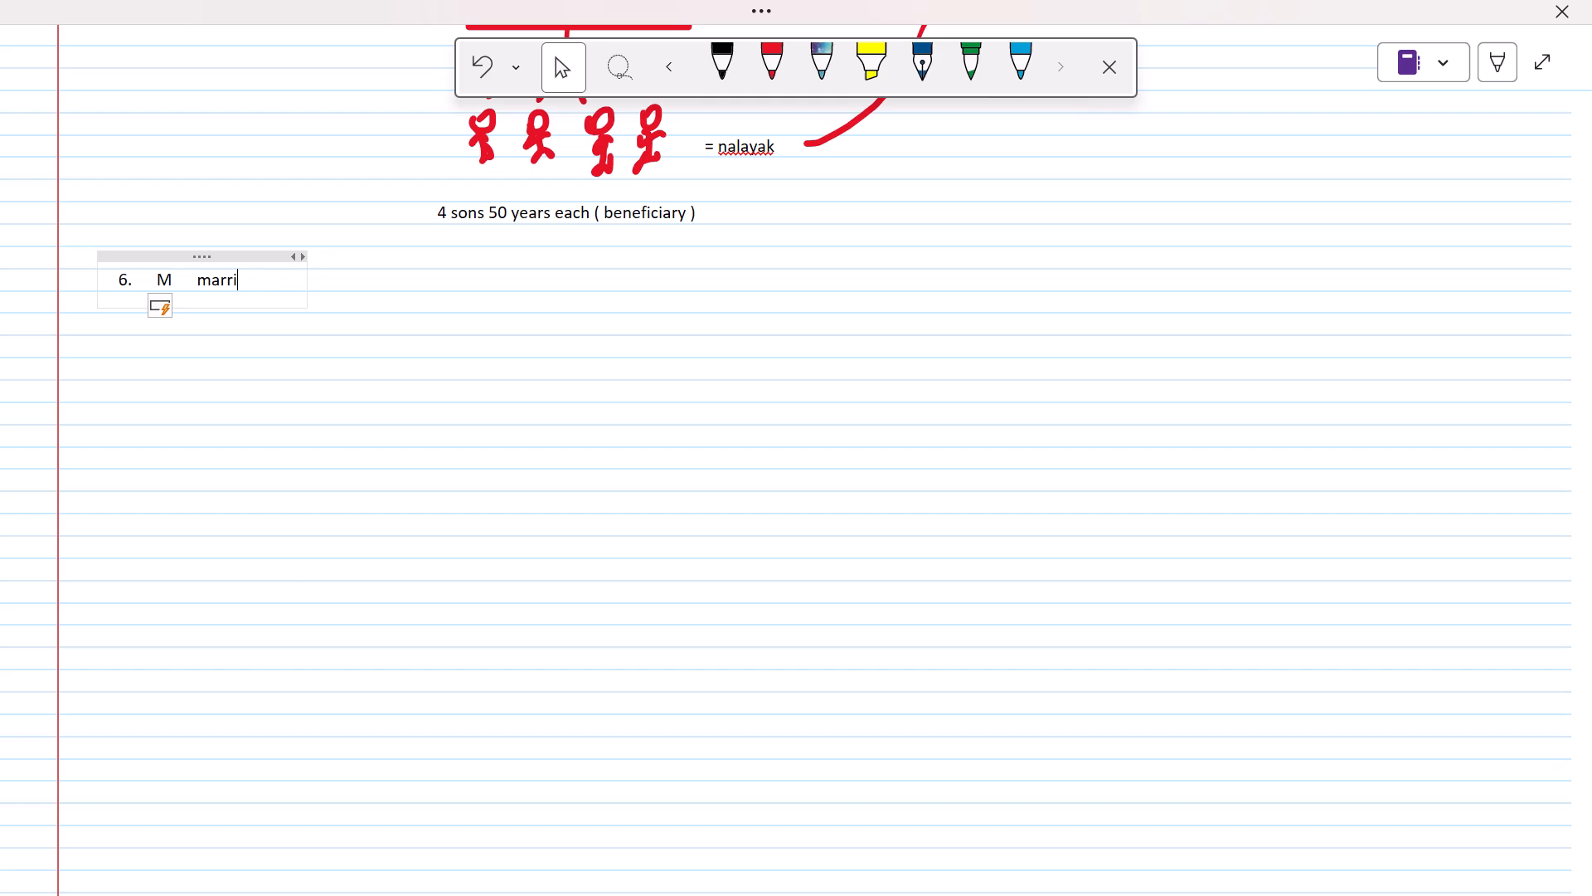
key("a")
key("g")
key("e")
key("space")
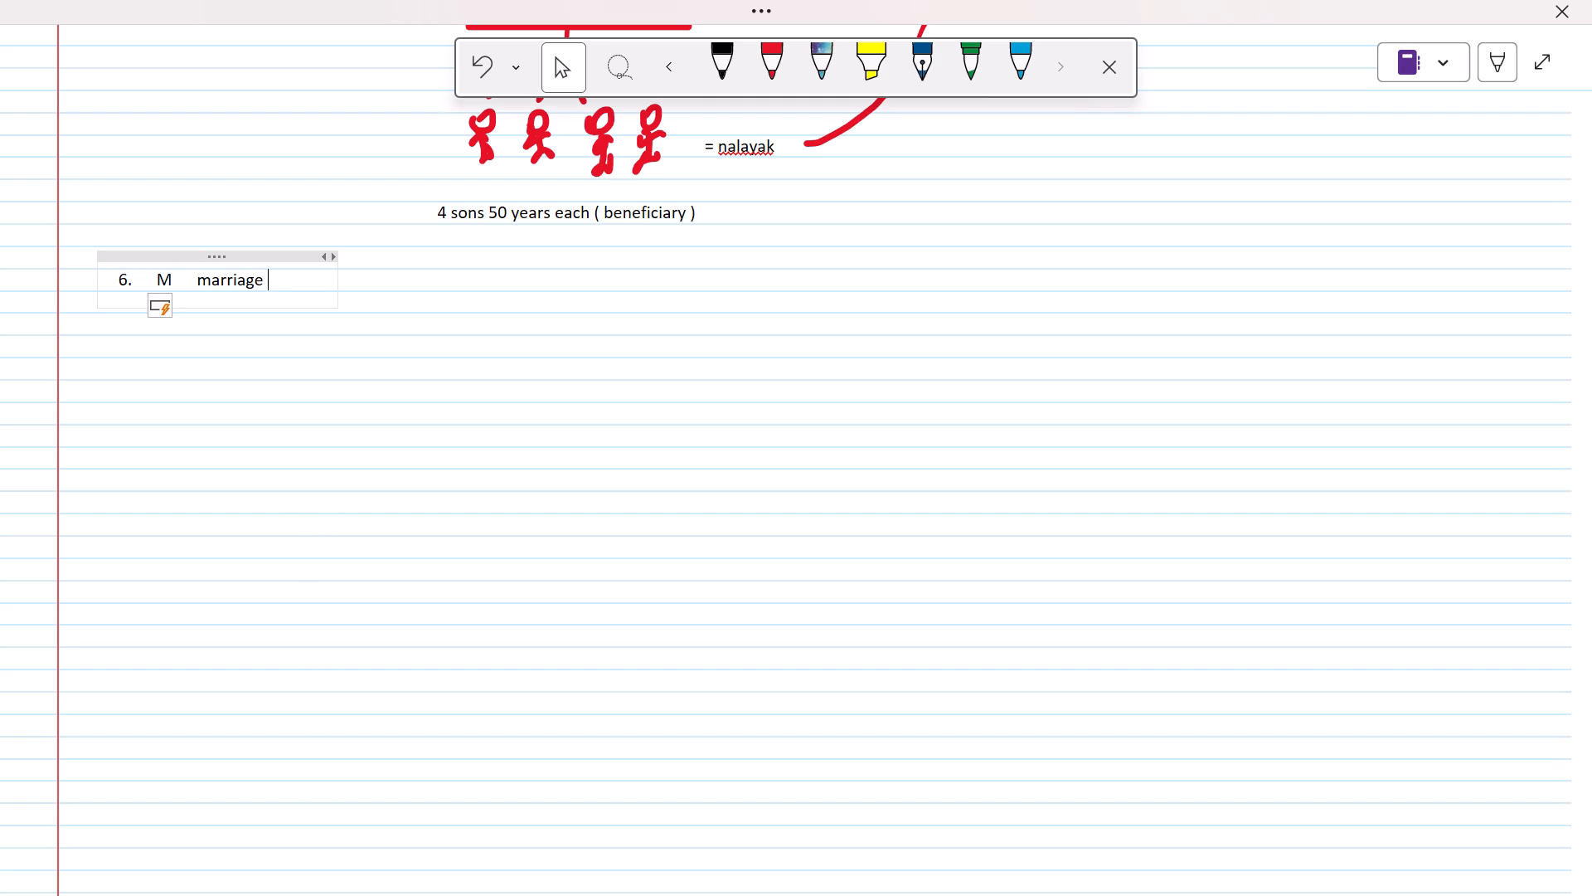
key("c")
key("o")
key("n")
key("t")
key("r")
key("a")
key("c")
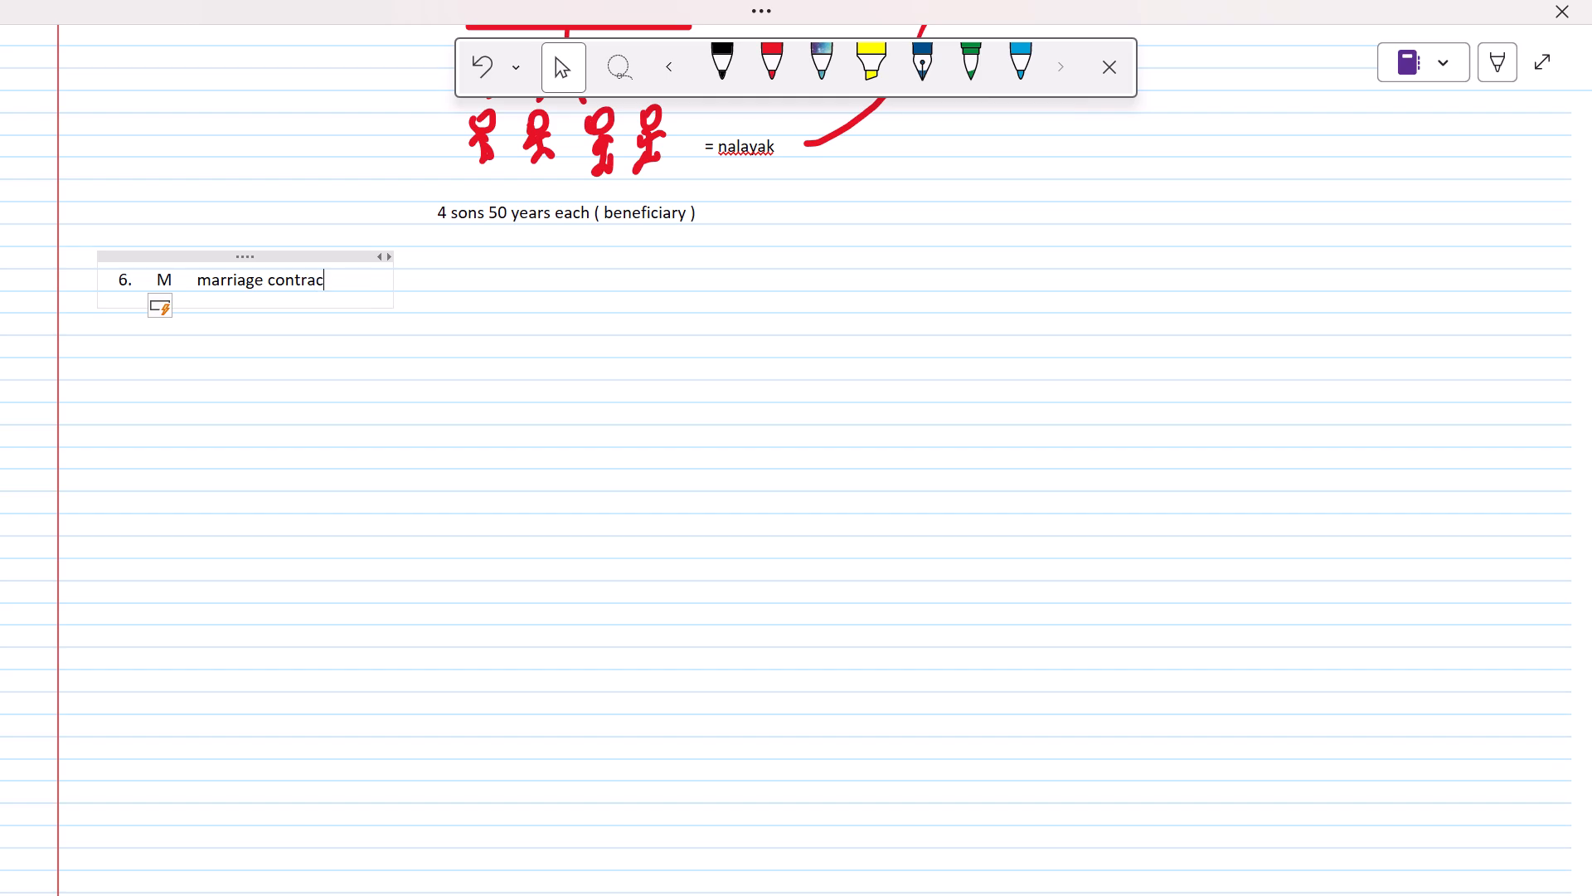
key("space")
key("BackSpace")
key("t")
key("space")
key("shift+colon")
key("minus")
key("space")
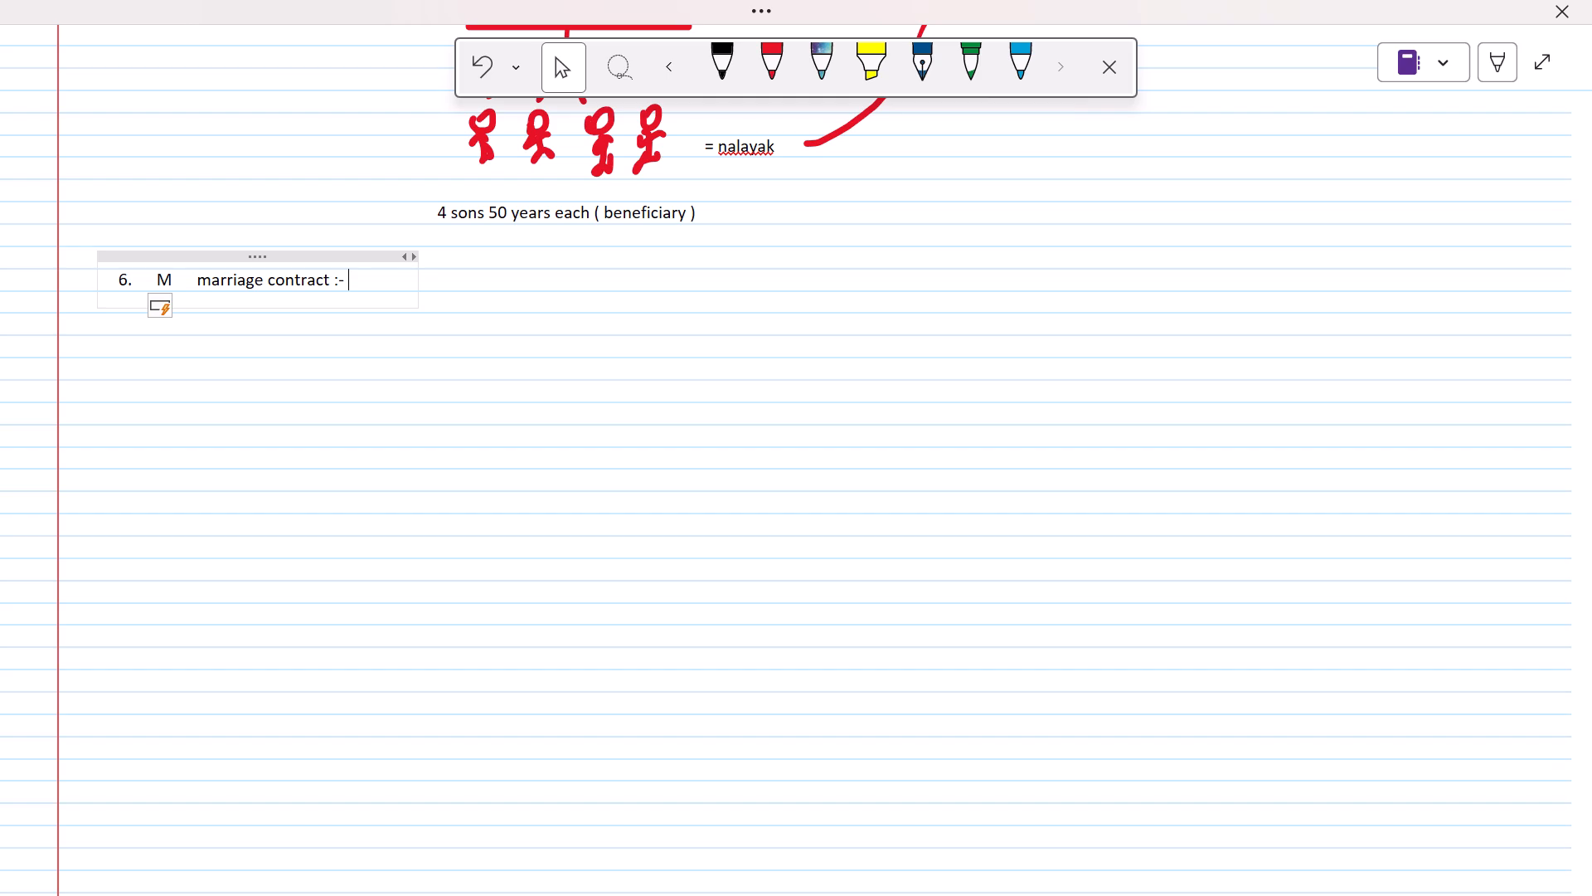
Complete item 6 with the explanation "beneficiary in a marriage contract can sue the parties".
key("b")
key("e")
key("n")
key("e")
key("f")
key("i")
key("i")
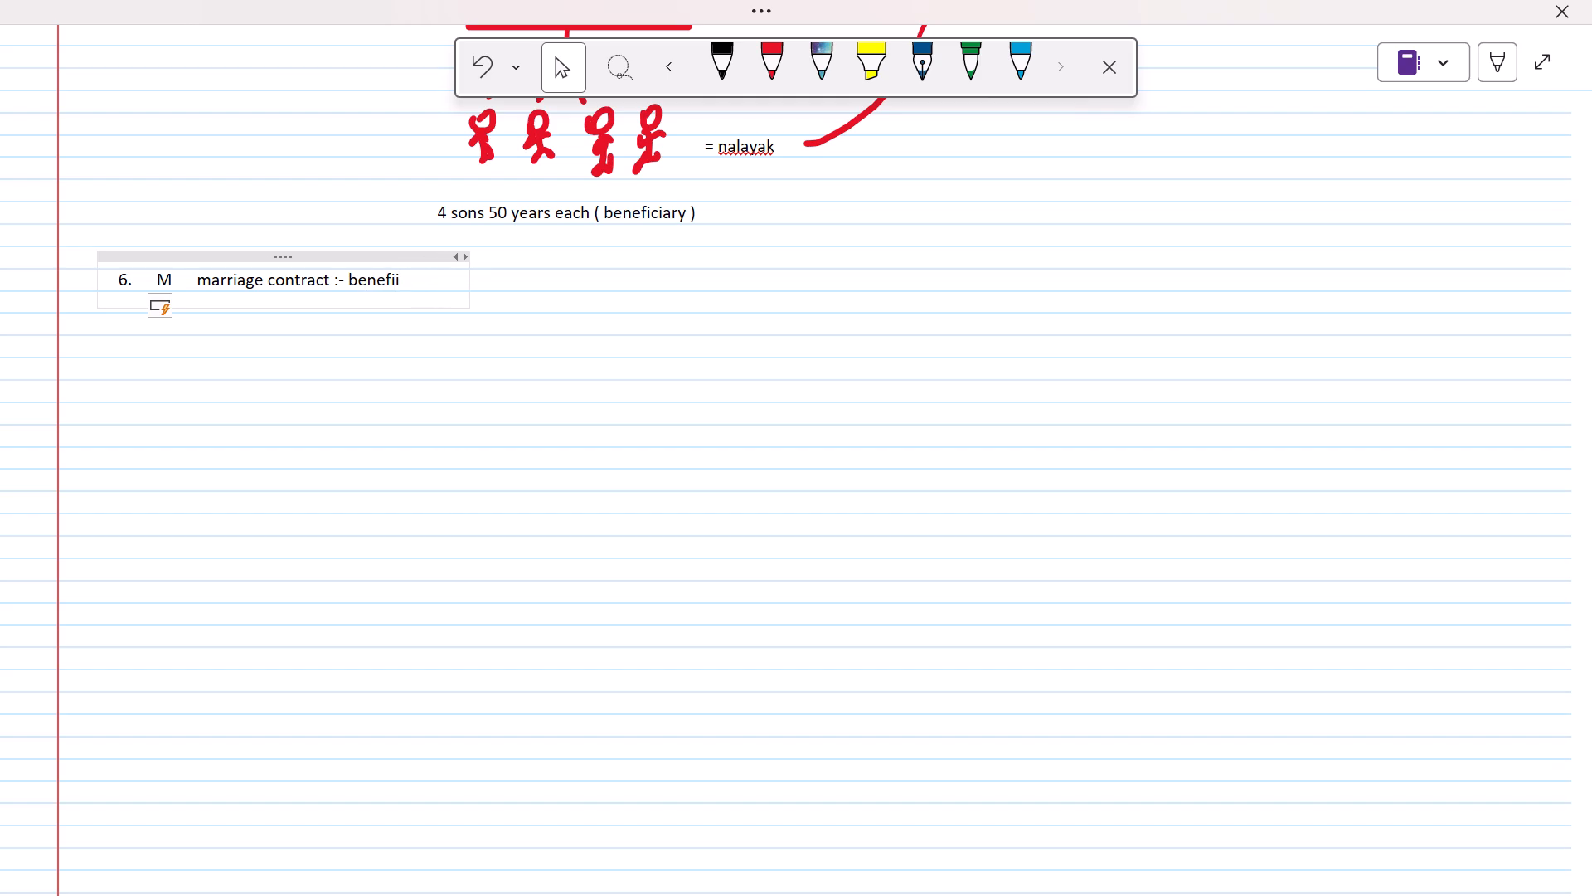
key("BackSpace")
key("c")
key("i")
key("a")
key("r")
key("y")
key("space")
key("i")
key("n")
key("space")
key("a")
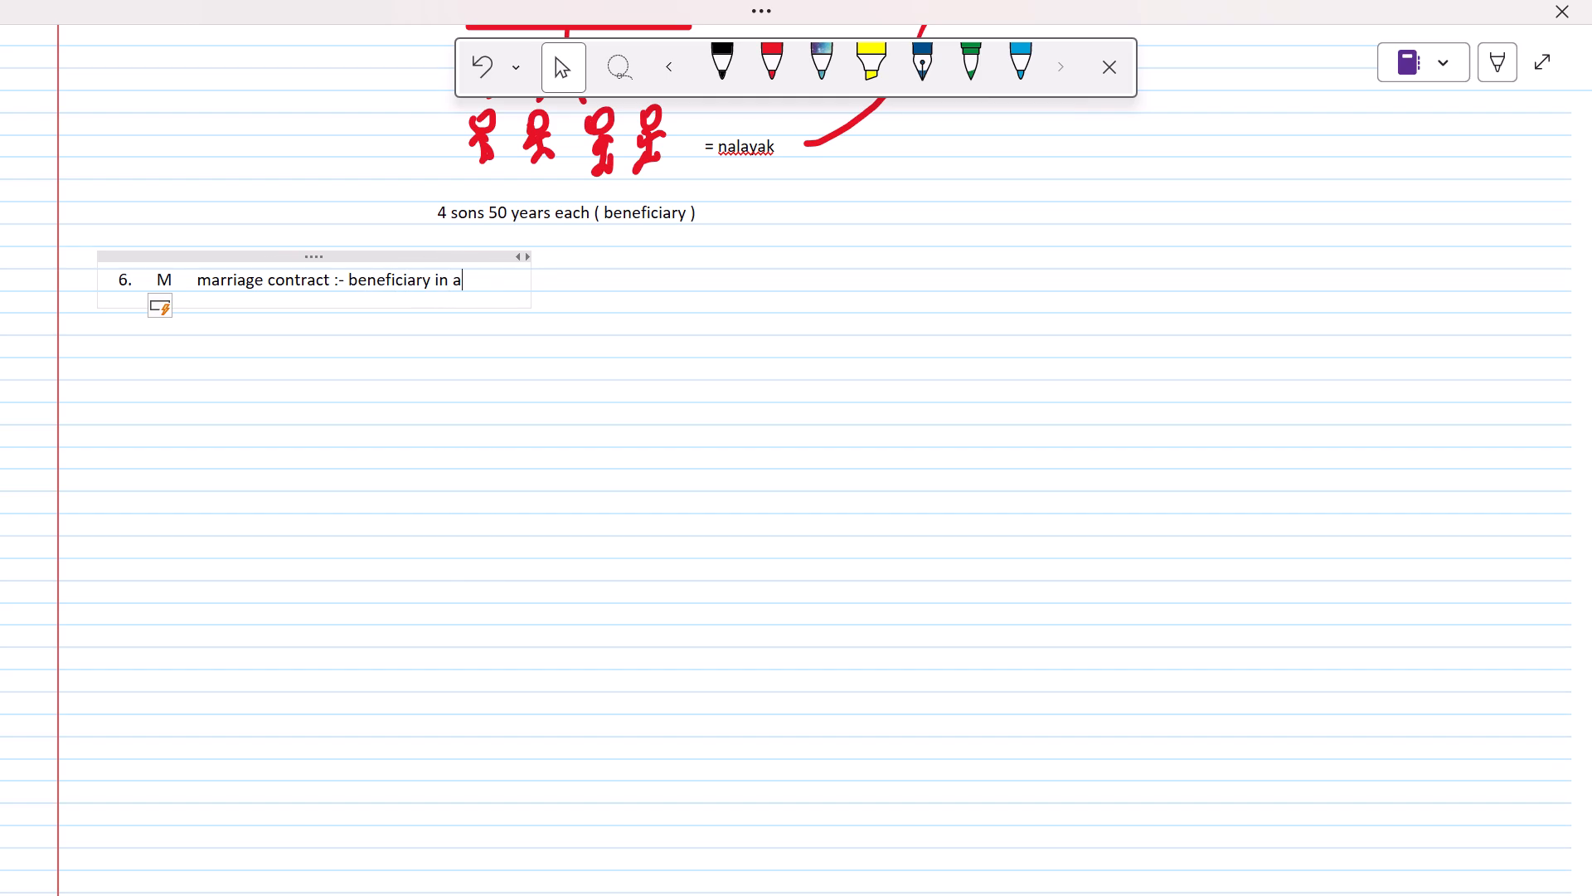
key("space")
key("m")
key("a")
key("r")
key("r")
key("i")
key("a")
key("g")
key("e")
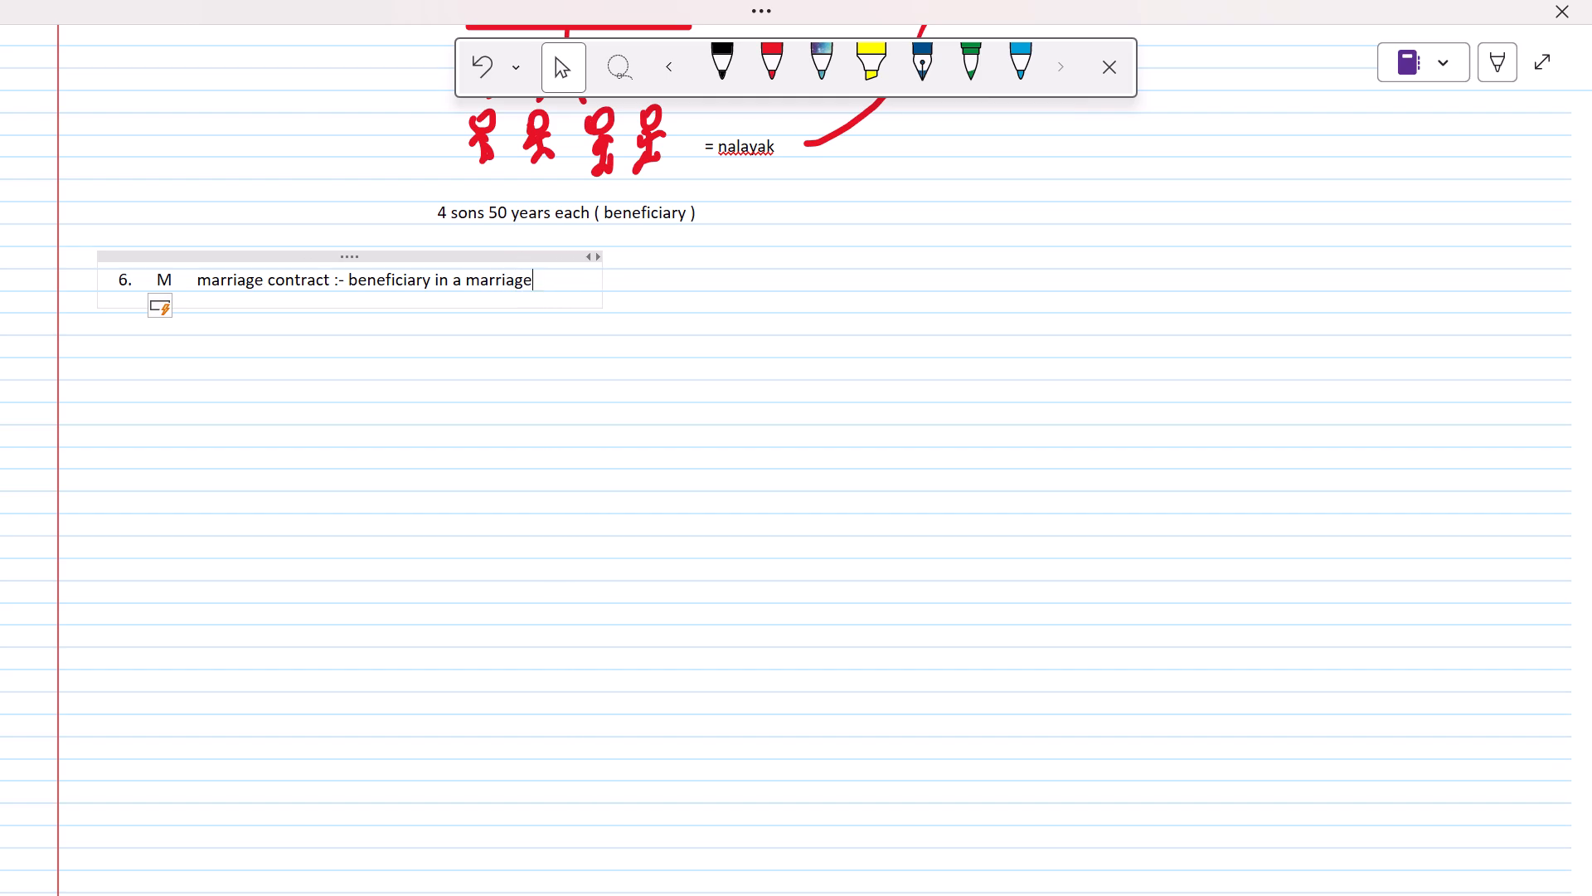
key("space")
key("c")
key("o")
key("n")
key("t")
key("r")
key("a")
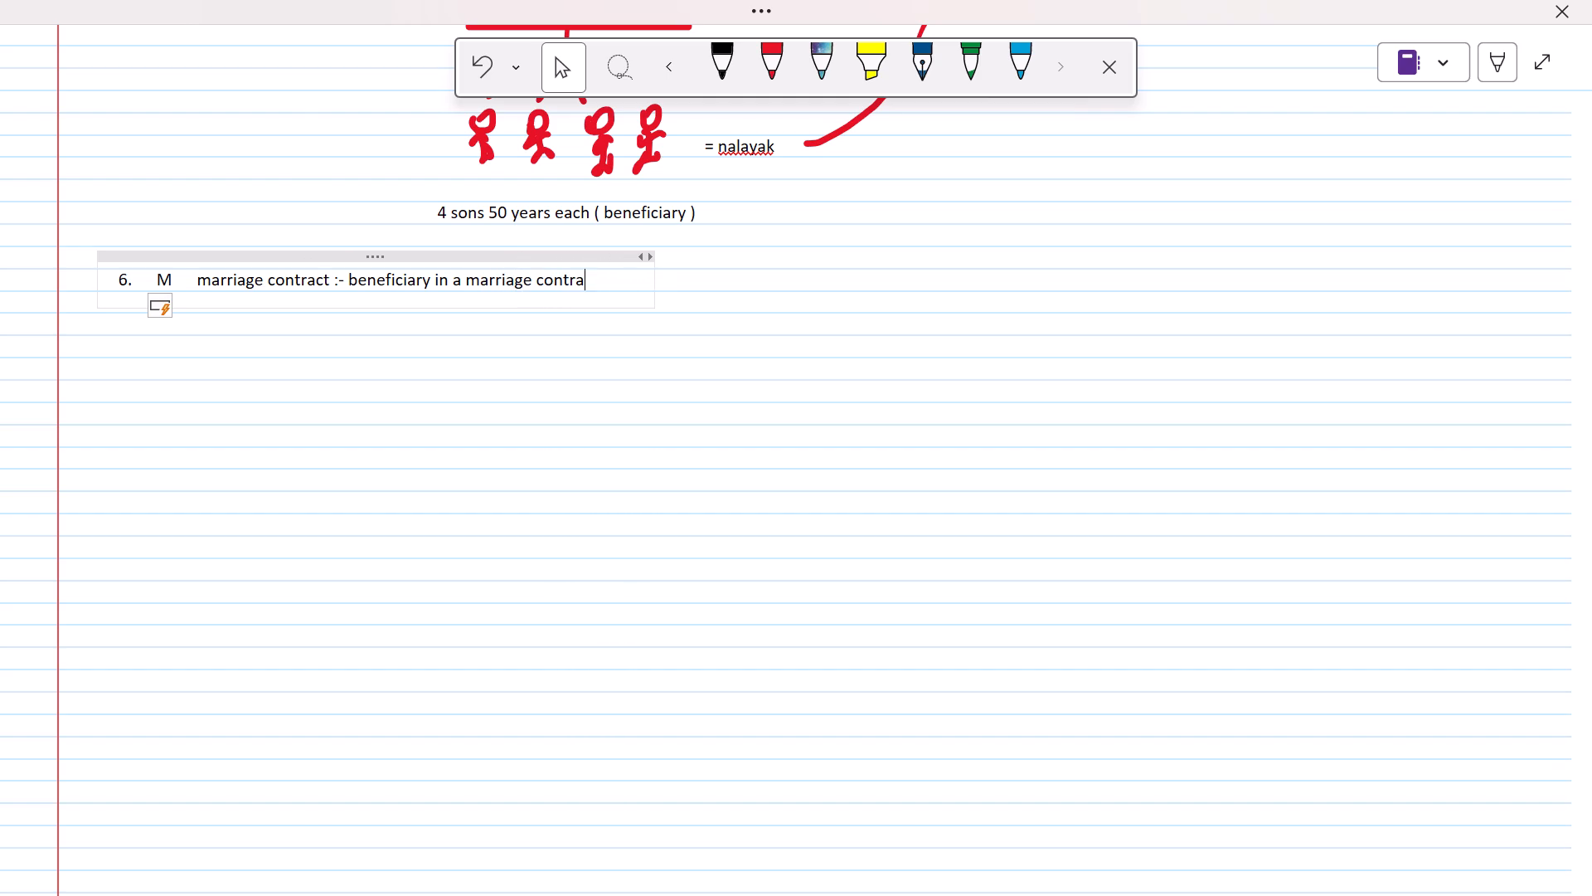
key("c")
key("t")
key("space")
key("c")
key("a")
key("n")
key("space")
key("s")
key("u")
key("e")
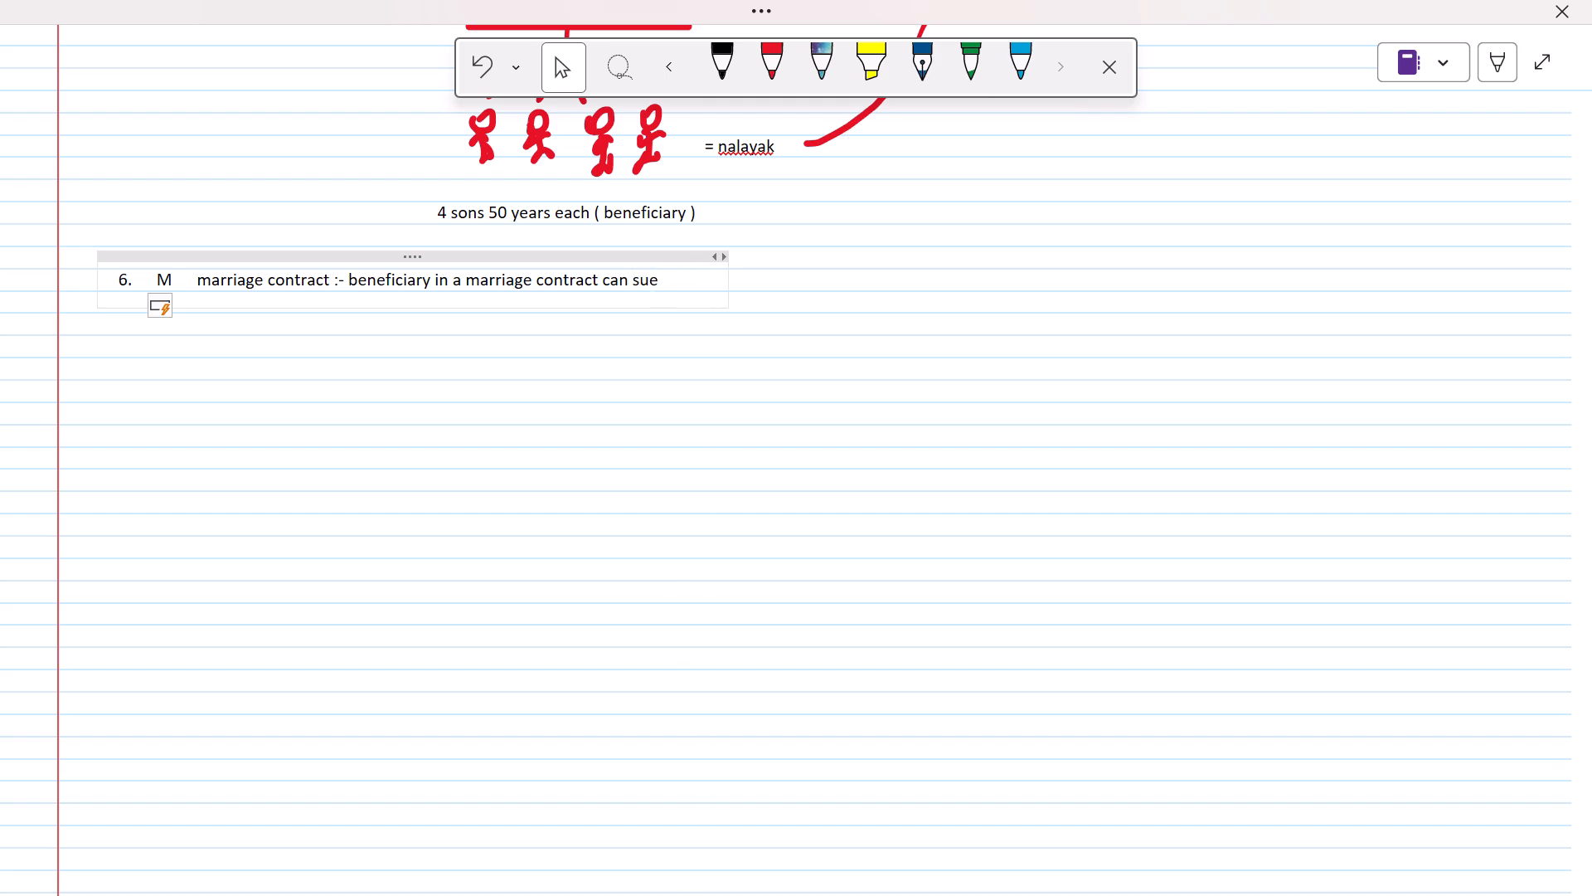
key("space")
key("t")
key("h")
key("e")
key("space")
key("p")
key("a")
key("r")
key("t")
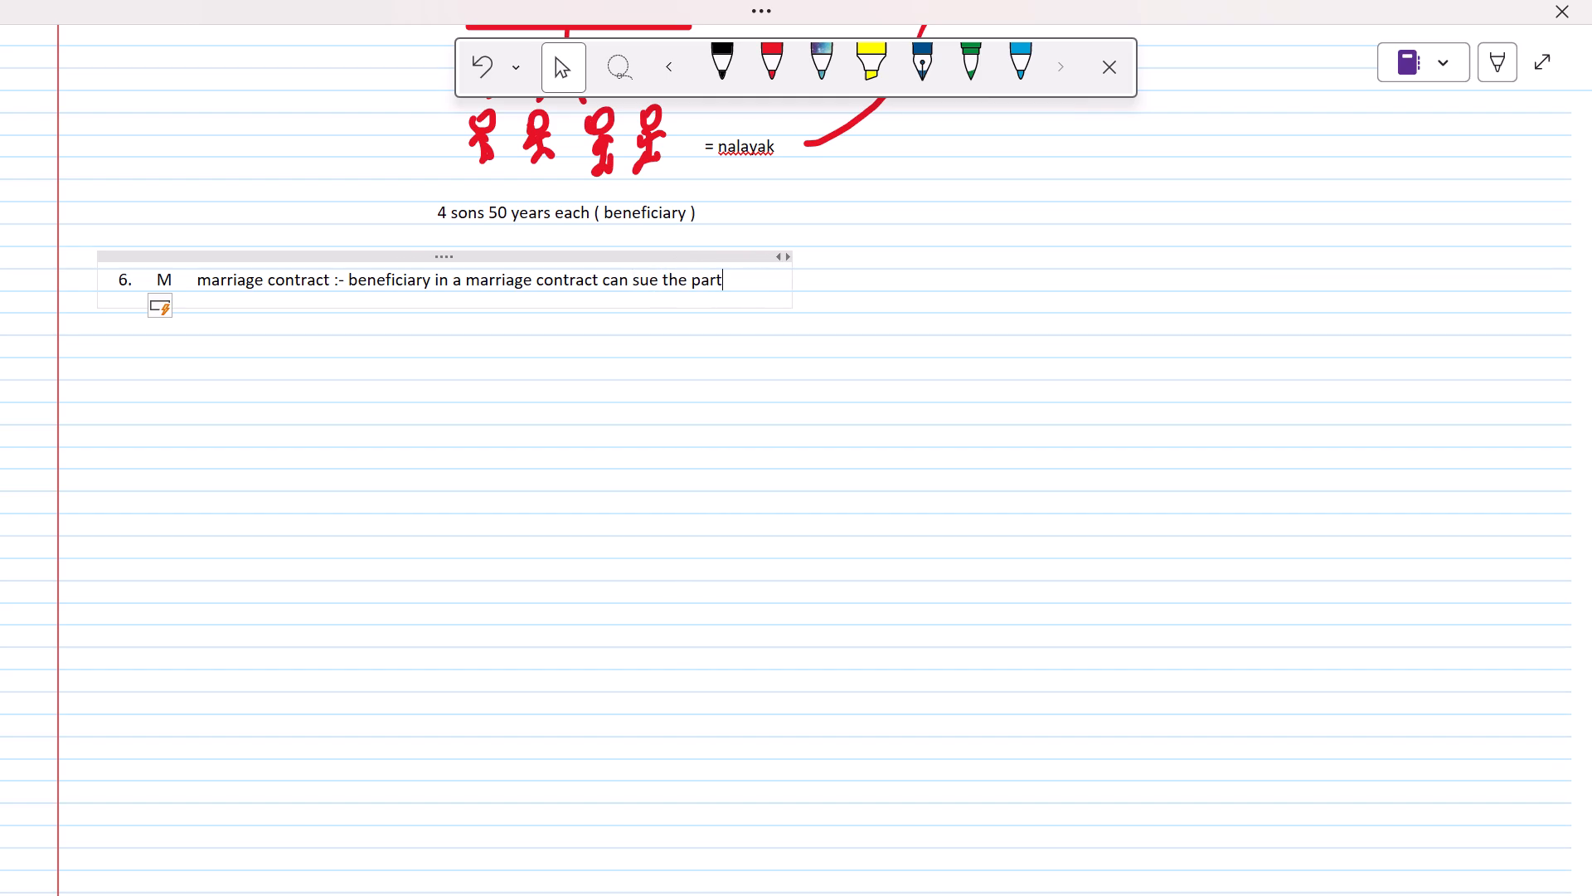
key("i")
key("e")
key("s")
key("space")
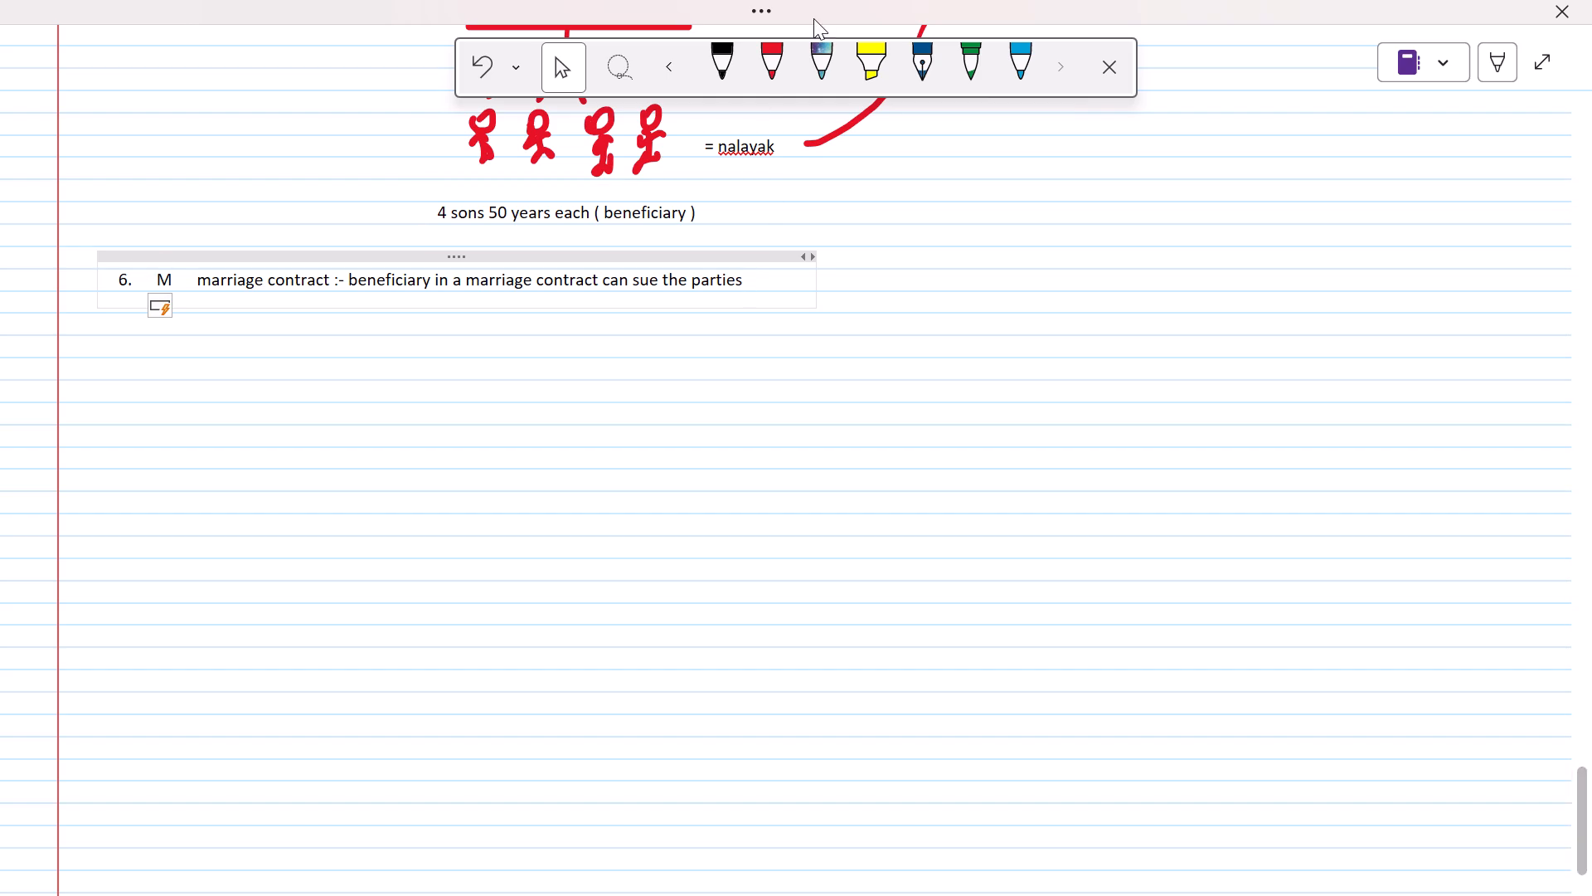
Draw a red stick figure with a square head below the start of item 6's marriage contract line.
left_click(774, 57)
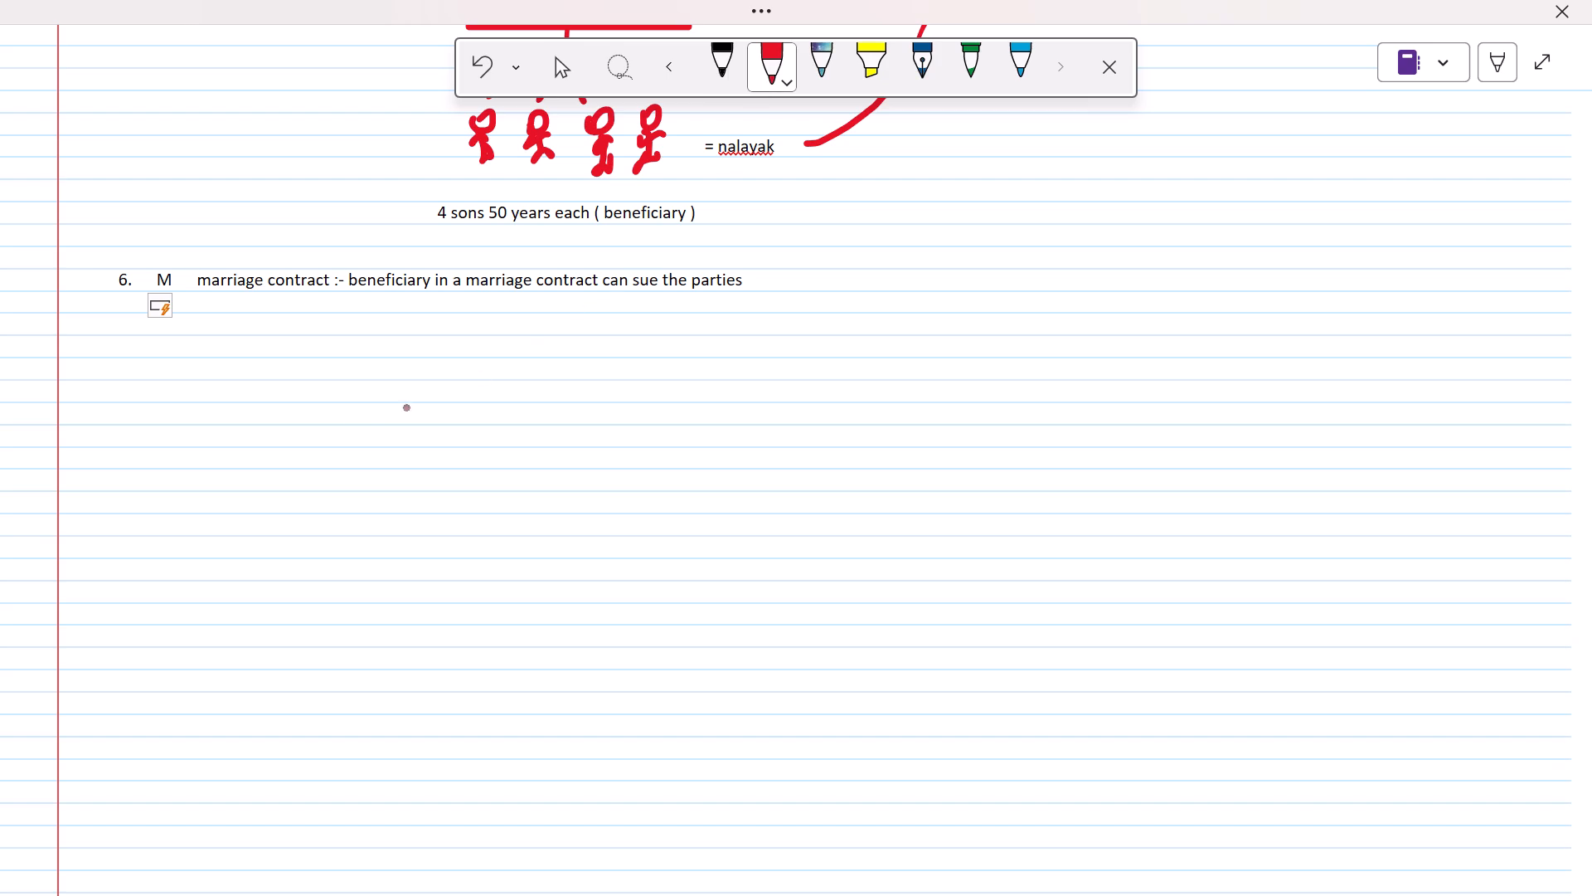
left_click(250, 357)
left_click_drag(261, 381, 276, 430)
left_click_drag(263, 390, 256, 402)
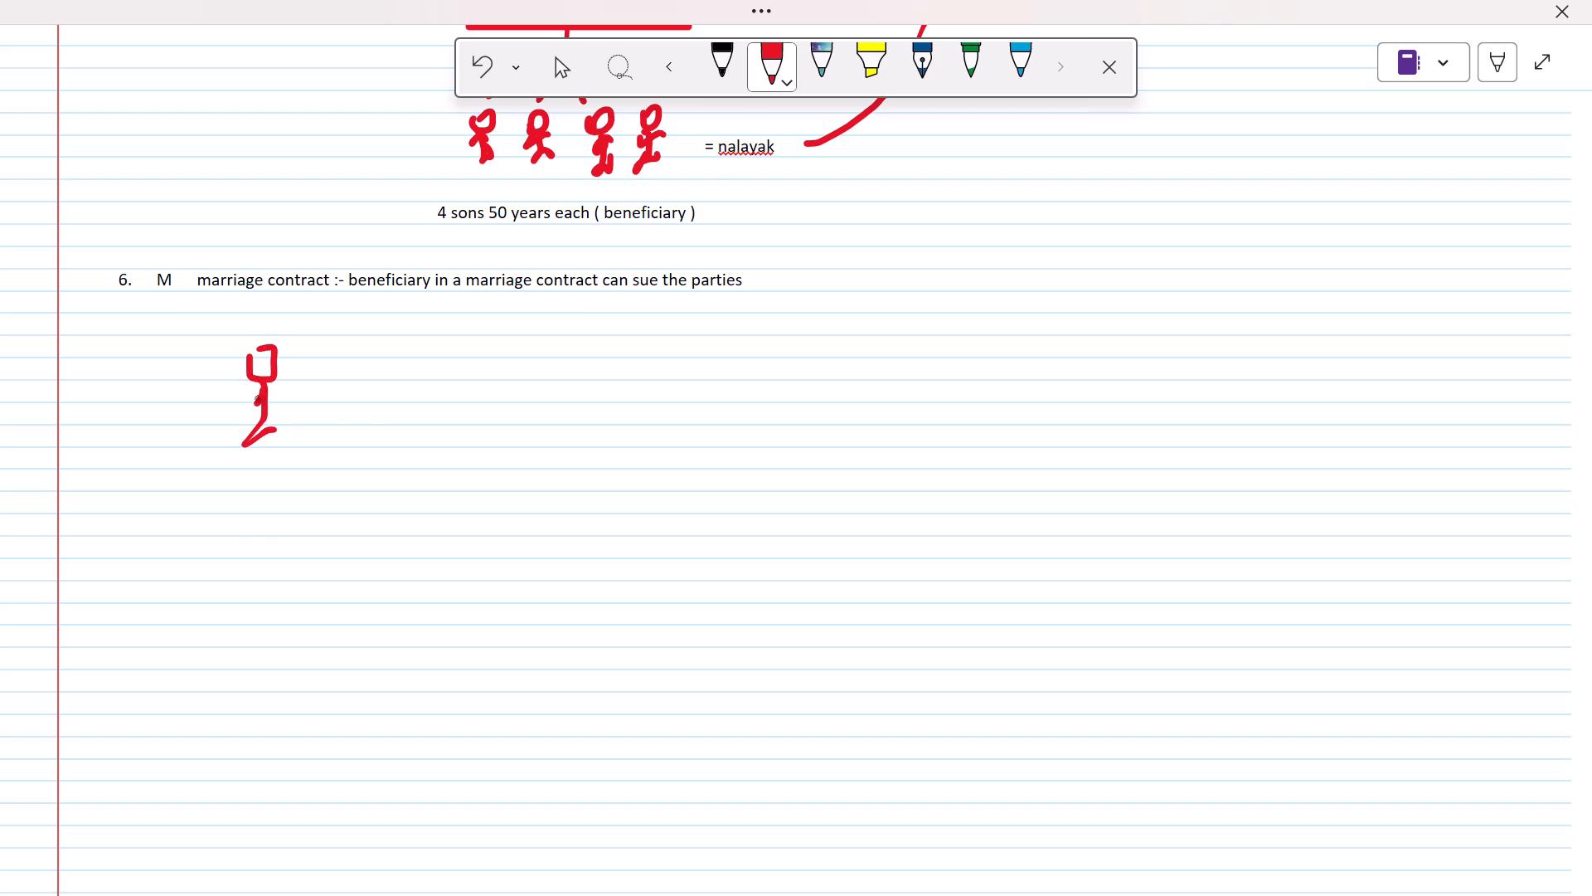
left_click(263, 401)
left_click_drag(268, 396, 279, 398)
Draw a second red stick figure with a round head, level with the first and below the end of item 6's text.
left_click(834, 338)
left_click_drag(840, 359, 858, 411)
left_click_drag(837, 365, 828, 387)
left_click_drag(828, 387, 857, 376)
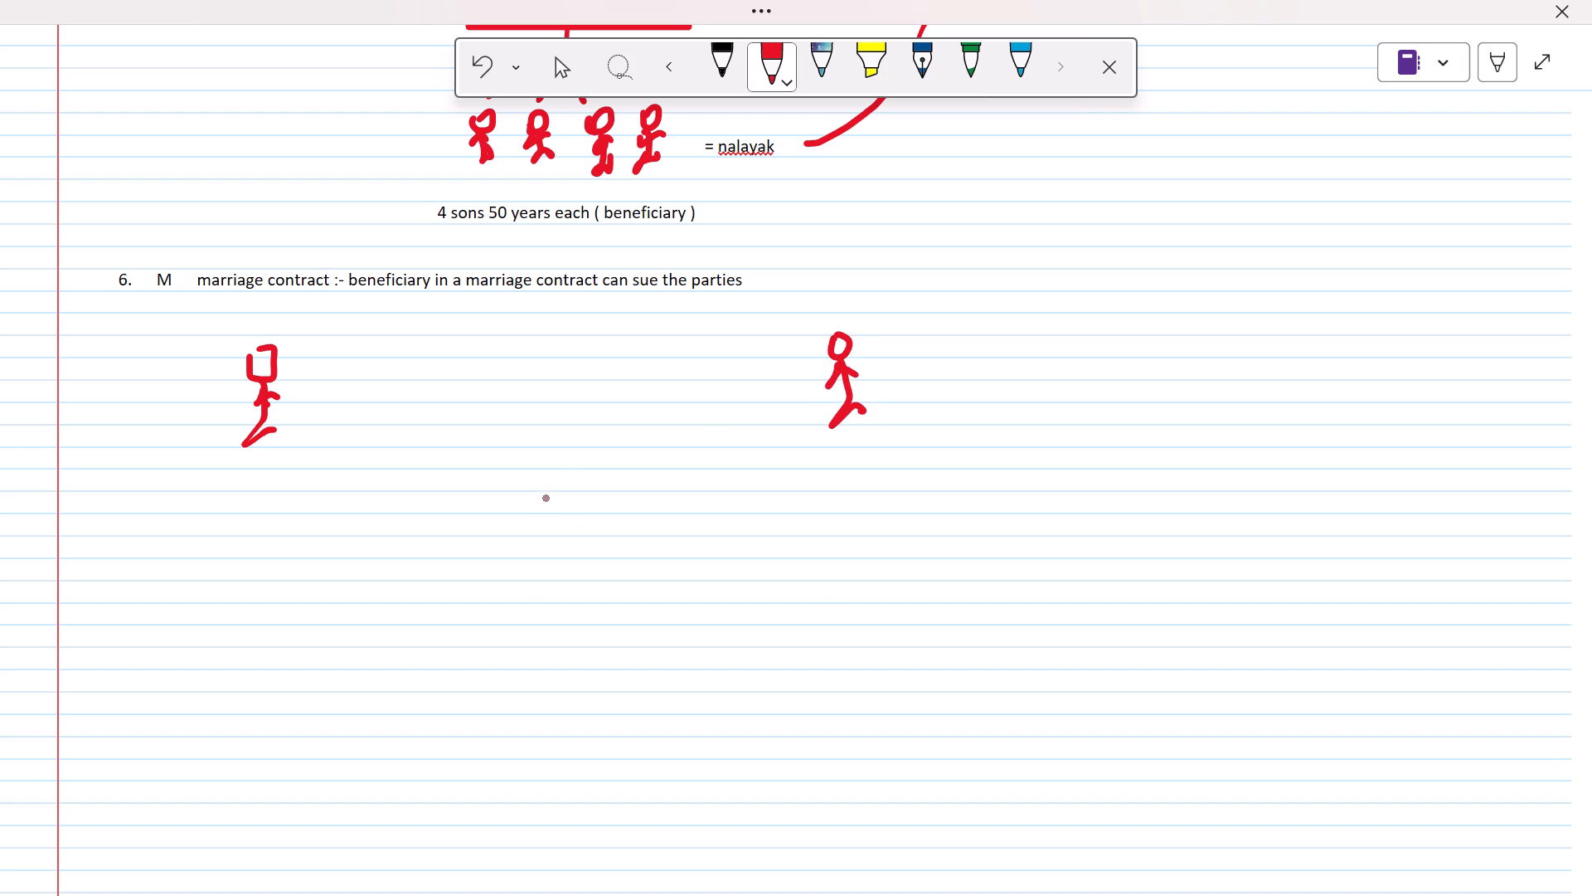
Draw a third red stick figure with hair strokes on its head, centred below and between the two existing figures.
left_click_drag(545, 501, 556, 494)
left_click_drag(561, 519, 568, 566)
left_click_drag(566, 519, 567, 526)
left_click_drag(567, 526, 580, 533)
left_click_drag(578, 485, 592, 495)
left_click_drag(578, 506, 590, 509)
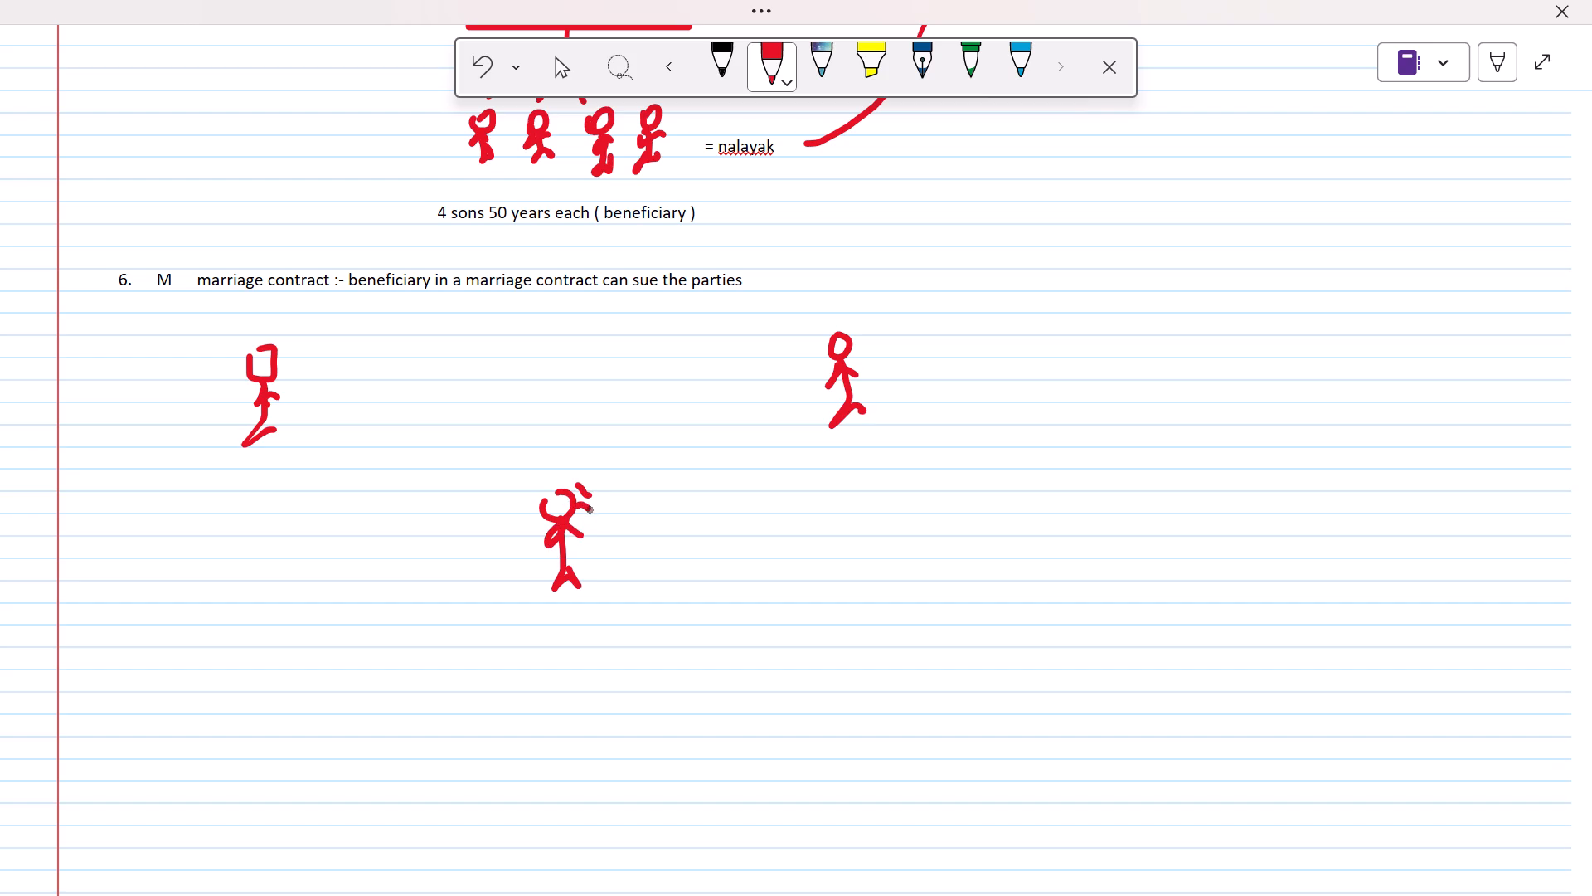
left_click_drag(578, 516, 593, 523)
left_click_drag(580, 475, 594, 494)
left_click_drag(570, 476, 585, 492)
left_click_drag(565, 487, 594, 489)
Draw a straight red horizontal arrow from the square-headed figure to the round-headed figure.
left_click_drag(318, 388, 781, 387)
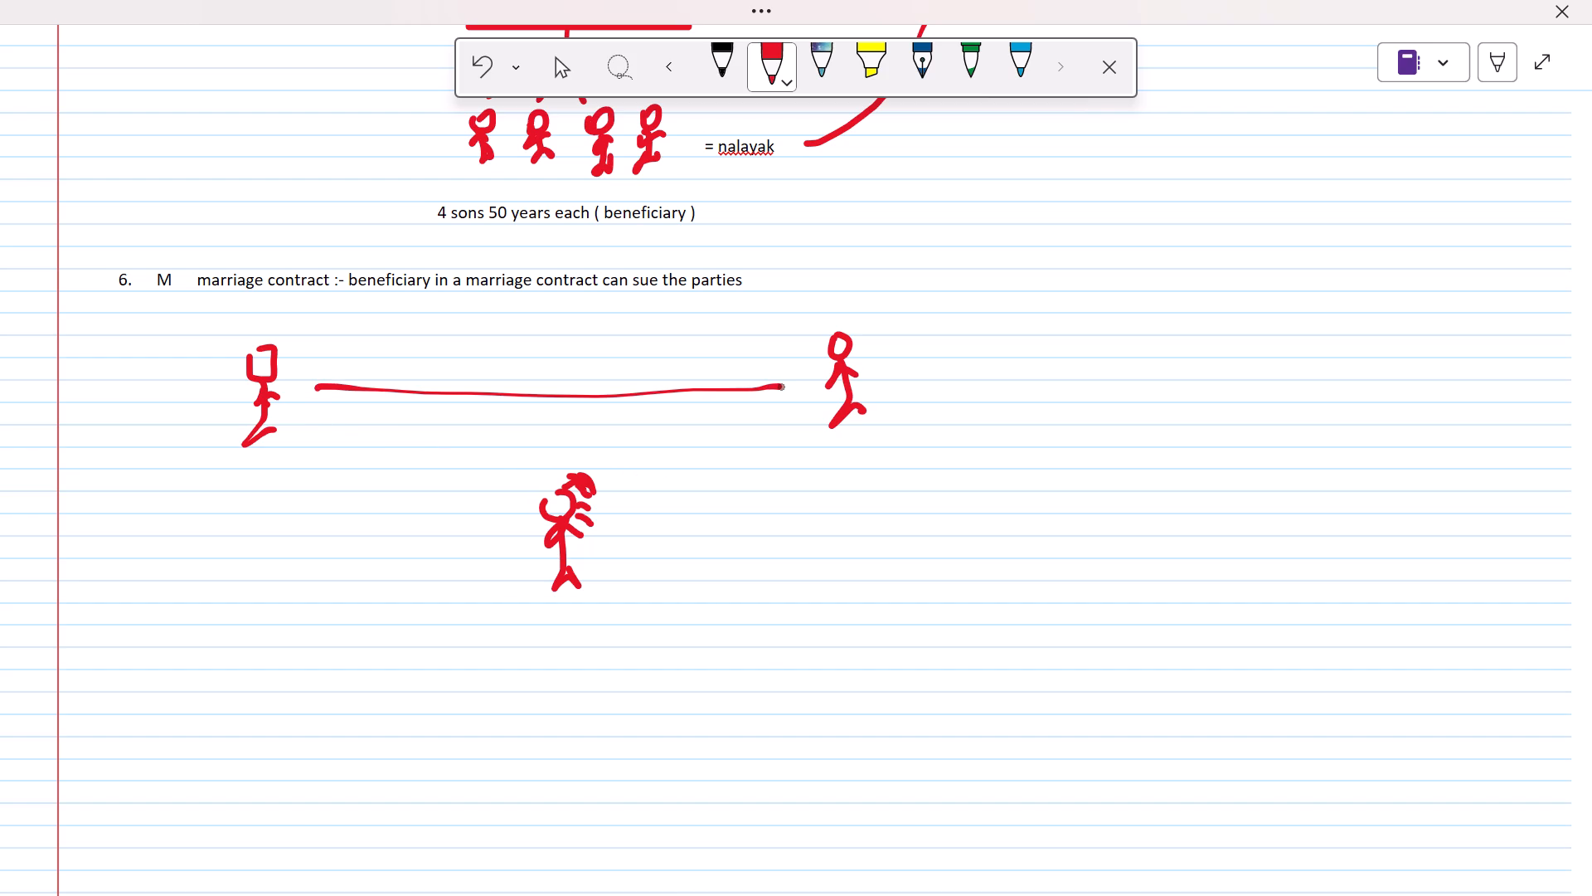
left_click_drag(781, 387, 797, 387)
left_click_drag(779, 377, 798, 391)
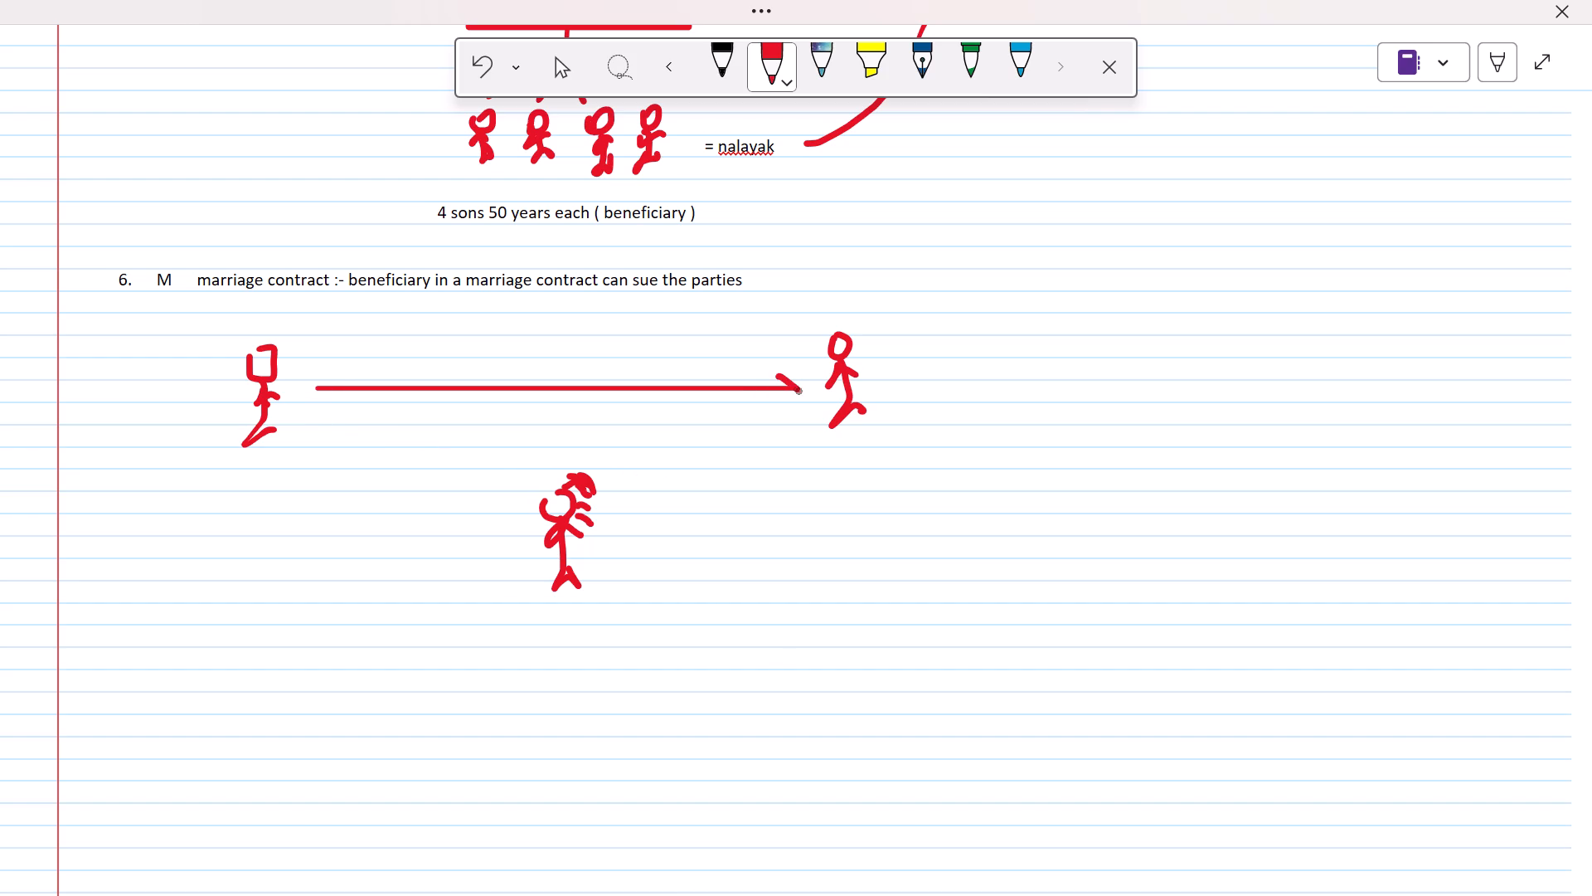
left_click_drag(798, 391, 791, 405)
Connect the round-headed figure to the lower figure with a red line, and draw an arrow from the lower figure to the square-headed one.
left_click_drag(807, 427, 635, 554)
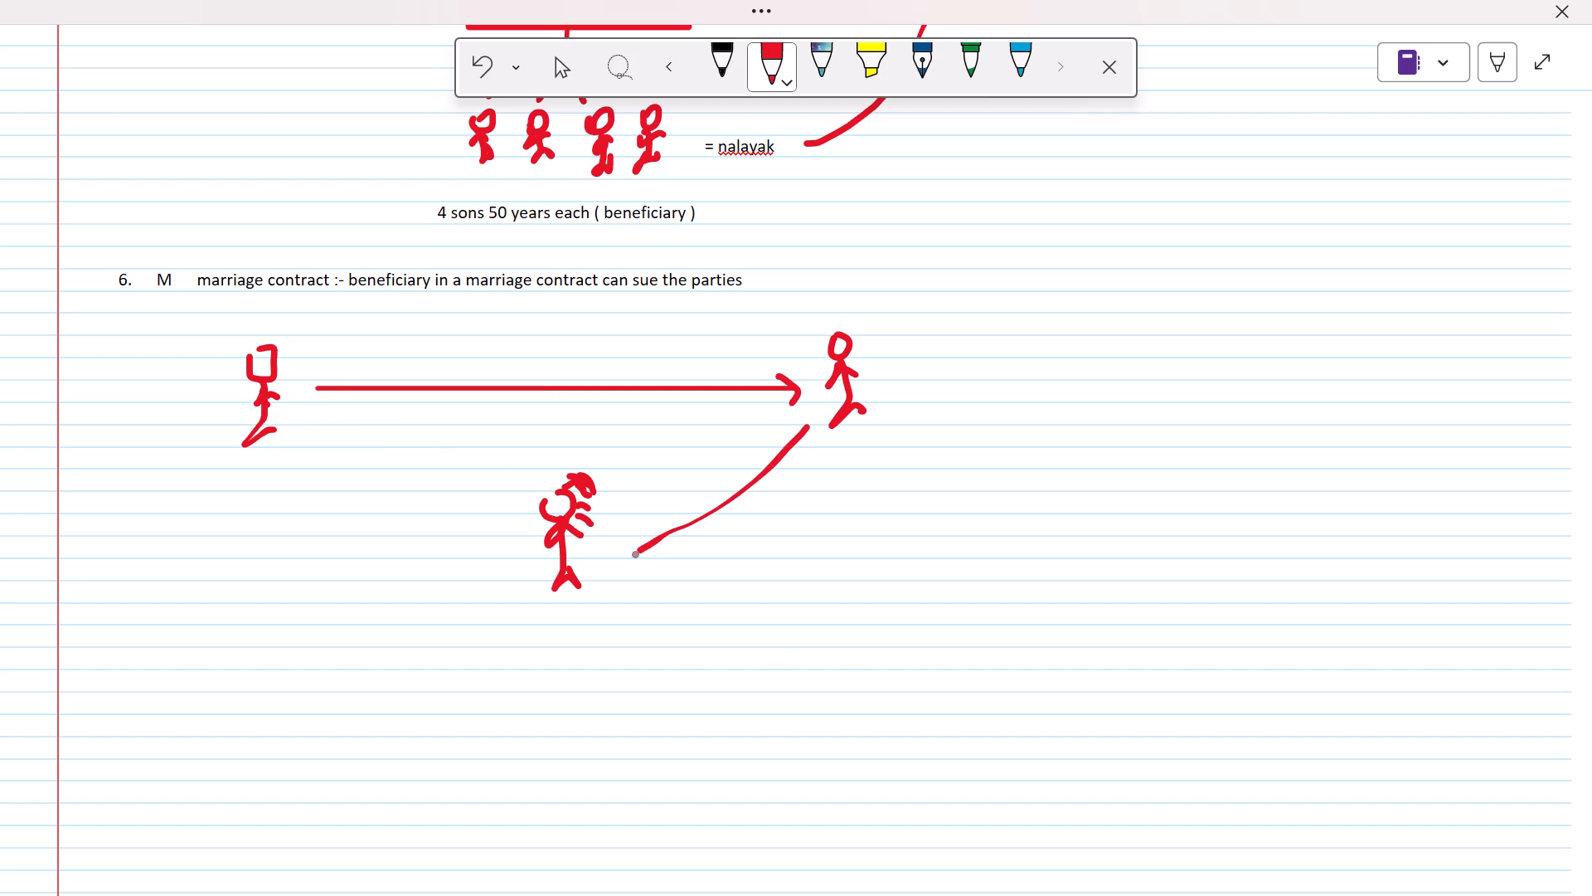
left_click_drag(635, 554, 629, 559)
left_click_drag(512, 552, 330, 427)
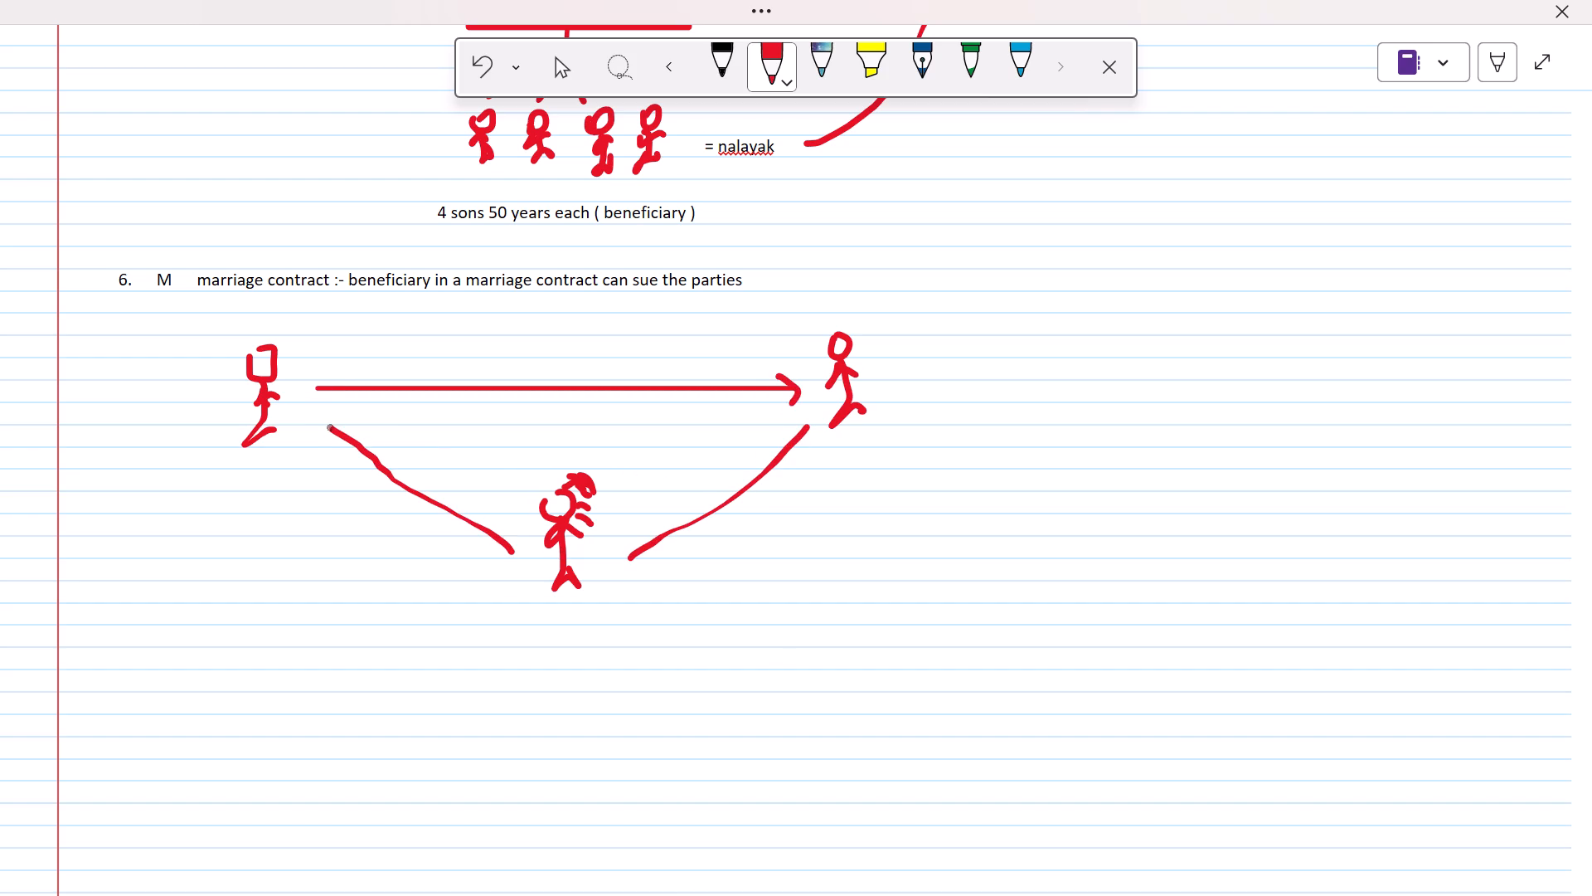
left_click_drag(330, 427, 321, 432)
left_click_drag(308, 444, 330, 430)
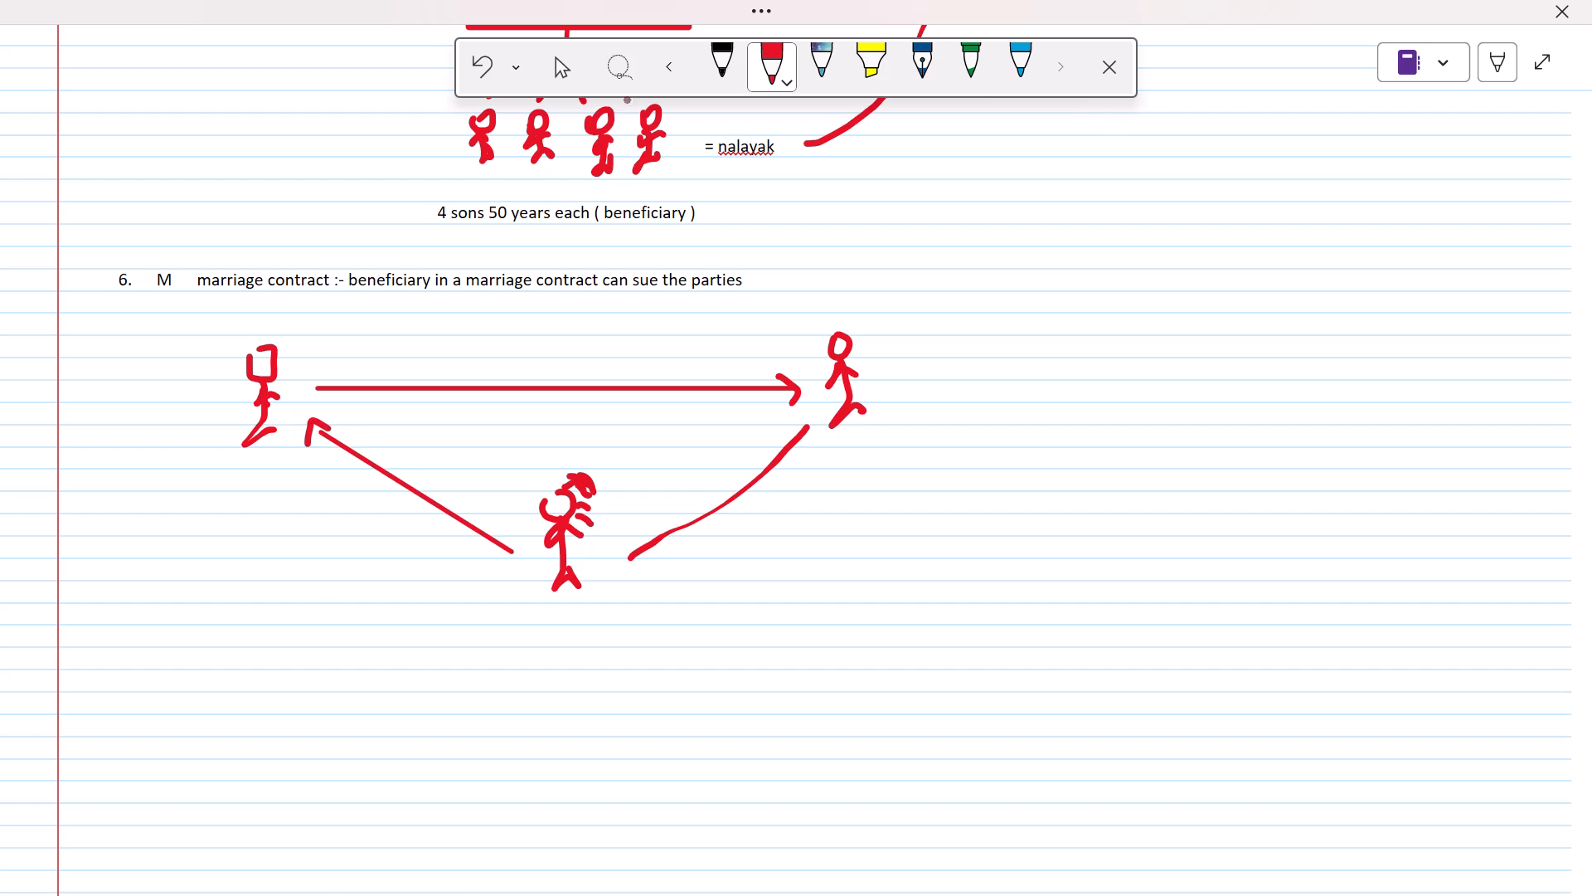
Add the text label "contract" above the horizontal arrow.
left_click(566, 79)
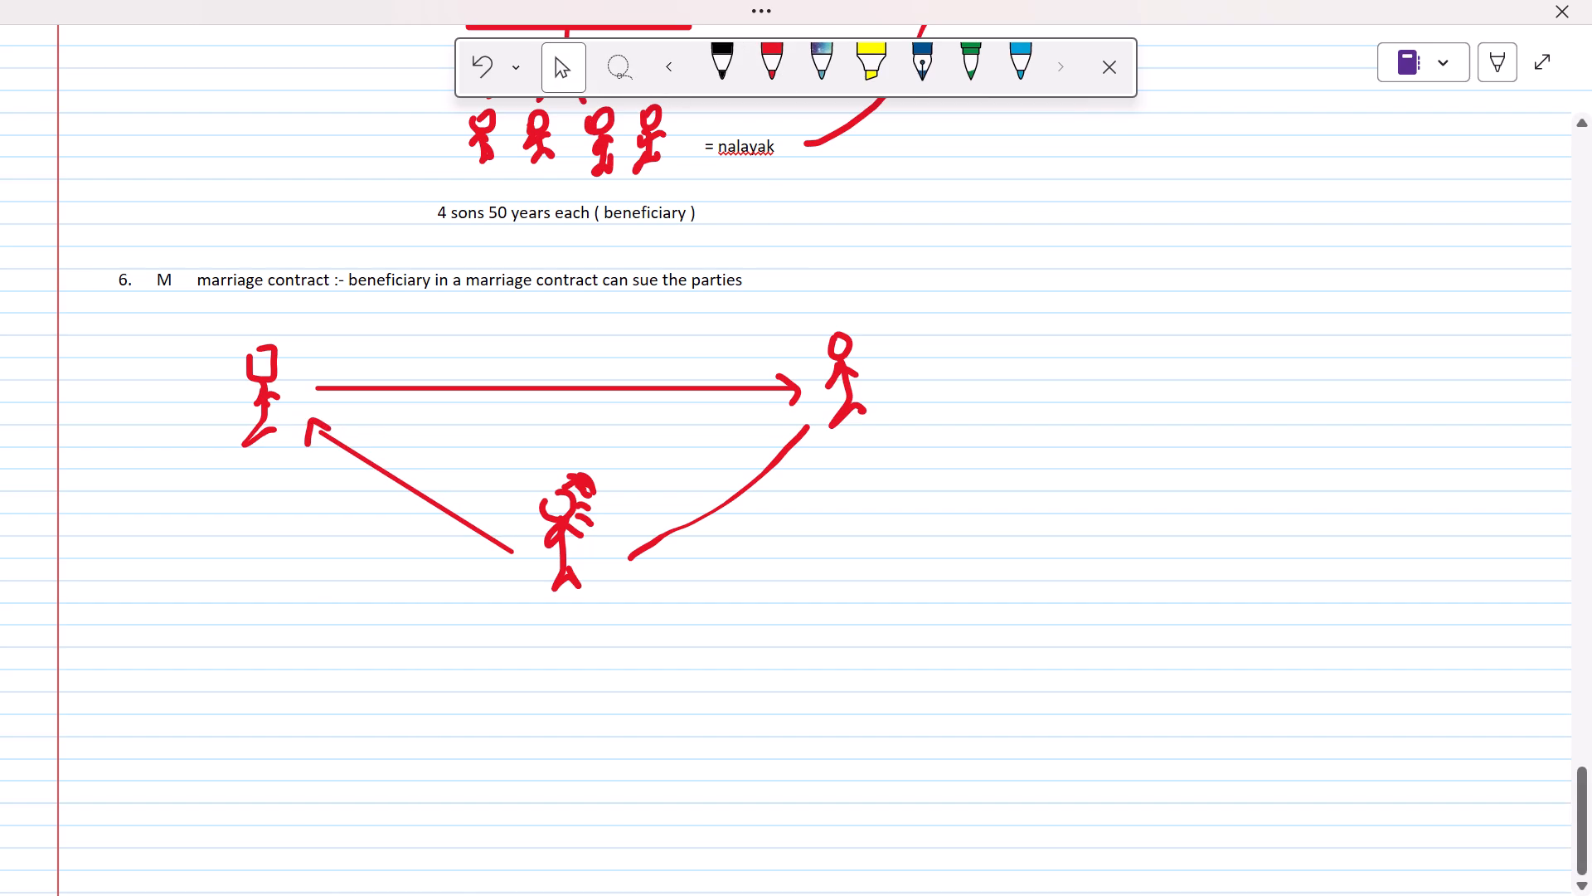
left_click(419, 358)
type("contra")
type("ct")
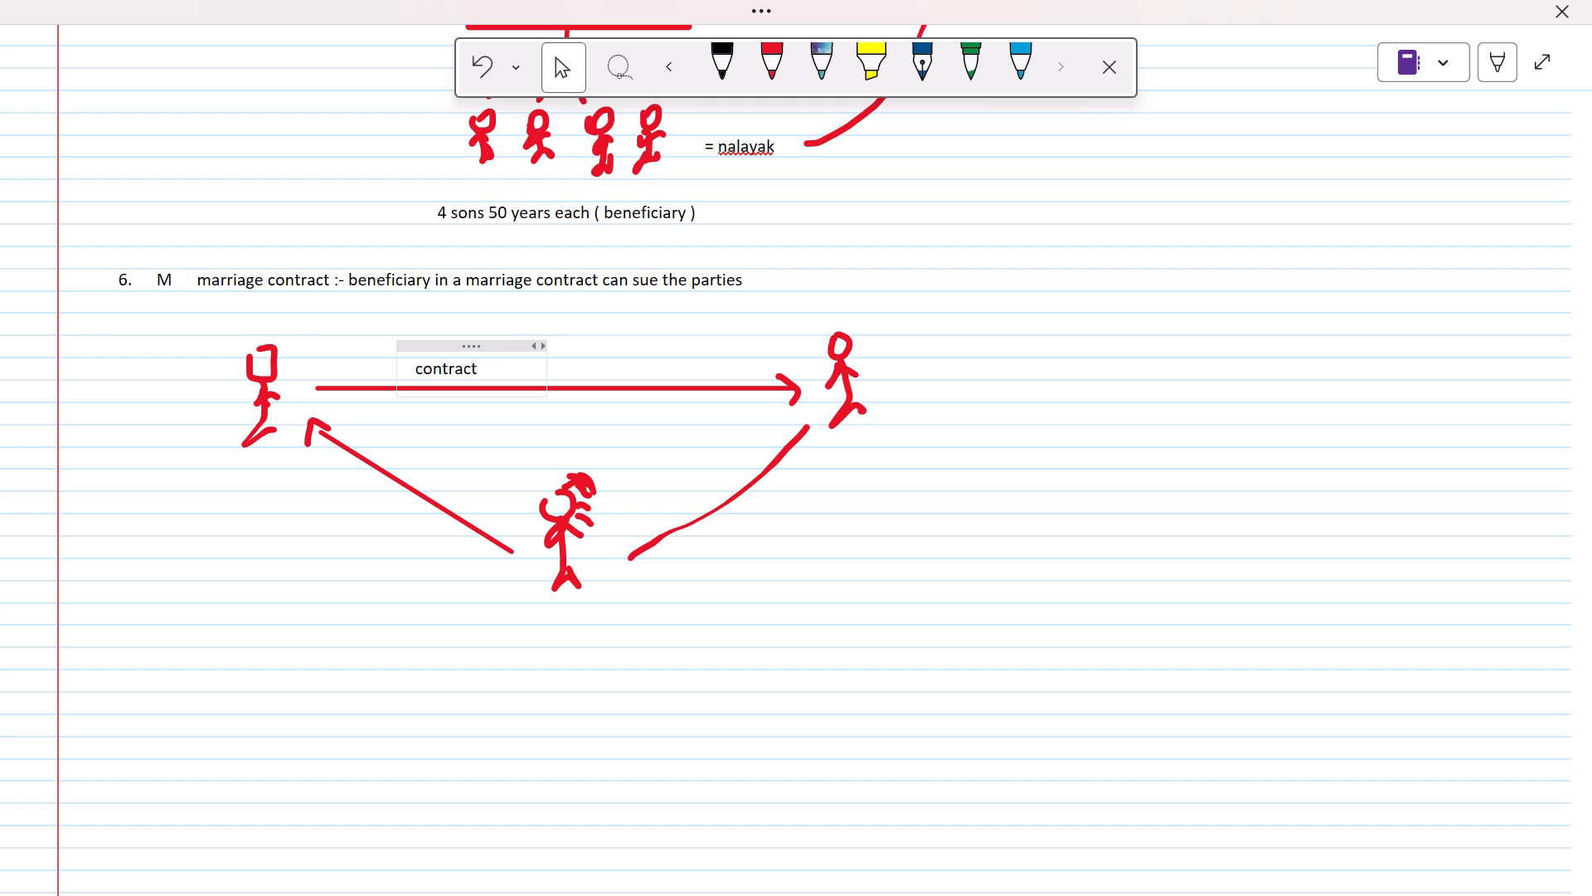
Add the text "T pay her if he beats her" below the horizontal arrow.
right_click(420, 407)
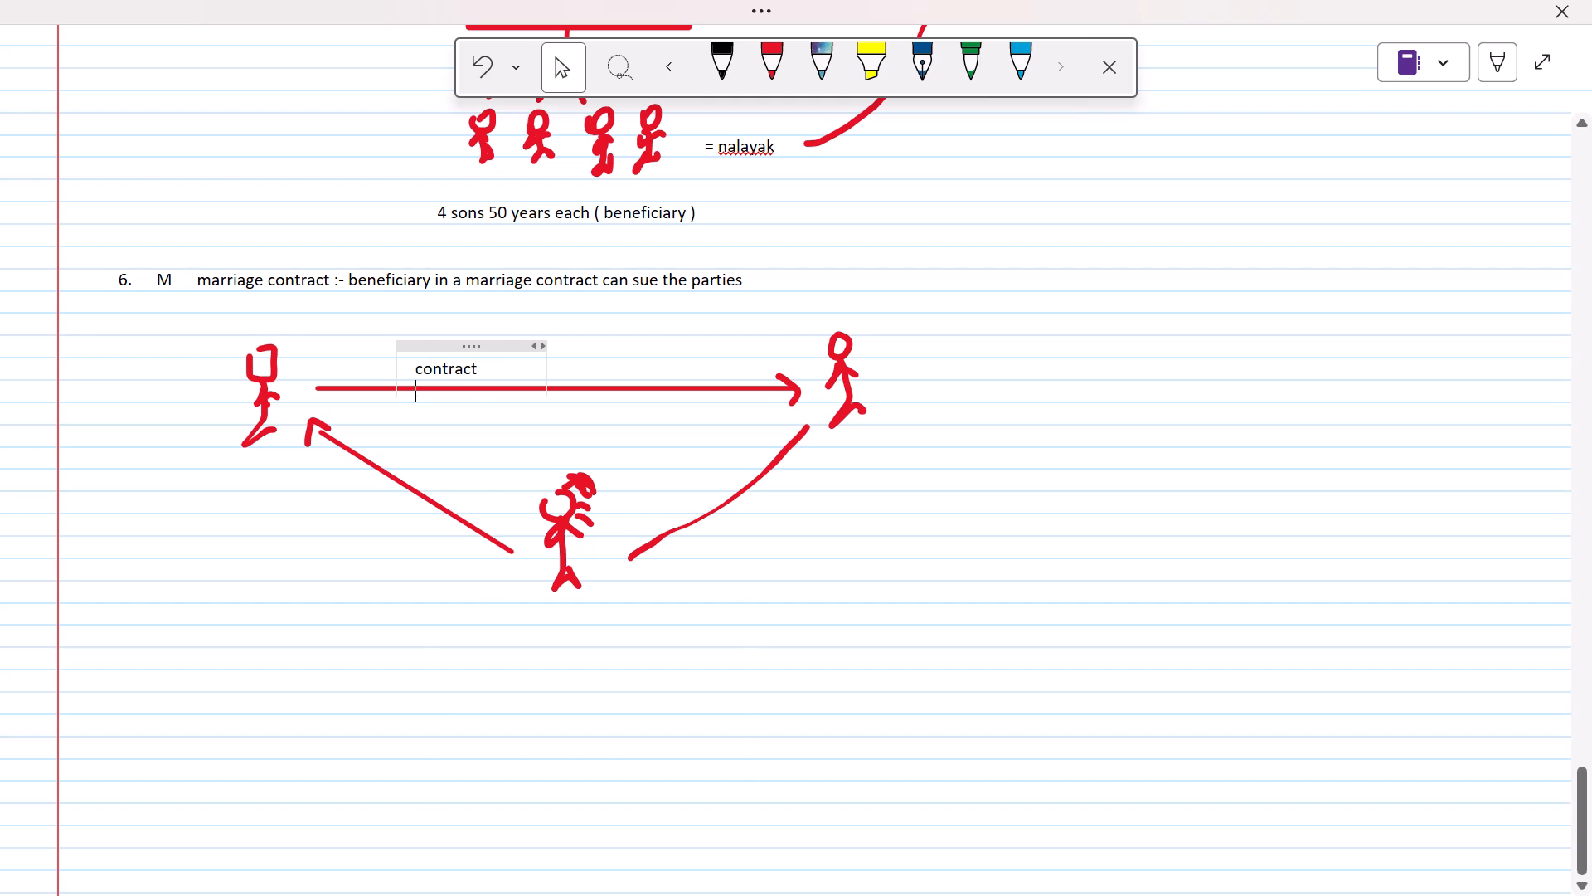
left_click(413, 409)
left_click(413, 409)
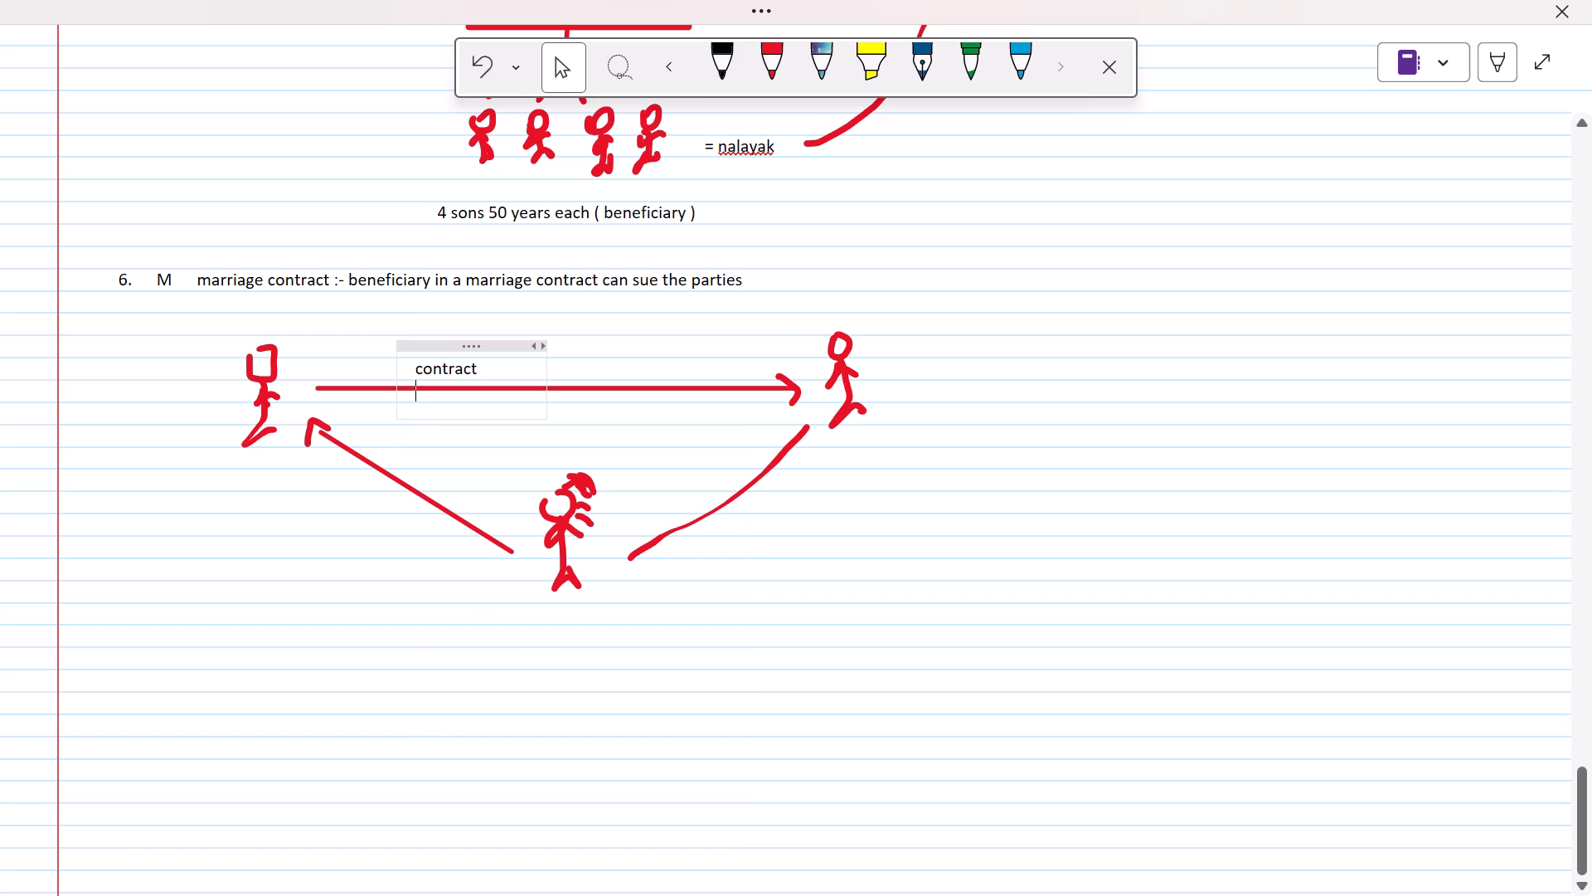
double_click(418, 416)
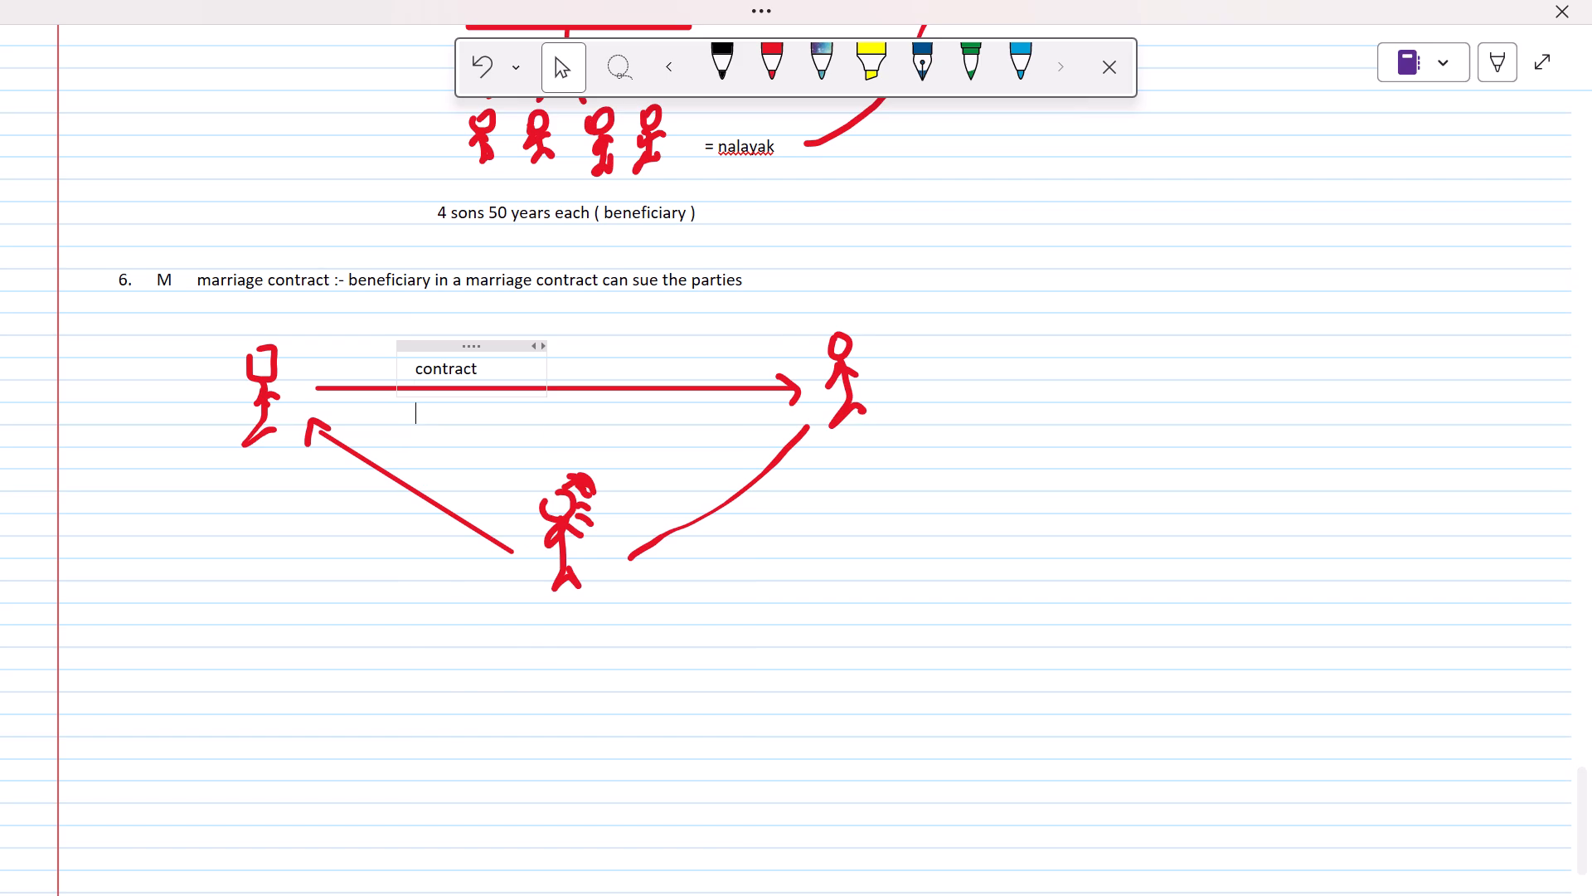
type("t pay her if he ba")
key("BackSpace")
type("ea")
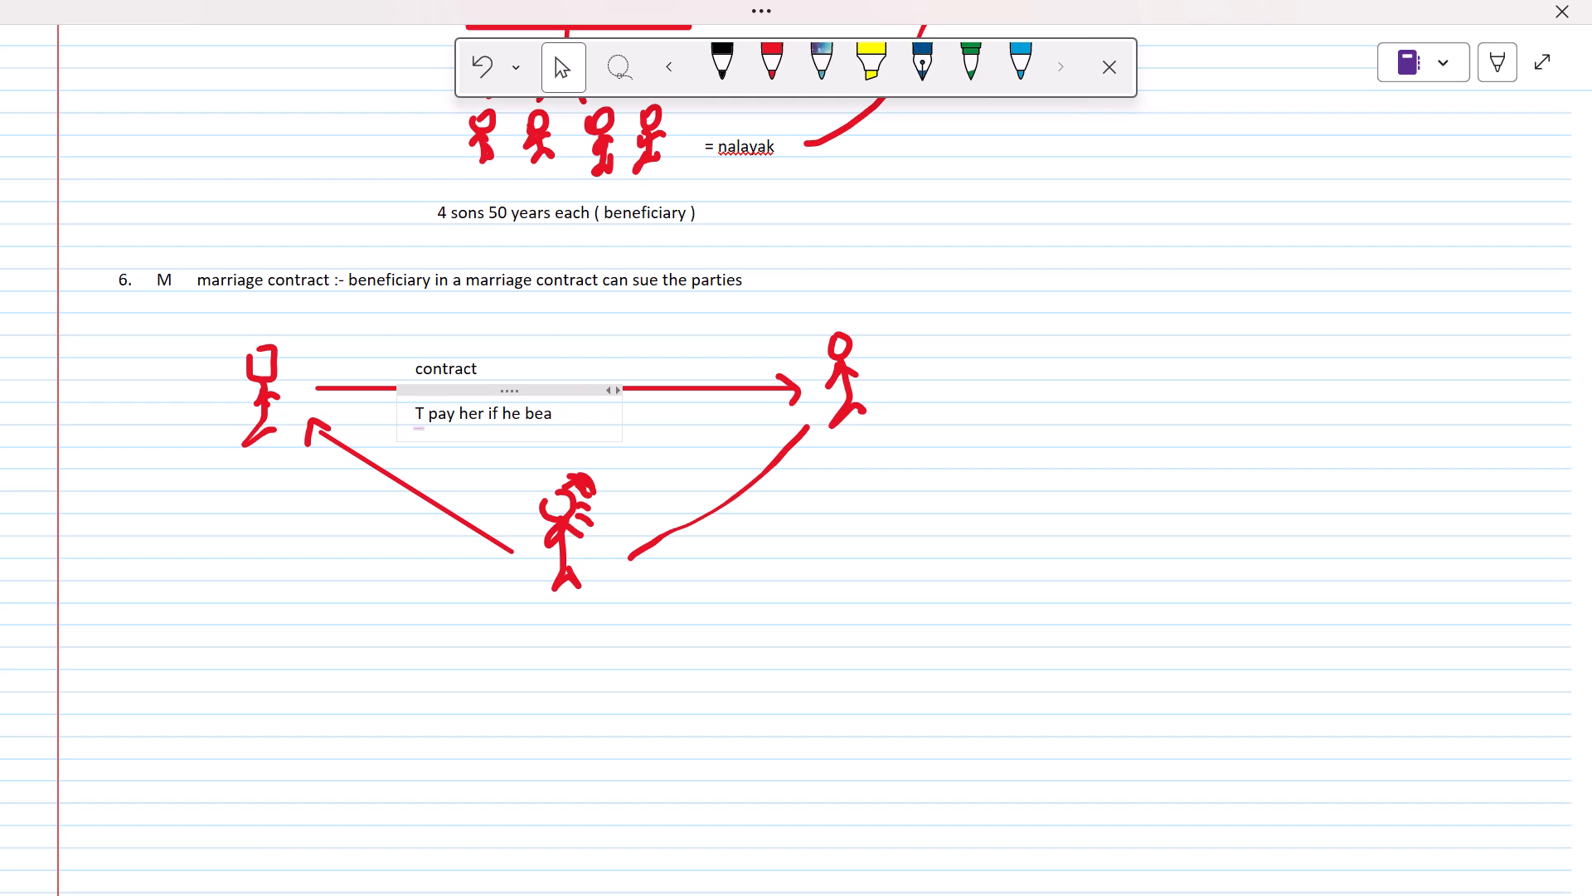
type("tds")
key("space")
key("BackSpace")
key("BackSpace")
type("s")
key("space")
key("BackSpace")
key("BackSpace")
key("space")
type("her")
key("space")
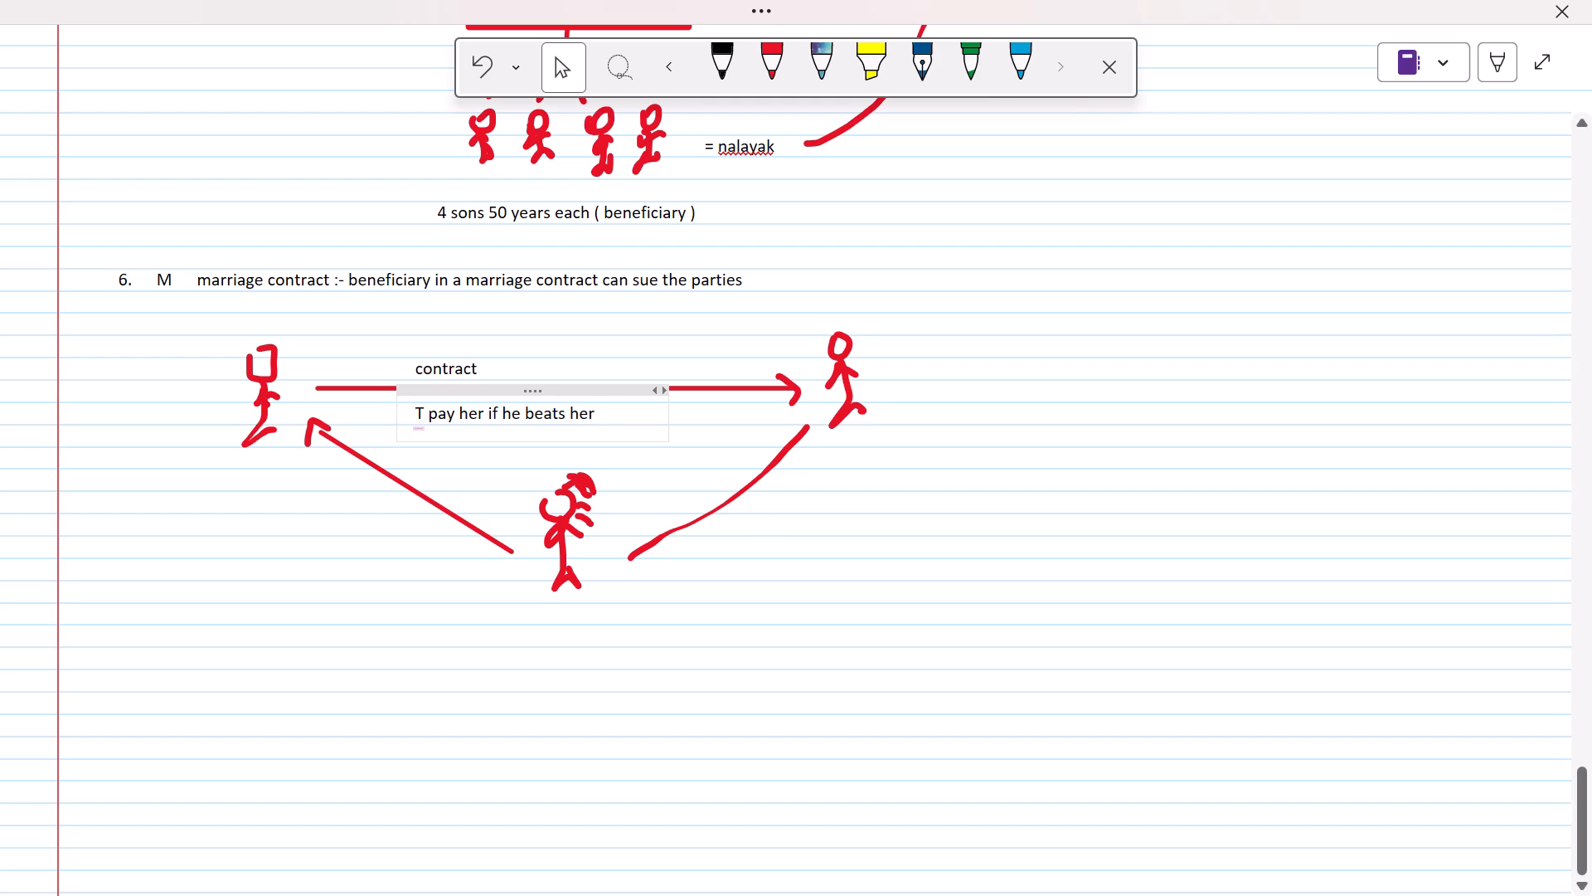
Add the text label "sue" beside the diagonal arrow that points to the square-headed figure.
left_click(430, 470)
left_click(431, 474)
right_click(431, 474)
left_click(352, 616)
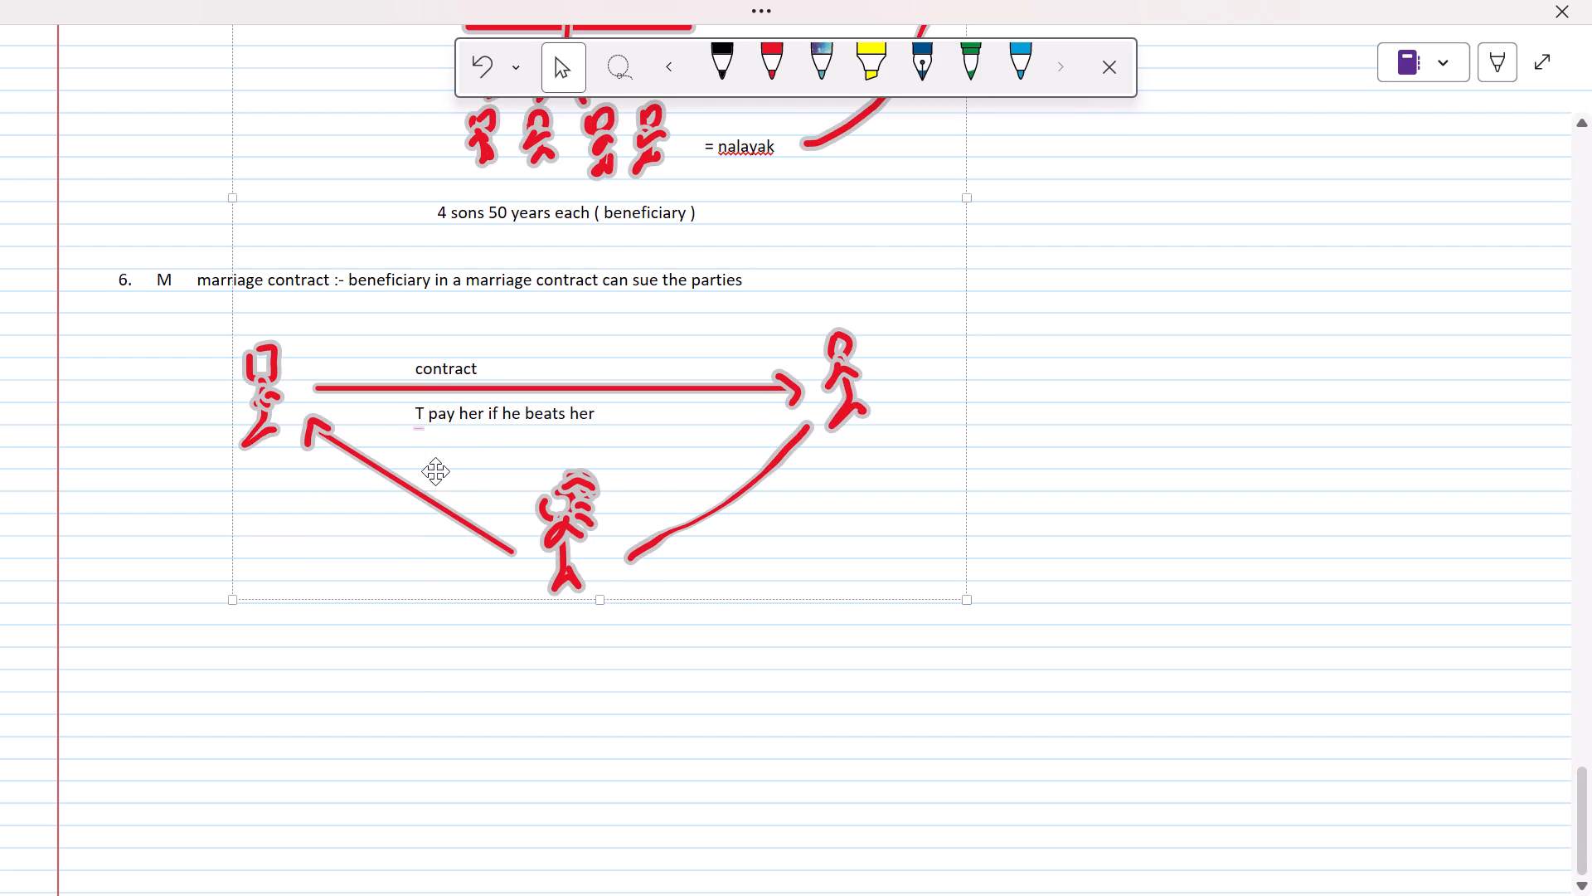
left_click_drag(301, 670, 295, 661)
right_click(423, 475)
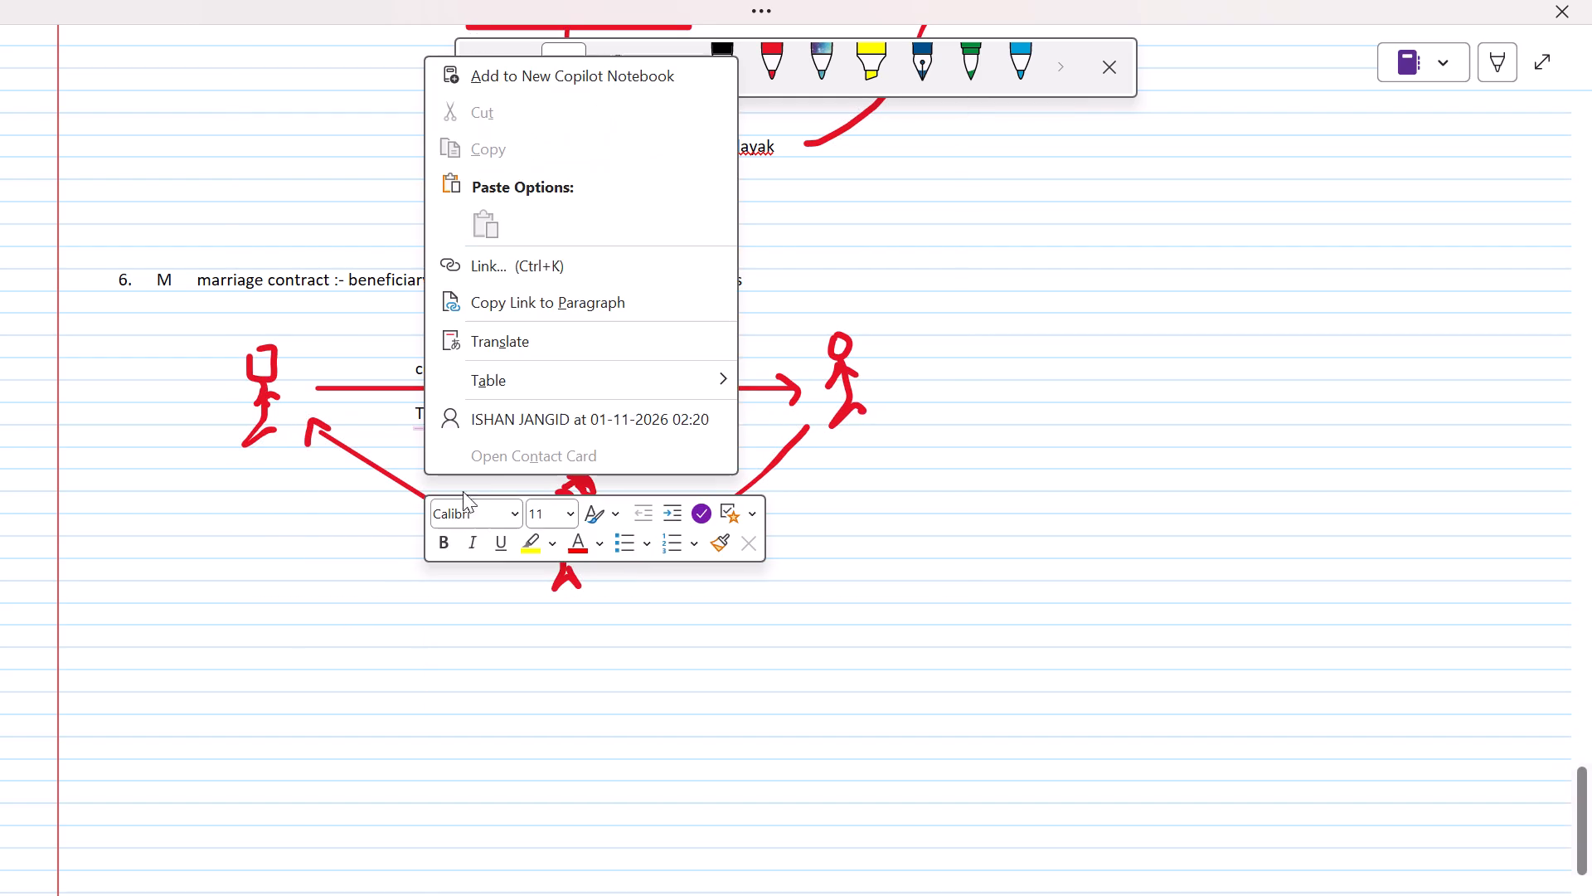
key("s")
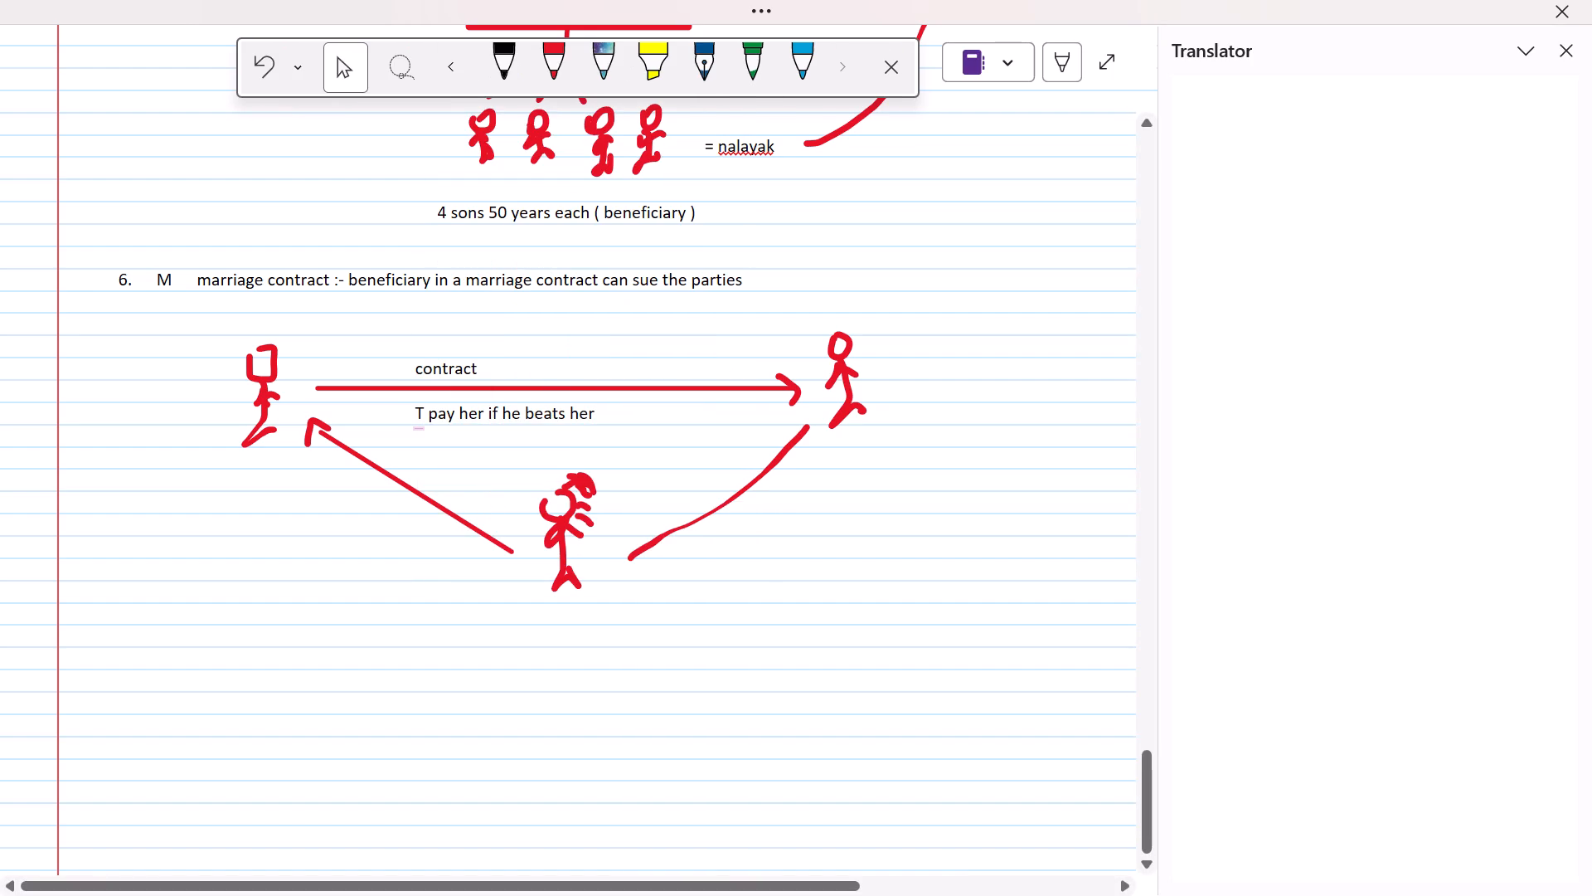
key("s")
key("u")
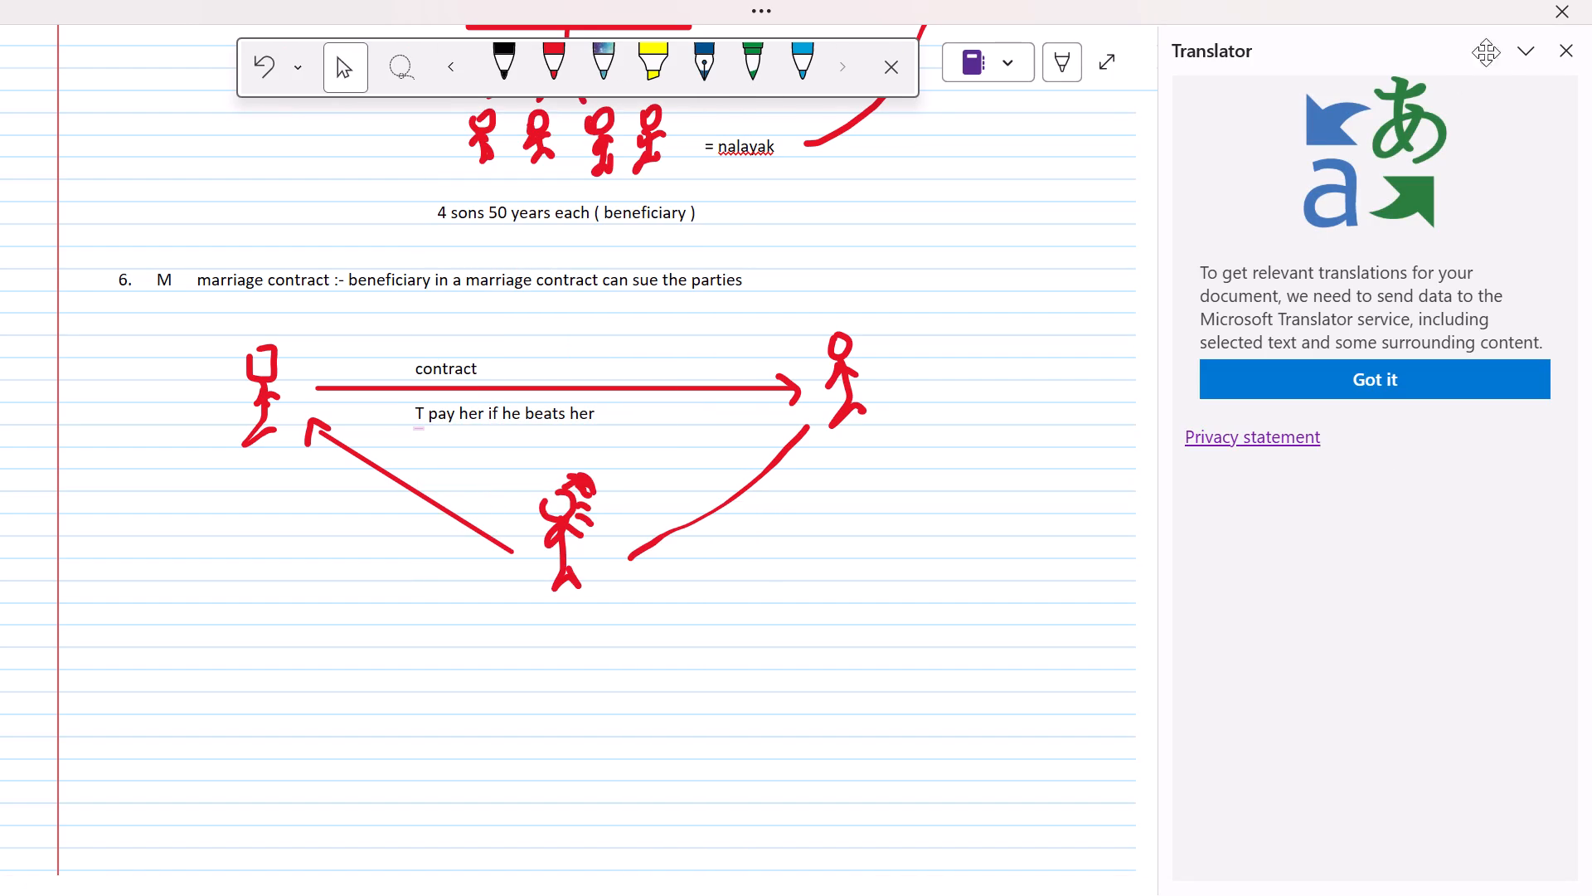
left_click(1560, 56)
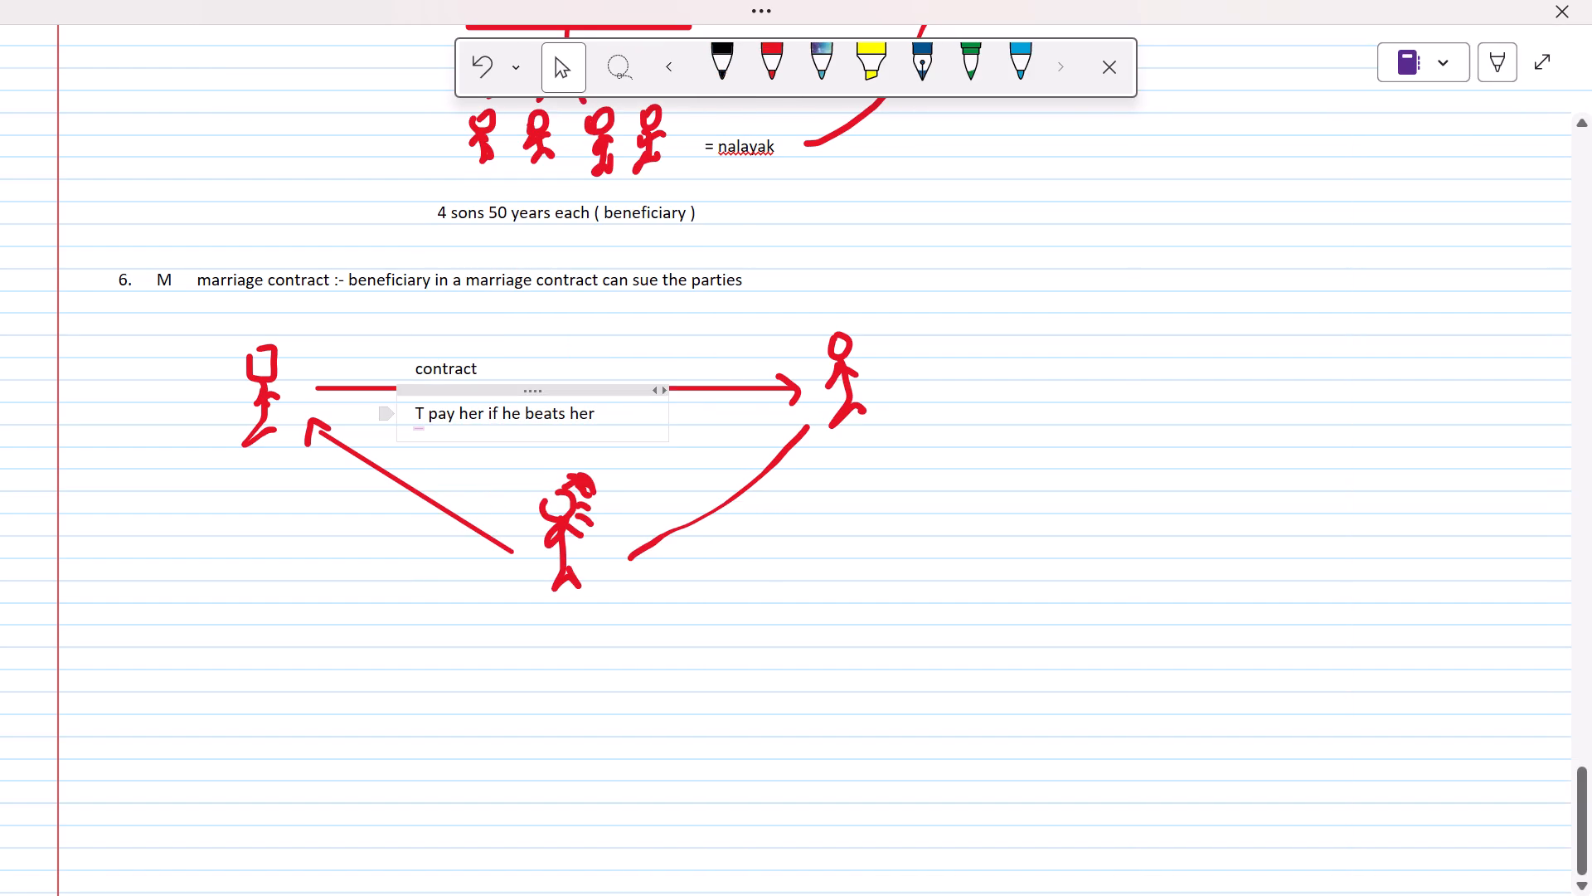
type("su")
key("e")
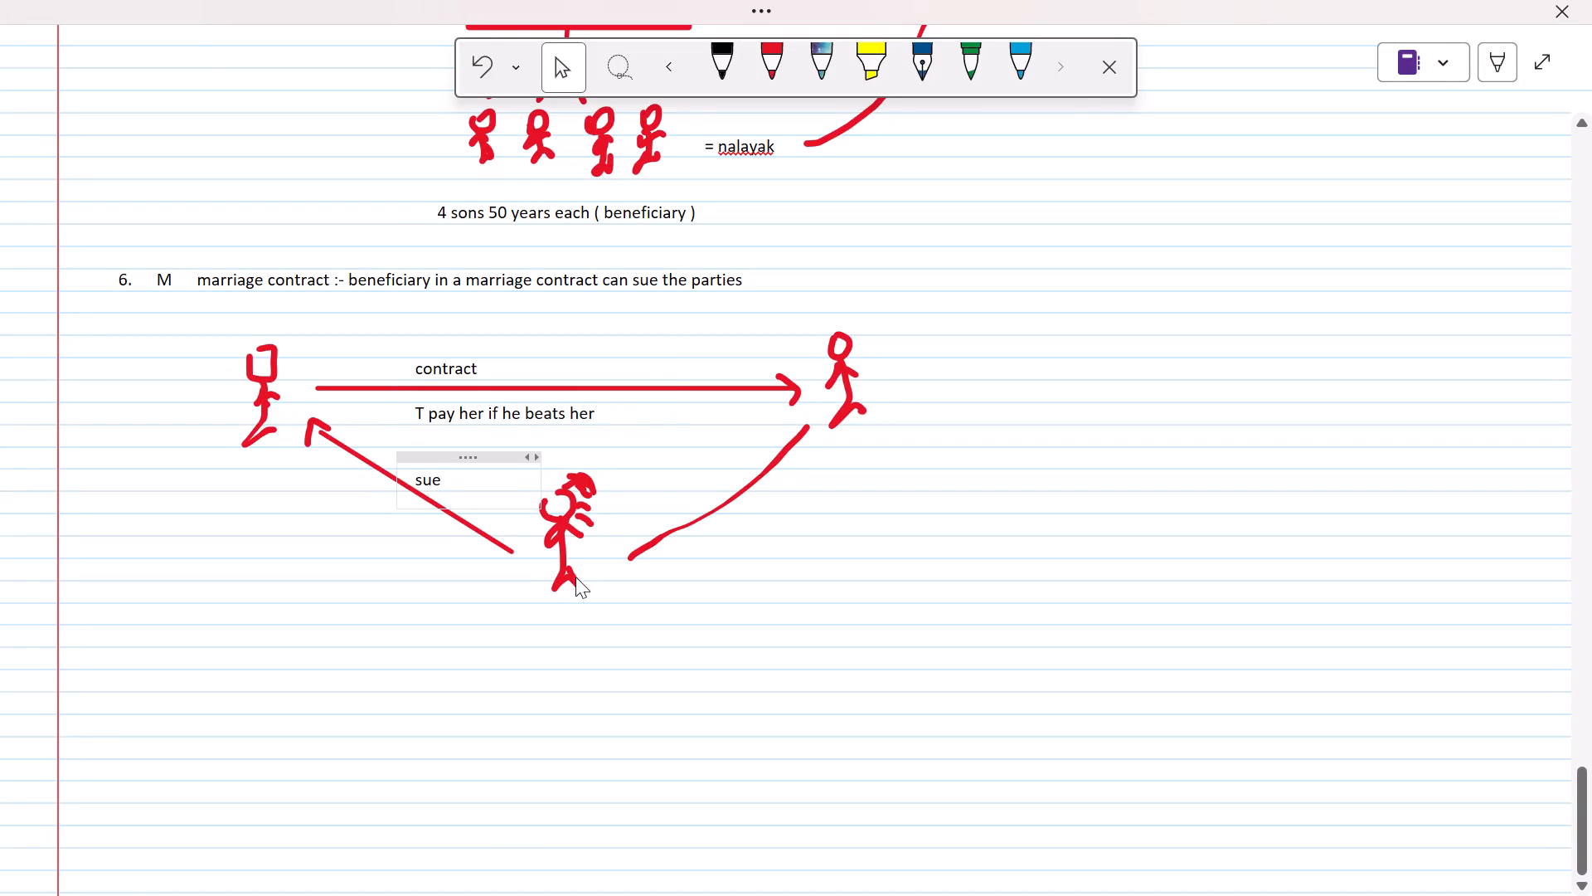
Add the text label "husband" below the square-headed figure.
left_click(209, 475)
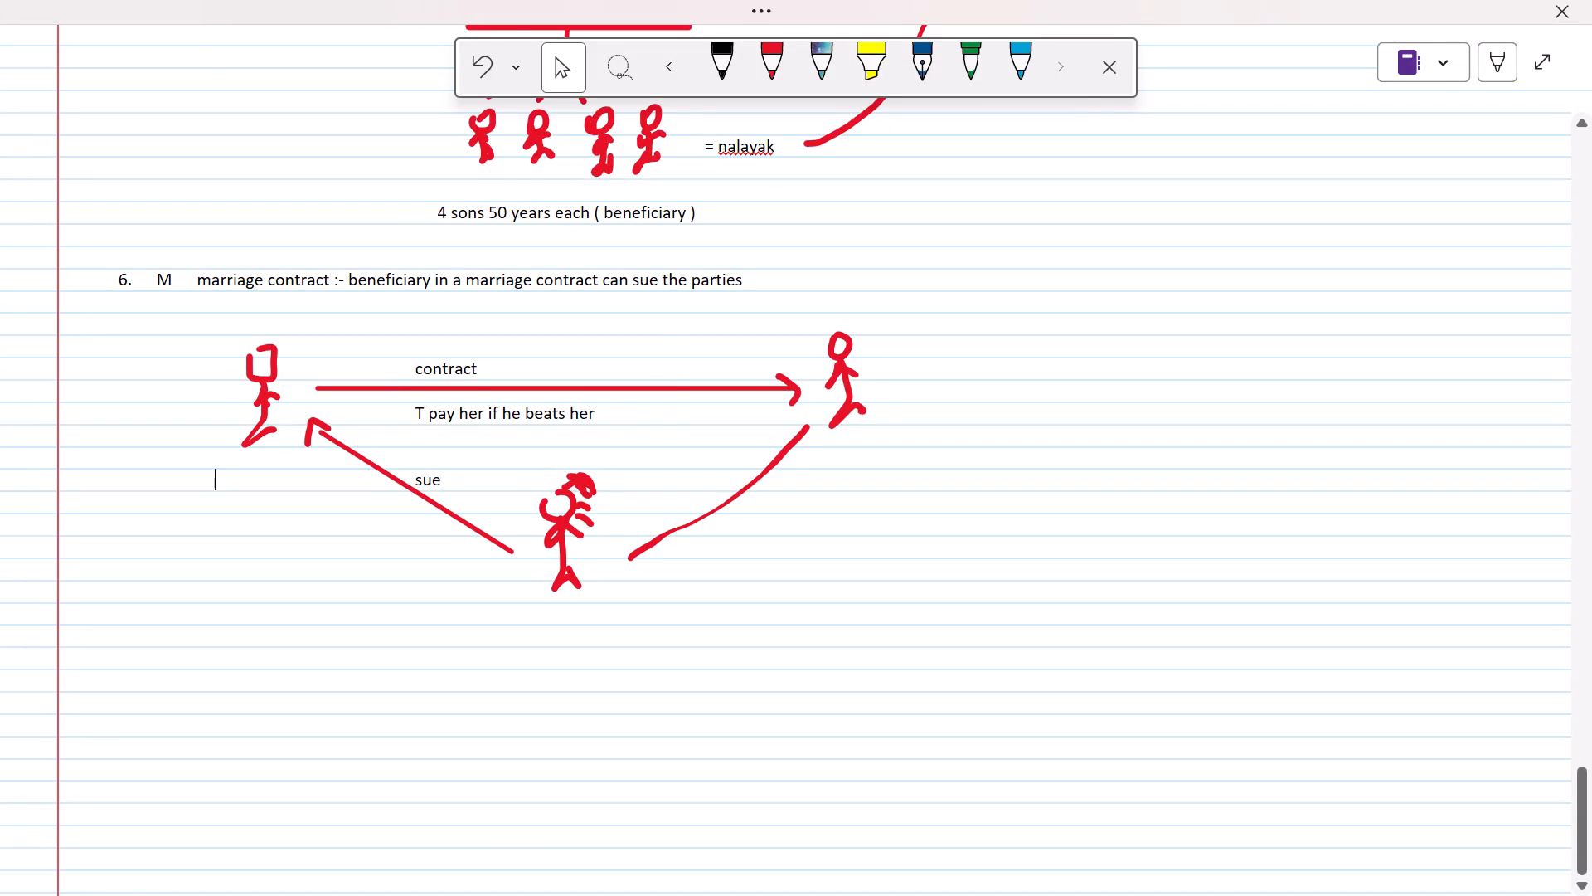
type("hus")
type("band")
key("Pause")
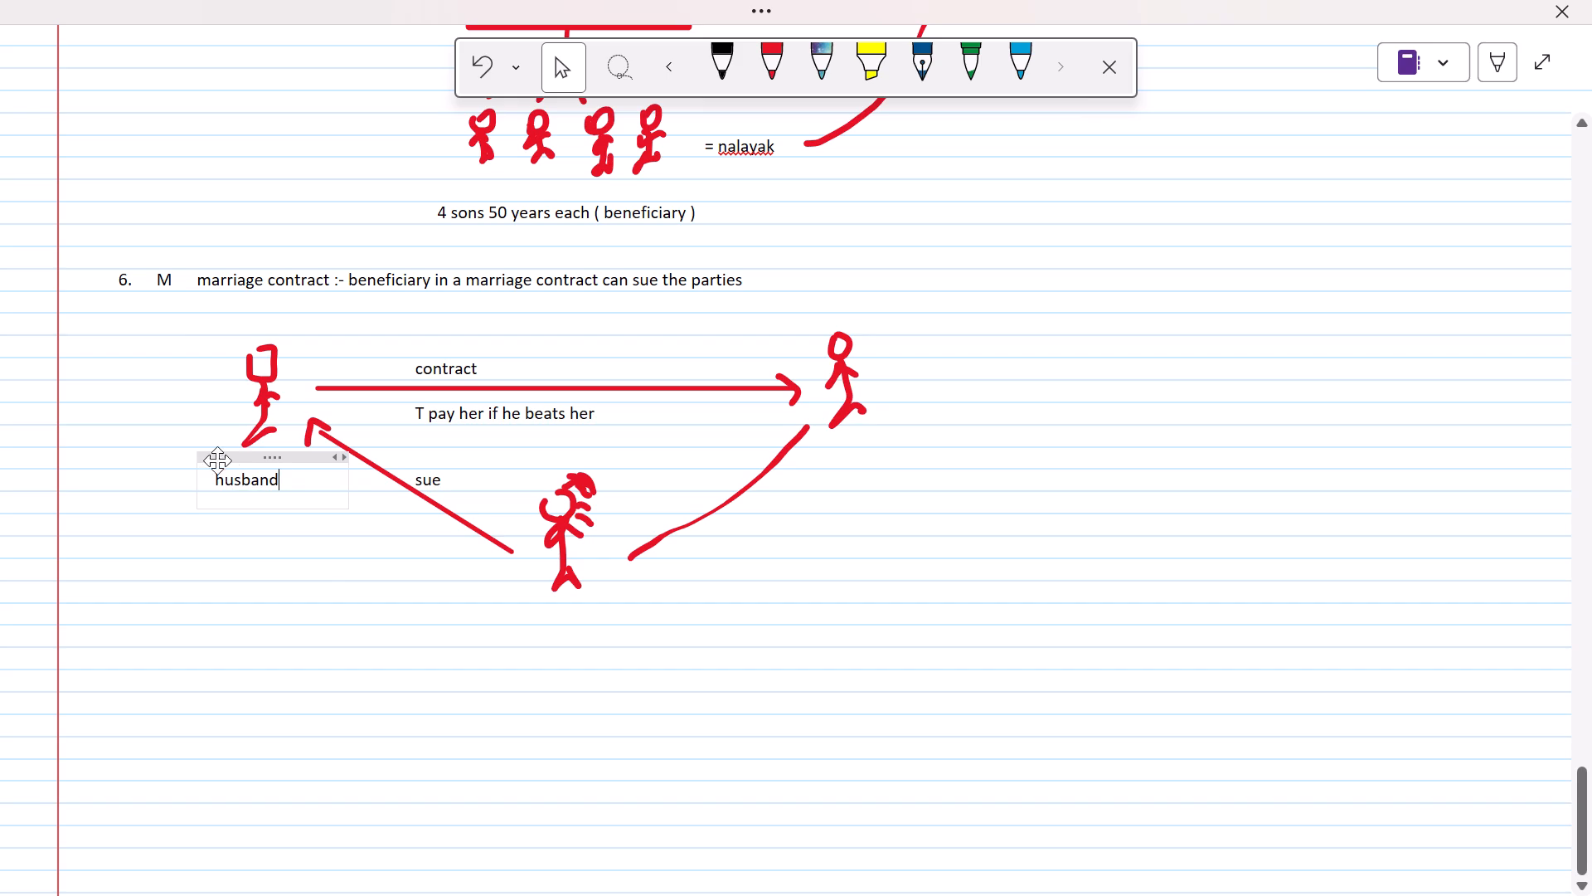
Add the text label "Father in law" below the round-headed figure at the tip of the horizontal arrow.
left_click(870, 459)
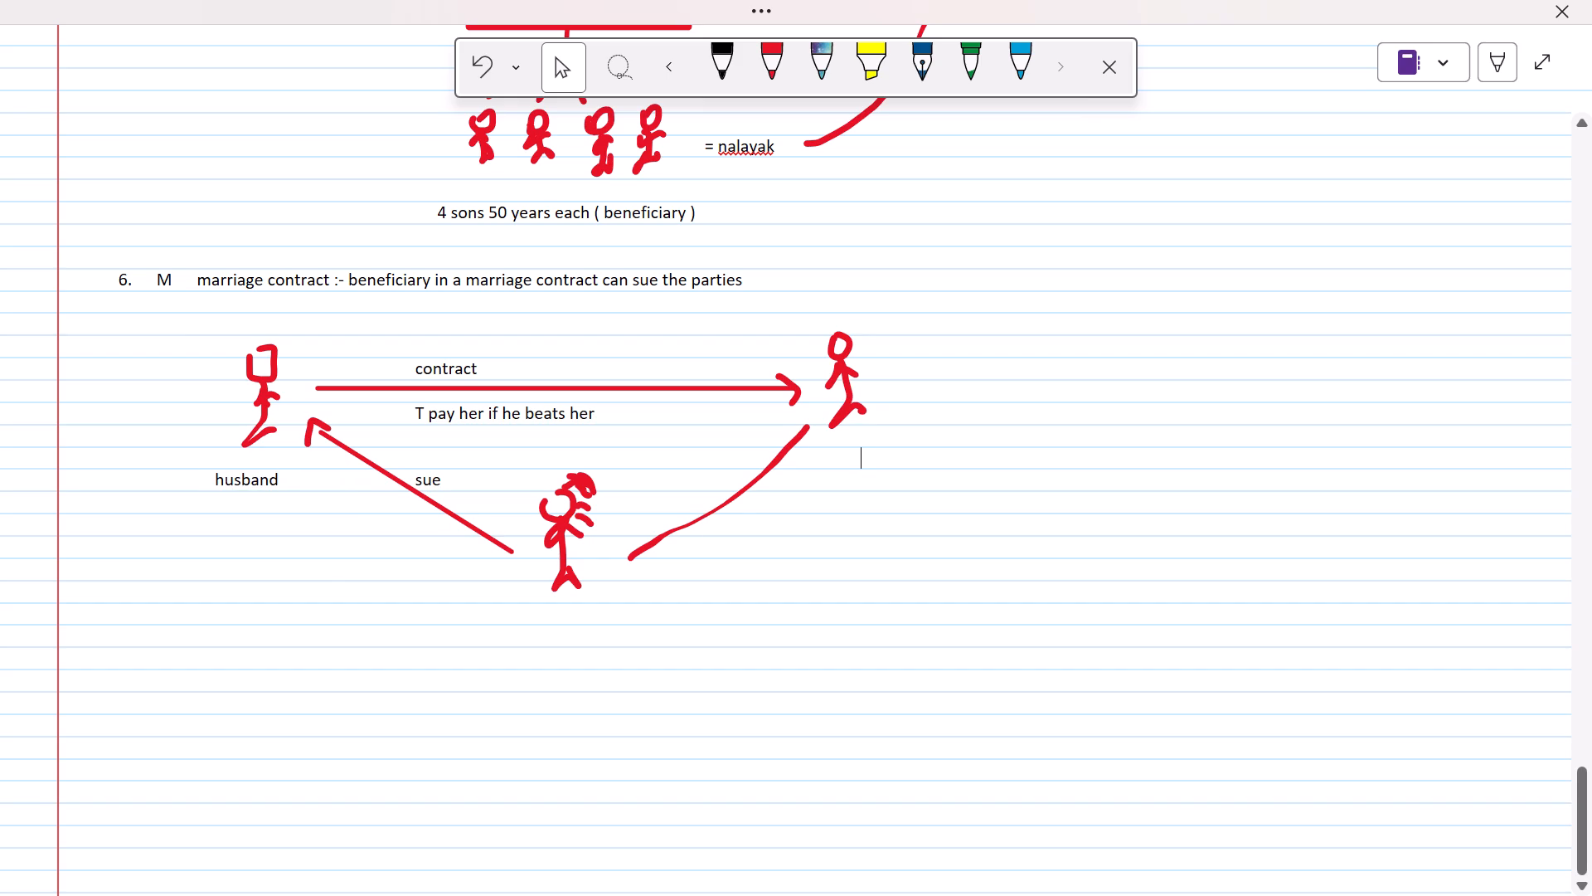
type("fathere in law")
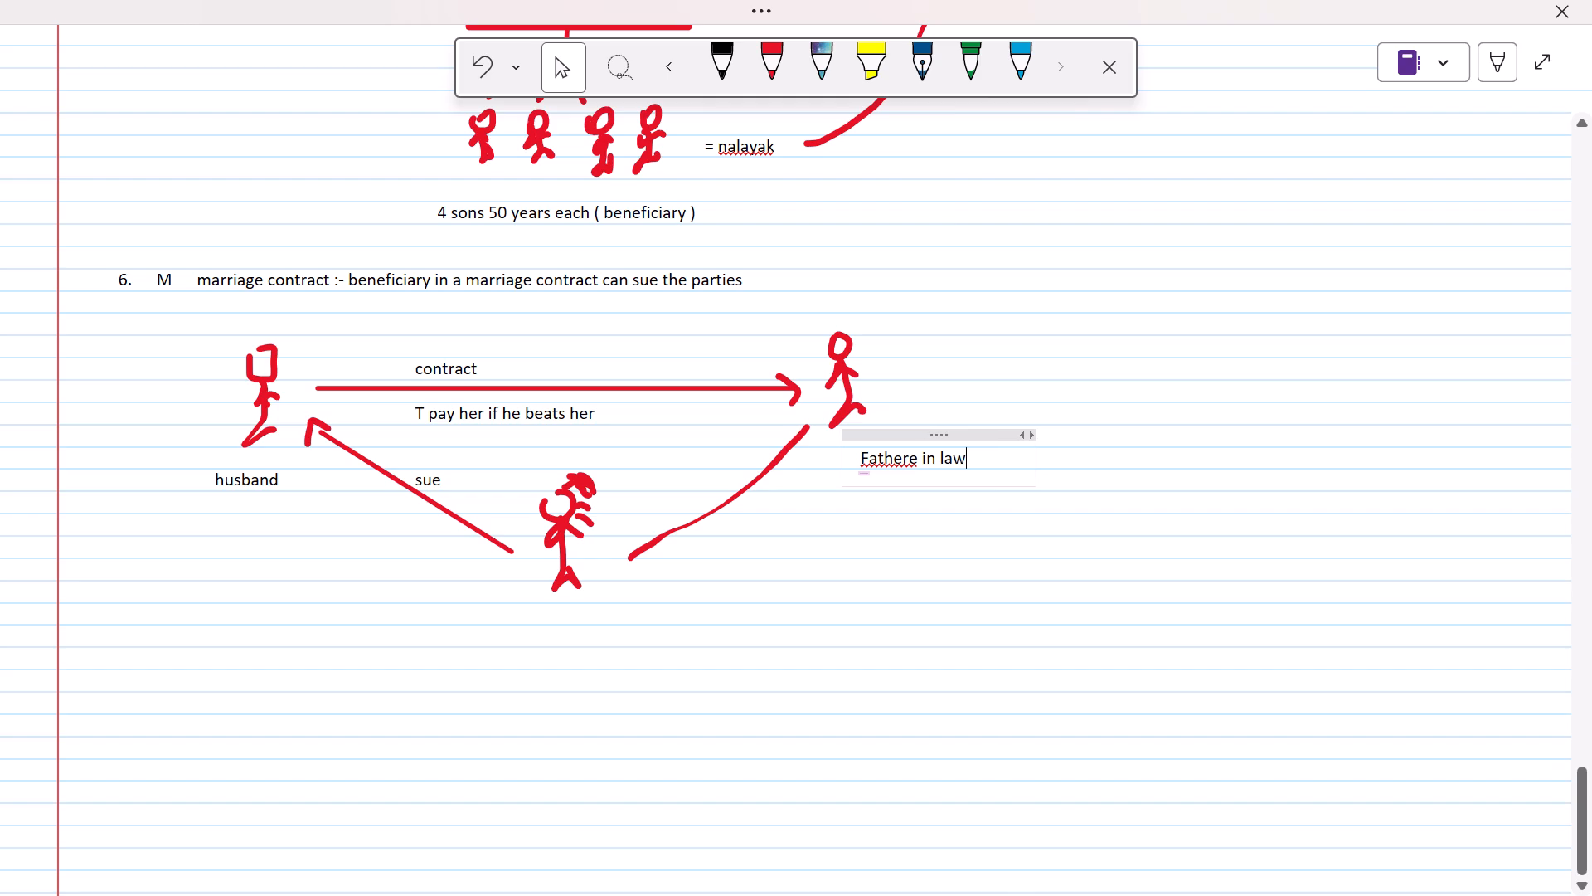
left_click(922, 457)
key("BackSpace")
key("BackSpace")
key("space")
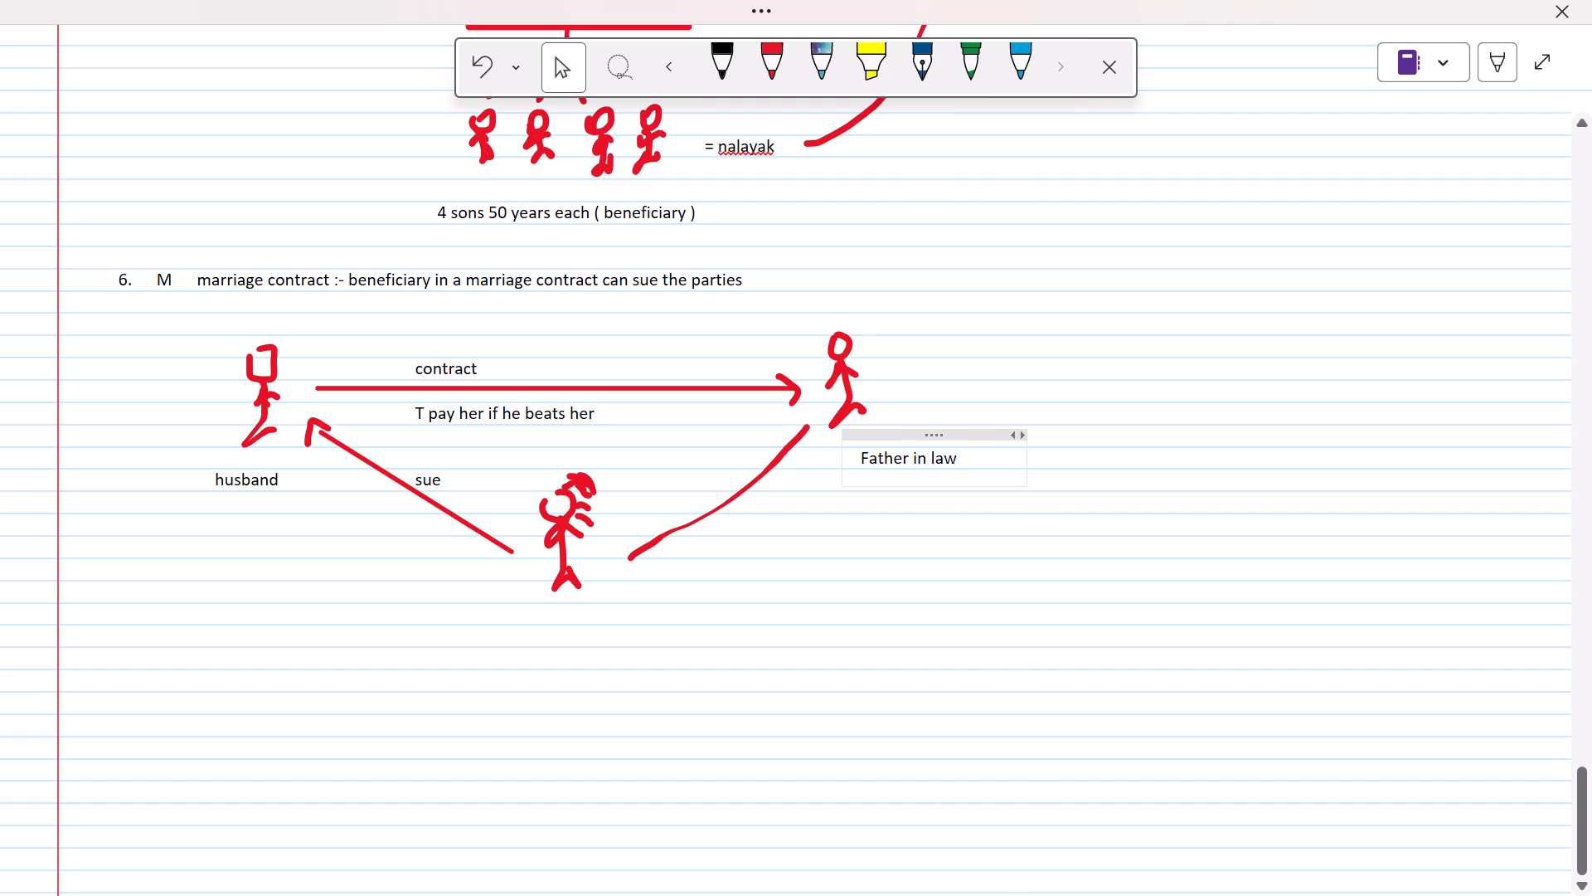
Add the text label "Wife beneficiary" below the figure with hair at the bottom of the diagram.
left_click(528, 612)
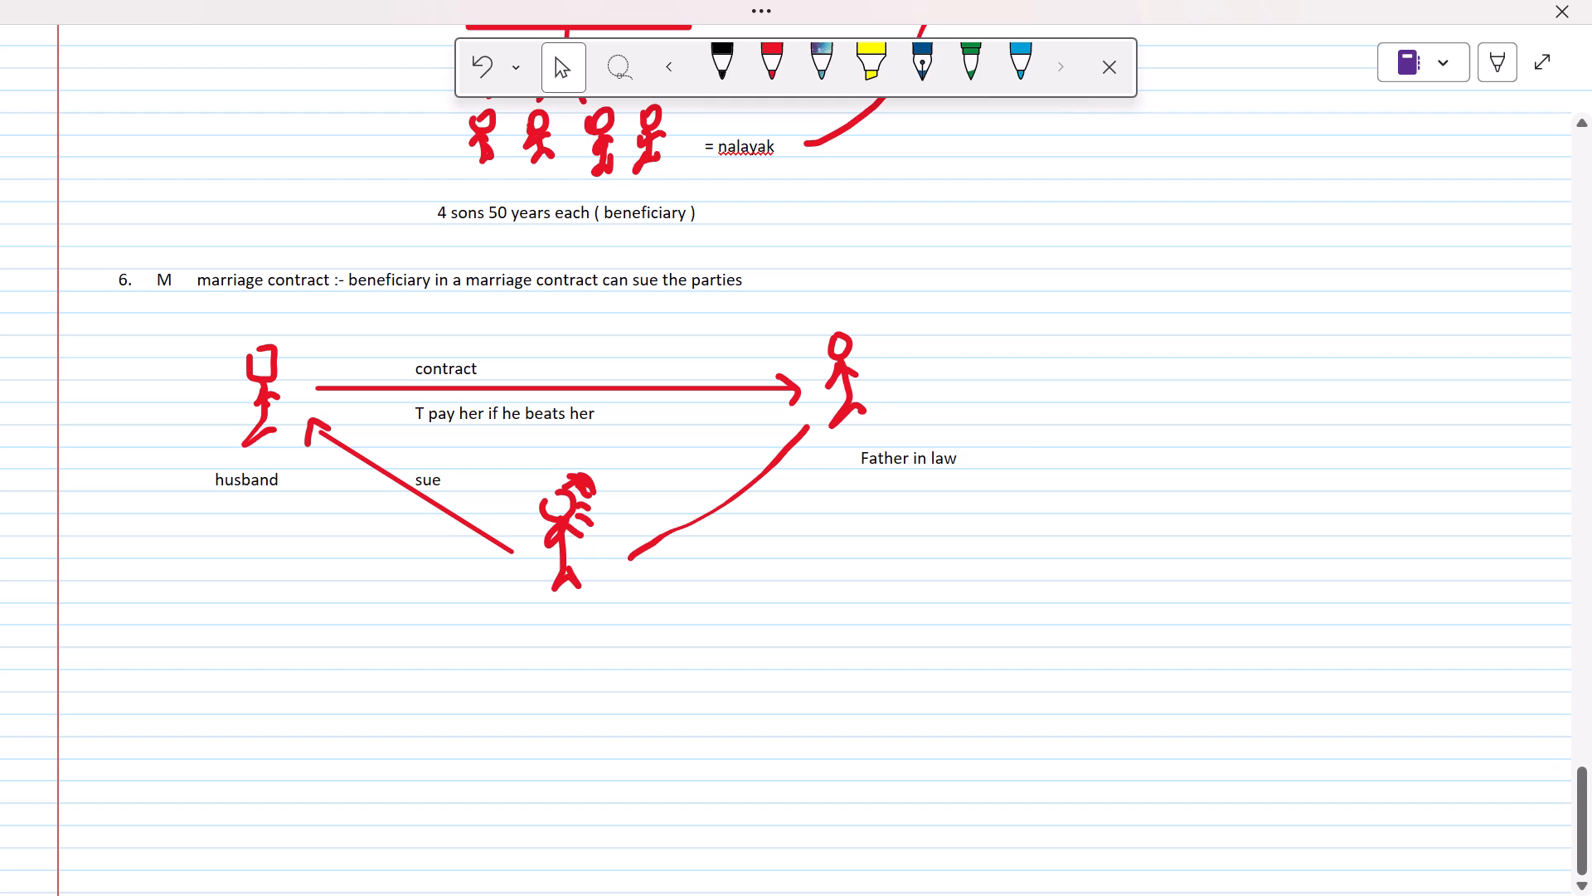
type("wife")
key("space")
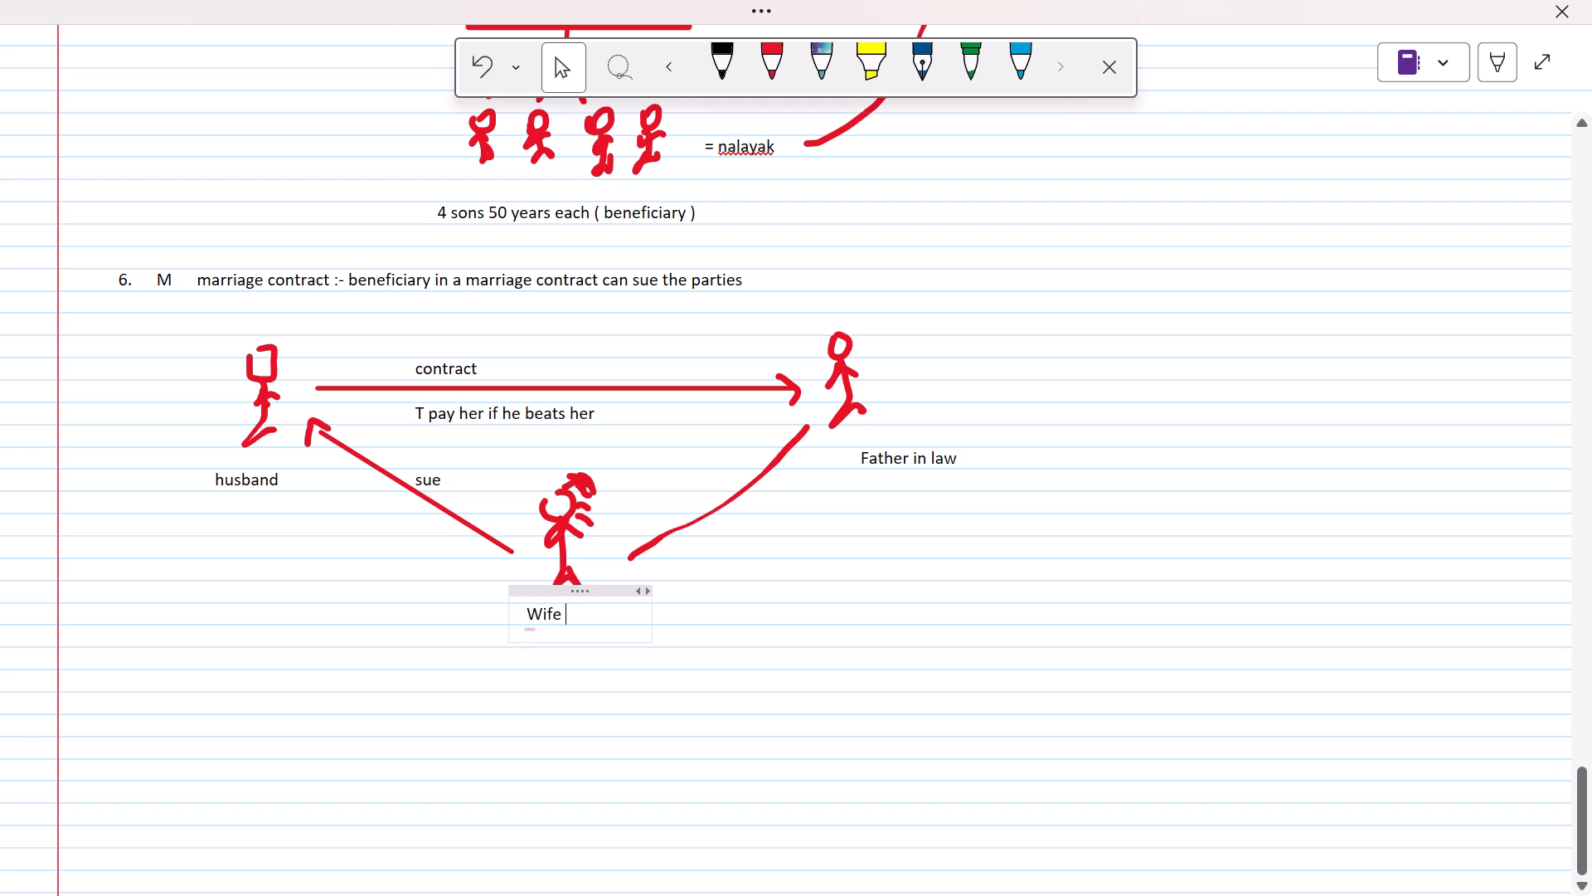
type("beneficiary")
key("space")
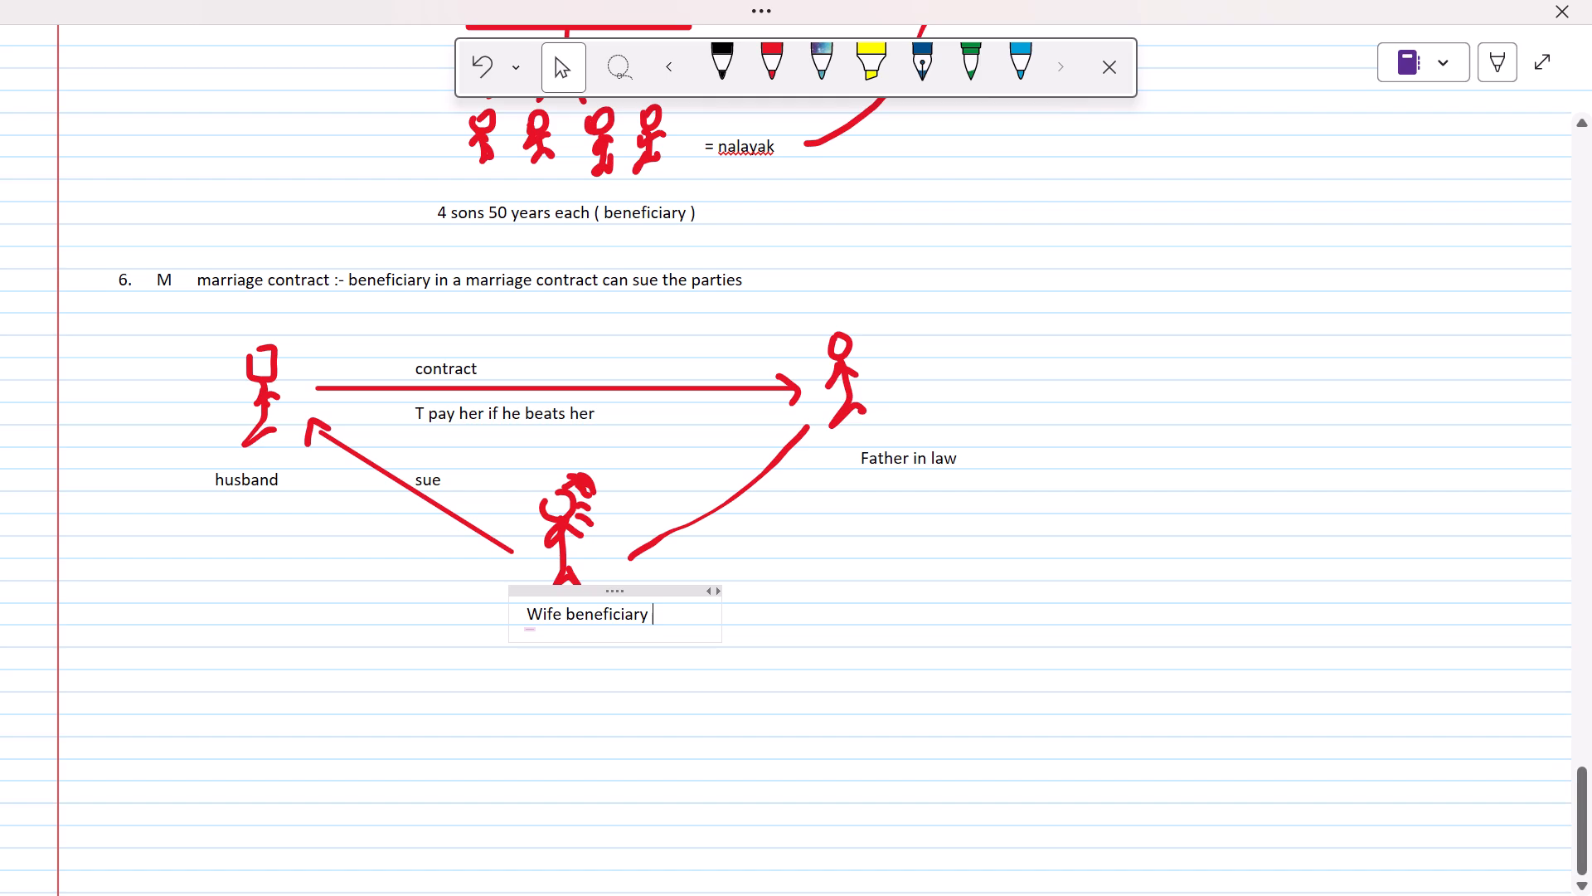
Start numbered item 7 with the letter "A" in the blank space below the marriage contract diagram.
scroll(516, 670, "down", 2)
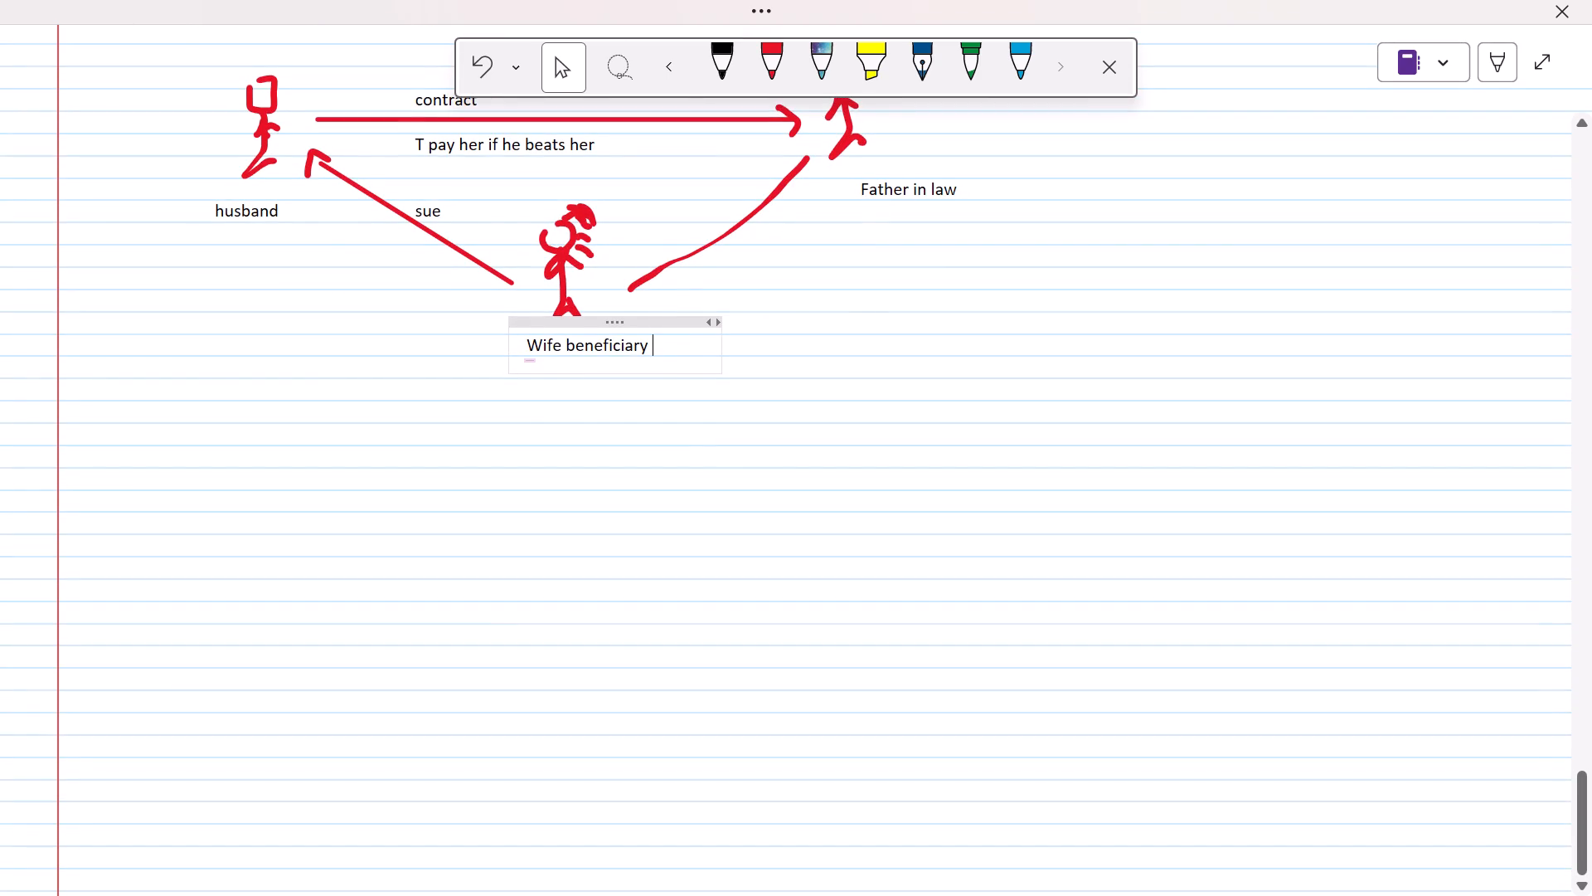
left_click(138, 431)
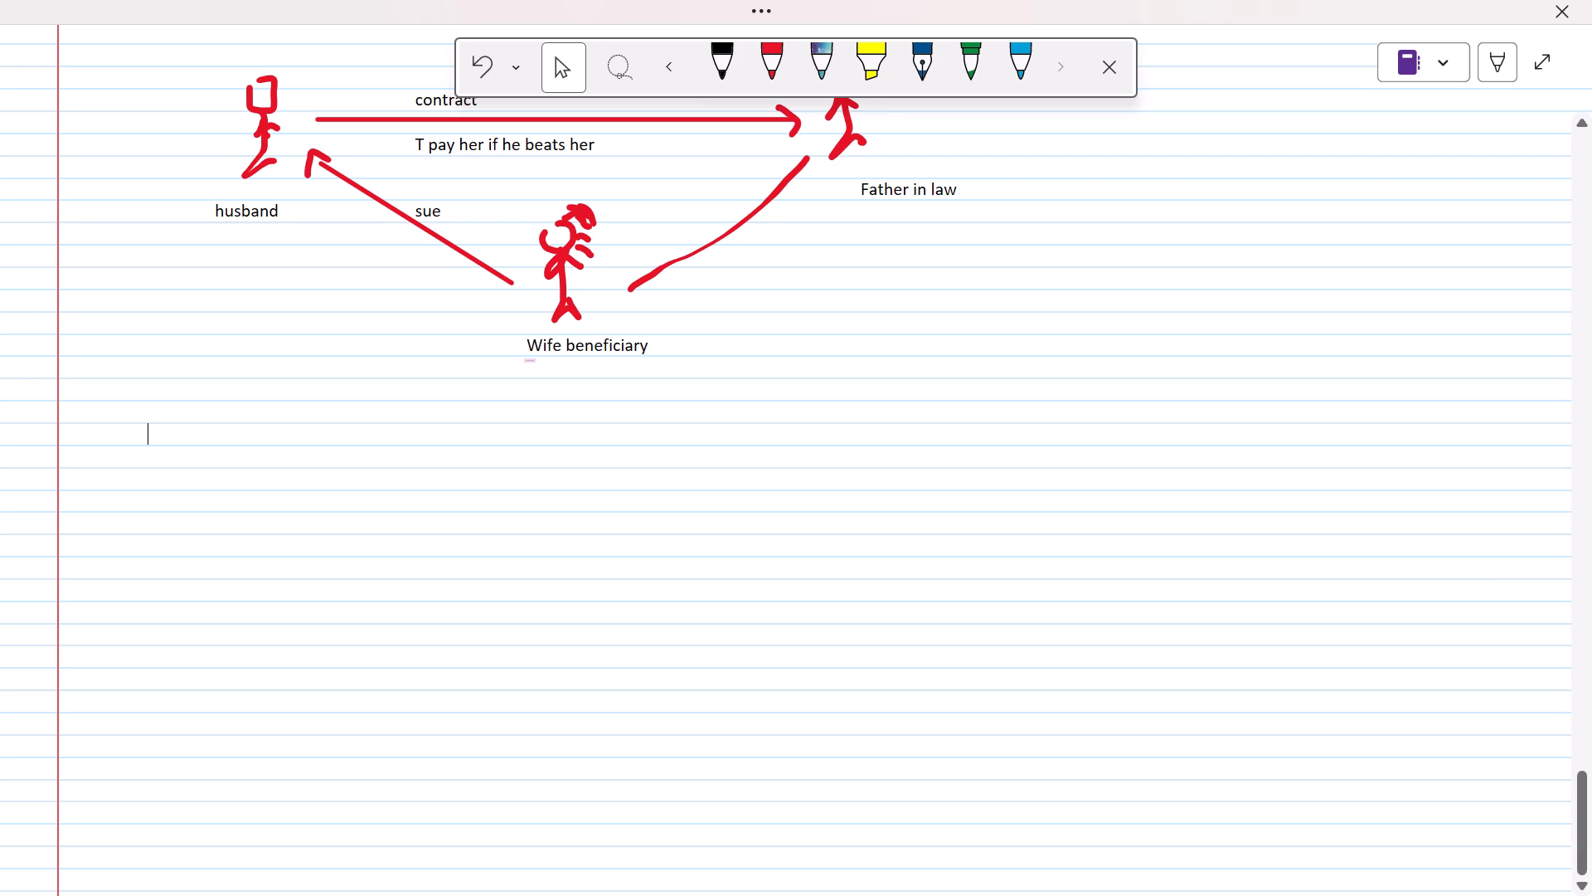
key("7")
type(".")
key("space")
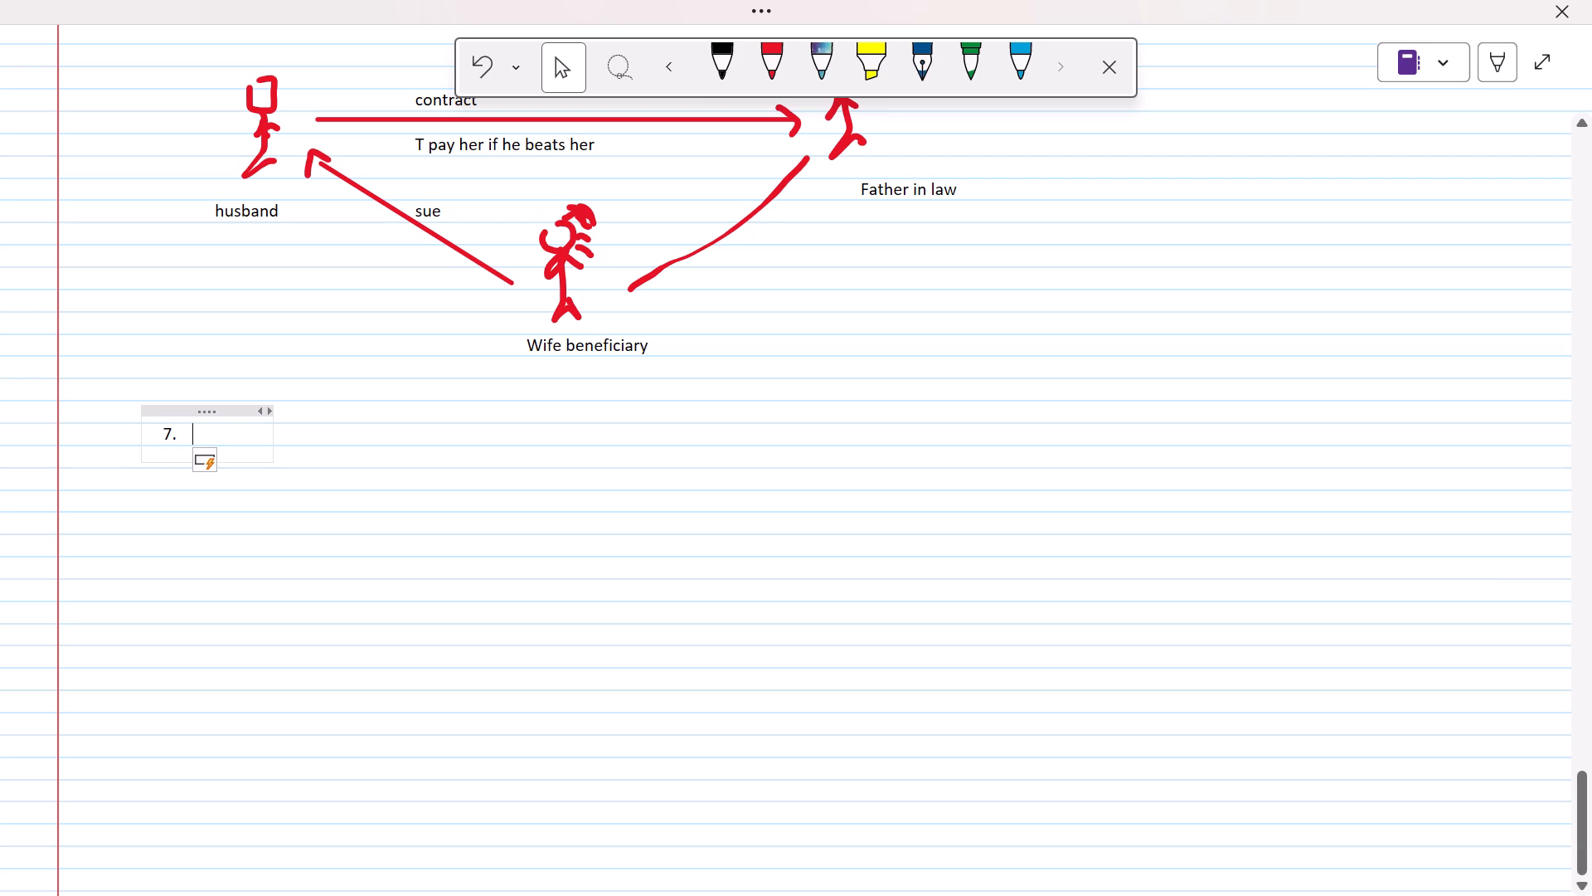
type("A")
key("space")
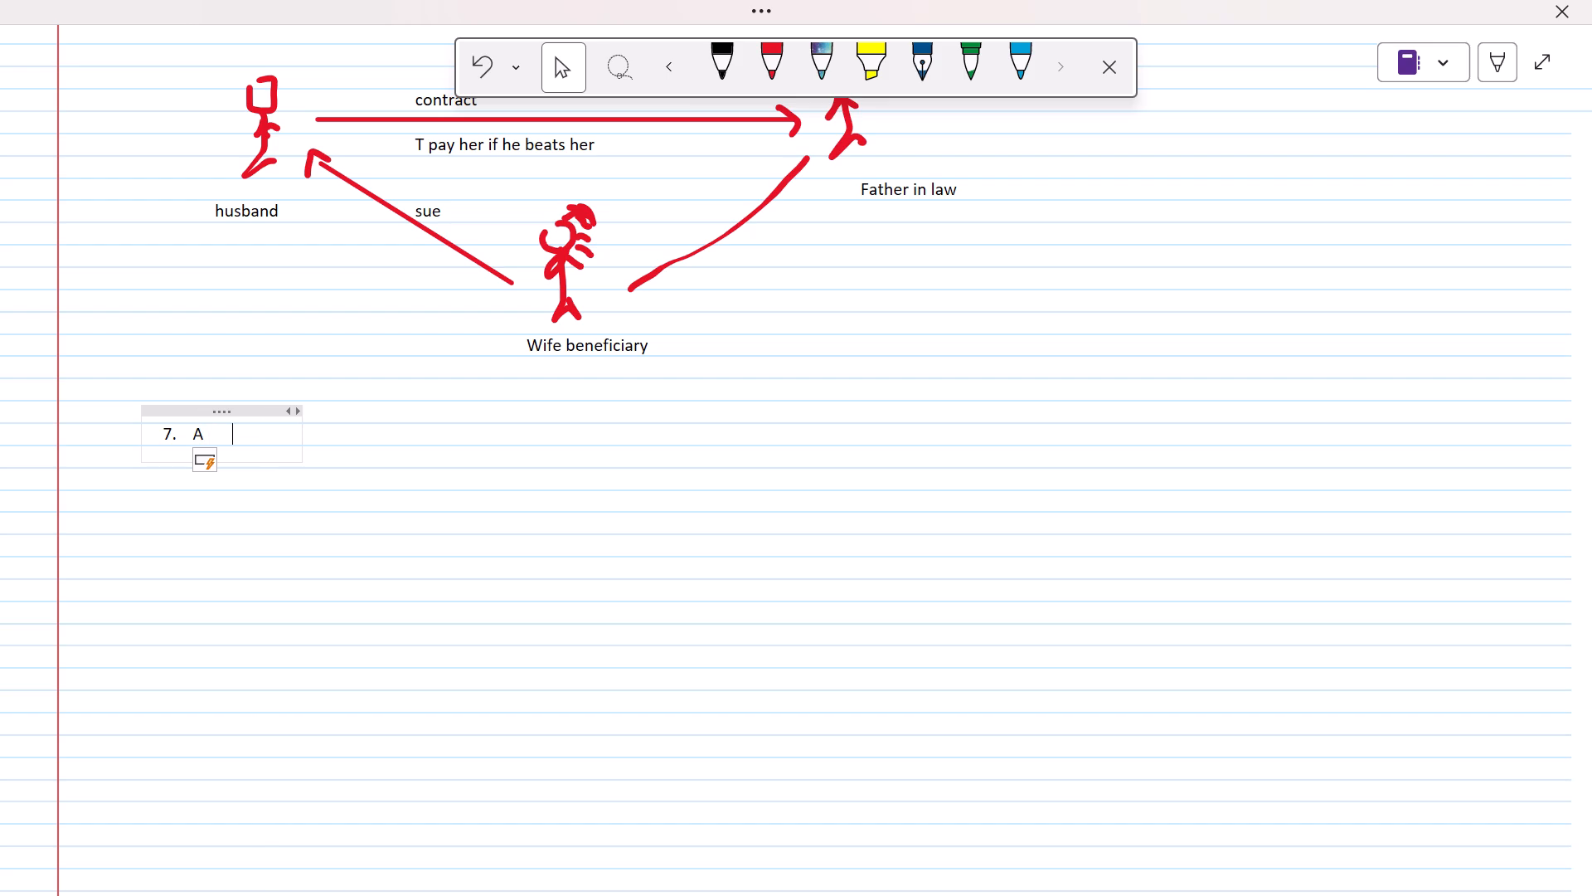
Enter the heading "acknwledgement or astoppel" after the letter A in item 7.
key("a")
type("ck")
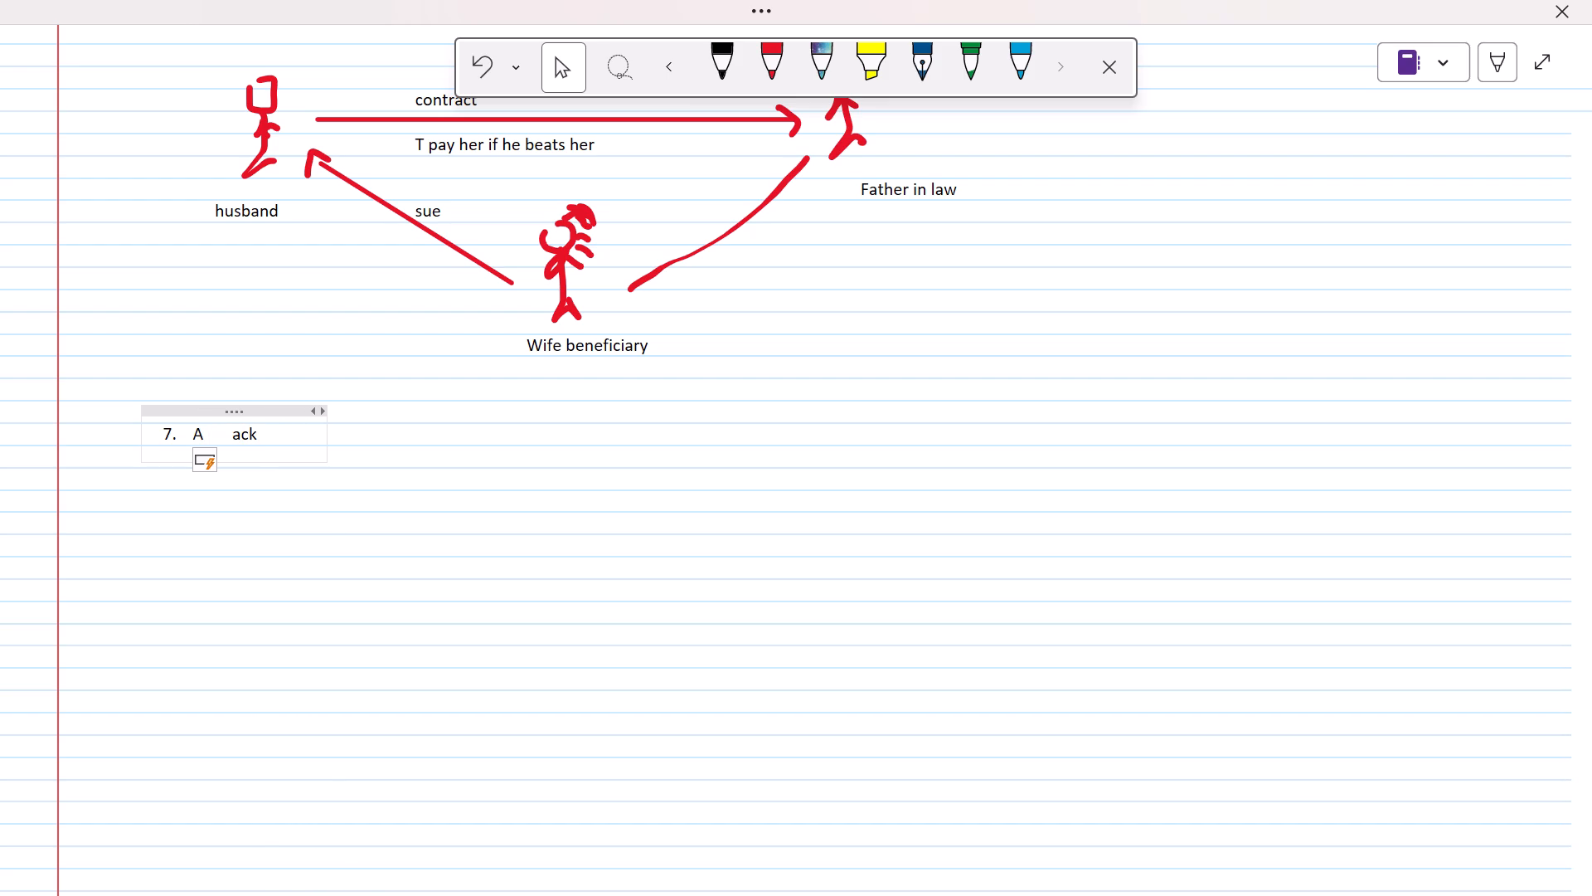
type("no")
key("equal")
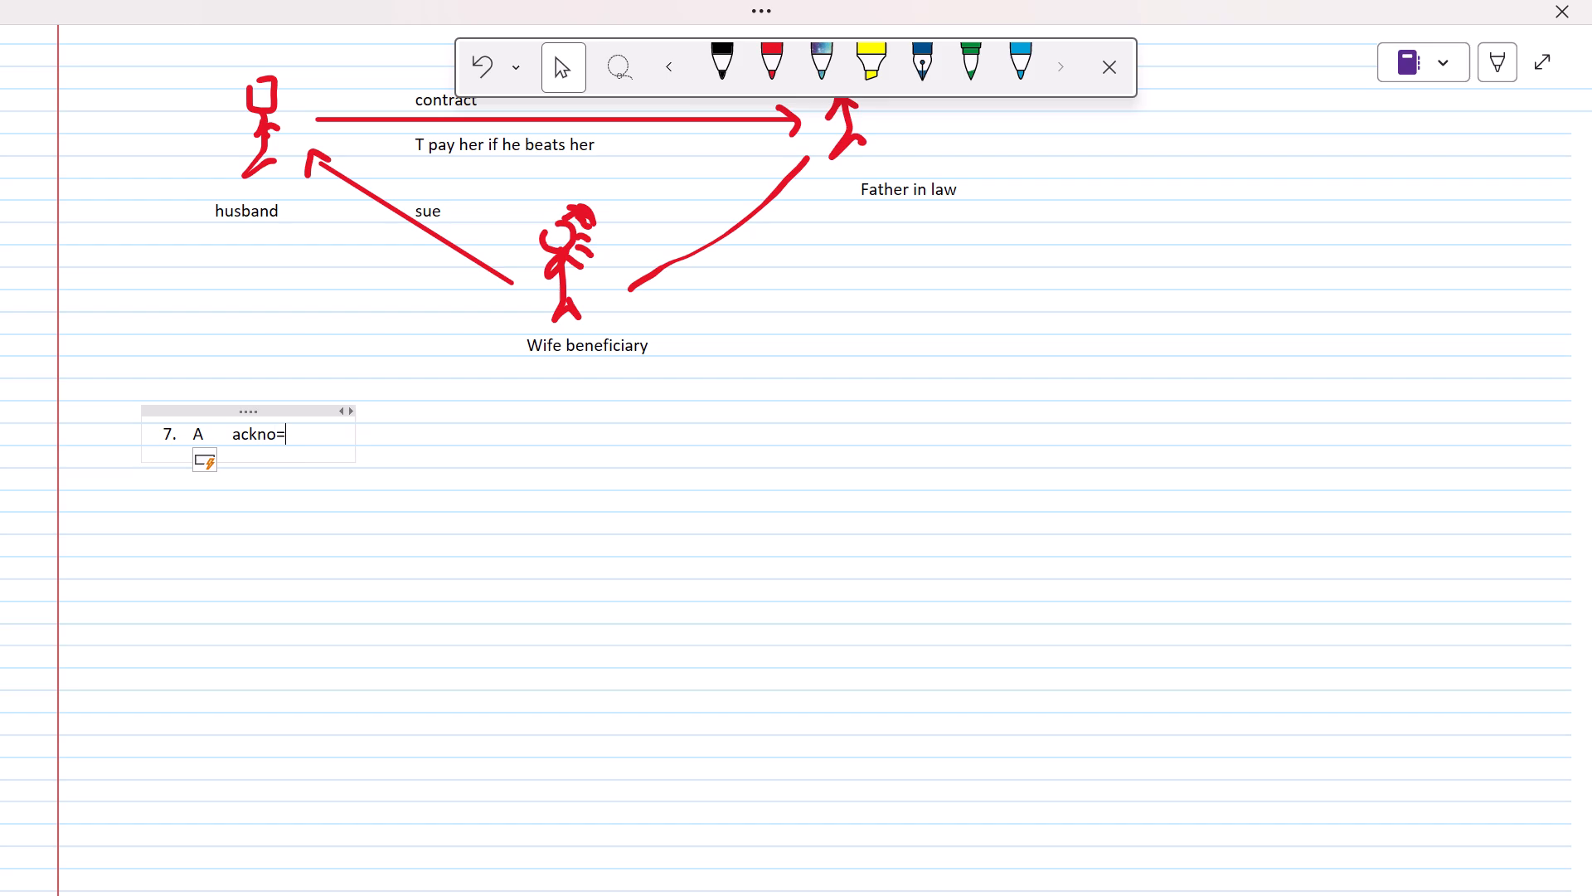
key("BackSpace")
key("BackSpace")
type("wled")
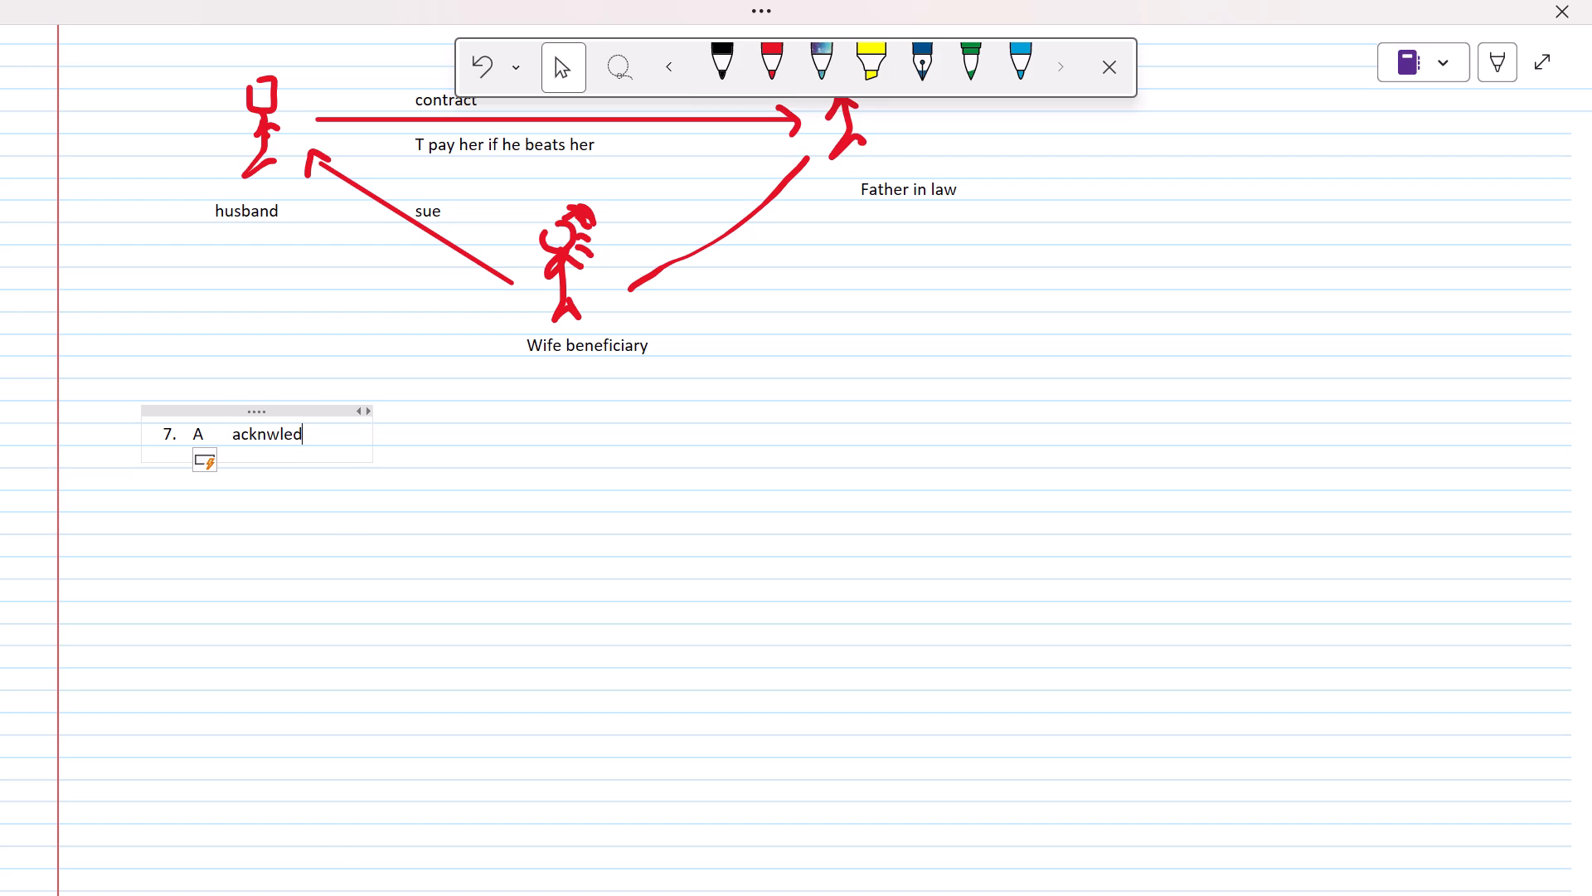
type("gement")
key("space")
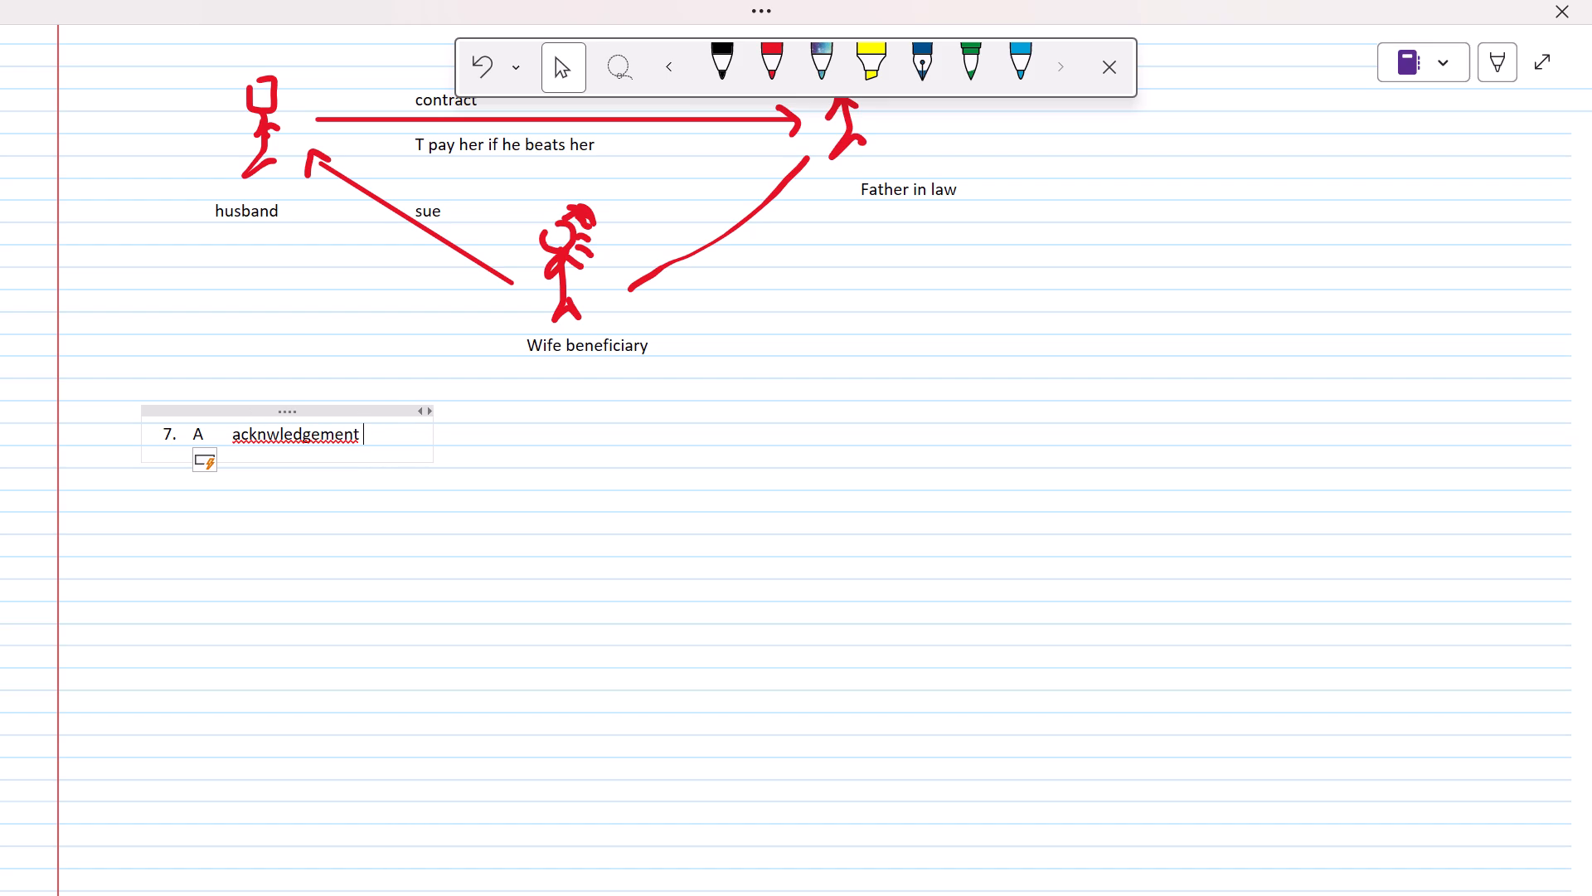
type("or")
key("space")
type("ast")
type("oppp")
key("BackSpace")
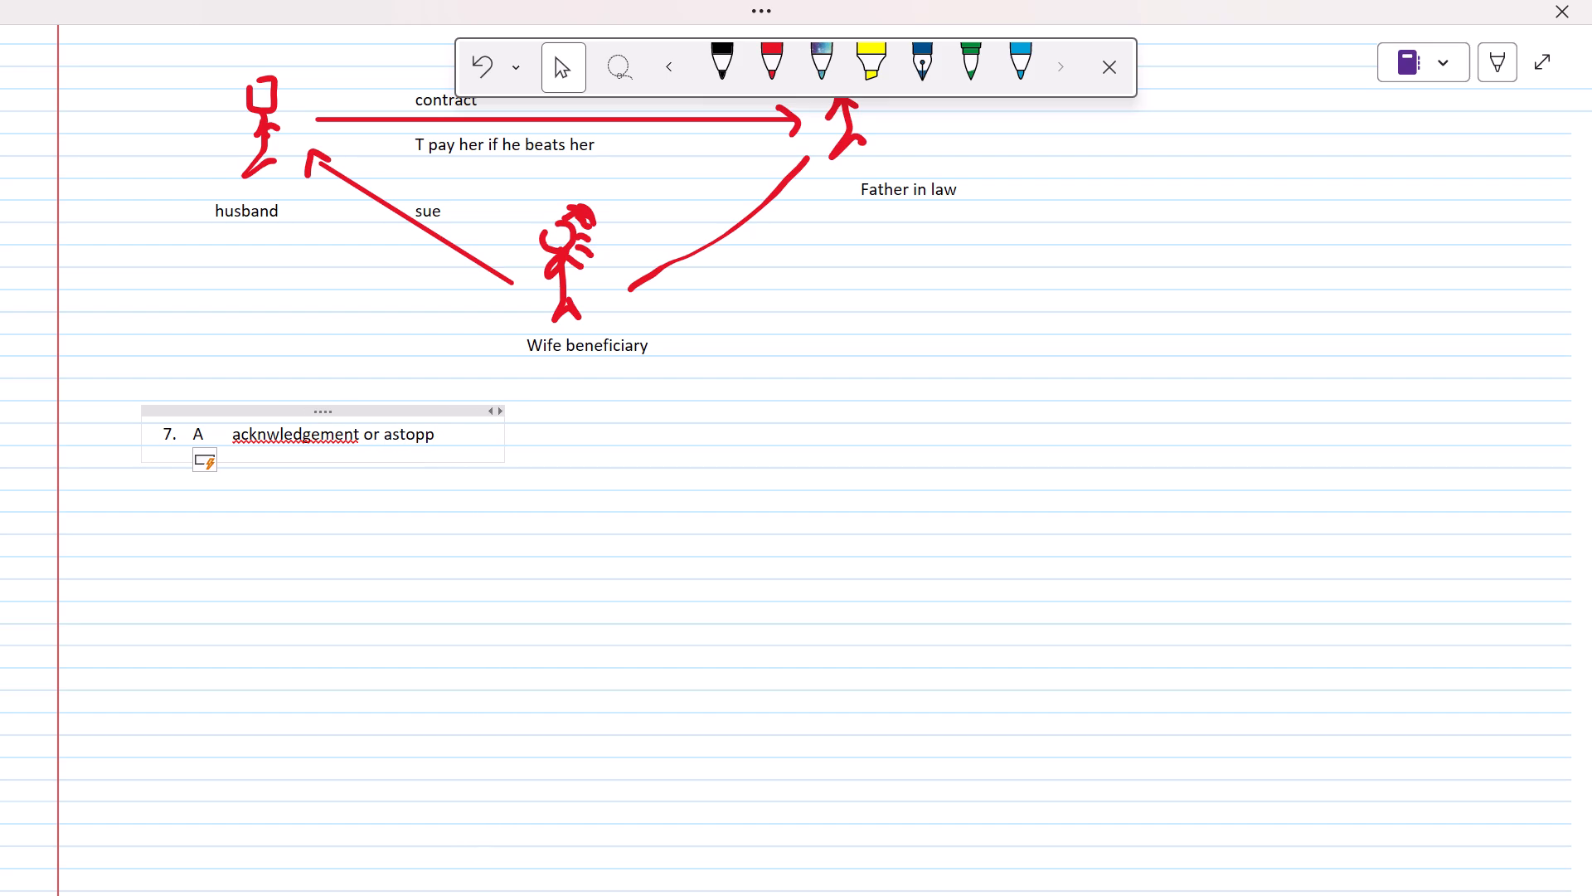
type("el")
key("space")
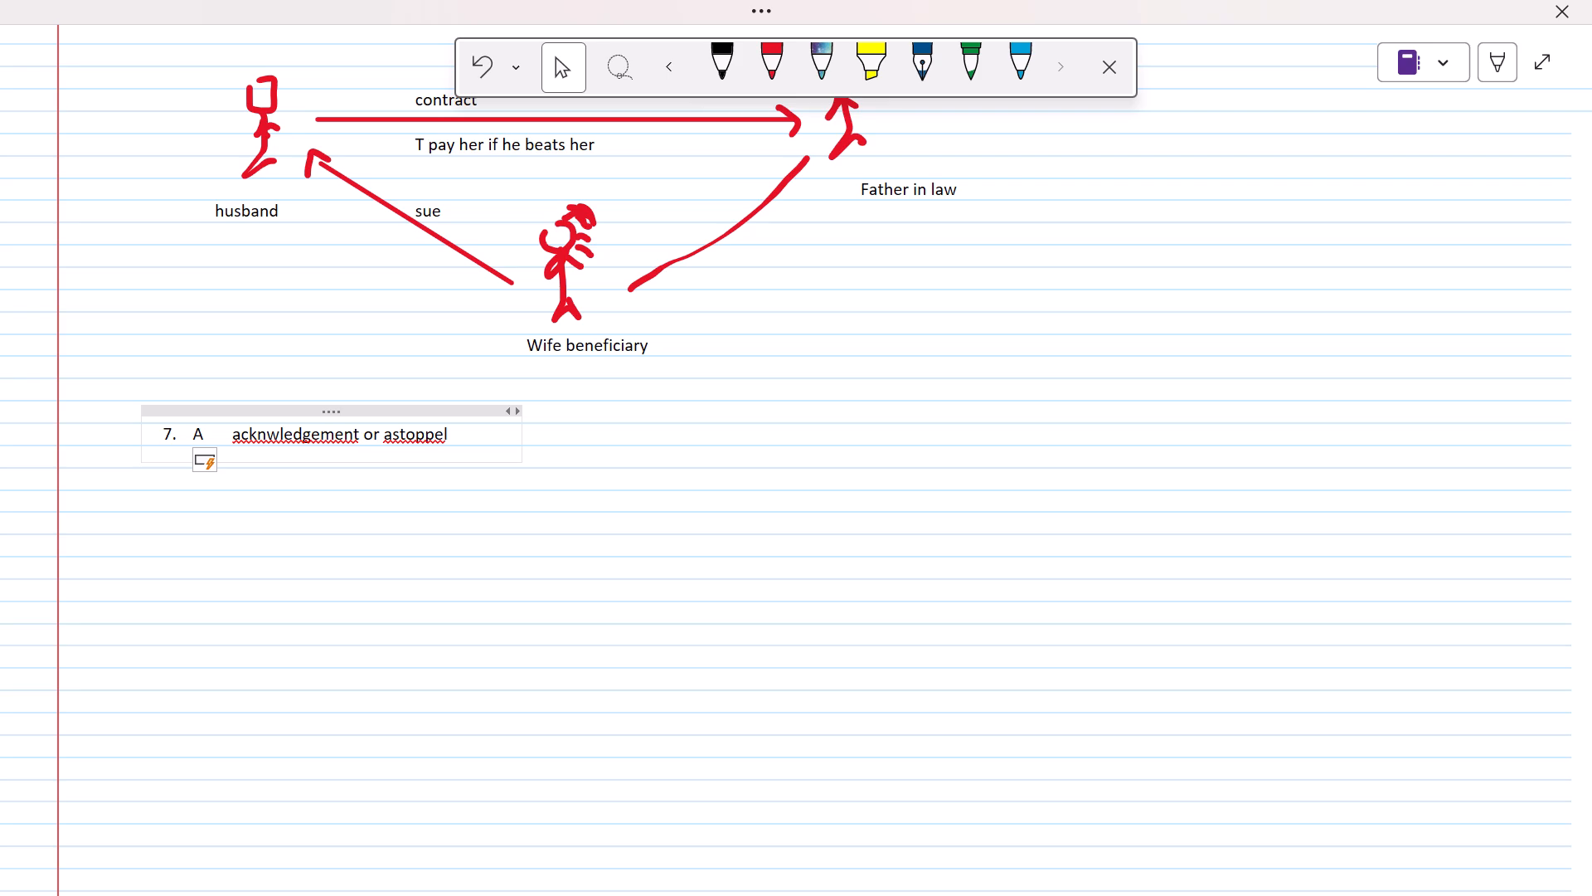
Correct the word "astoppel" in the item 7 heading to "estoppel".
key("Left")
key("Left")
key("Left")
key("Left")
key("Left")
key("Left")
key("Left")
key("Left")
key("BackSpace")
key("e")
key("Right")
key("Right")
key("Right")
key("Right")
key("Right")
key("Right")
key("Right")
key("Right")
Begin the explanation after the item 7 heading with a colon and the text "where the gent".
type(":")
key("space")
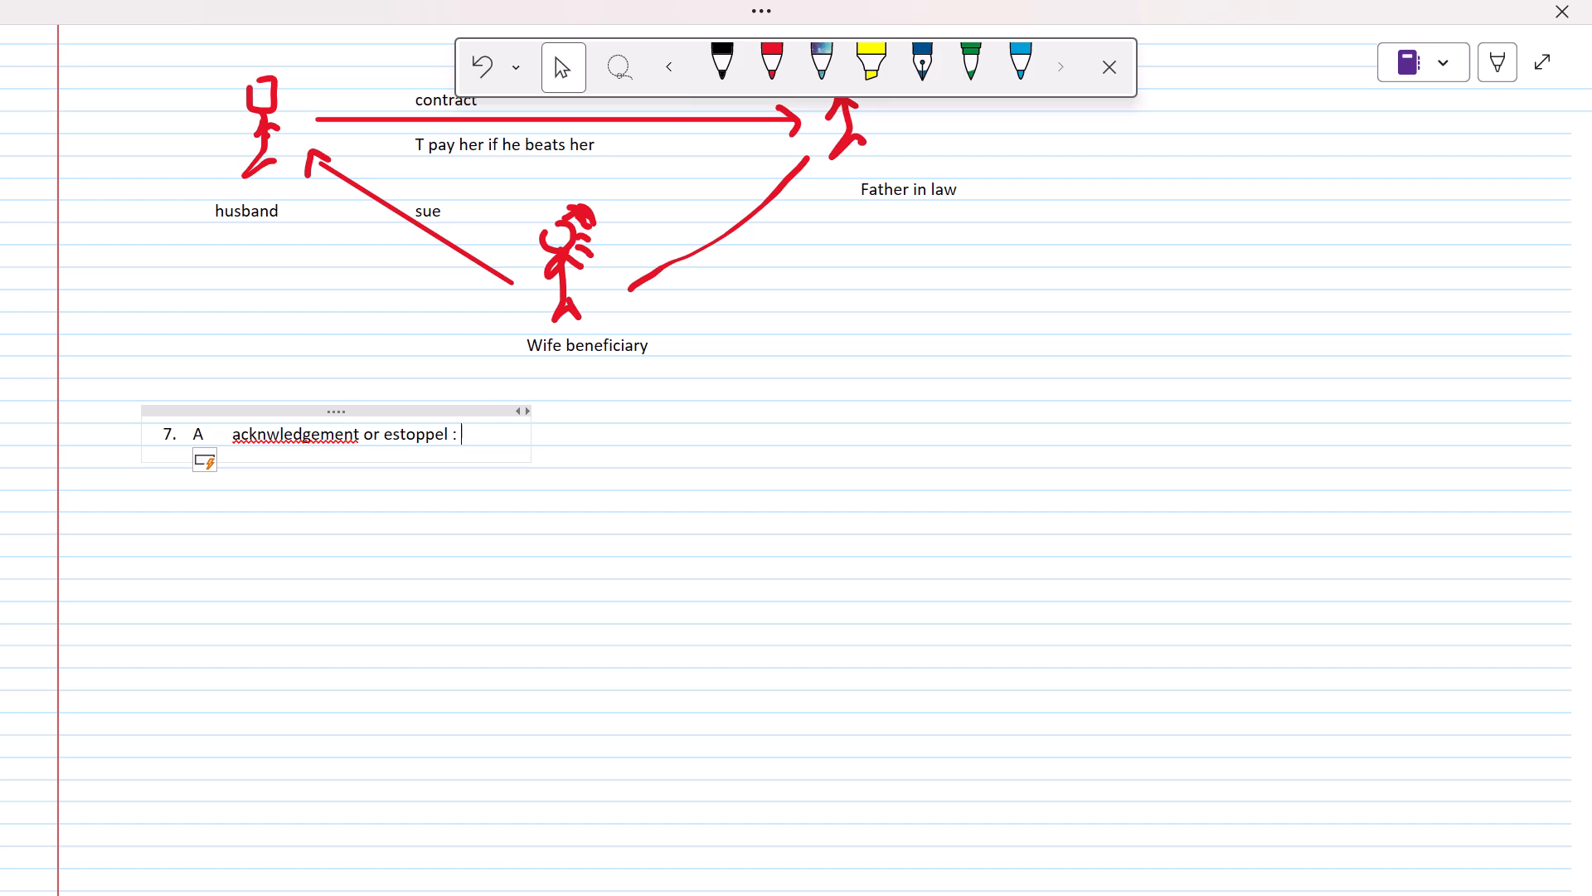
type("wher =e")
key("BackSpace")
key("BackSpace")
key("BackSpace")
key("space")
type("e")
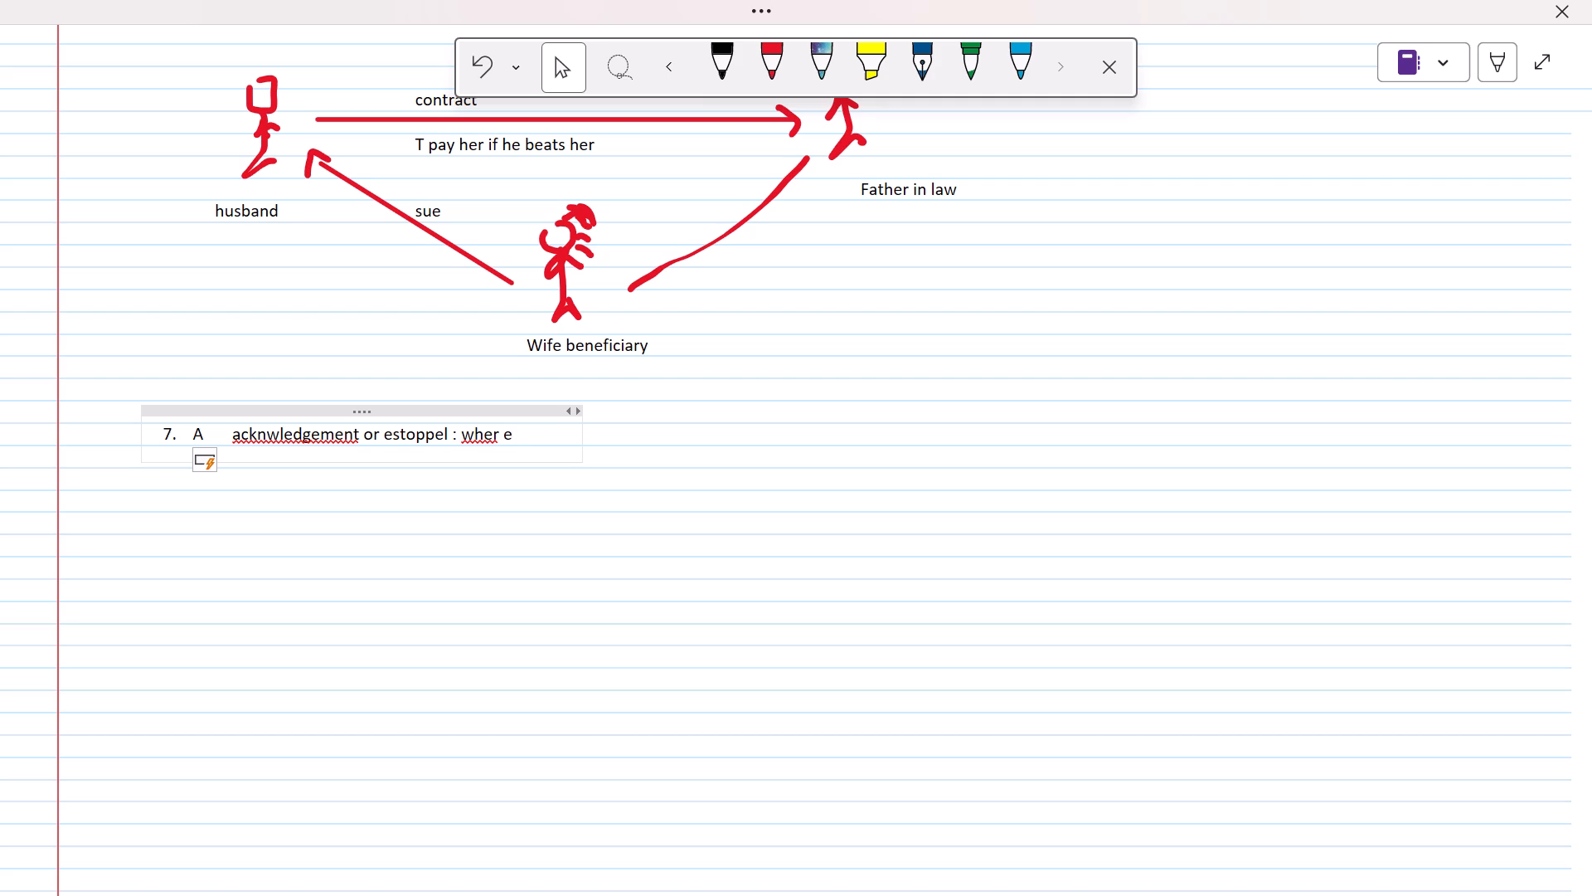
key("BackSpace")
key("e")
key("BackSpace")
key("BackSpace")
type("e the")
key("space")
type("gent")
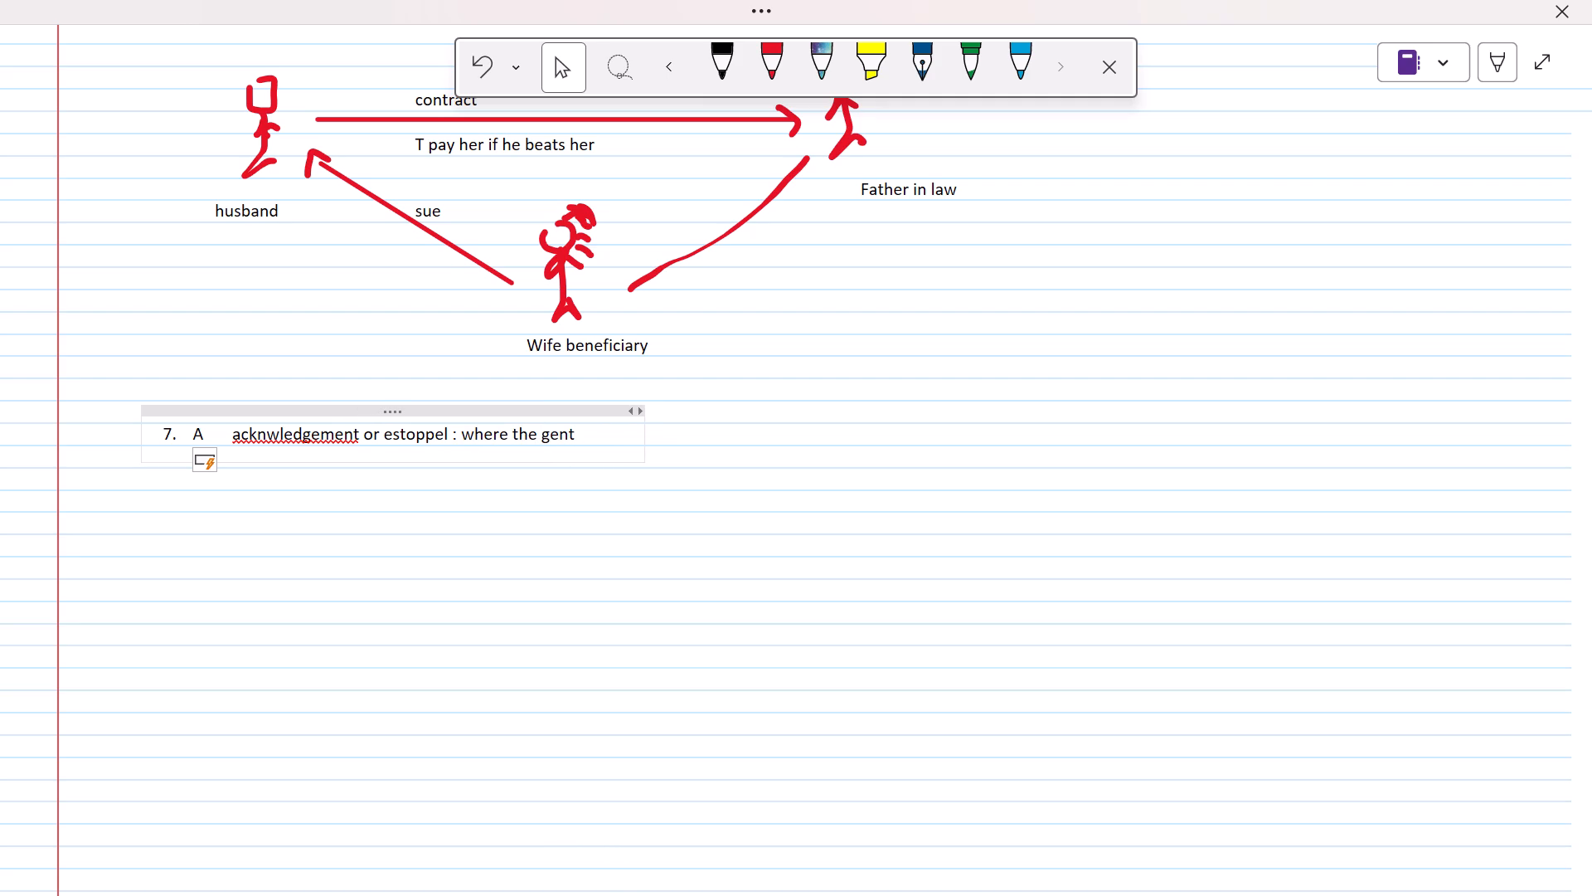
key("space")
Correct the word "gent" in the item 7 explanation to "agent".
key("Left")
key("Left")
key("Left")
key("Left")
key("Left")
key("Left")
key("Right")
key("a")
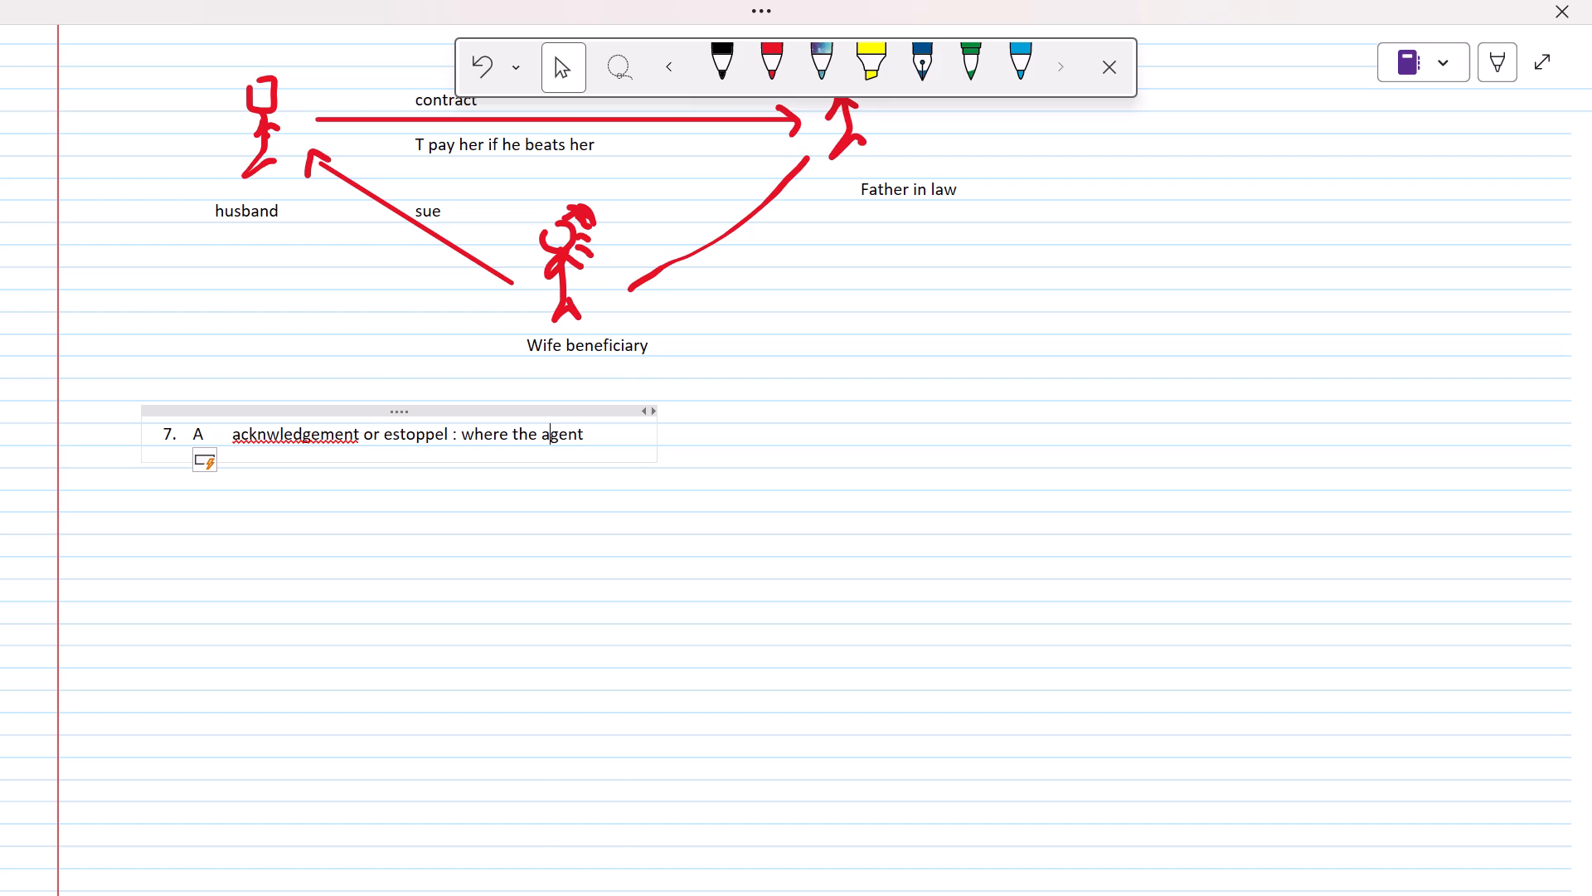
key("Right")
key("Right")
key("Right")
key("Right")
key("Right")
Continue the item 7 explanation after "where the agent" with the text "by estoppel acknowledge himself".
type("by")
key("space")
type("esso")
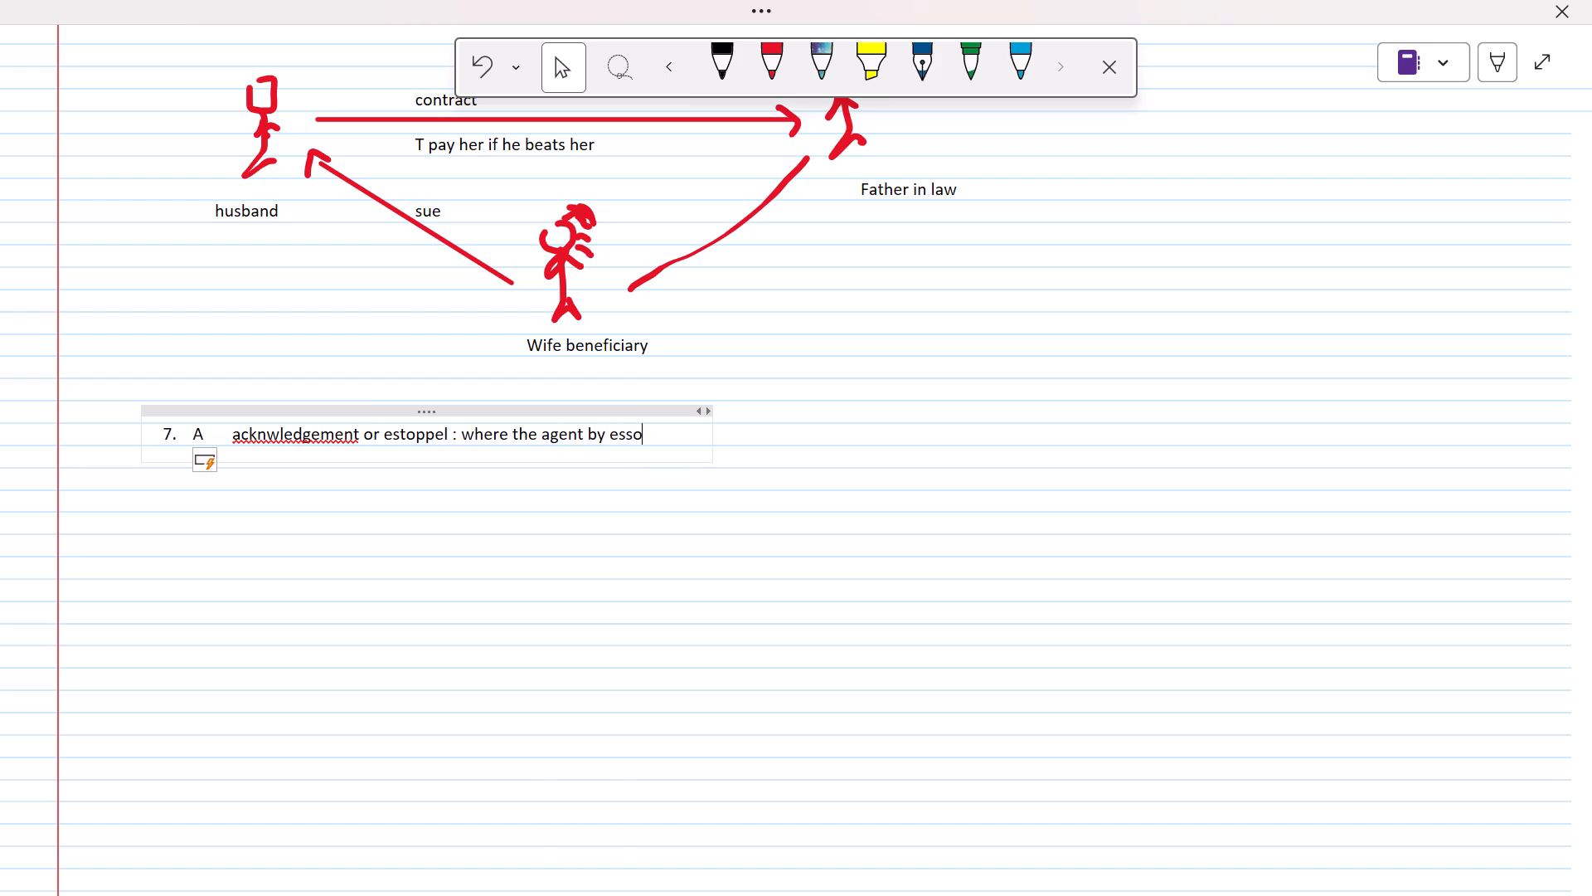
key("BackSpace")
key("BackSpace")
type("toppa")
key("BackSpace")
type("el")
key("space")
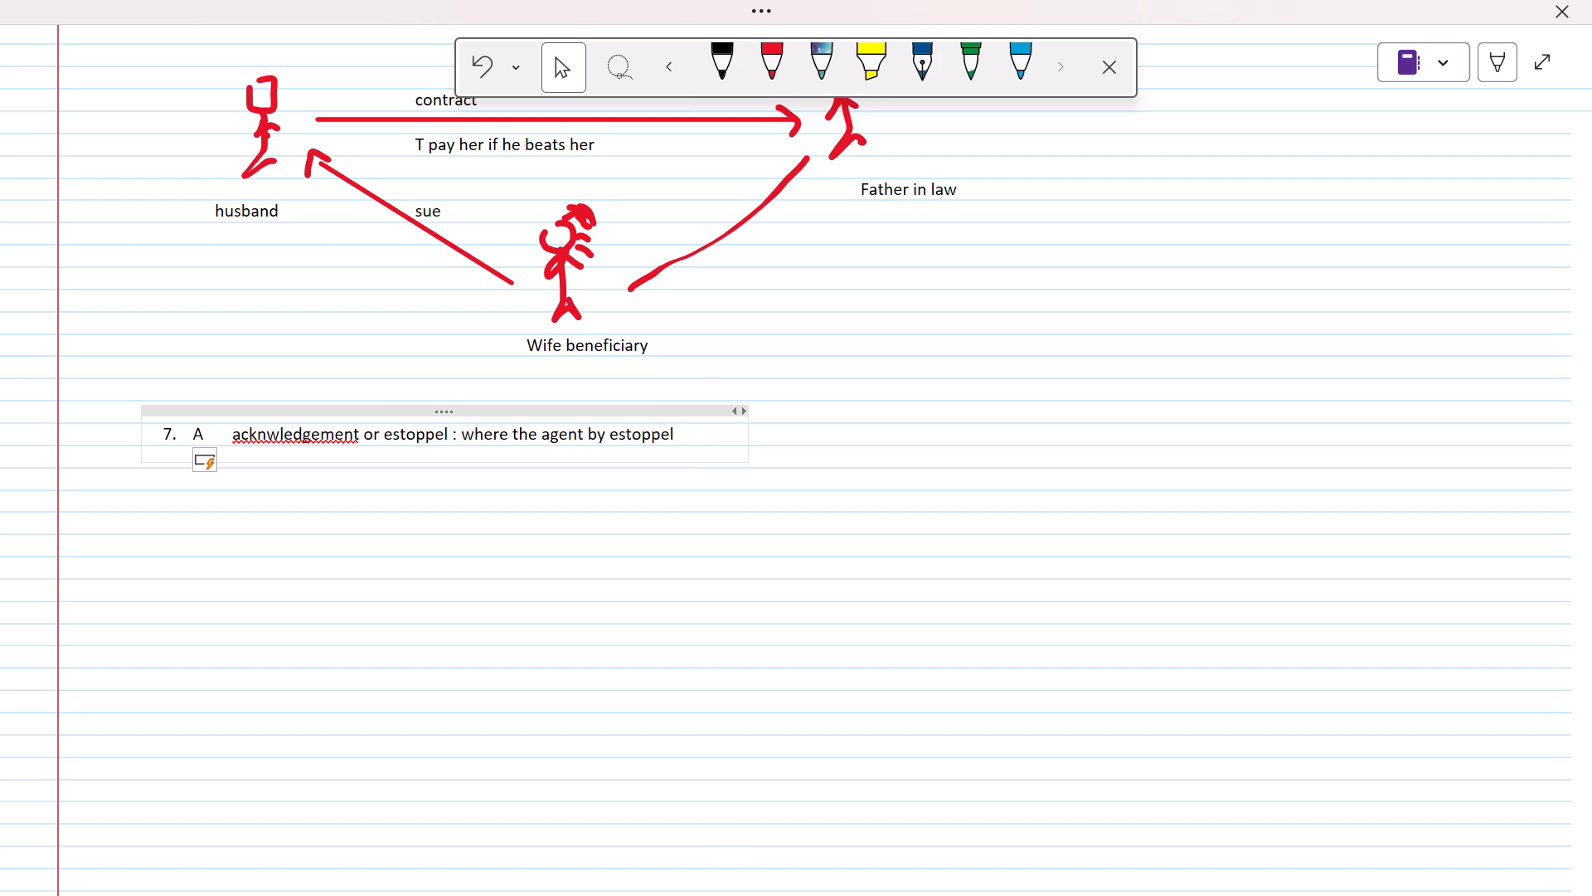
type("ac")
type("knowledge")
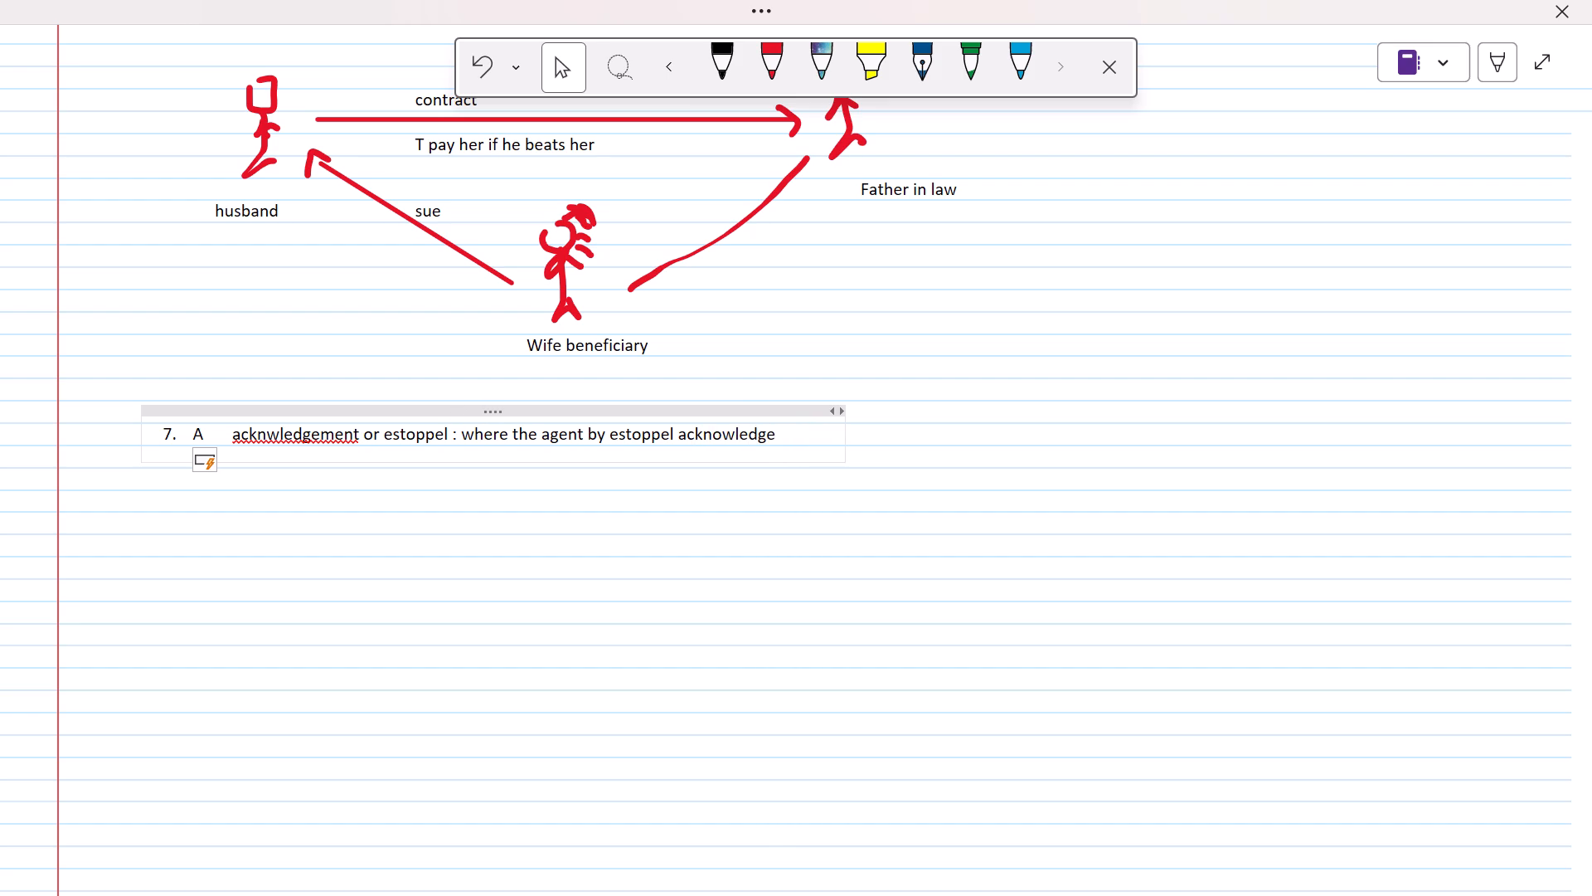
key("space")
type("himself")
key("space")
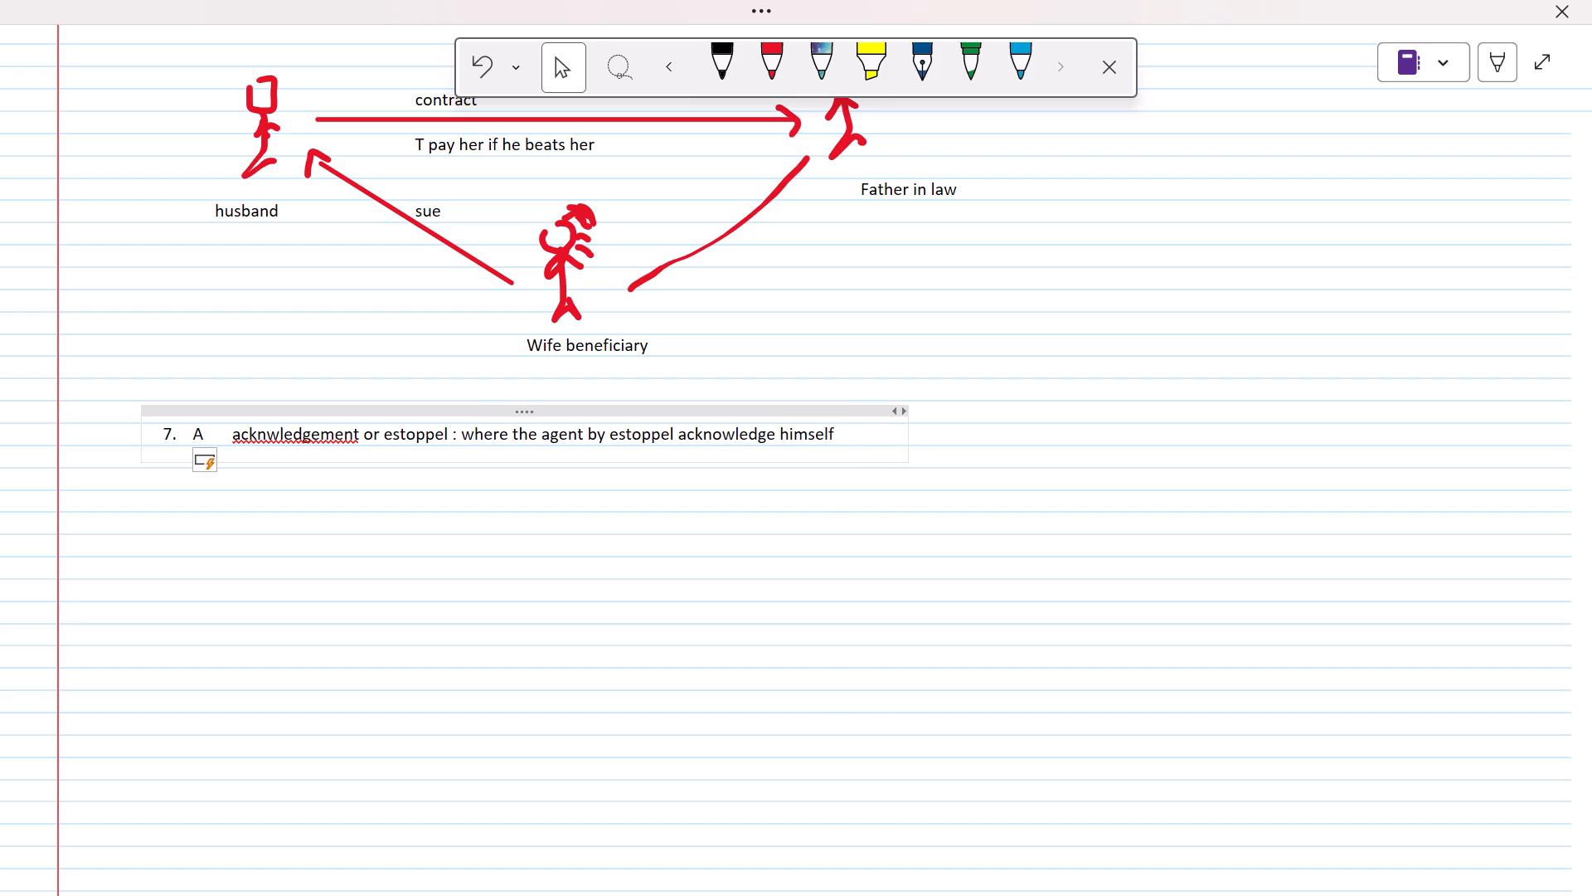
Complete the item 7 explanation with the text "he becomes liable".
type("he becomes")
key("space")
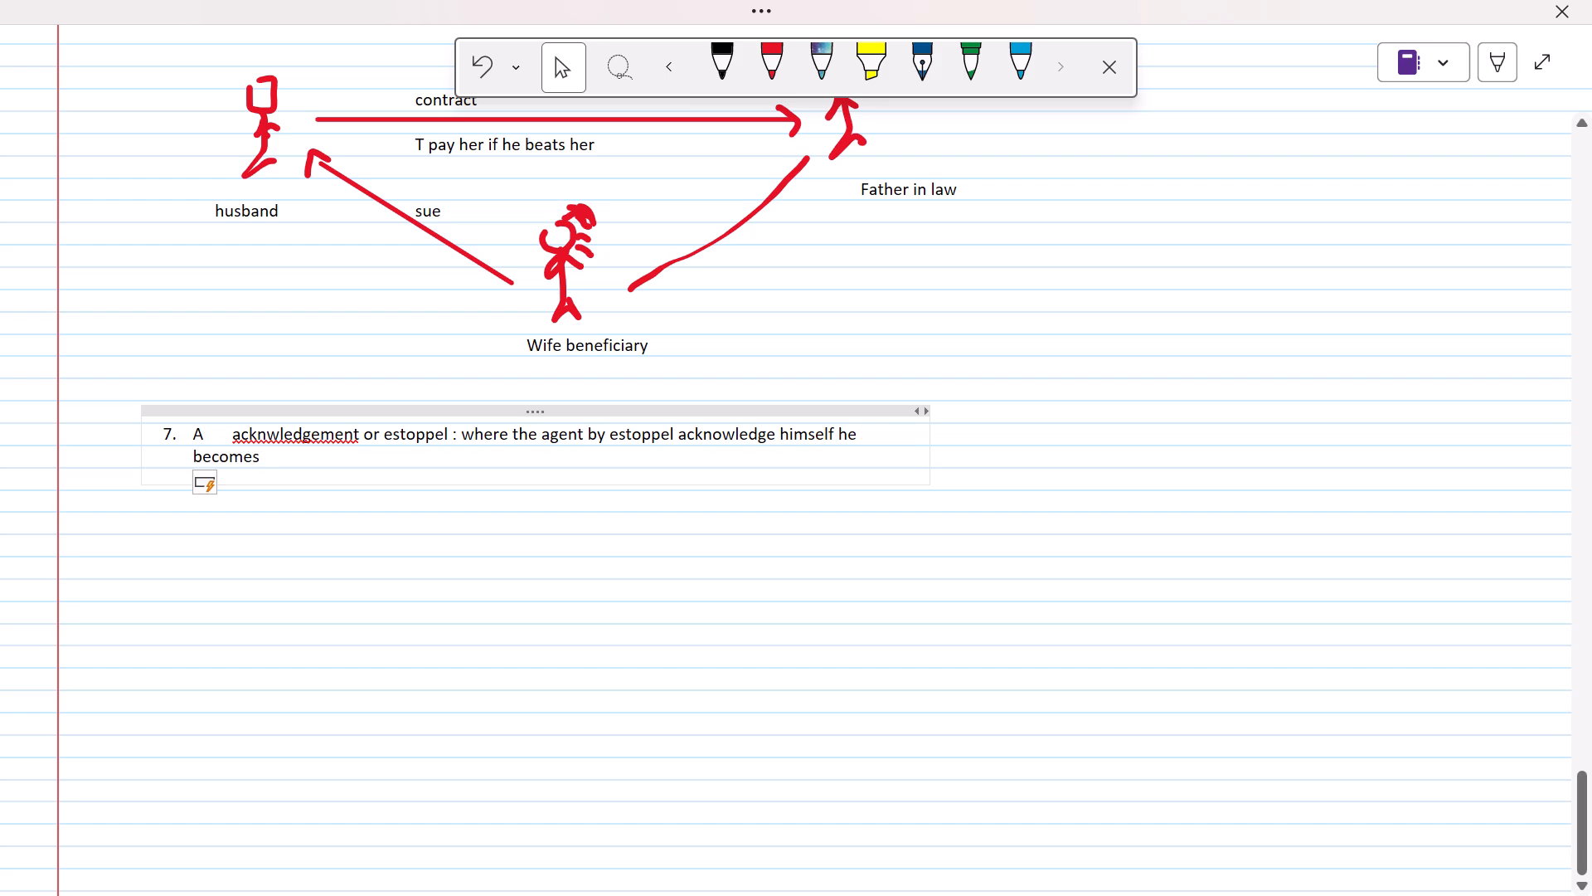
type("la")
key("BackSpace")
type("iable")
key("space")
Correct the misspelled "acknwledgement" in the item 7 heading to "acknowledgement".
left_click(267, 436)
key("o")
Draw a square-headed stick figure with the red pen below the start of the item 7 text.
left_click(769, 75)
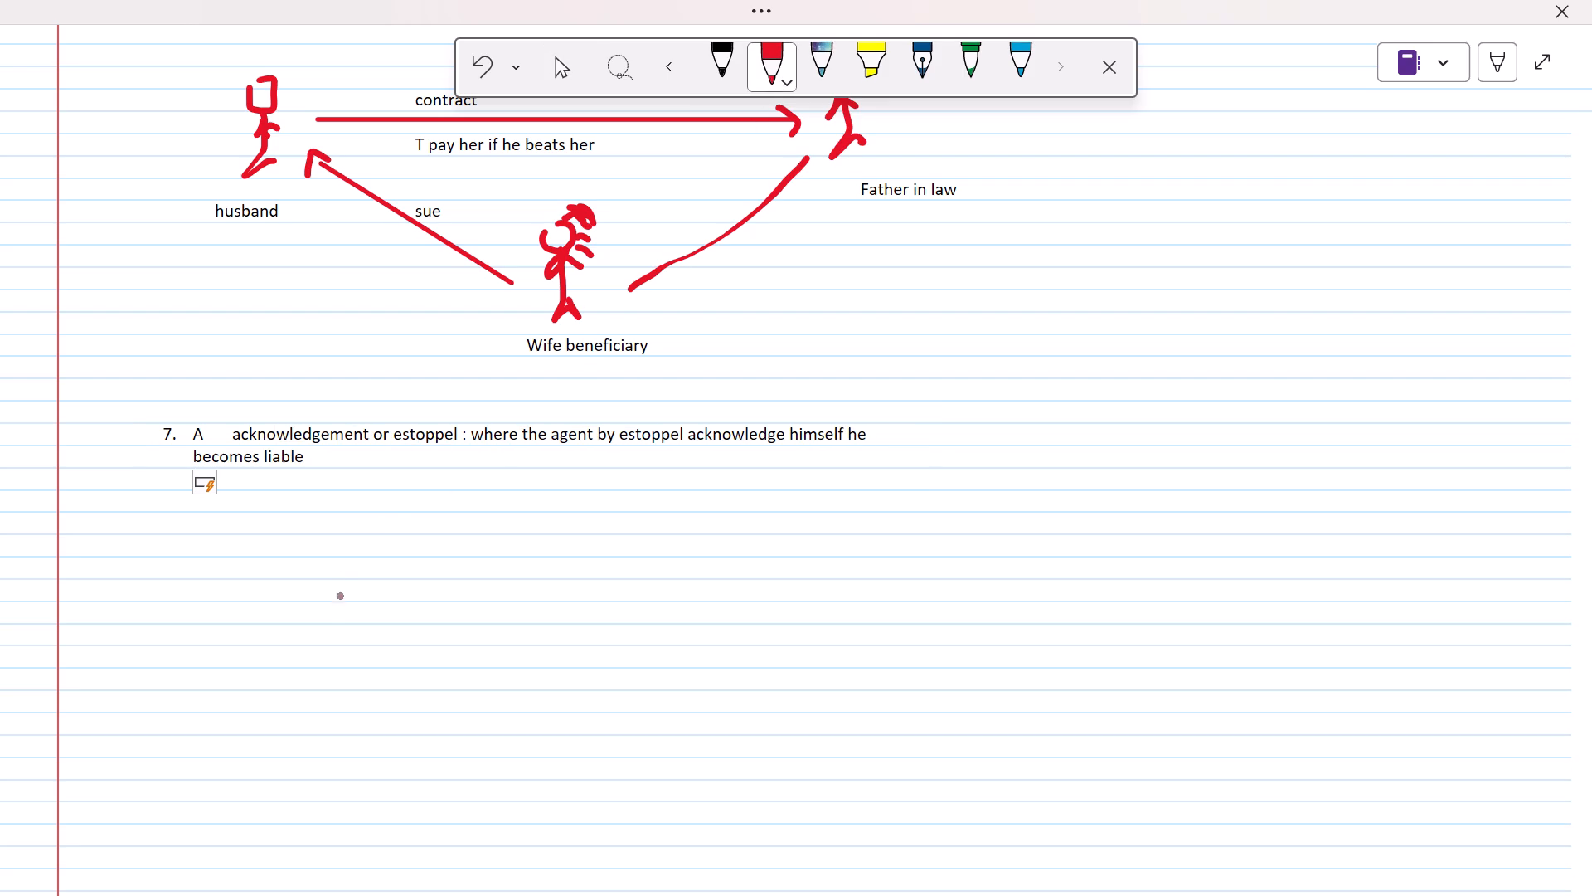
left_click(354, 517)
left_click_drag(360, 541, 371, 590)
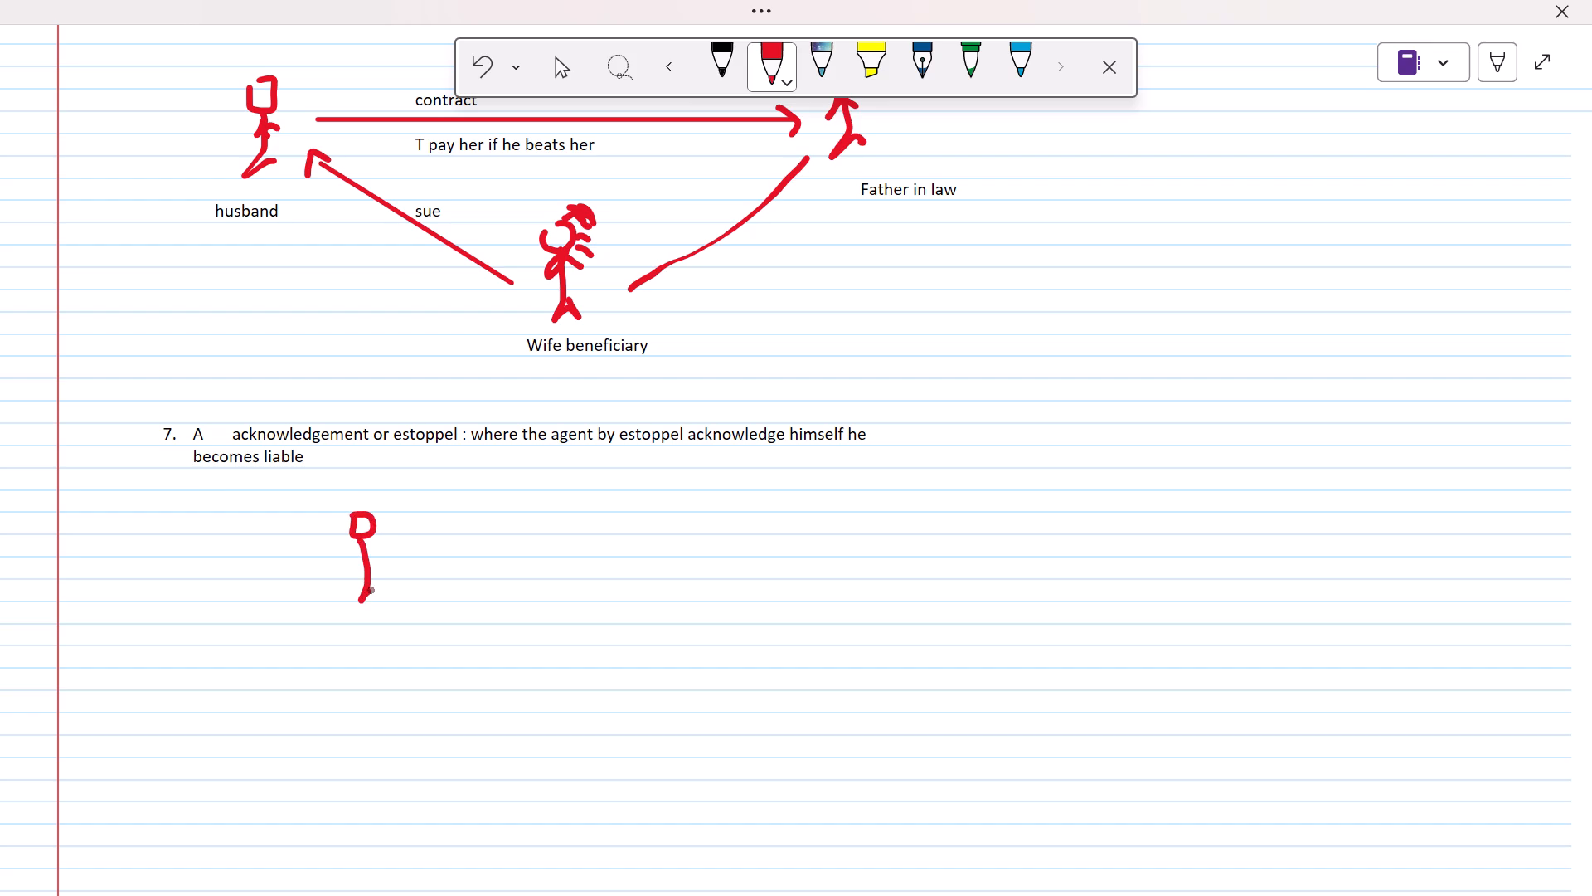
left_click_drag(371, 590, 376, 592)
left_click_drag(363, 557, 376, 561)
Draw a red triangle-headed stick figure across from the square-headed one, below the end of the item 7 text.
left_click(923, 492)
left_click_drag(924, 515, 935, 573)
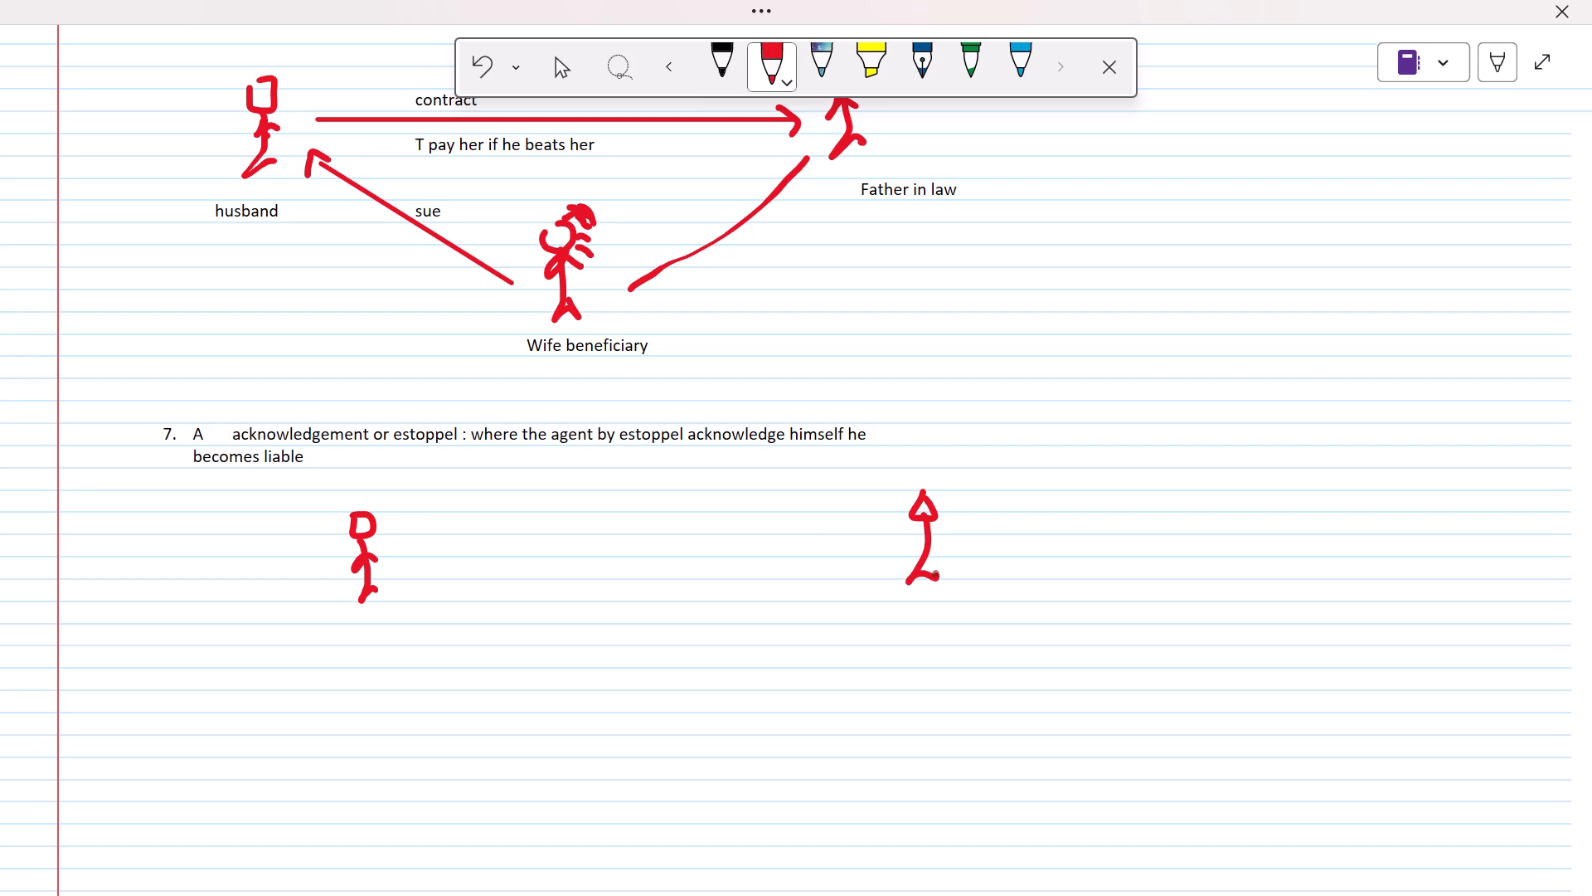
left_click_drag(935, 573, 934, 570)
left_click_drag(923, 533, 937, 540)
Draw a red round-headed stick figure well below the square-headed figure, as the third party of the item 7 diagram.
left_click_drag(362, 779, 372, 776)
left_click_drag(372, 776, 372, 777)
left_click_drag(374, 798, 386, 828)
left_click_drag(376, 804, 361, 821)
left_click_drag(361, 821, 386, 815)
Draw a straight horizontal red arrow from the square-headed figure to the triangle-headed figure.
left_click_drag(443, 563, 927, 528)
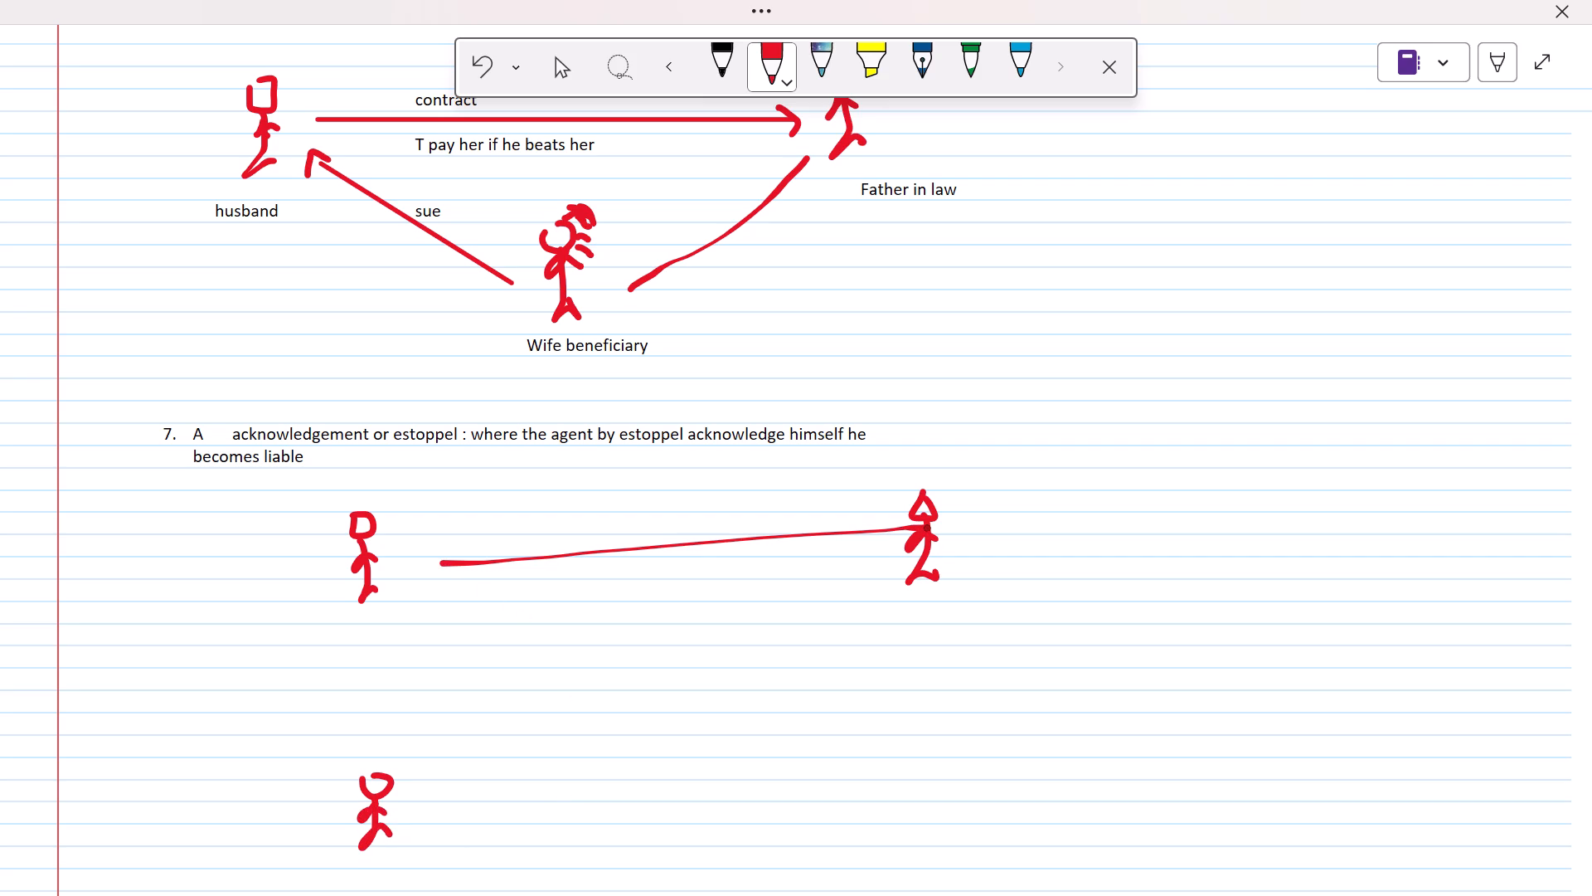
left_click_drag(927, 528, 879, 549)
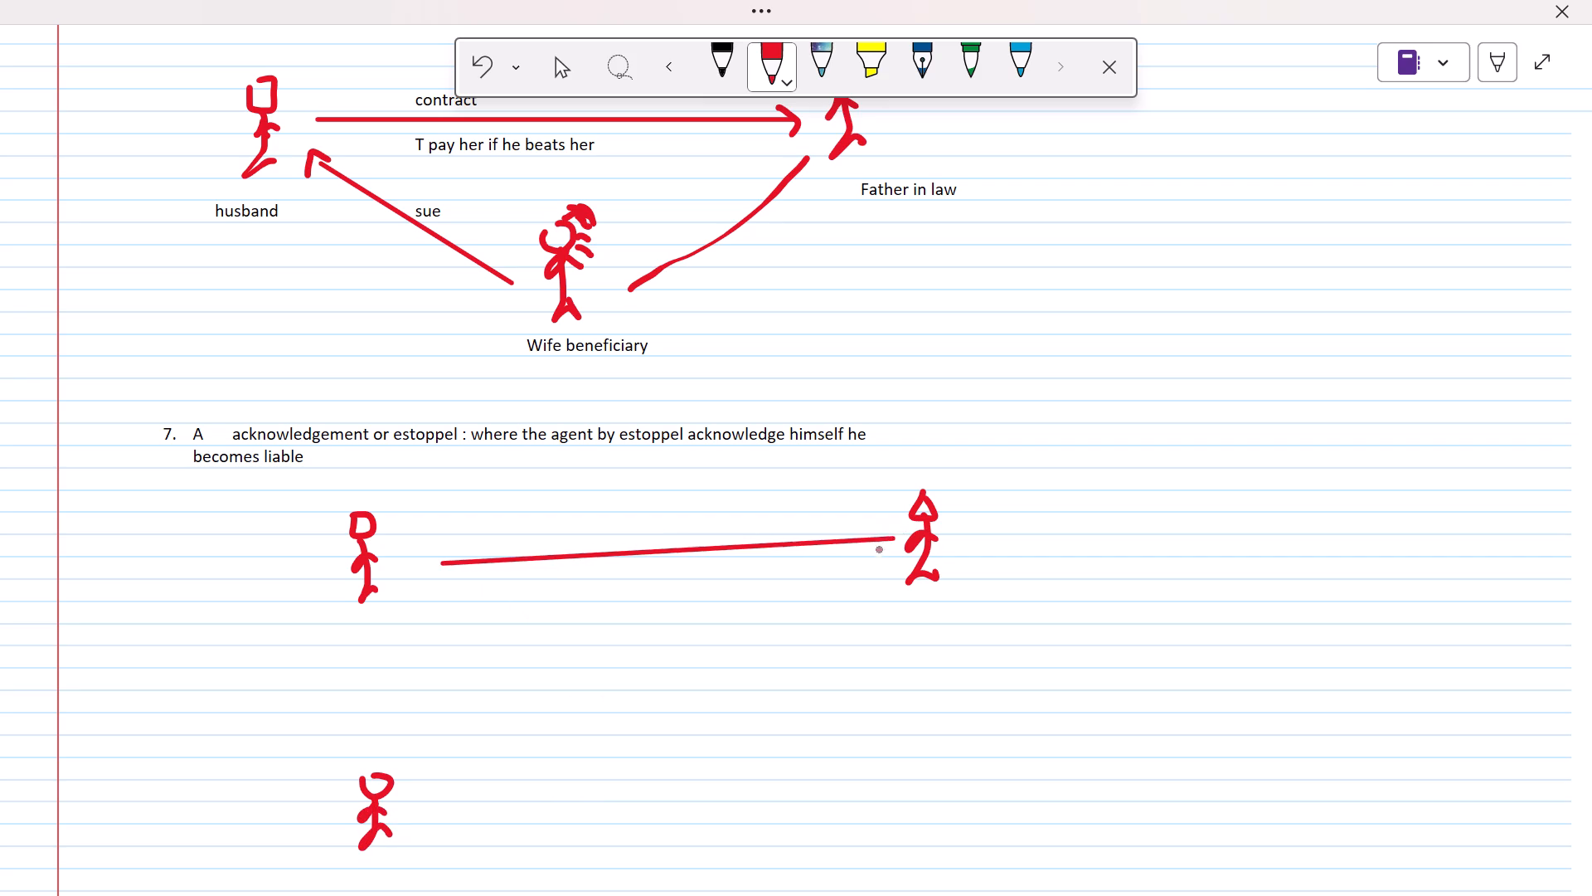
left_click_drag(879, 549, 854, 549)
left_click_drag(842, 543, 858, 575)
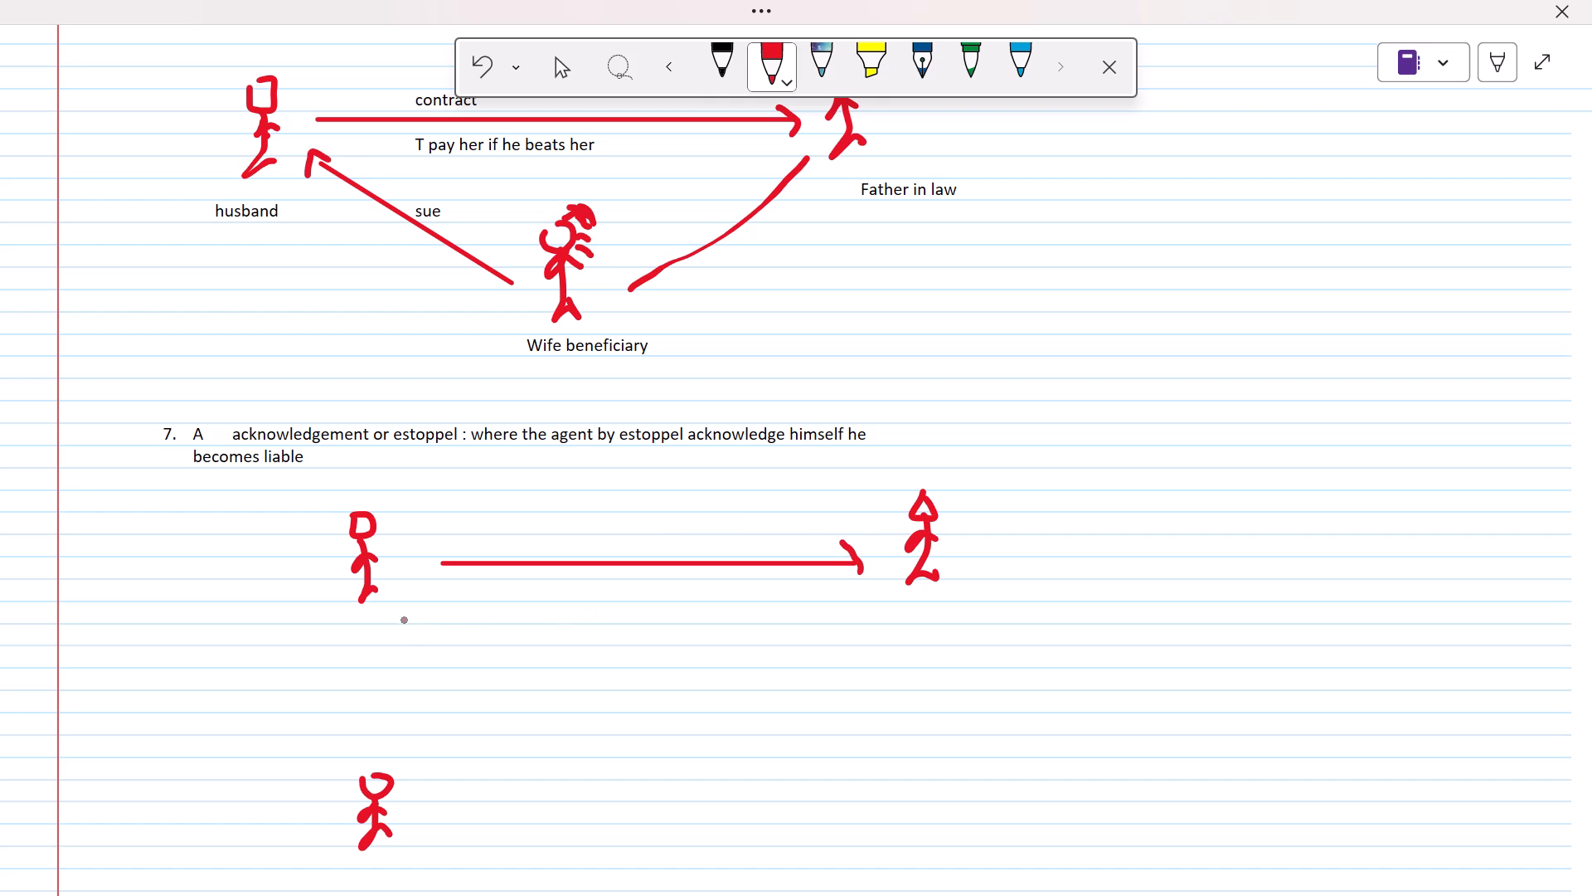
Draw a straight vertical red arrow from the square-headed figure down to the round-headed figure, undoing the first curved attempt.
left_click_drag(383, 617, 366, 710)
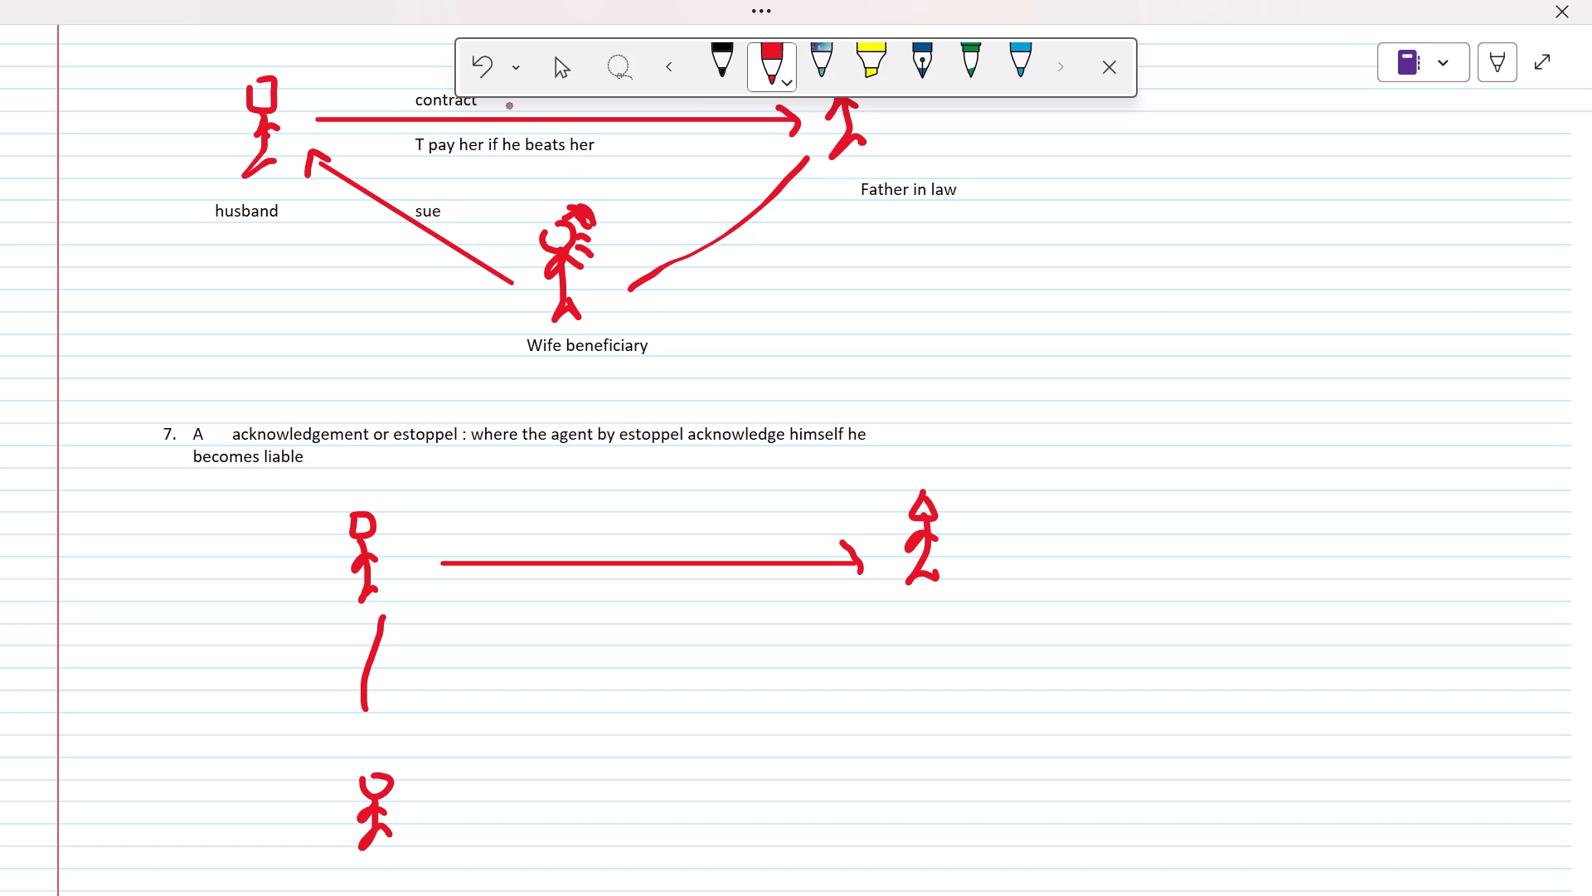
left_click(482, 90)
left_click_drag(377, 626, 359, 738)
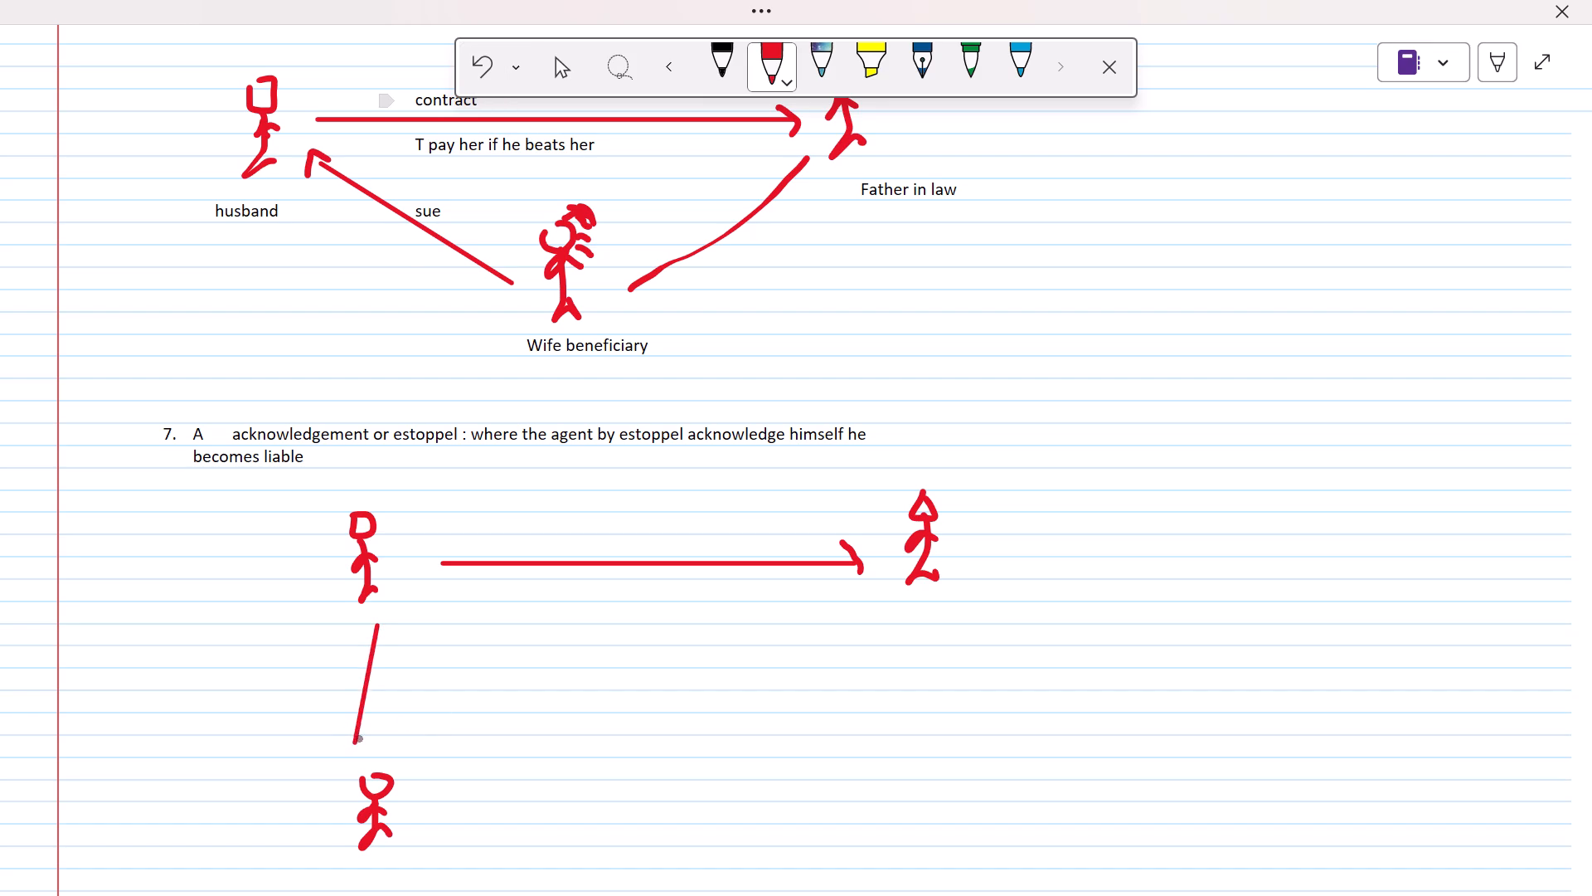
left_click_drag(359, 738, 378, 741)
left_click_drag(352, 736, 375, 757)
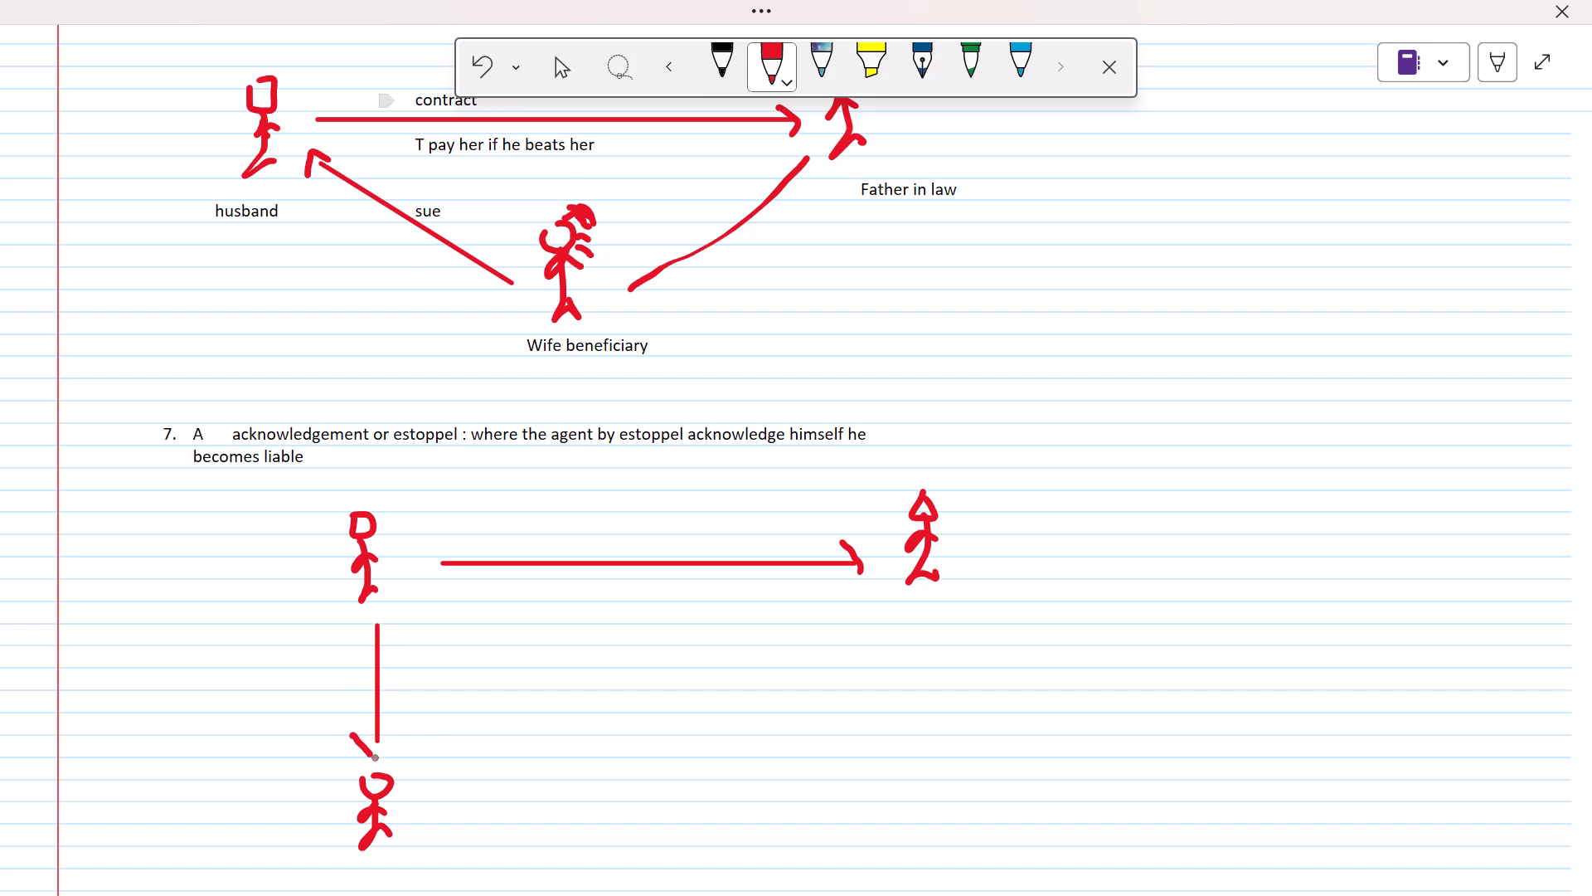
left_click_drag(375, 757, 400, 739)
Draw a straight diagonal red arrow from the round-headed figure up to the triangle-headed figure, and leave pen mode.
left_click_drag(435, 816, 884, 609)
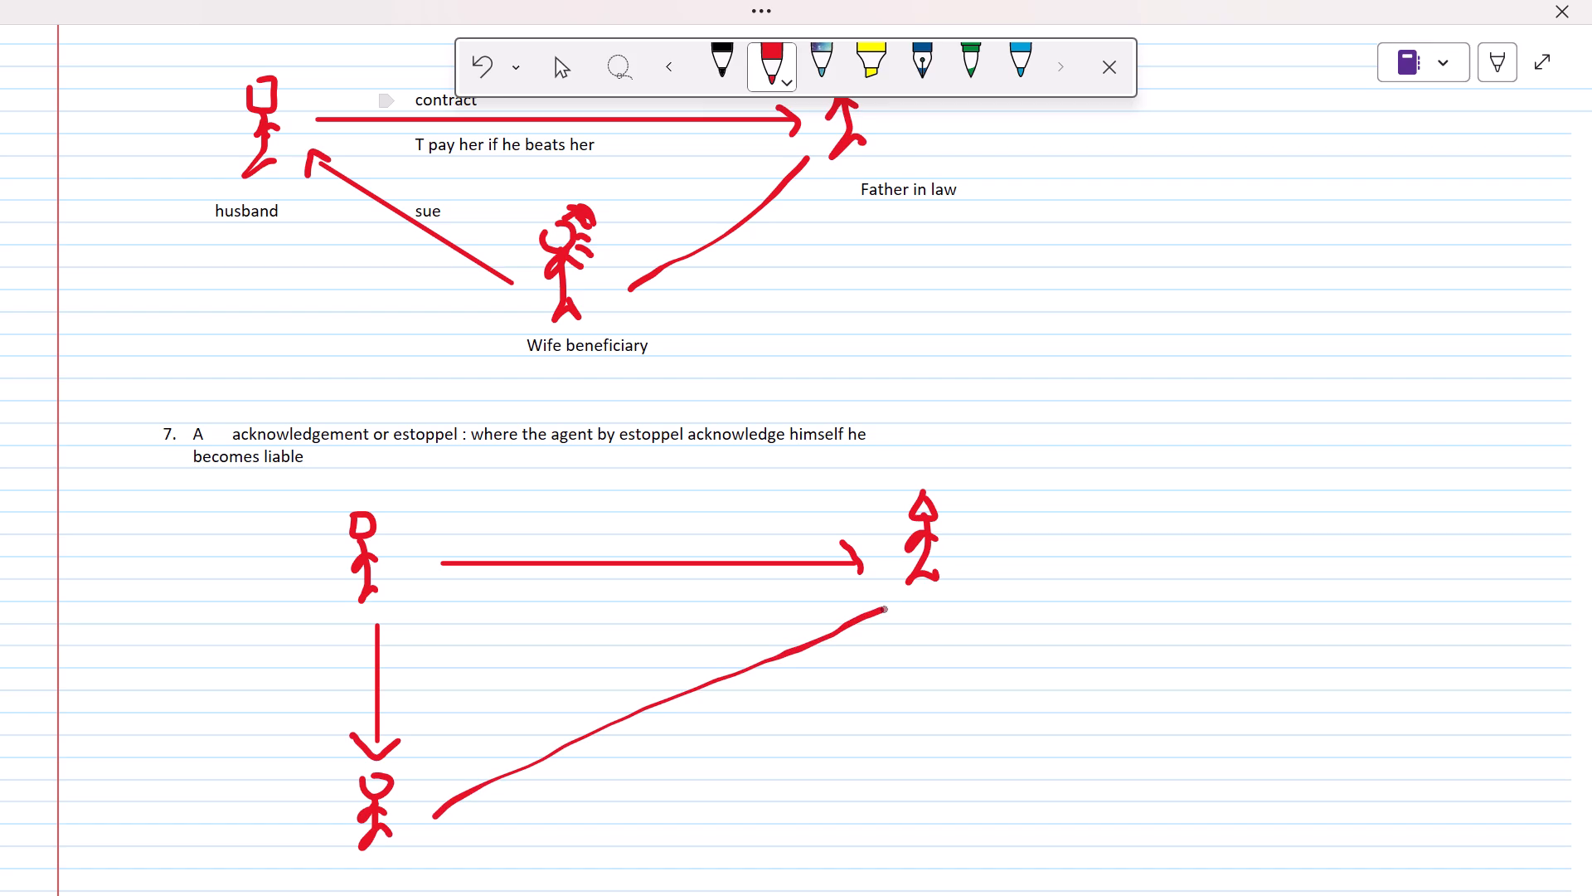
left_click_drag(884, 609, 877, 621)
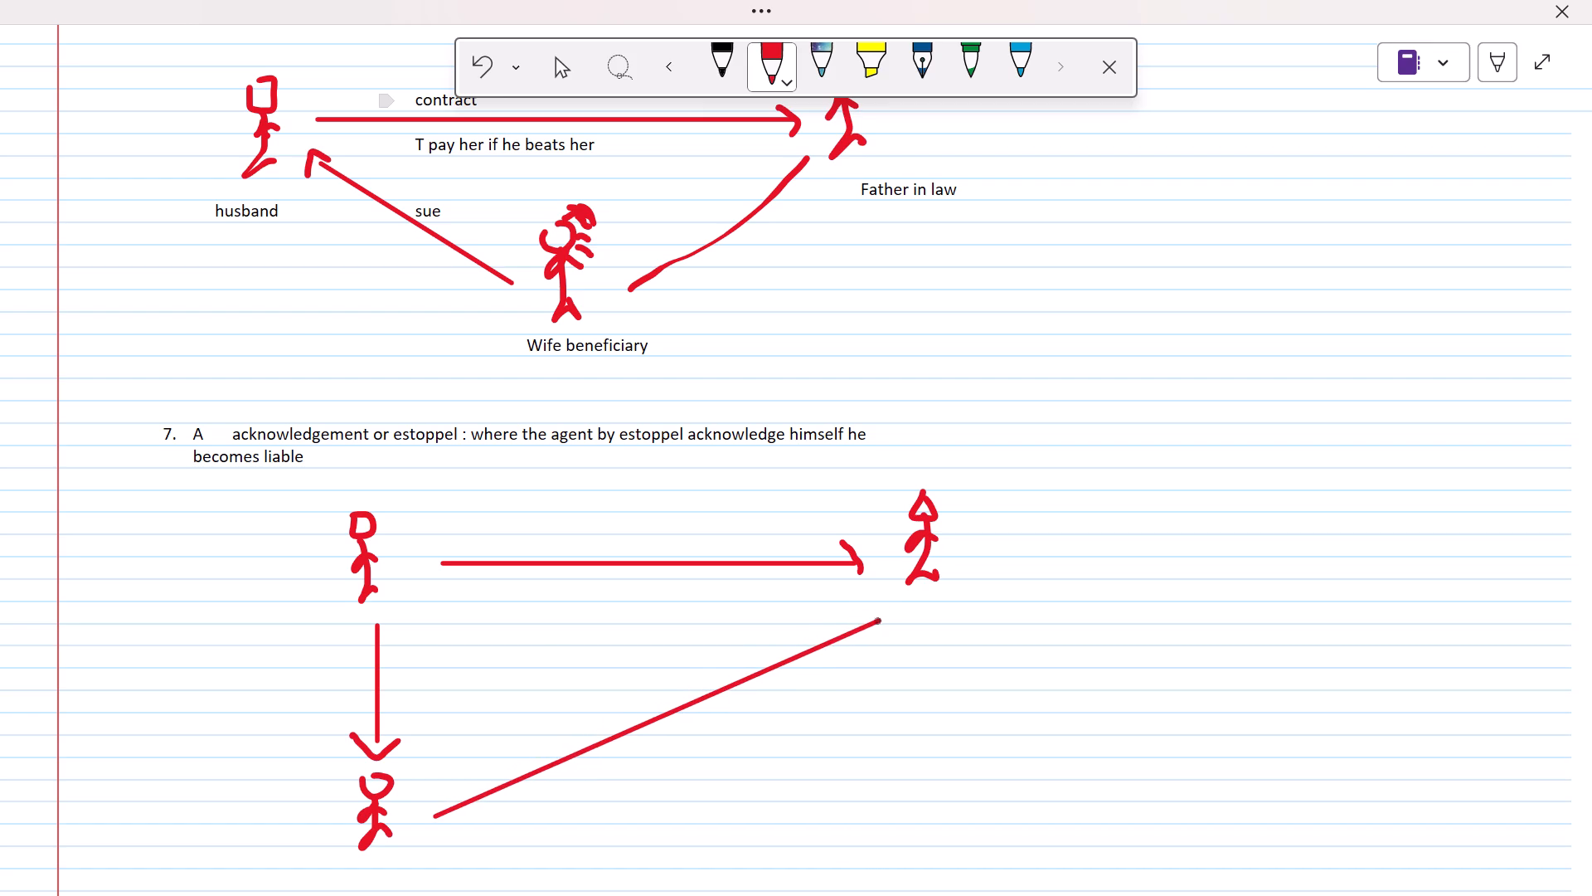
left_click_drag(877, 621, 859, 609)
left_click_drag(847, 596, 868, 626)
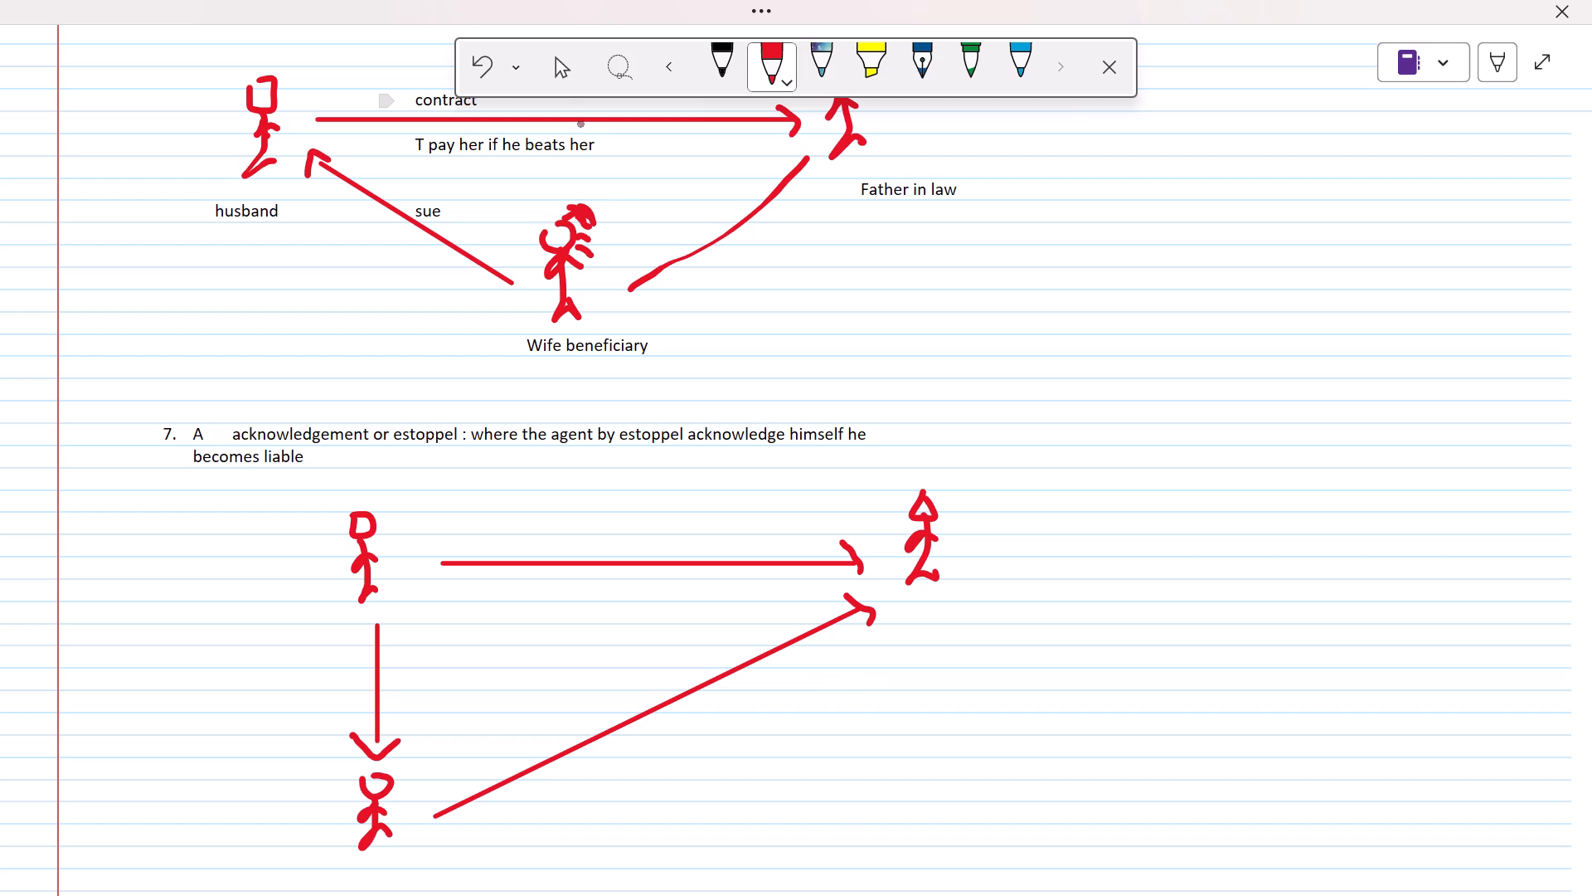
left_click(557, 77)
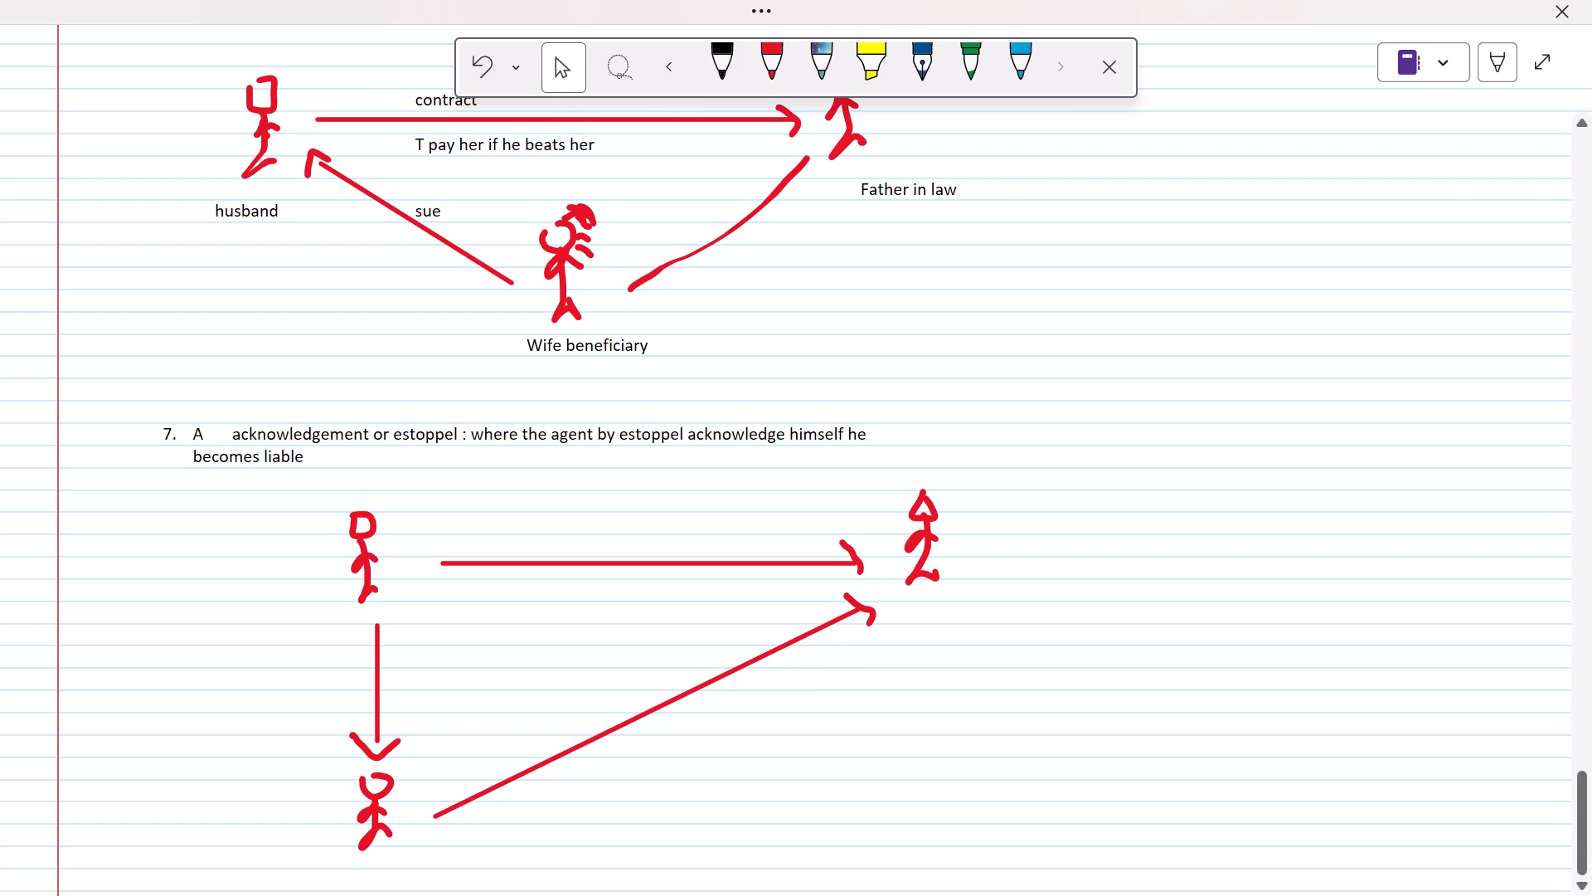
Label the horizontal arrow in the item 7 diagram "Owes 5 lacs", placing the text just above the line.
left_click(488, 535)
type("ow")
type("e s")
key("BackSpace")
key("BackSpace")
type("s")
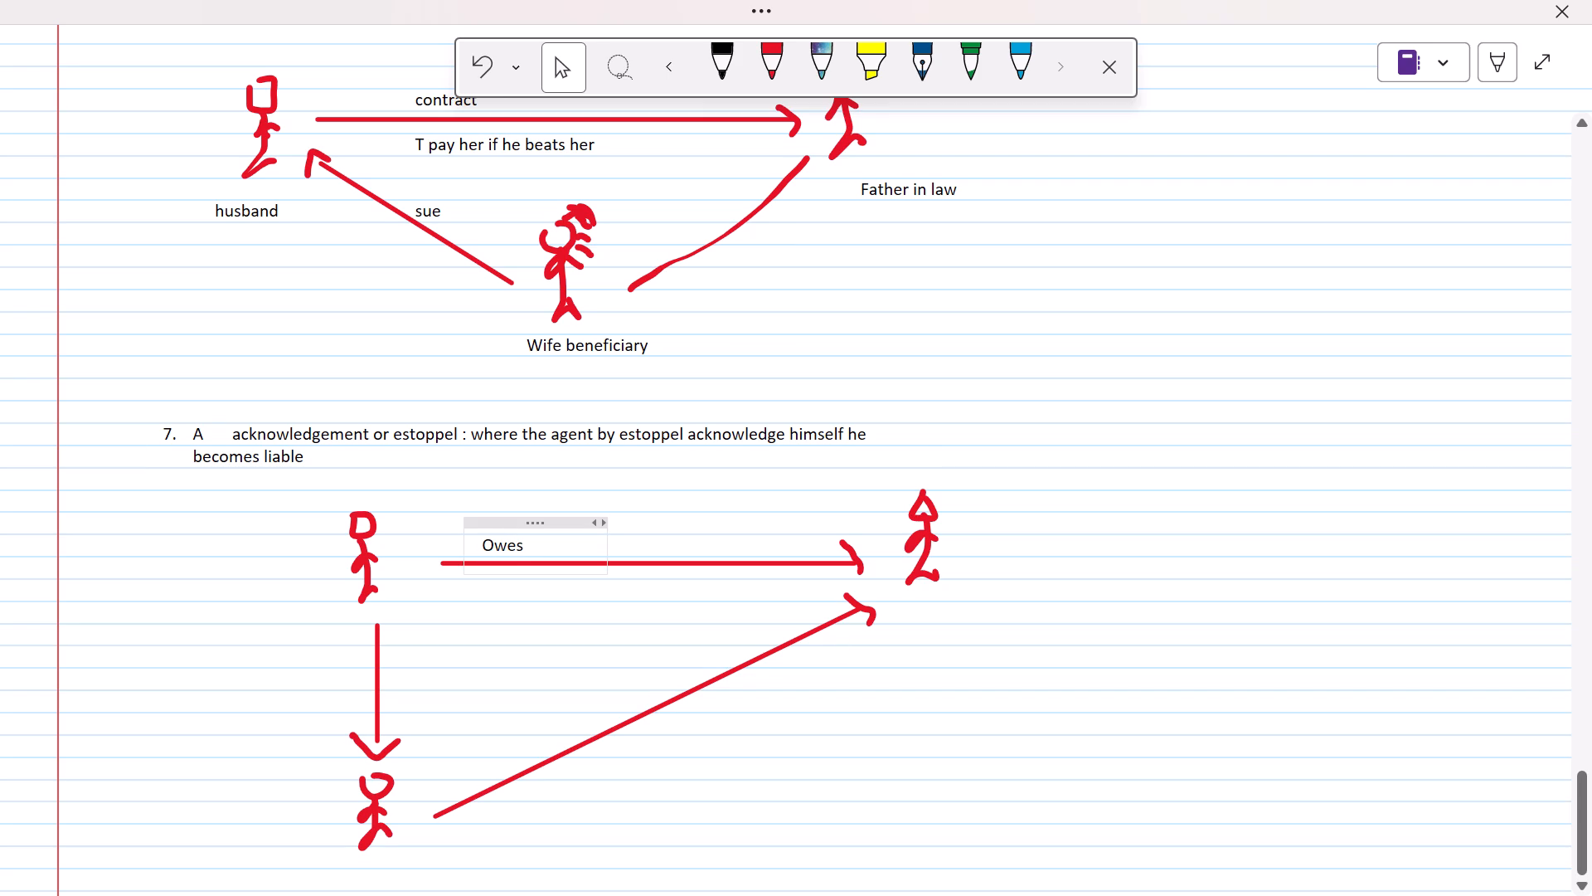
key("space")
type("5 lack")
key("BackSpace")
type("s")
key("space")
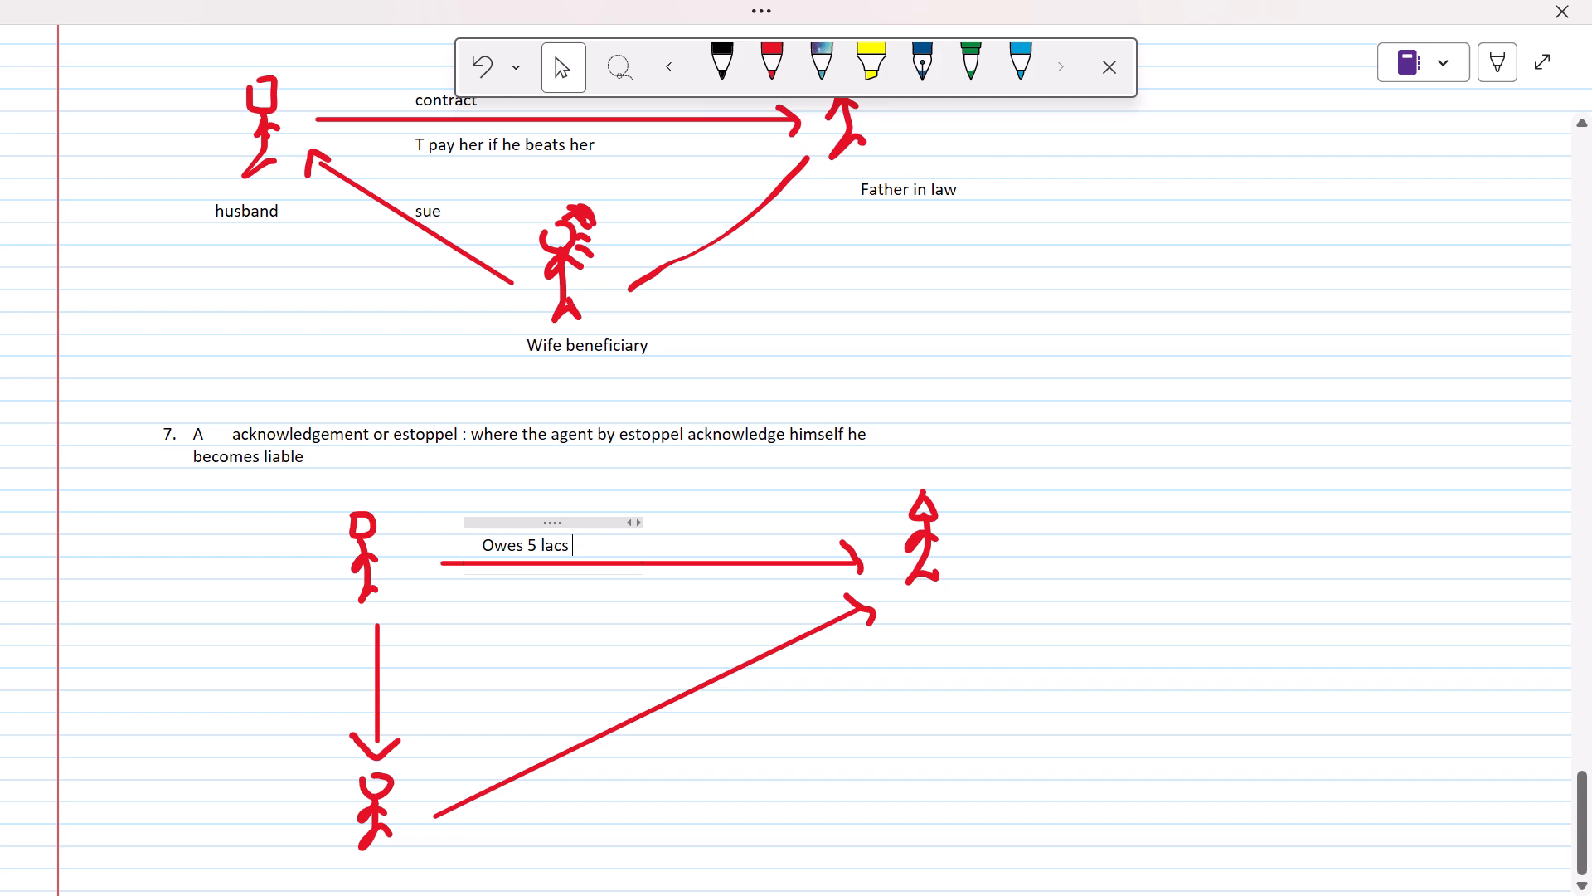
Label the square-headed figure in the item 7 diagram "lalu", placing the text beside it on the outer side.
left_click(274, 573)
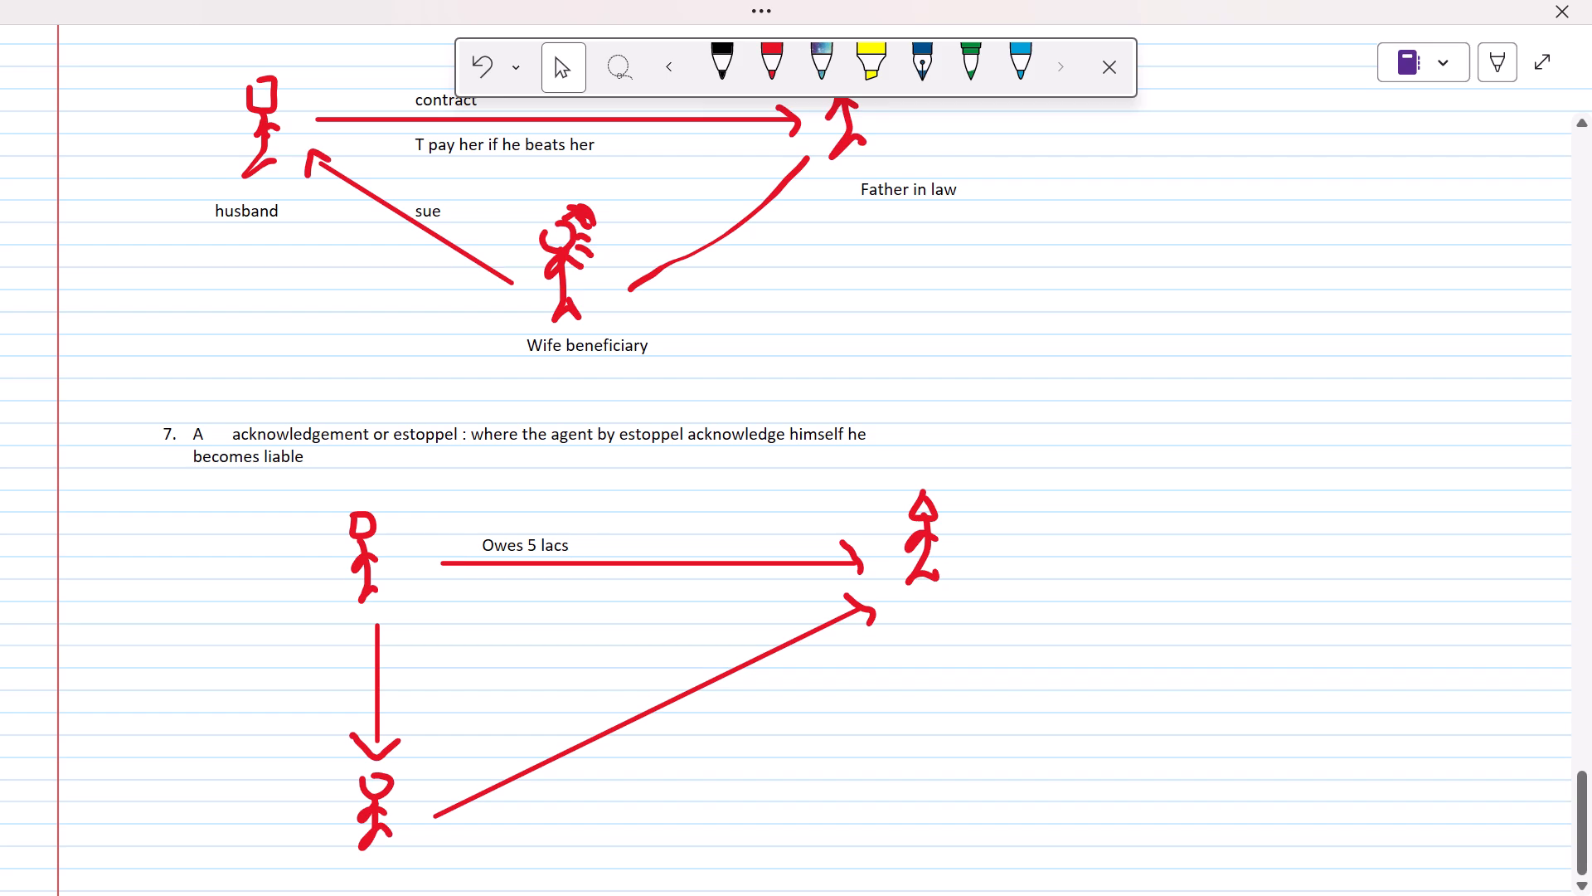
type("lalw")
key("Insert")
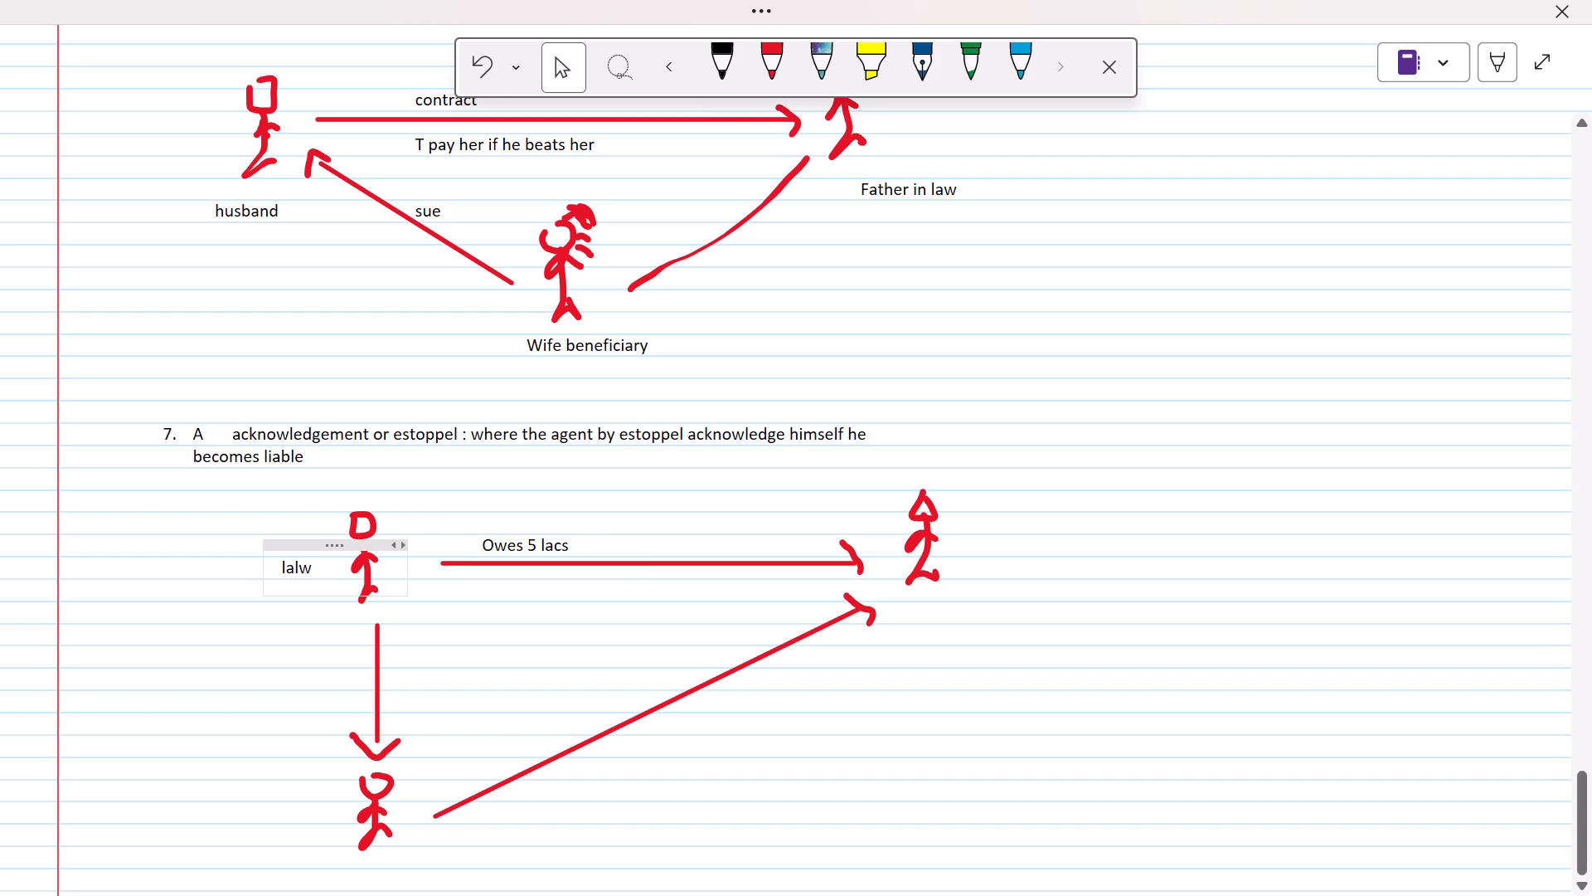
key("BackSpace")
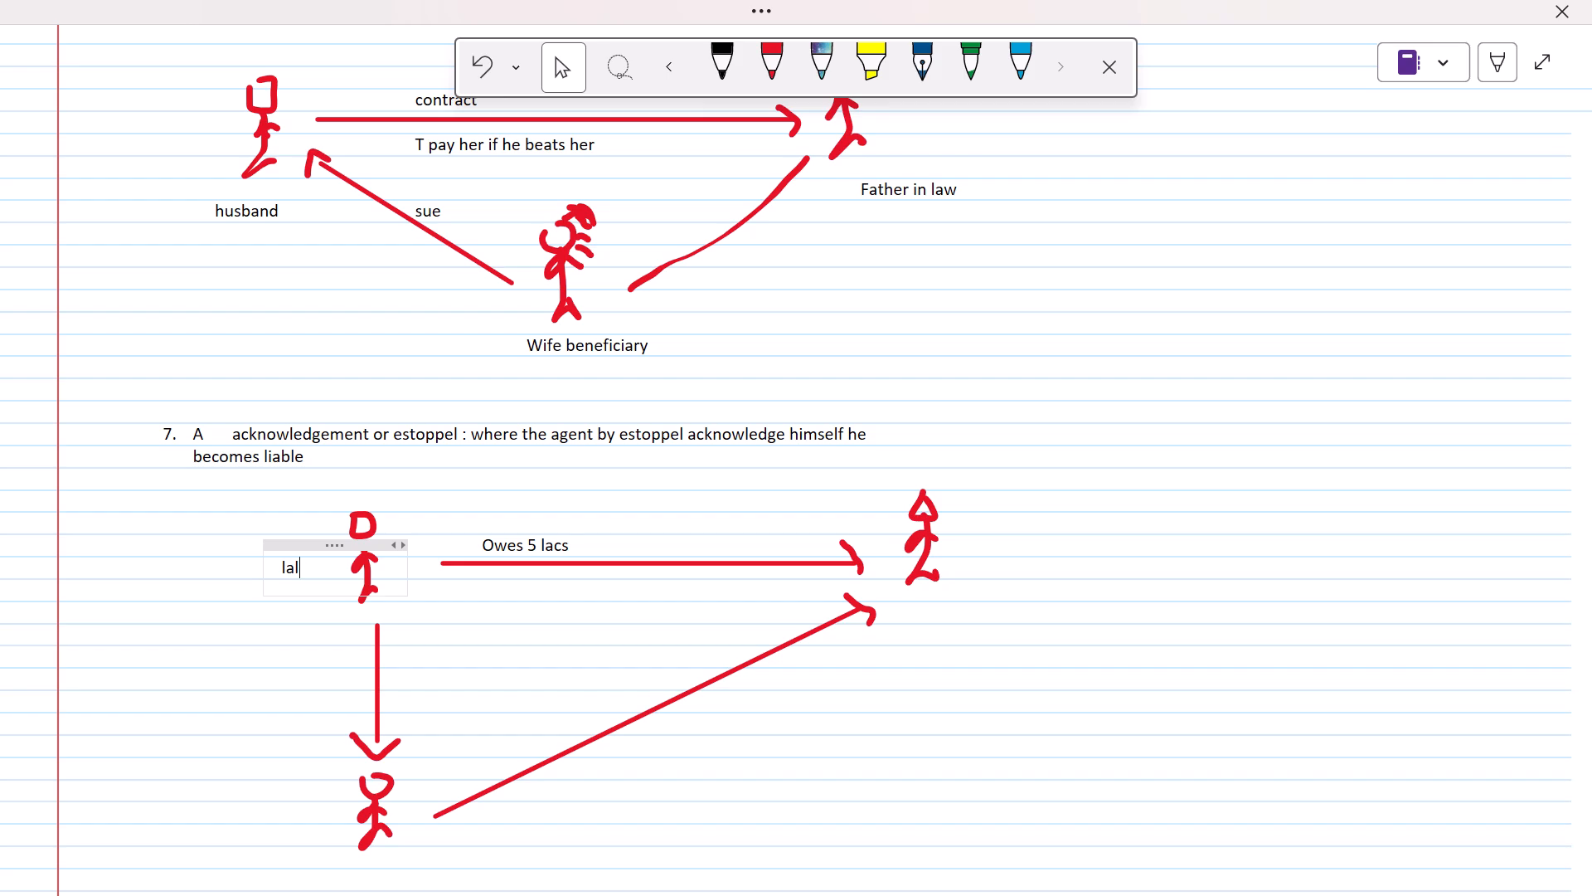
key("u")
Label the triangle-headed figure in the item 7 diagram "Nitin", placing the text beside it on the outer side.
left_click(974, 558)
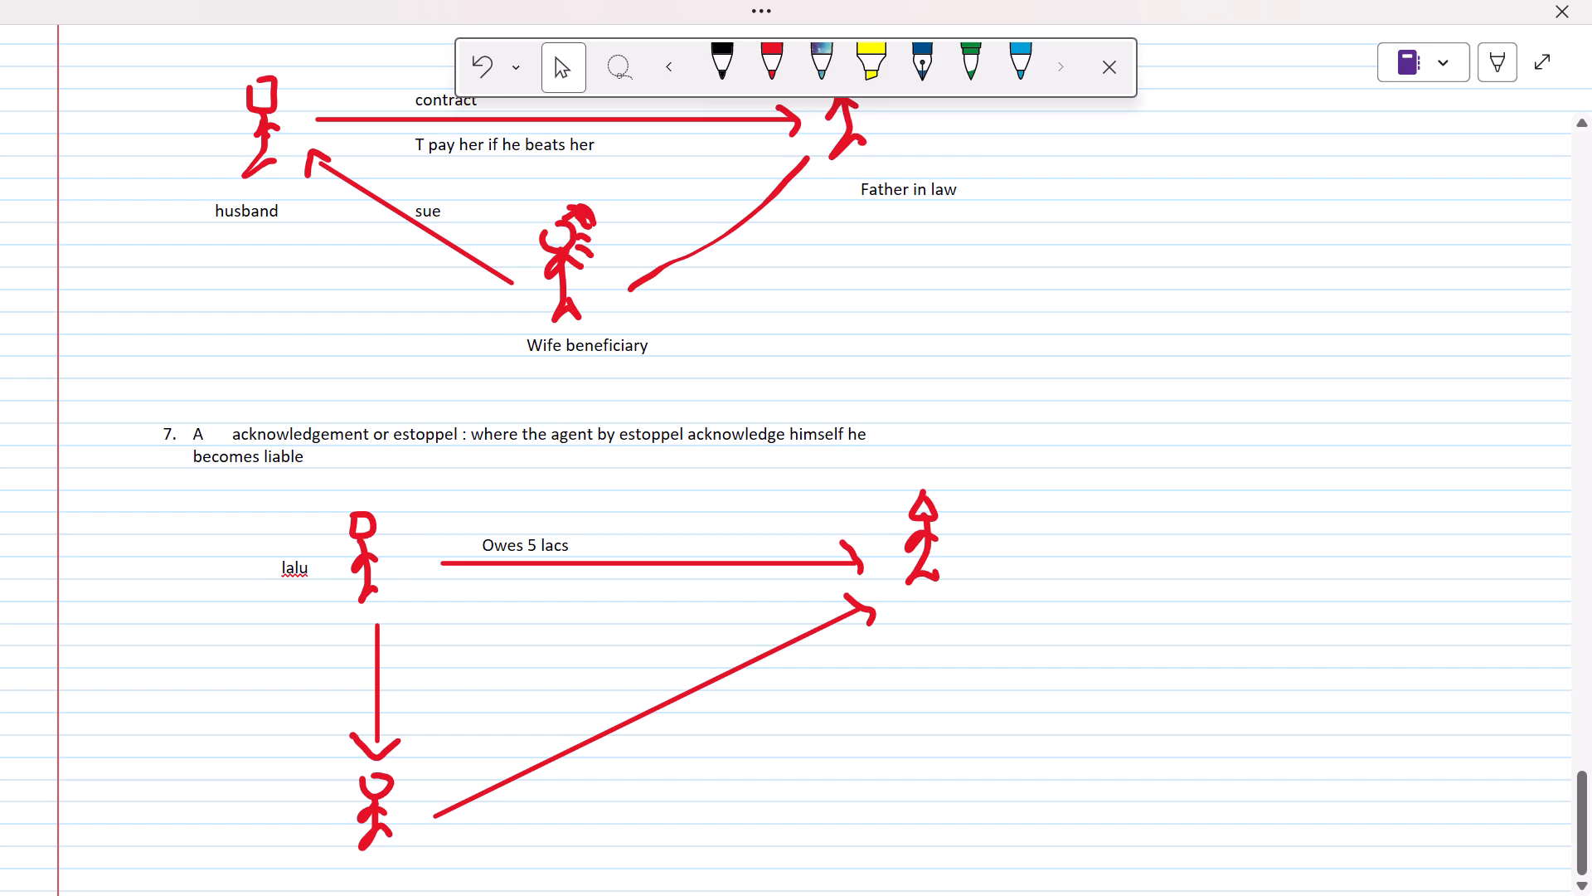
type("nitin")
key("space")
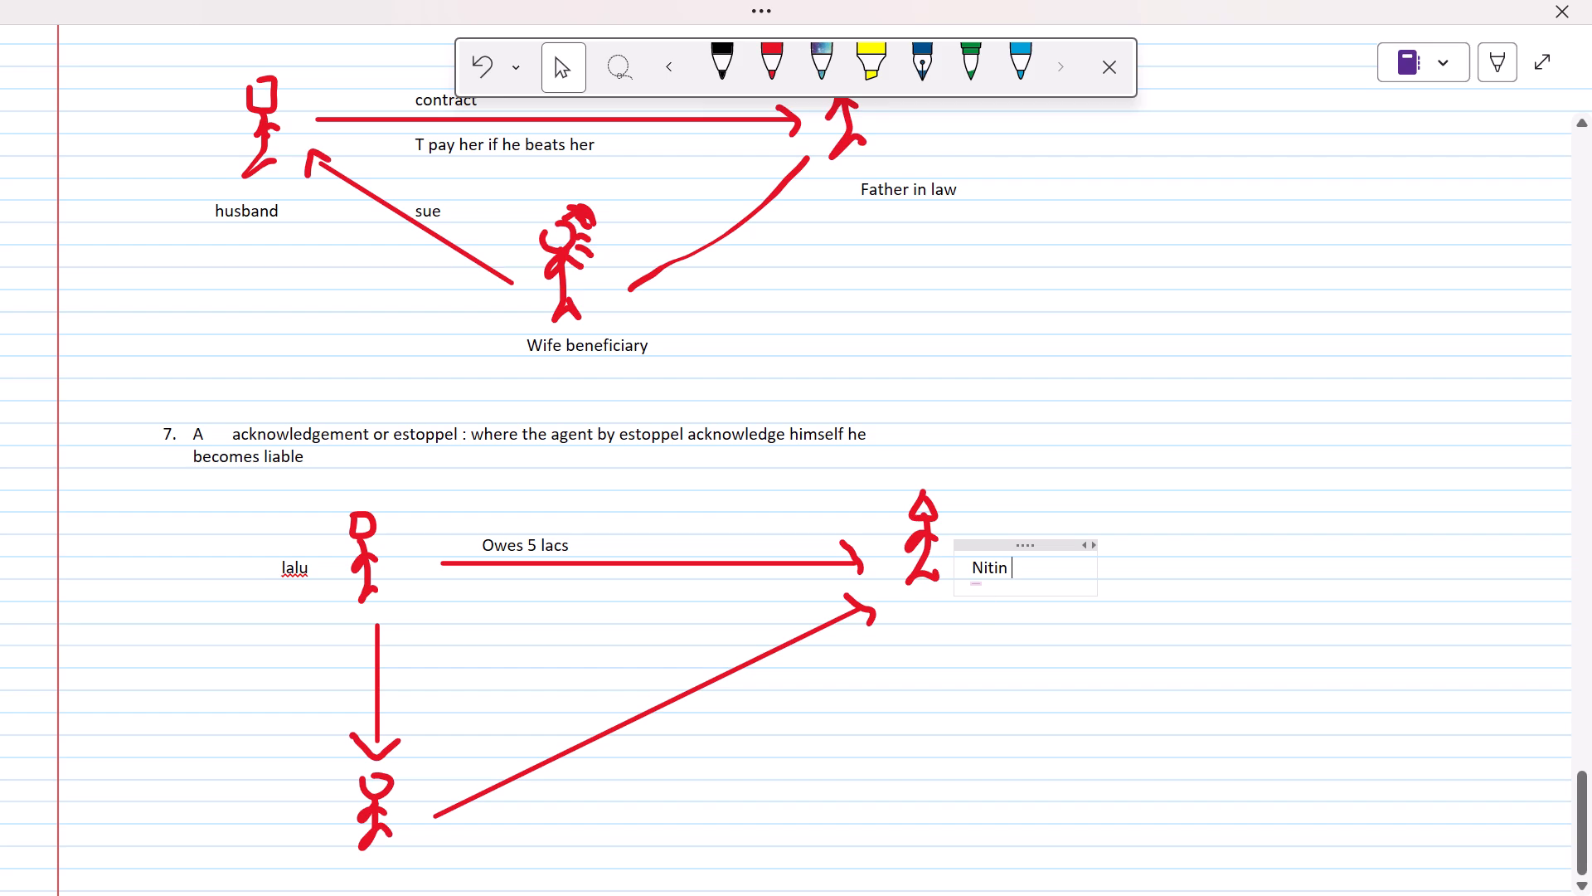
Add the label "(agent)" directly below the round-headed figure in the item 7 diagram.
scroll(965, 807, "down", 1)
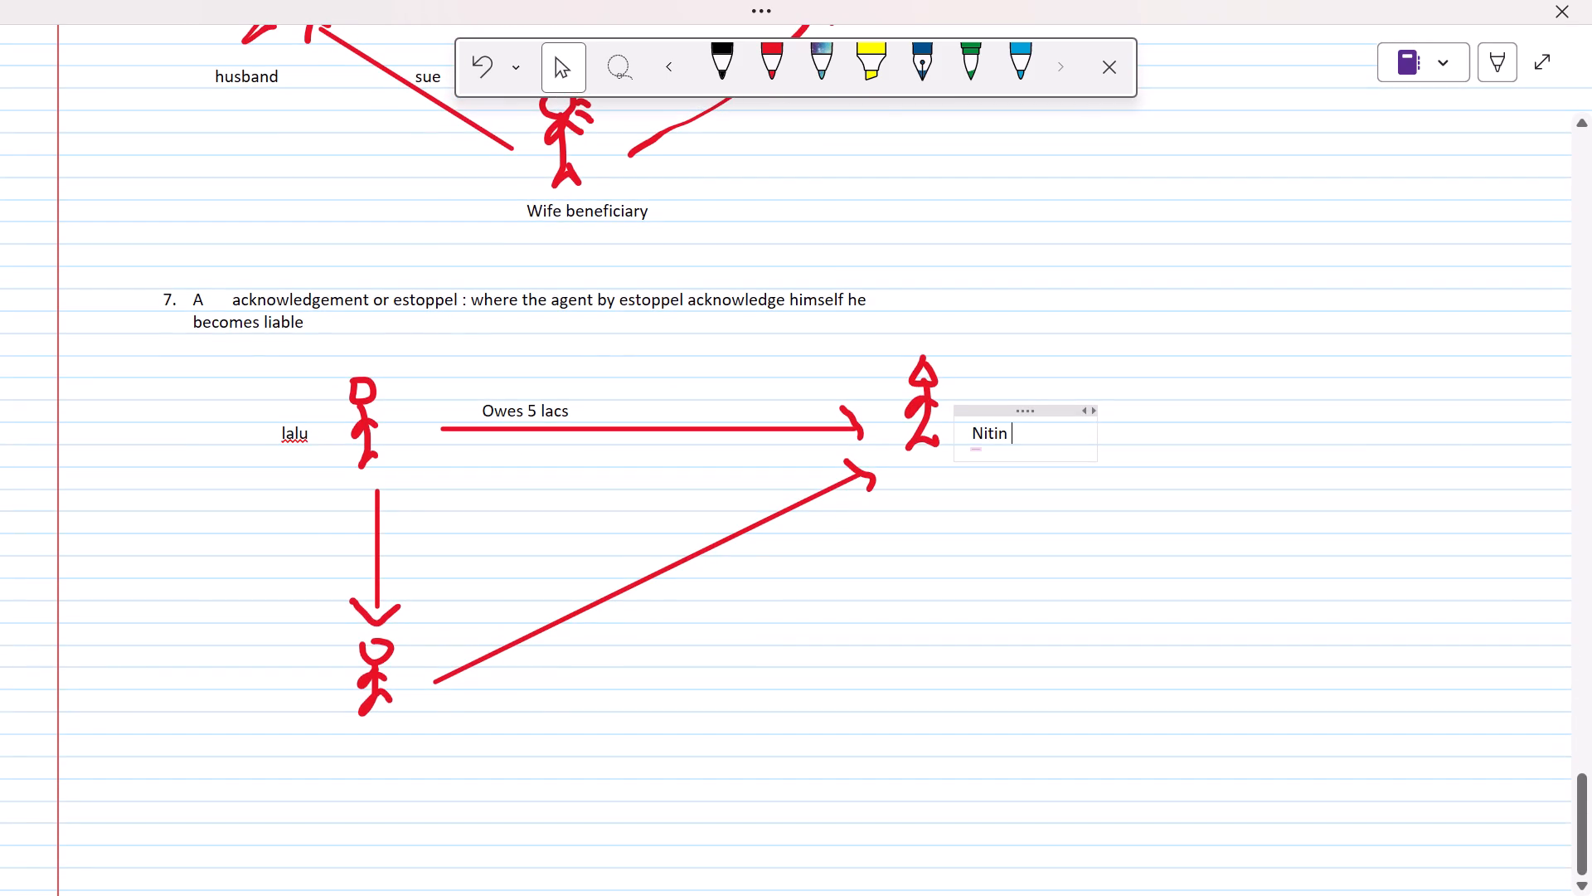
left_click(396, 724)
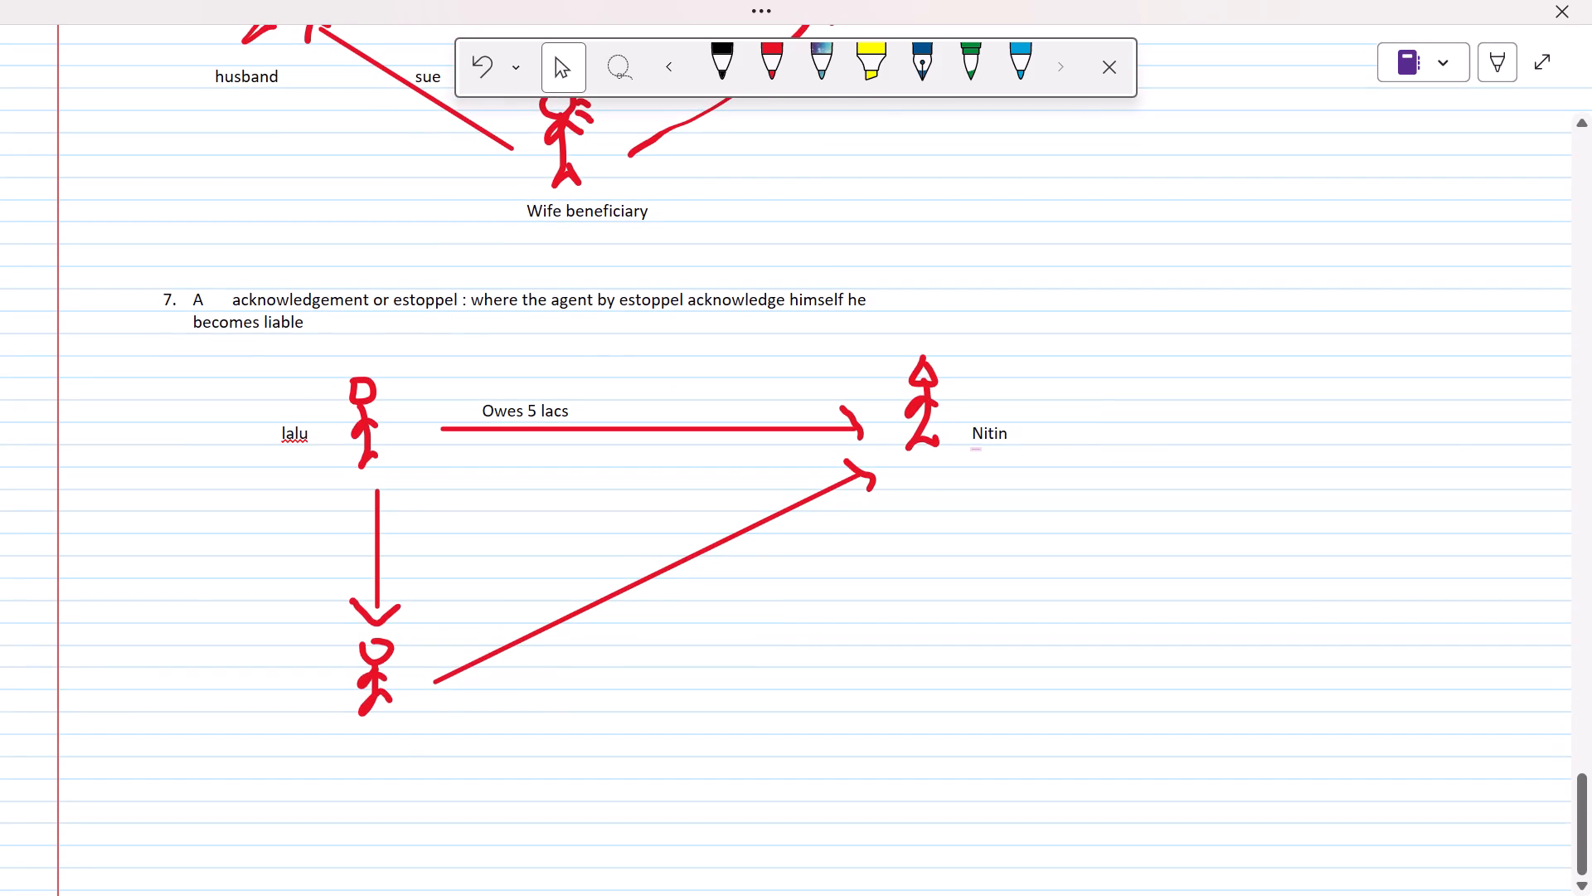
left_click(425, 730)
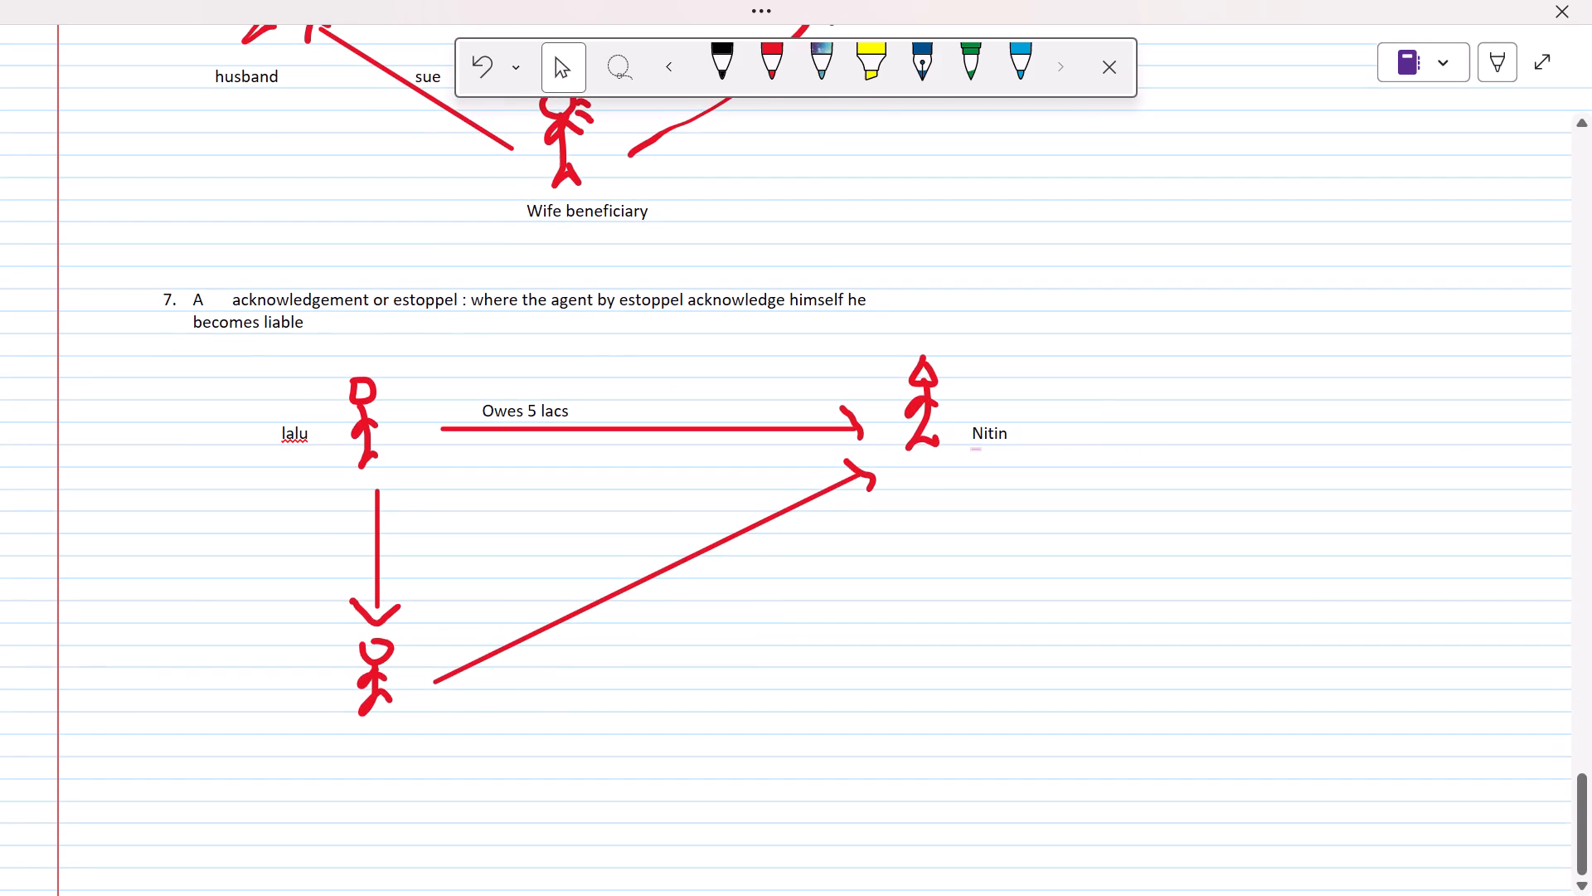
left_click(341, 744)
key("shift+parenleft")
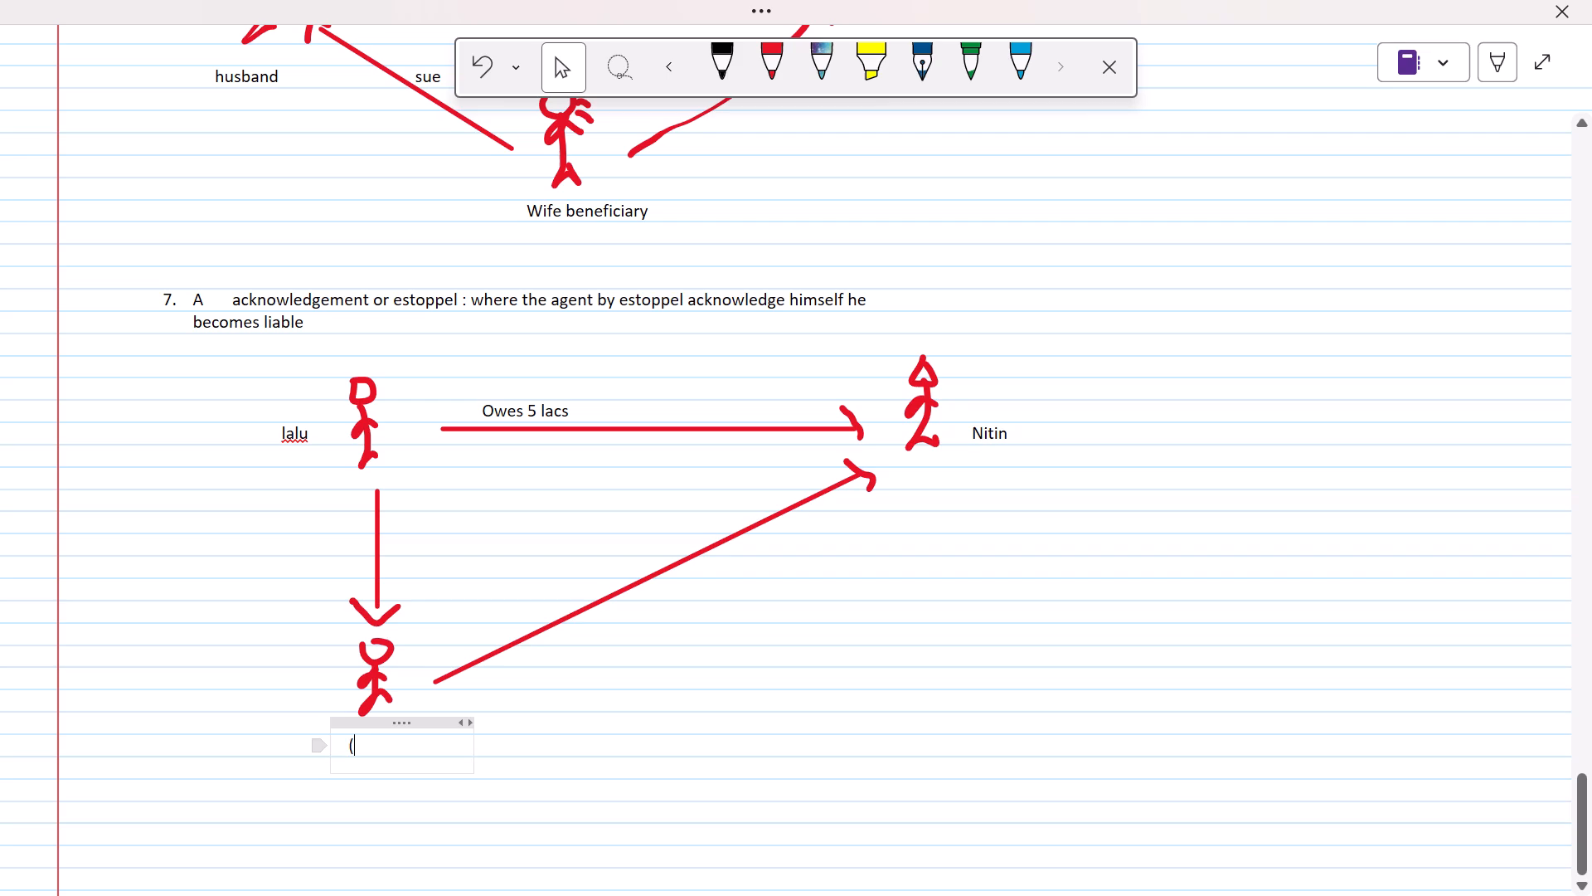
type("age")
type("nt")
key("shift+parenright")
Add the note "Pays 5 lacs for giving it to N" on the outer side of the vertical arrow, near the round-headed figure.
left_click(121, 631)
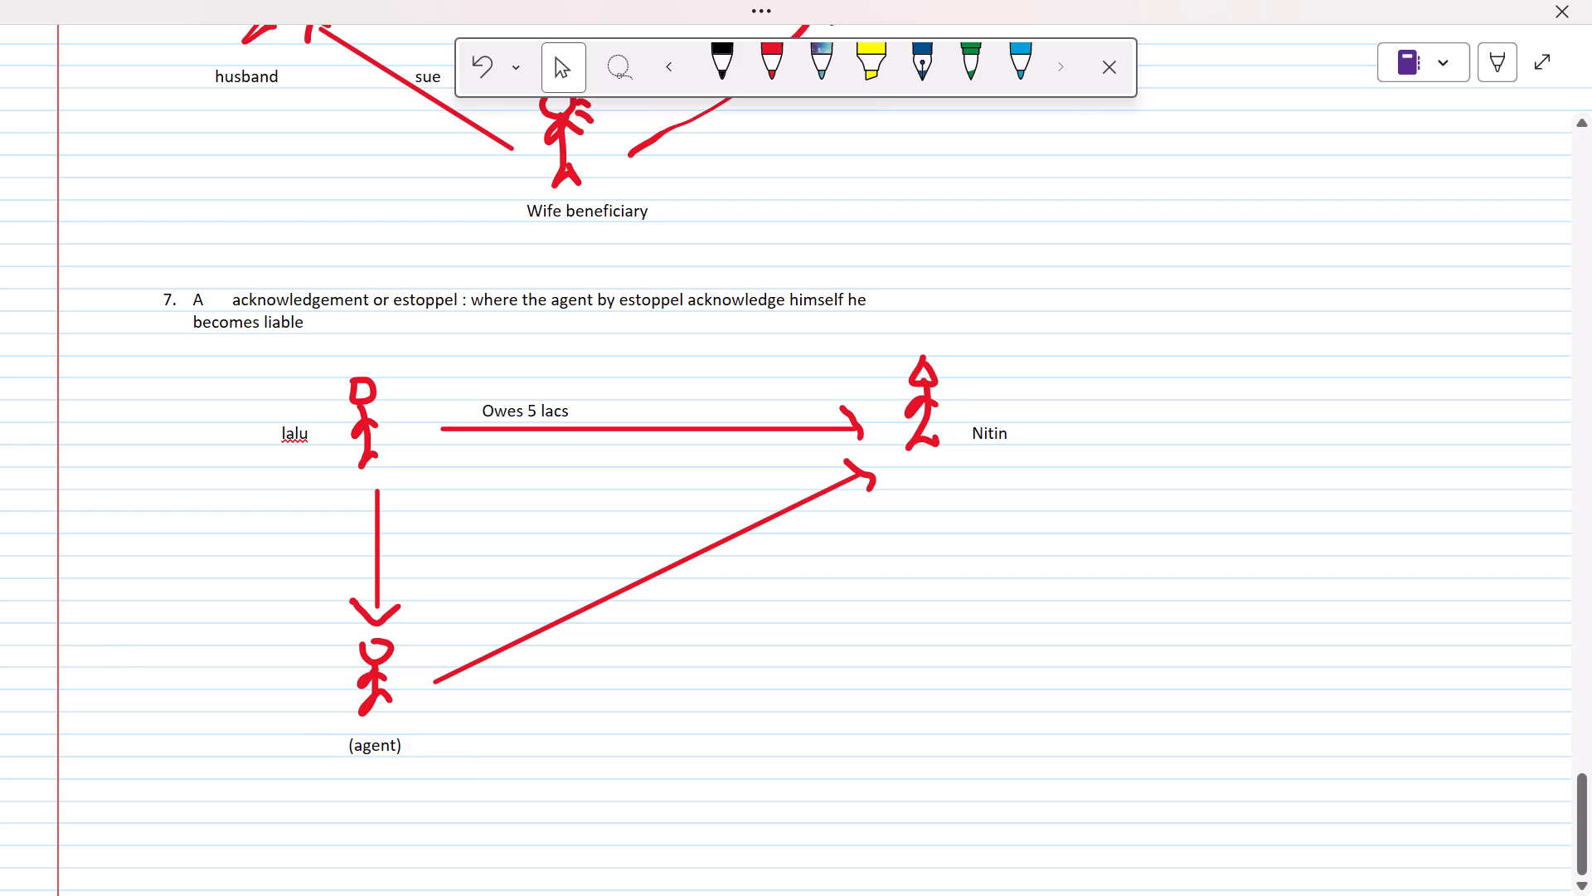
left_click(108, 632)
type("ps")
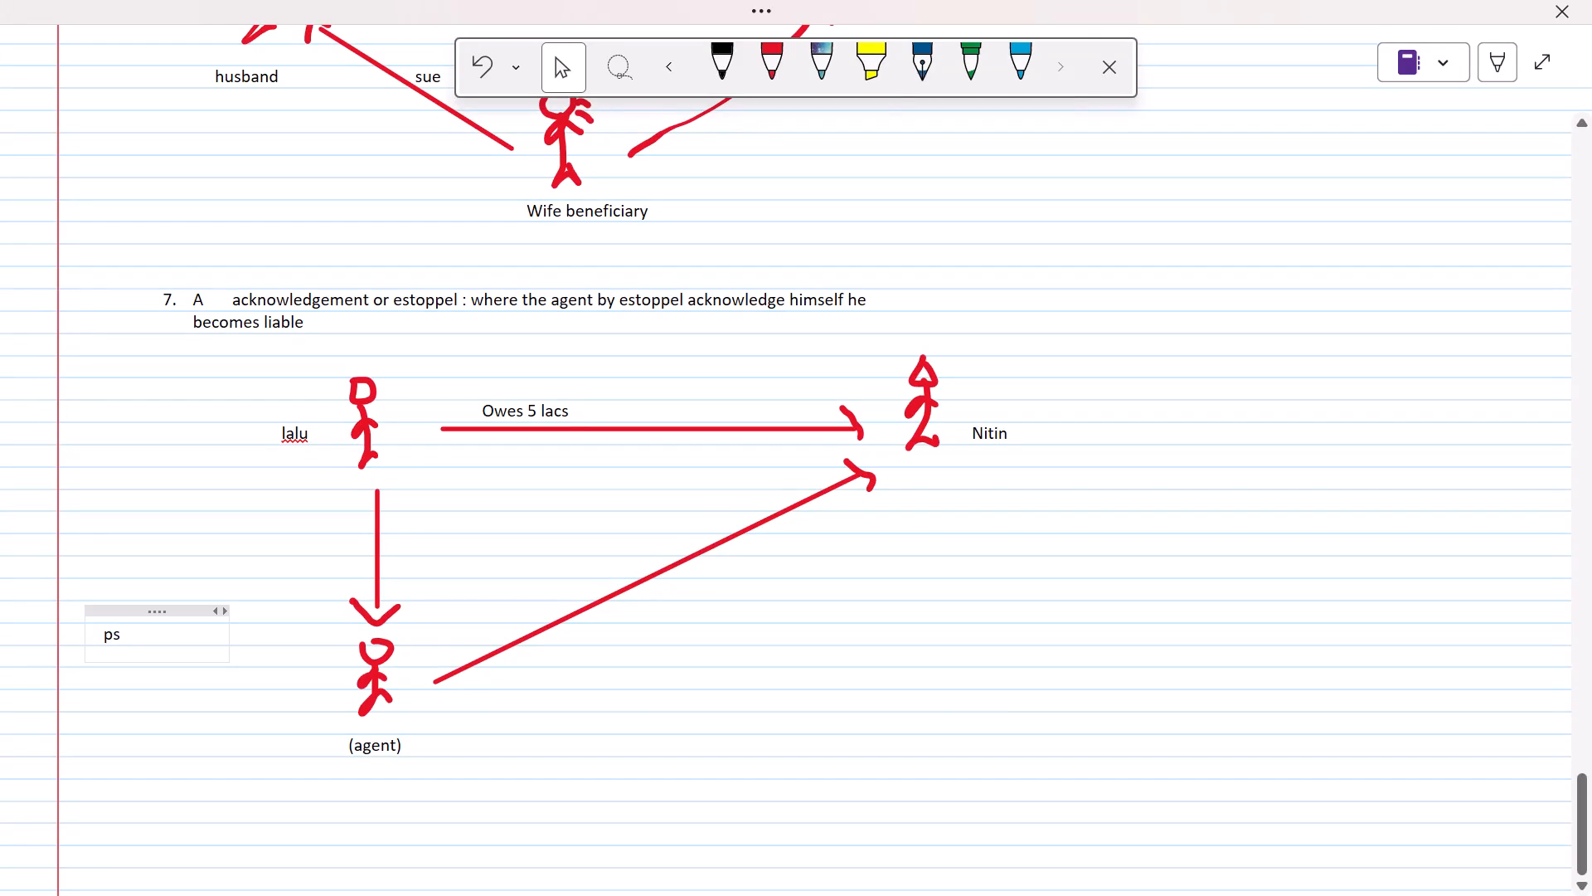
key("BackSpace")
type("ays")
key("space")
type("5 la")
type("cs")
key("space")
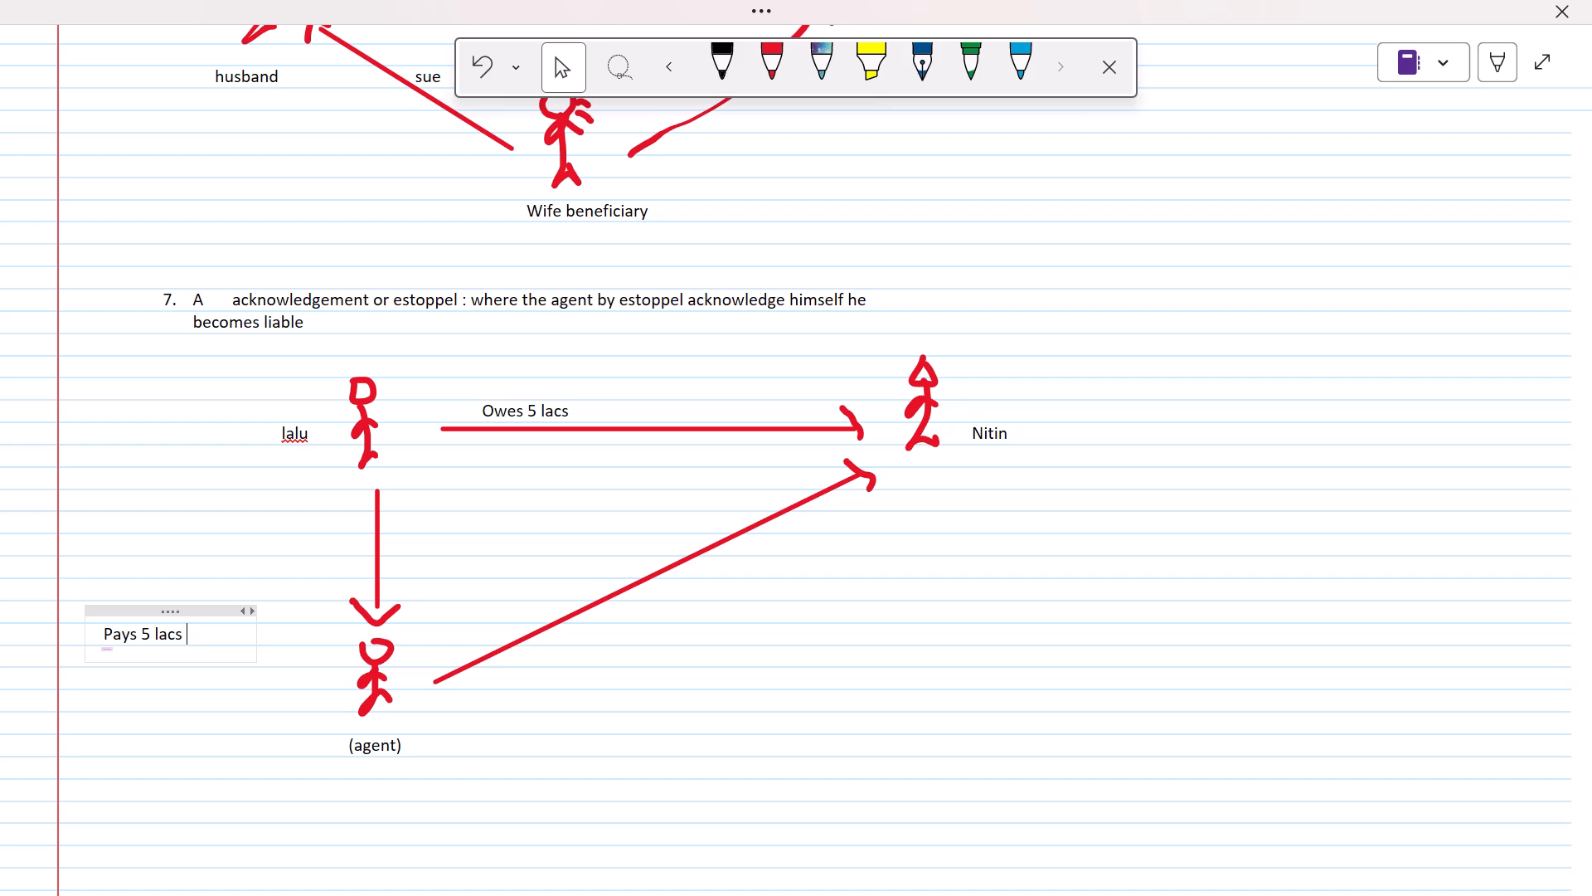
key("Pause")
type("for")
key("space")
type("giving")
key("space")
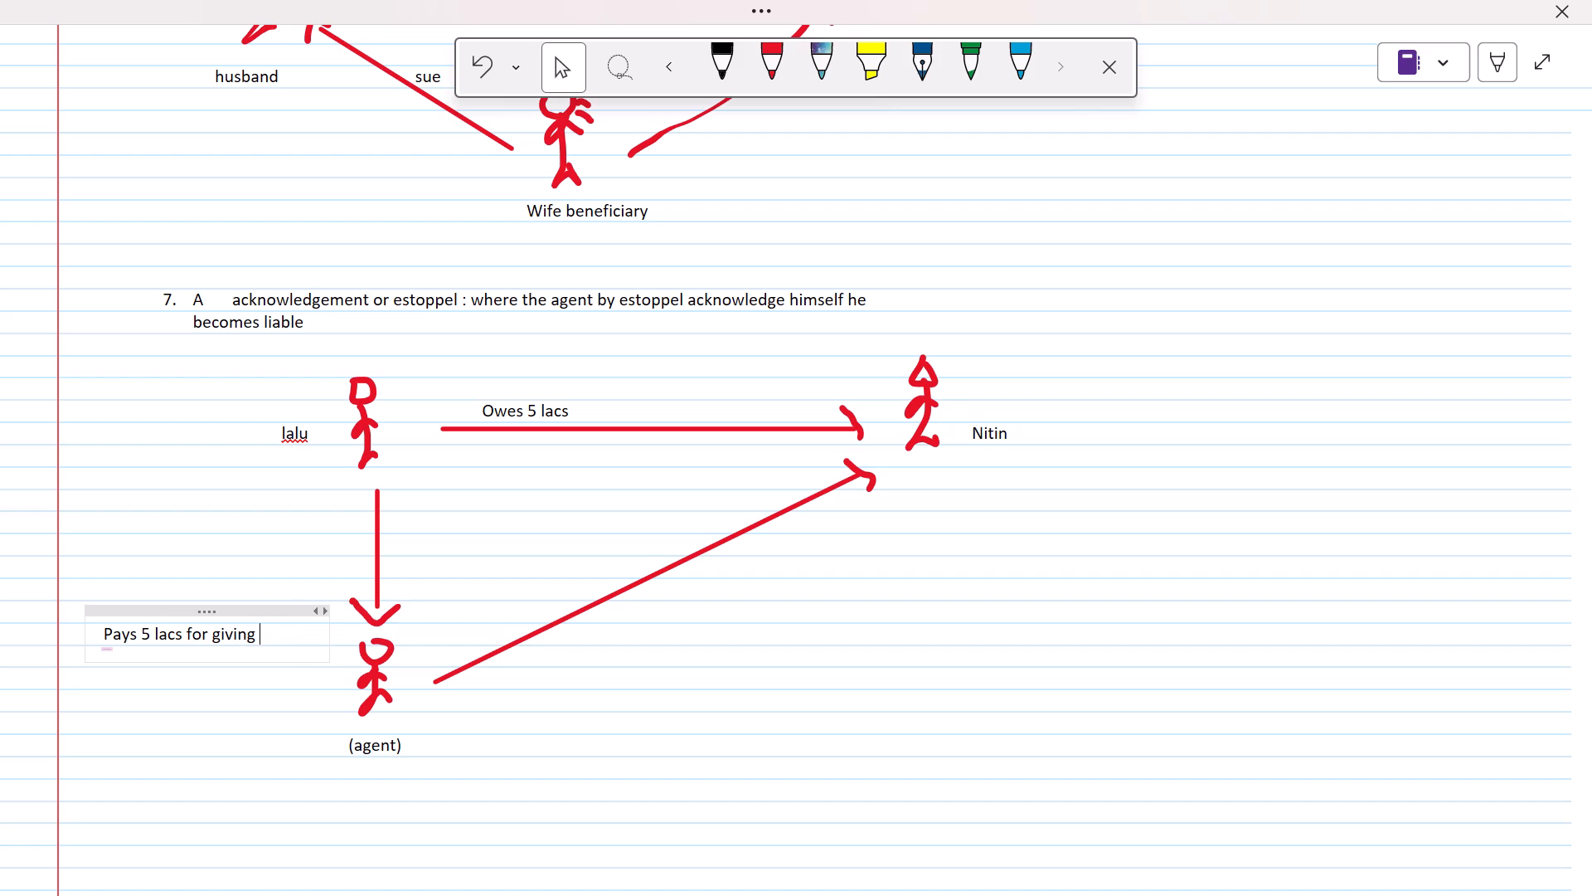
type("it t")
key("space")
key("BackSpace")
type("o")
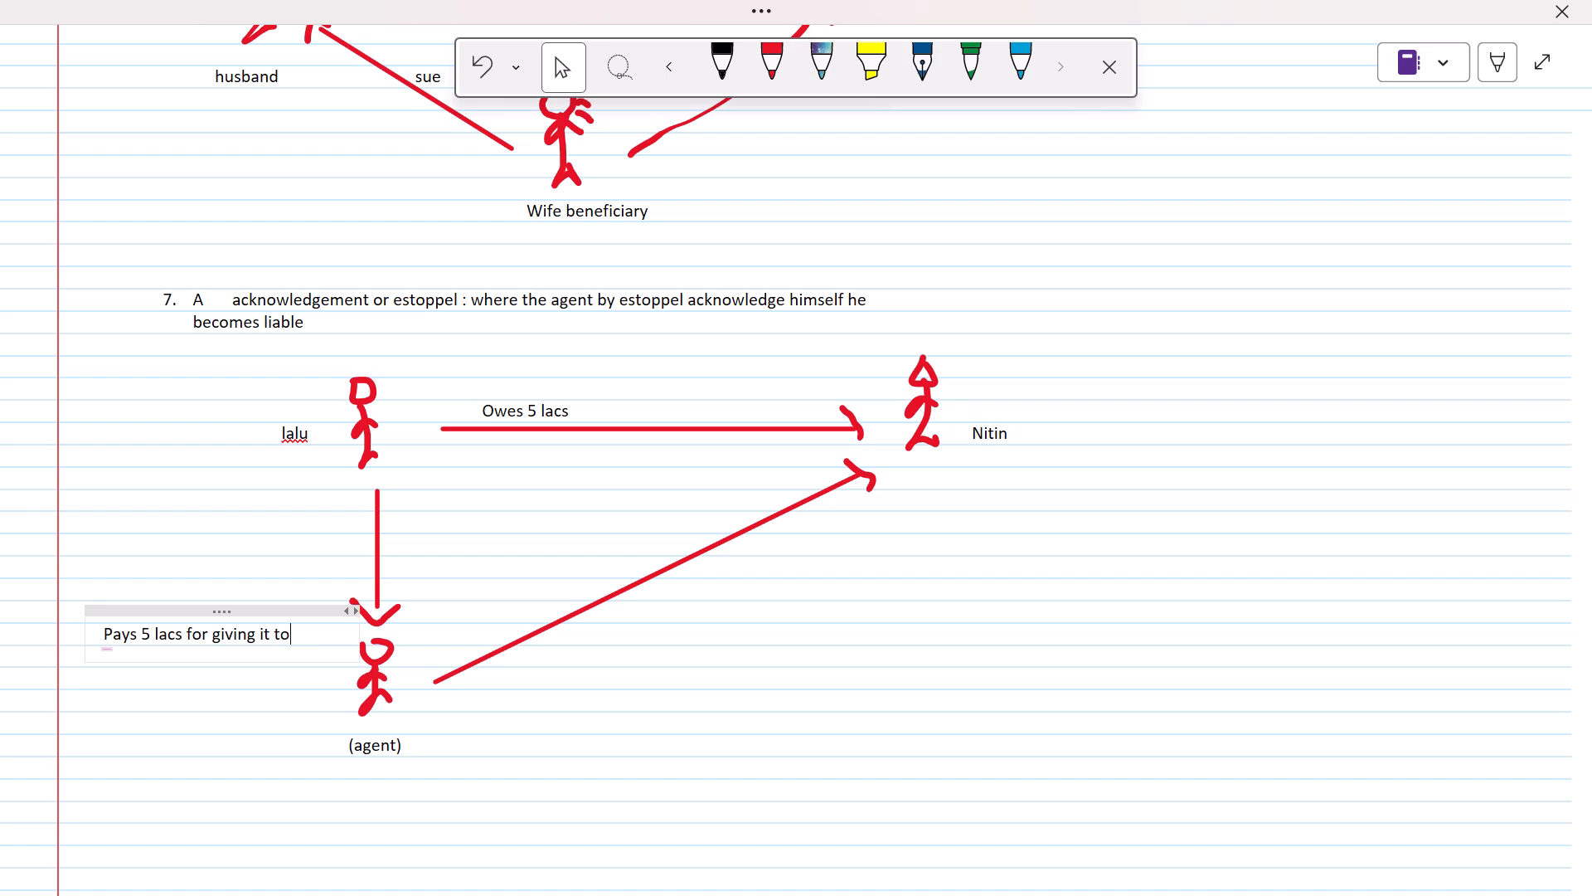
key("space")
key("space")
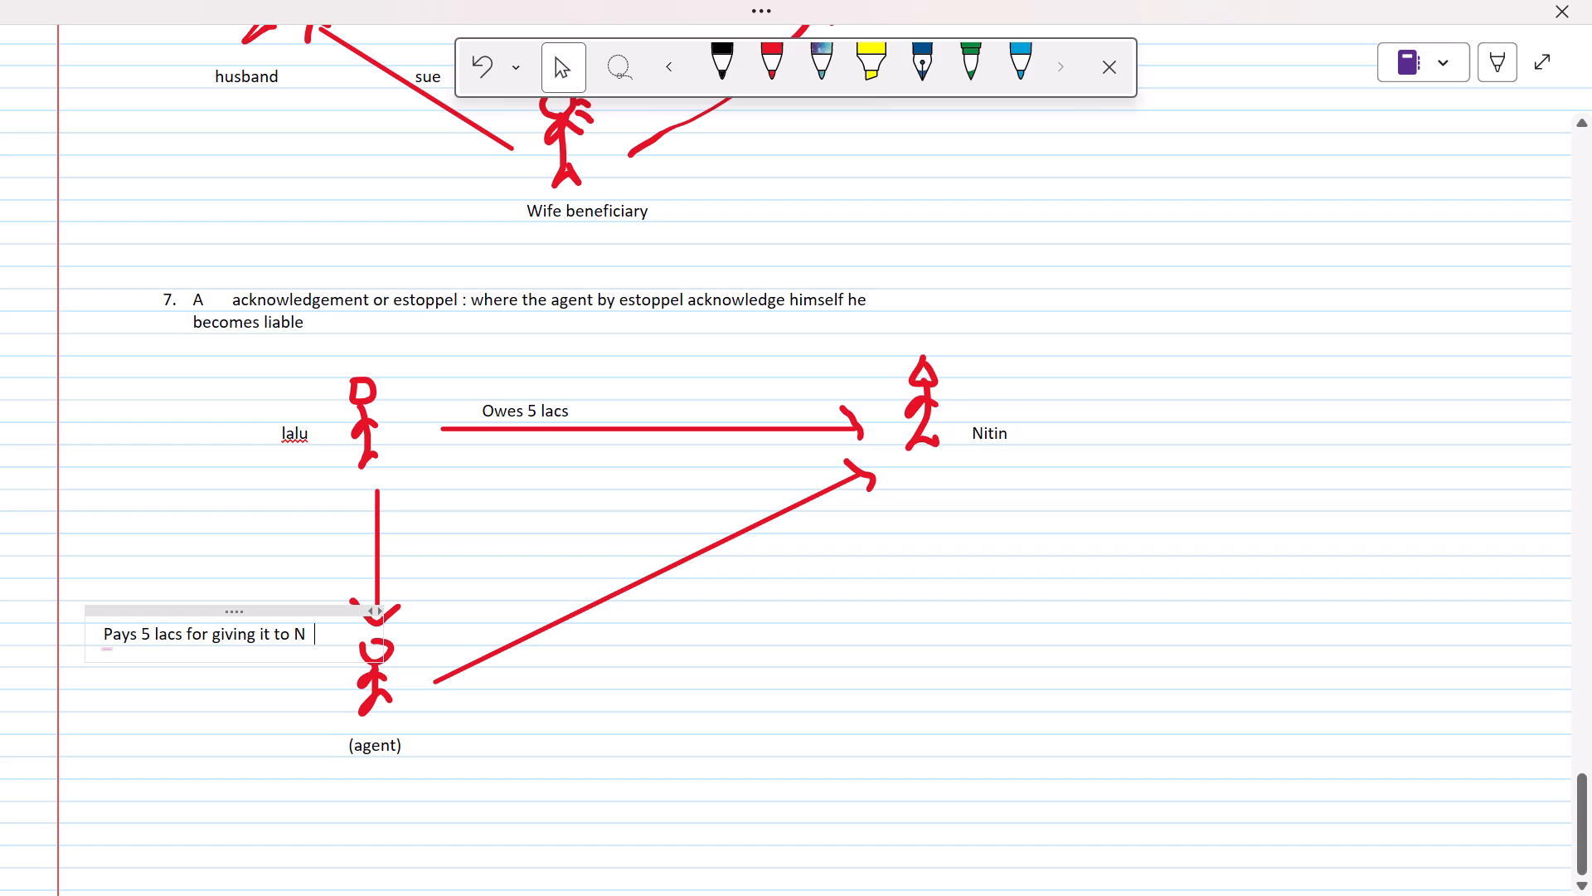
Extend the "(agent)" label below the round-headed figure with the text "agent by estippel of nitin".
left_click(430, 747)
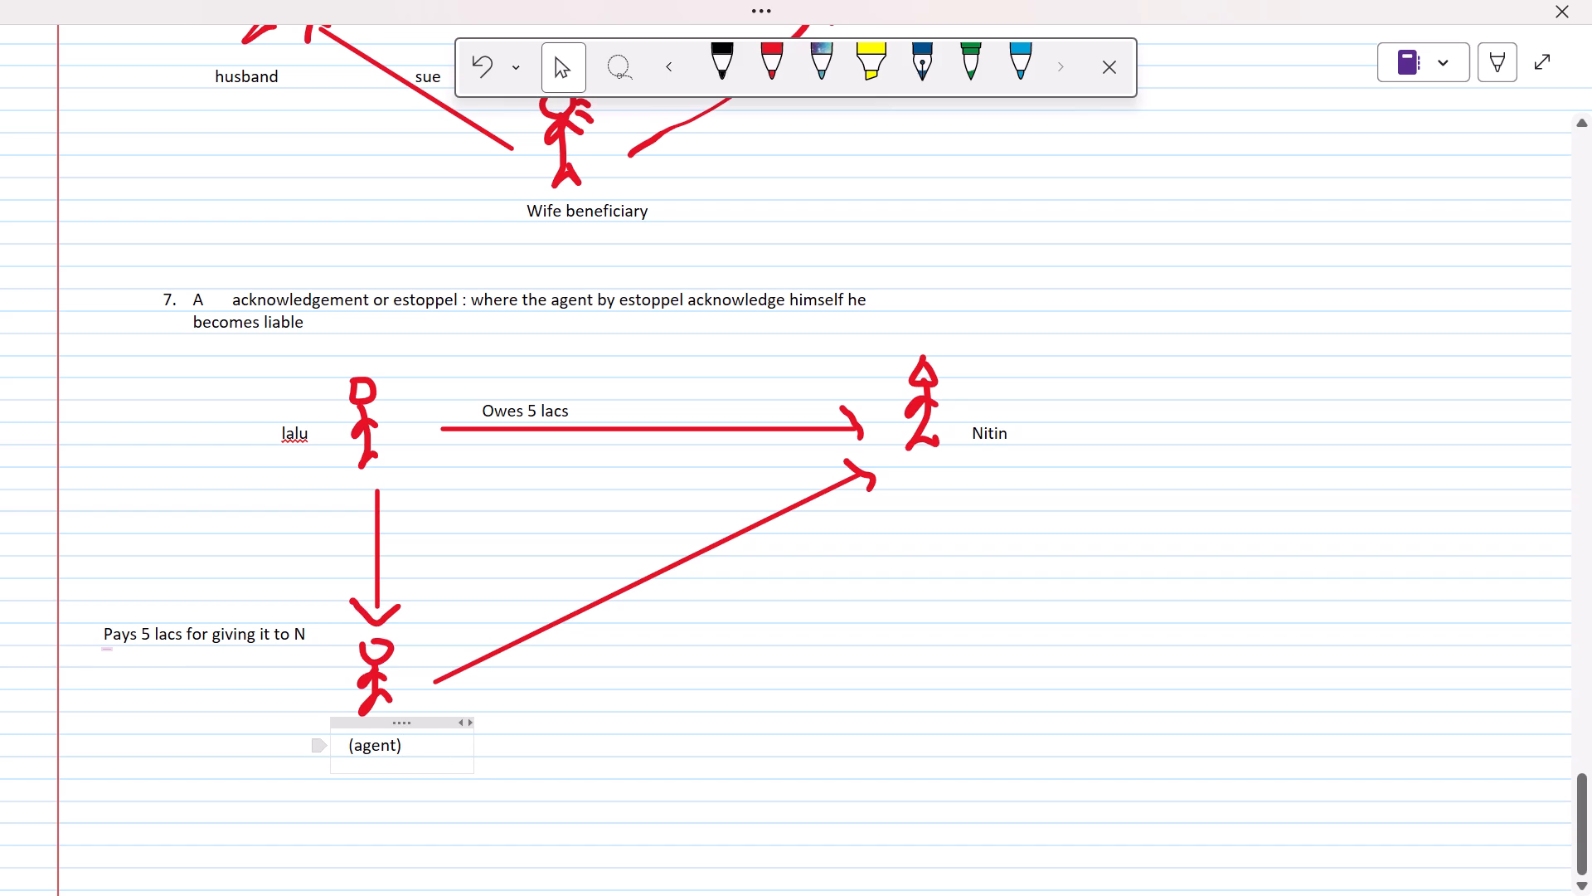
key("space")
key("space")
type("agent bt")
key("BackSpace")
type("y")
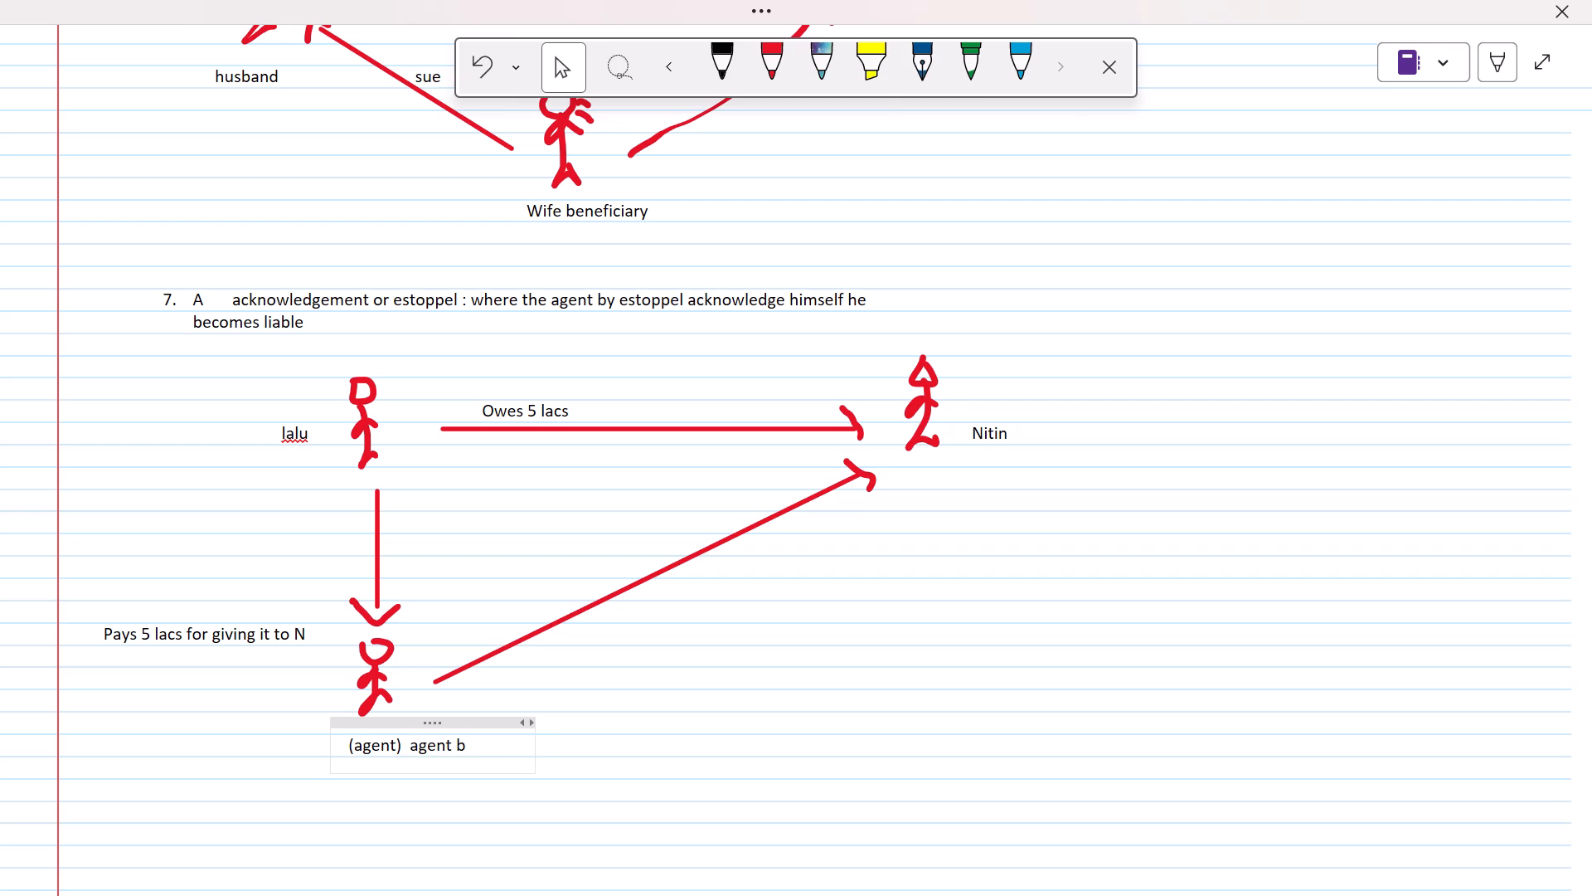
key("space")
type("esti")
type("pp")
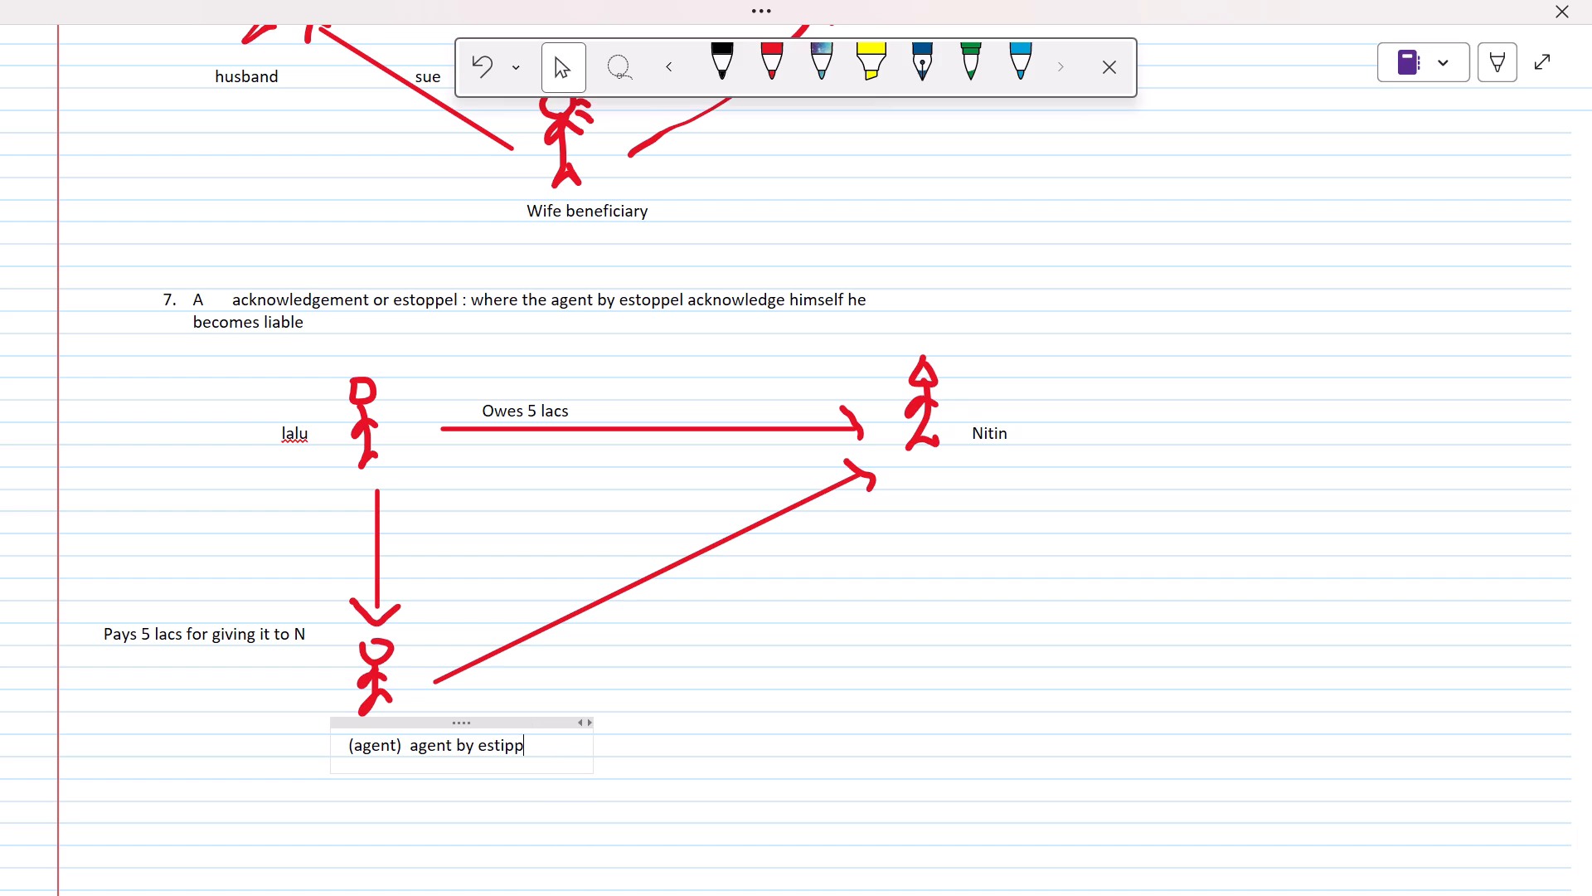
type("le")
key("space")
key("BackSpace")
key("BackSpace")
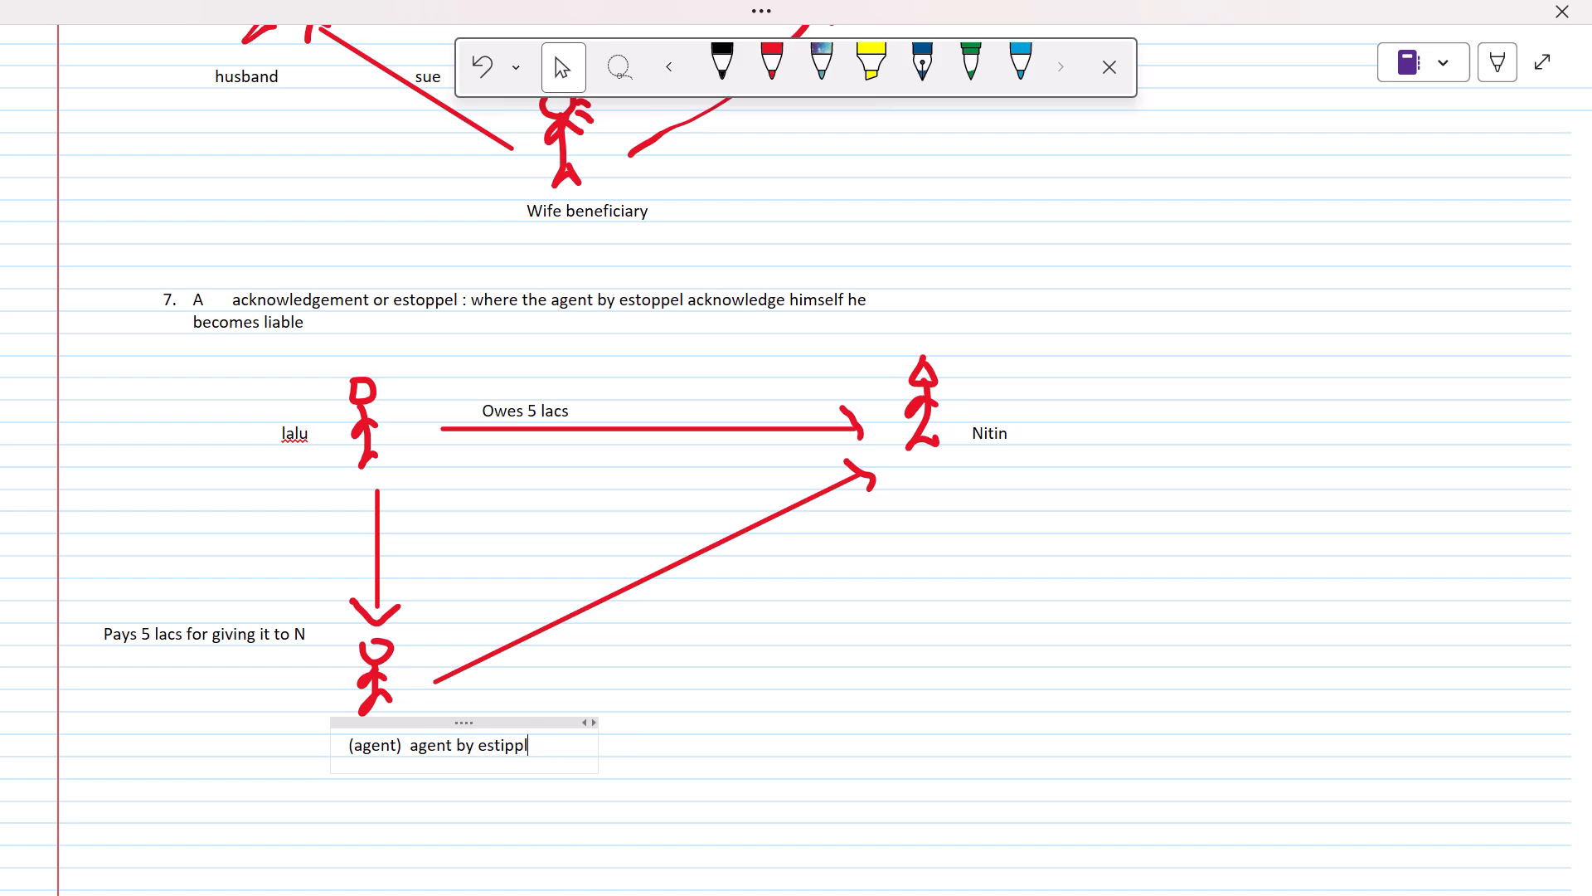
key("BackSpace")
key("e")
key("e")
key("e")
key("e")
key("e")
key("e")
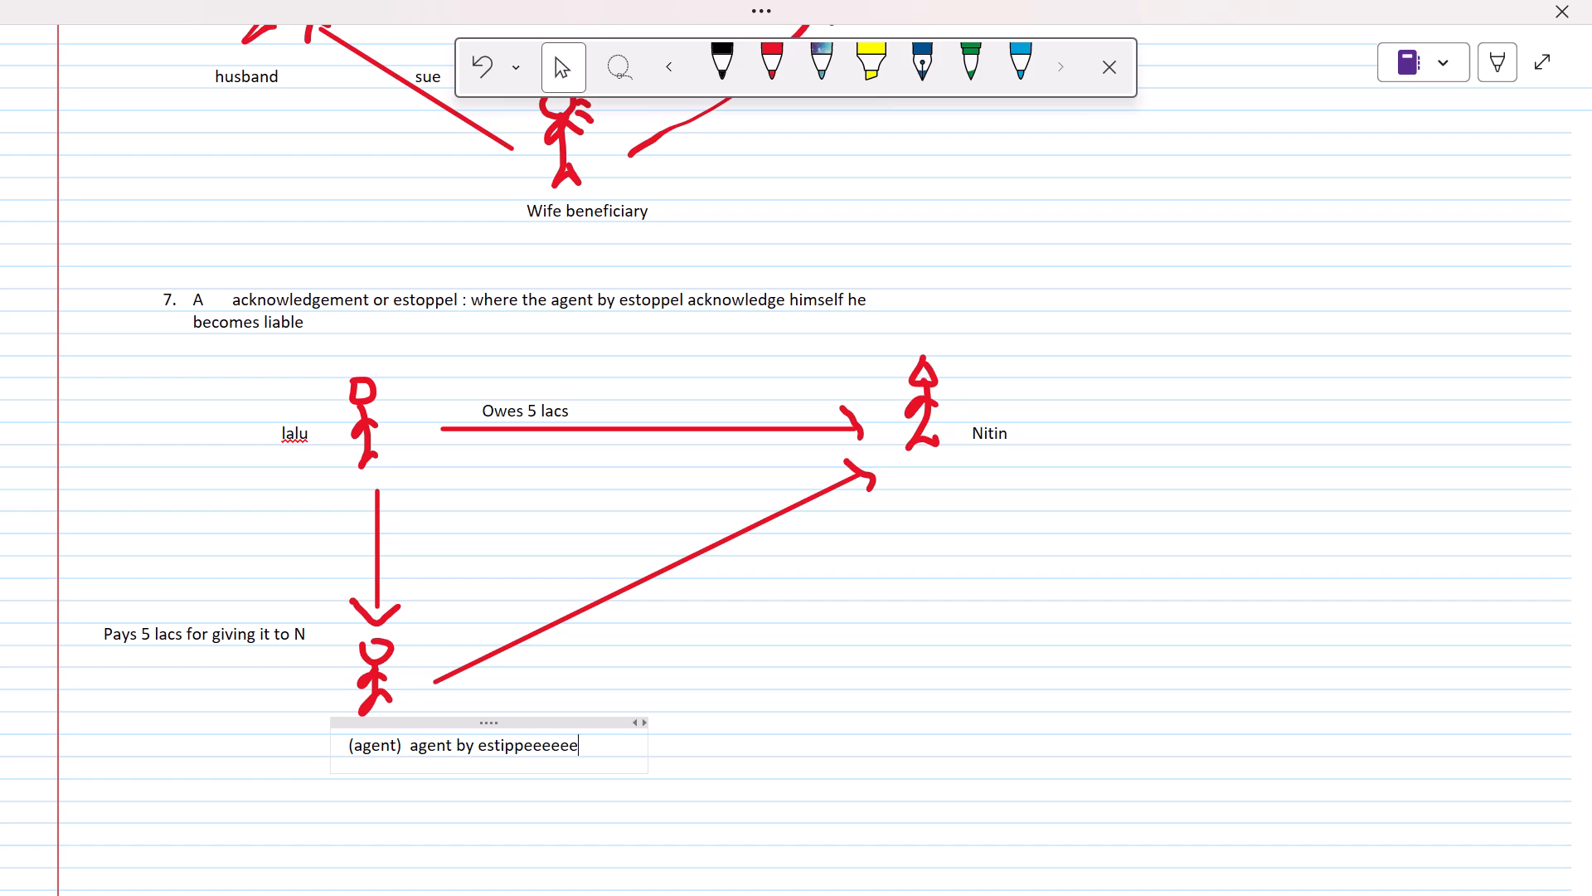
key("BackSpace")
key("BackSpace")
key("BackSpace")
key("BackSpace")
key("BackSpace")
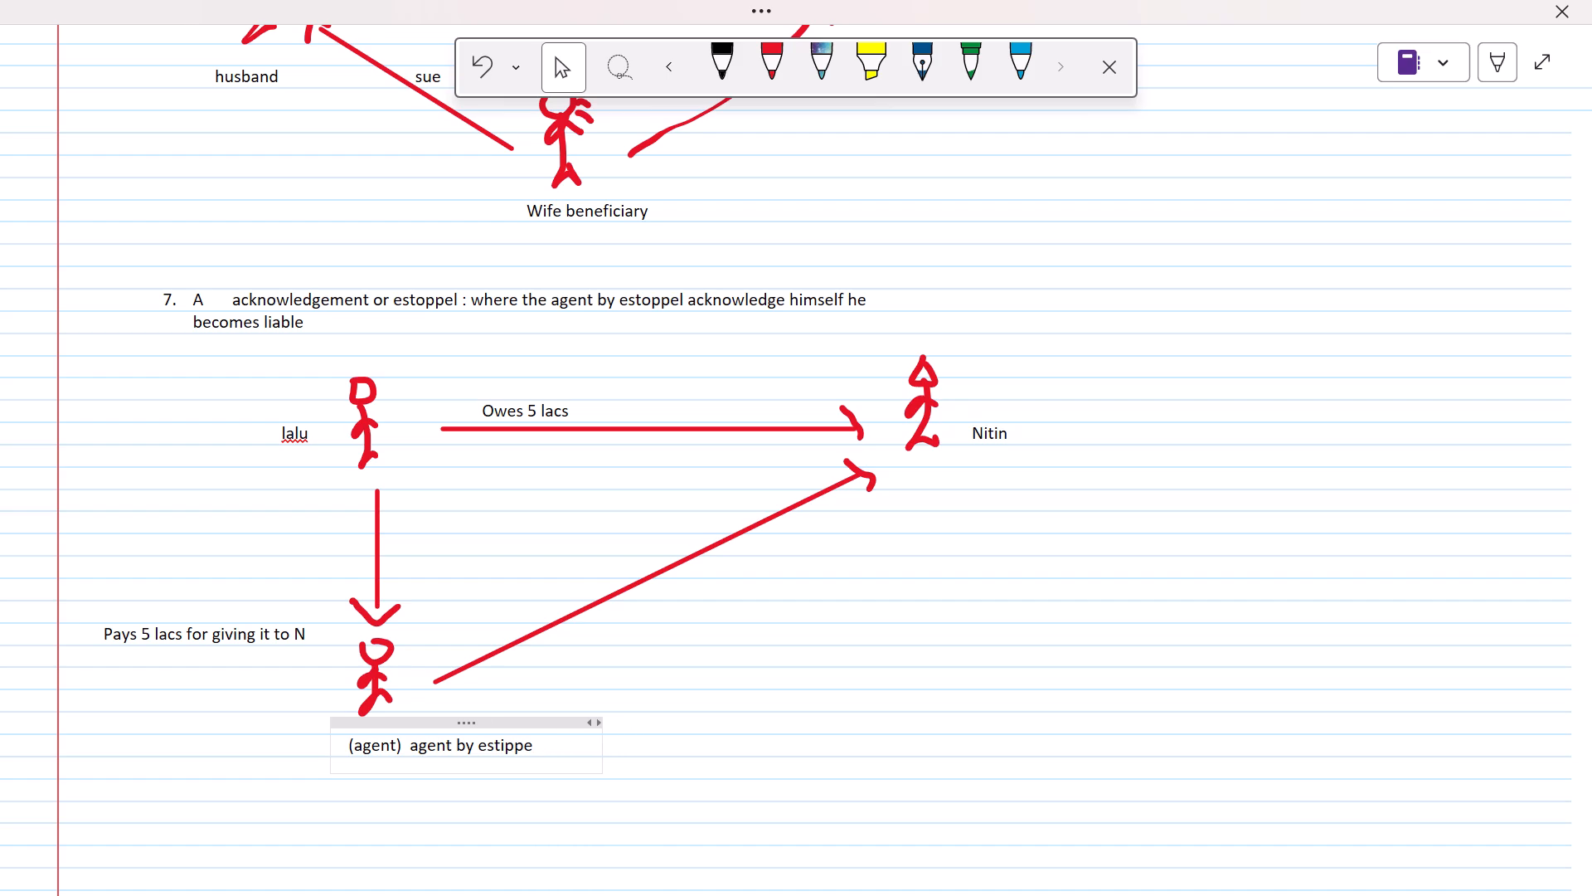
type("l")
key("space")
type("by")
key("space")
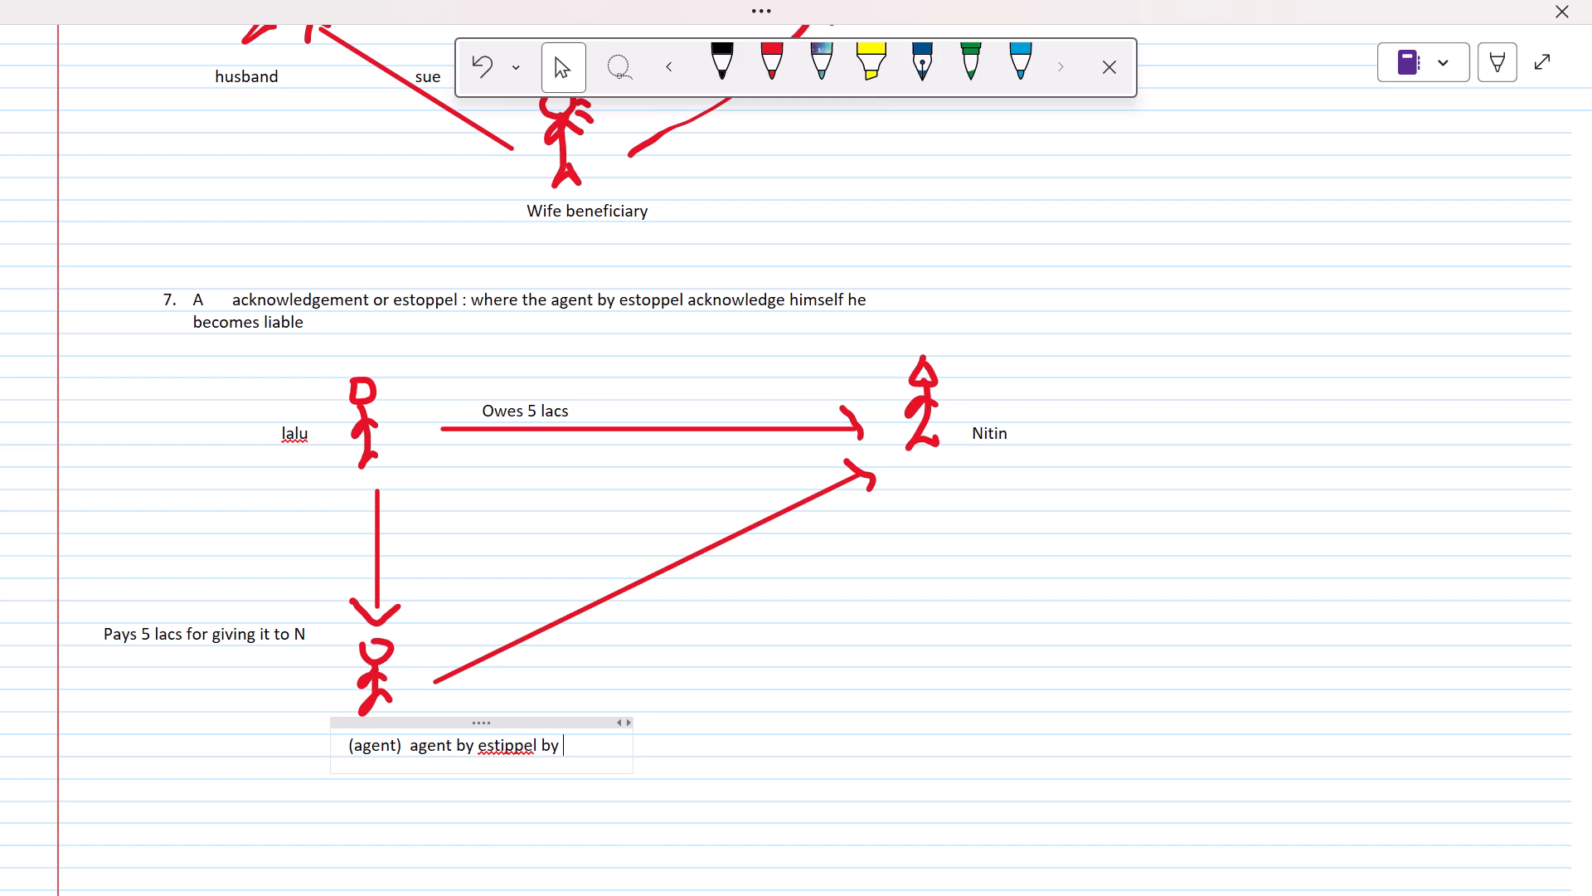
key("BackSpace")
key("BackSpace")
key("BackSpace")
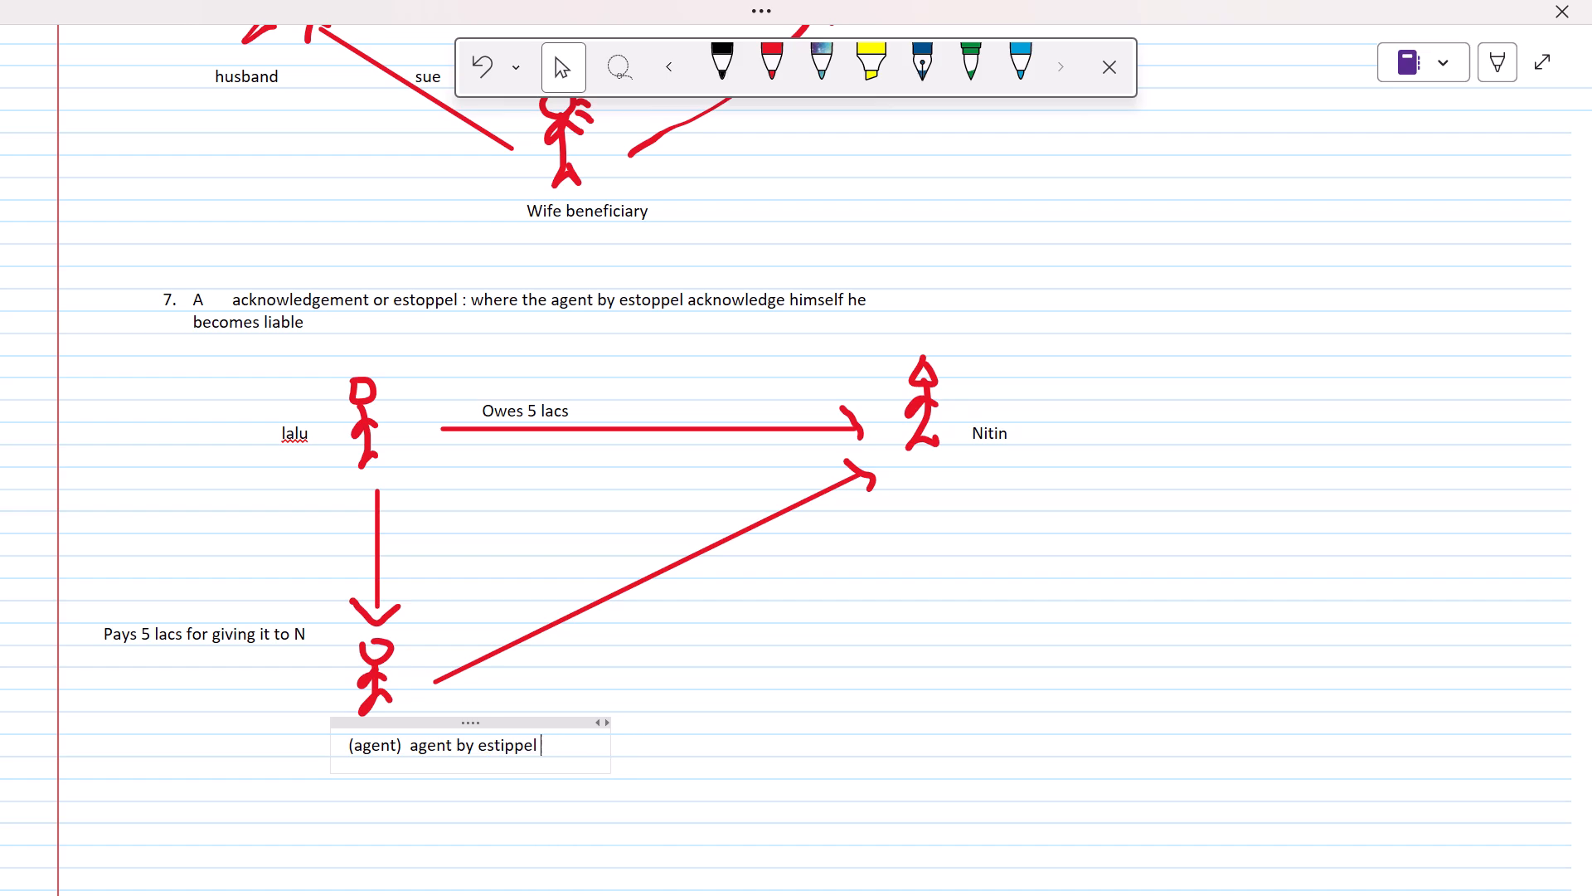
type("of niti")
type("n")
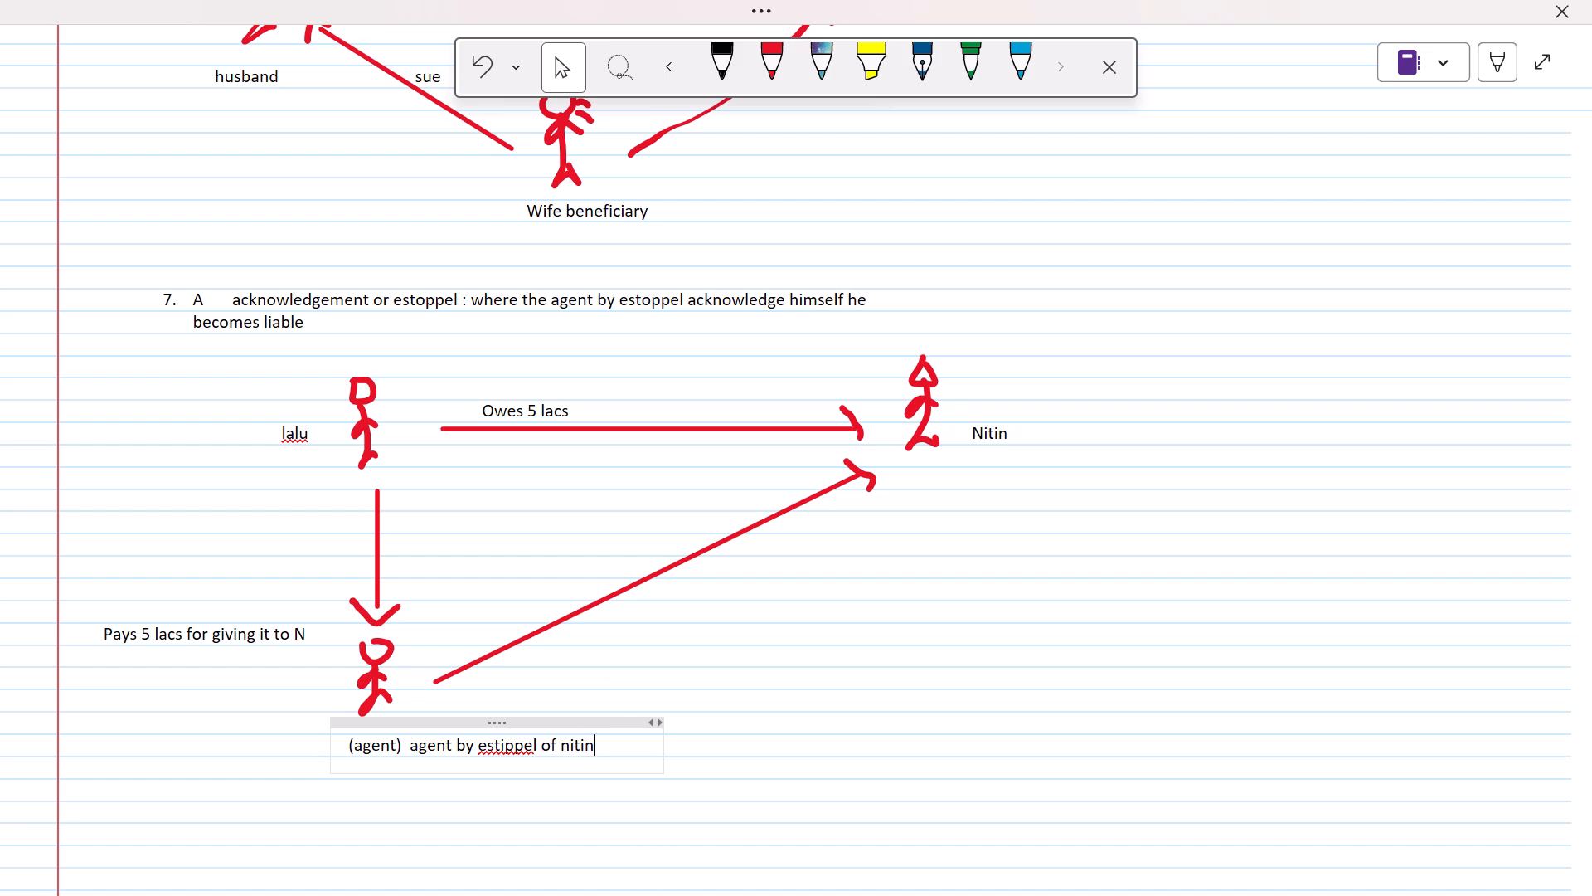
key("space")
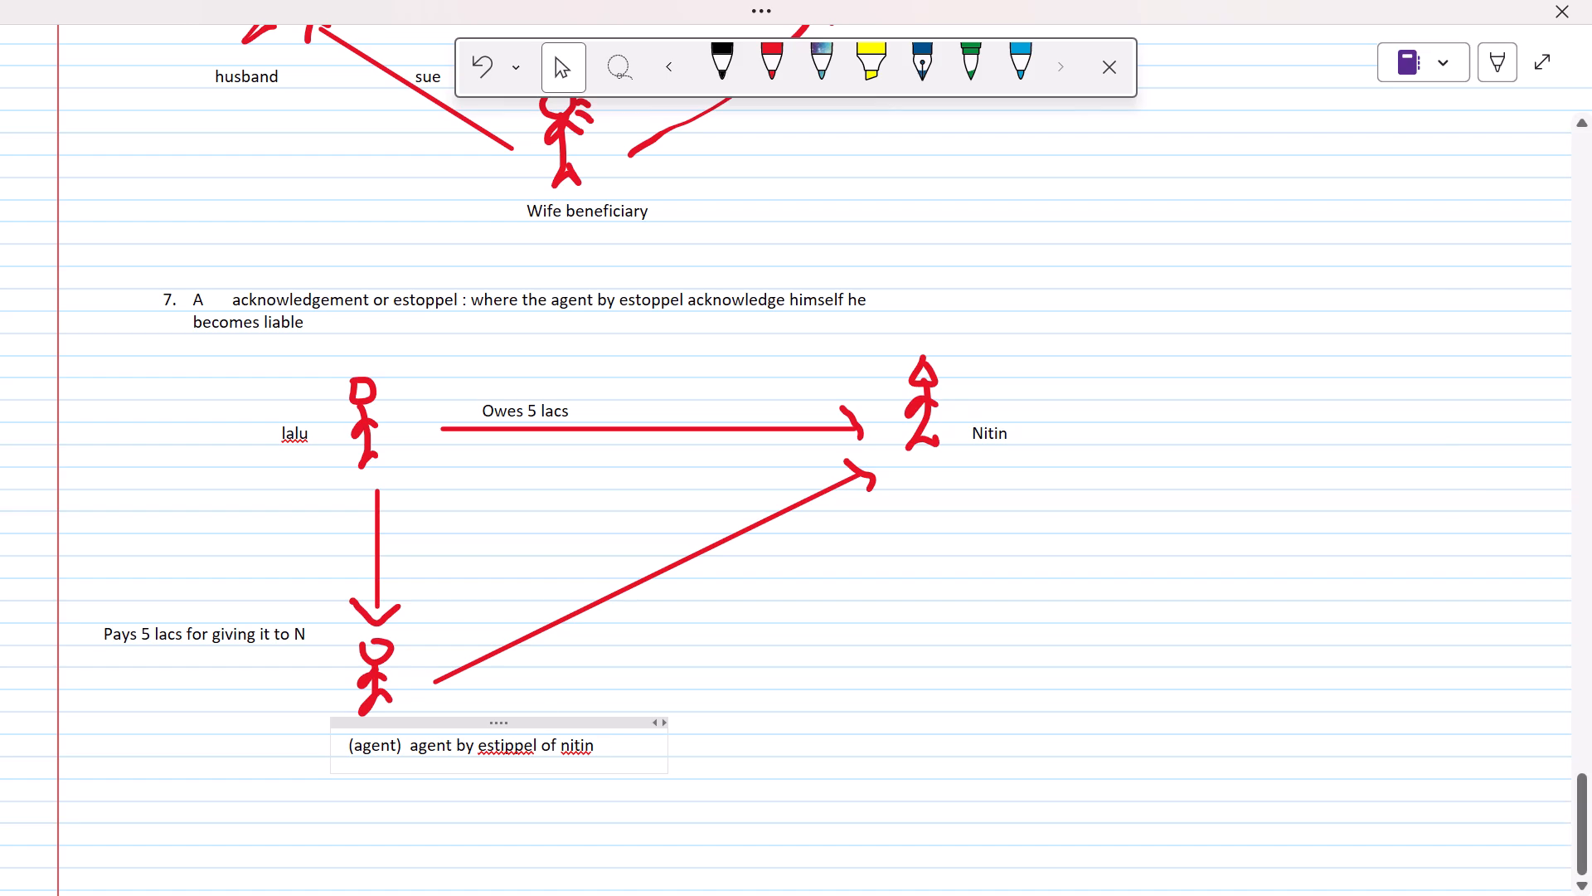
Add the note "Now nitin can sue manoj for non delivery" below the Nitin label, outside the item 7 diagram's arrows.
left_click(1068, 487)
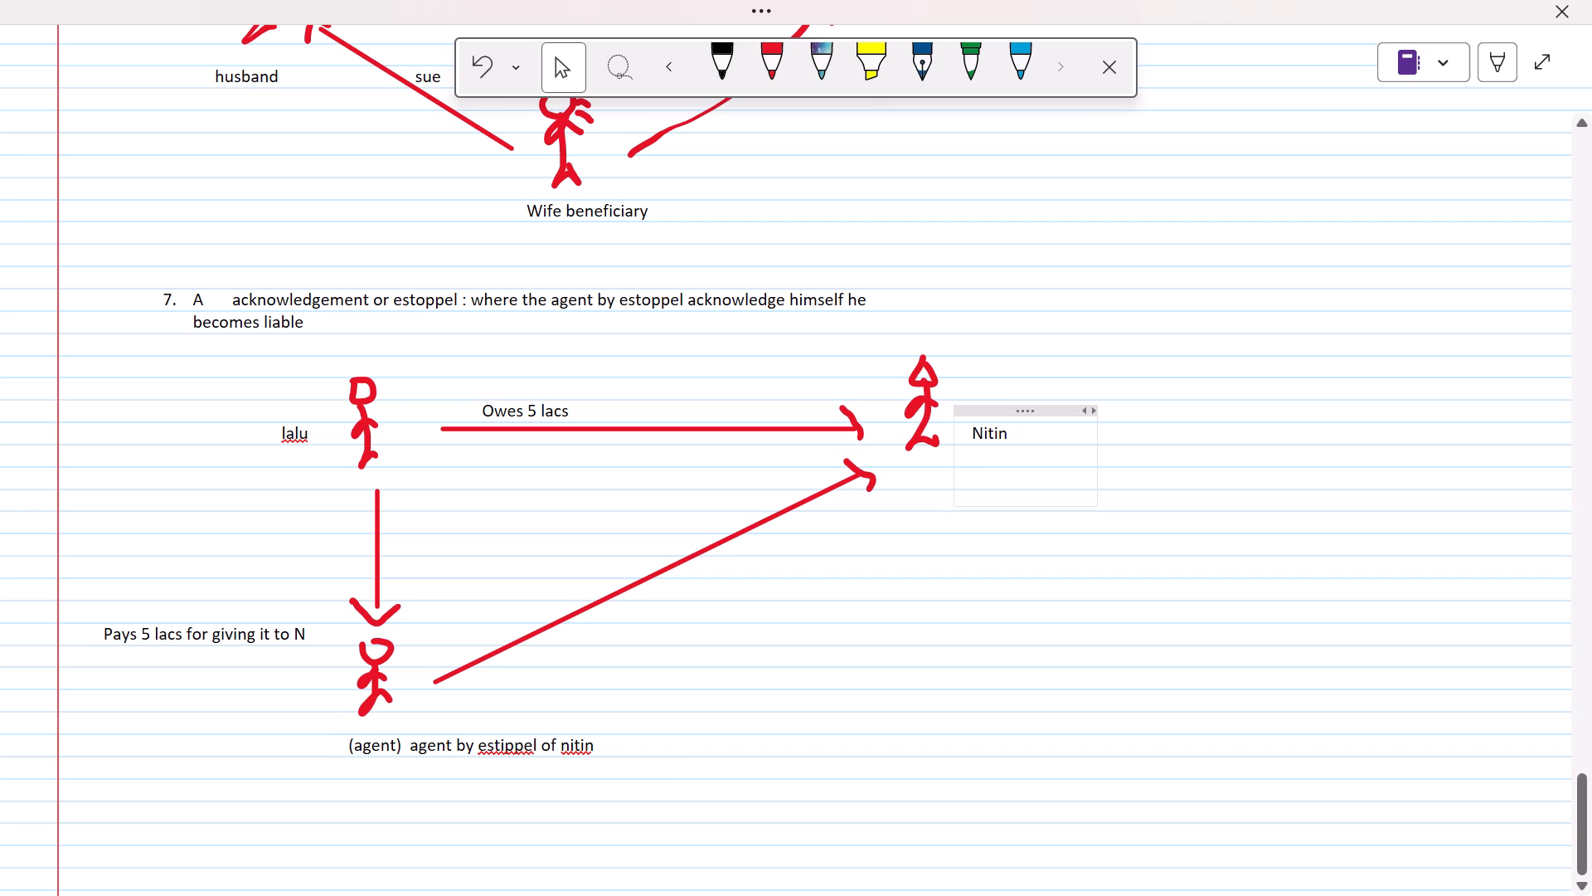
left_click(1027, 537)
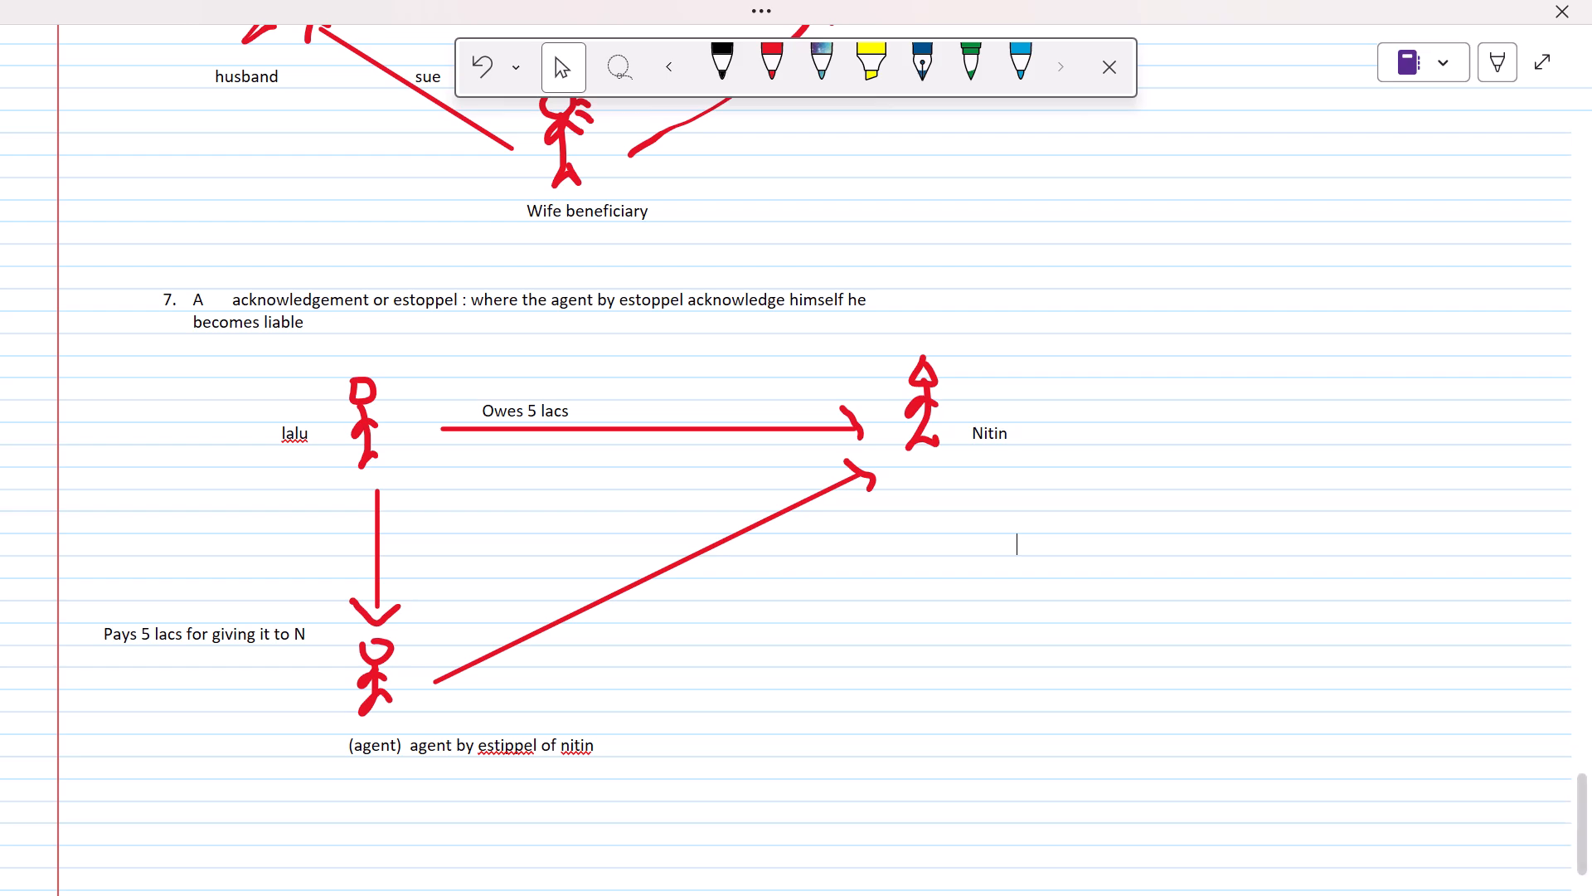
type("now nitin can s")
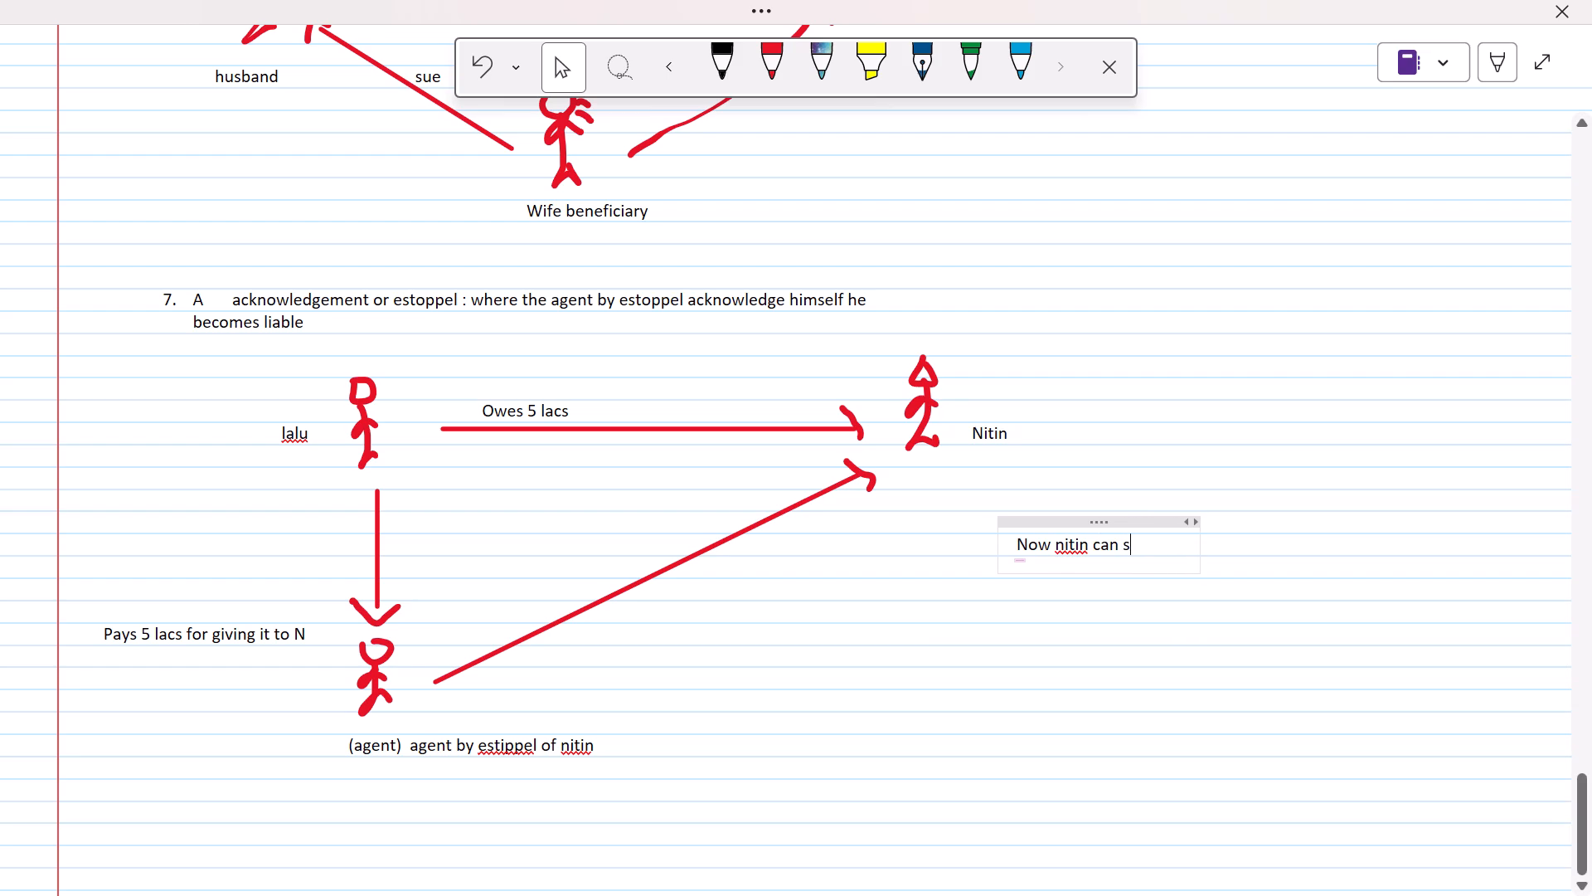
type("ue")
key("space")
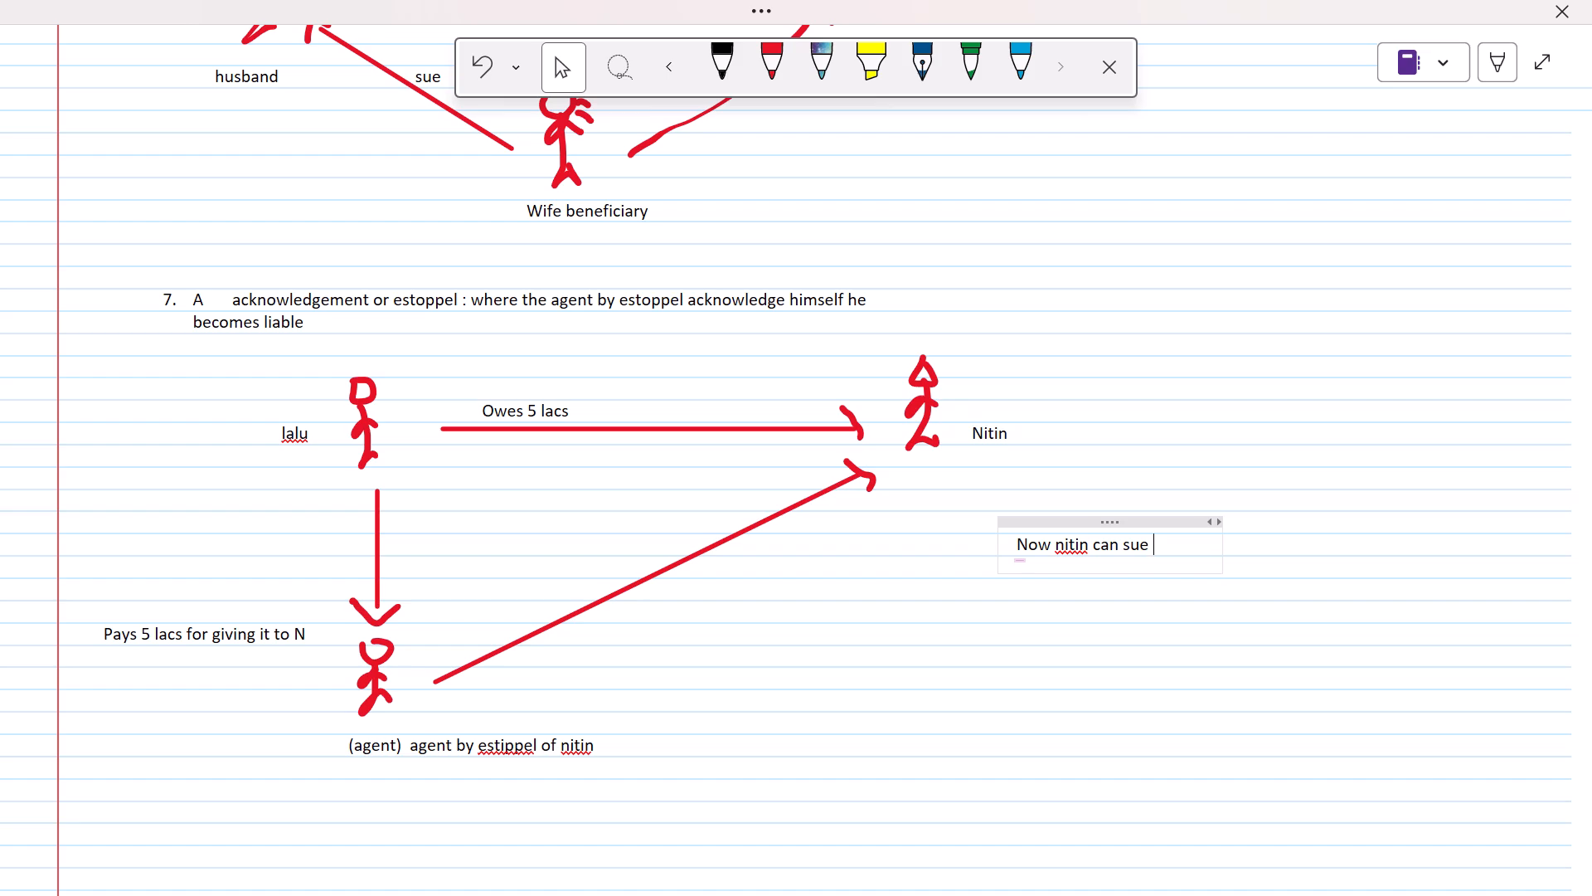
type("manoj for")
key("space")
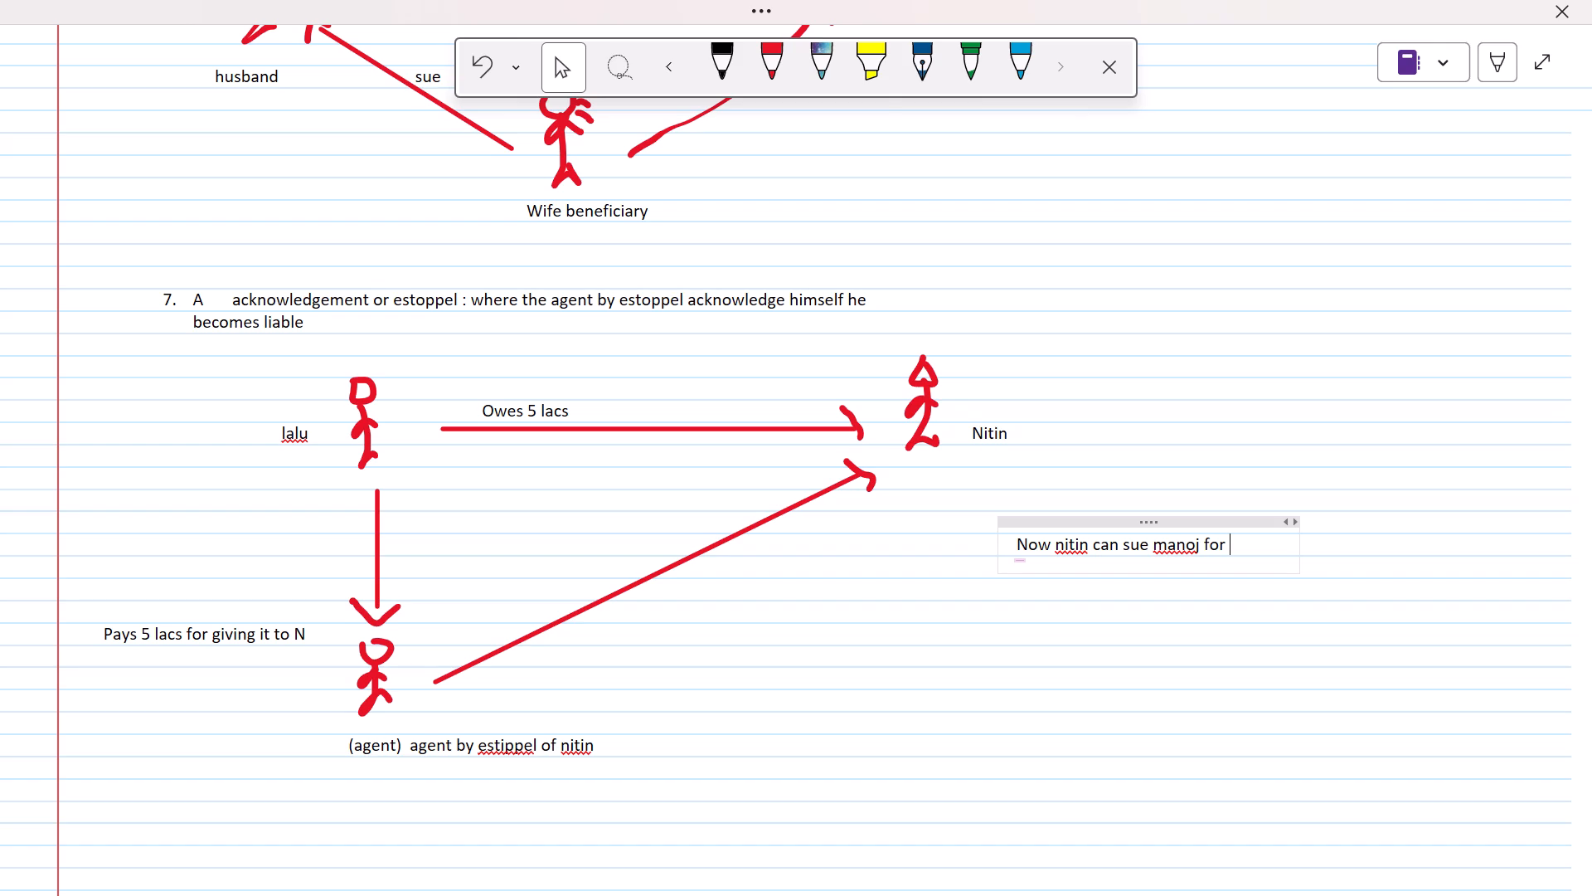
type("non d")
type("el")
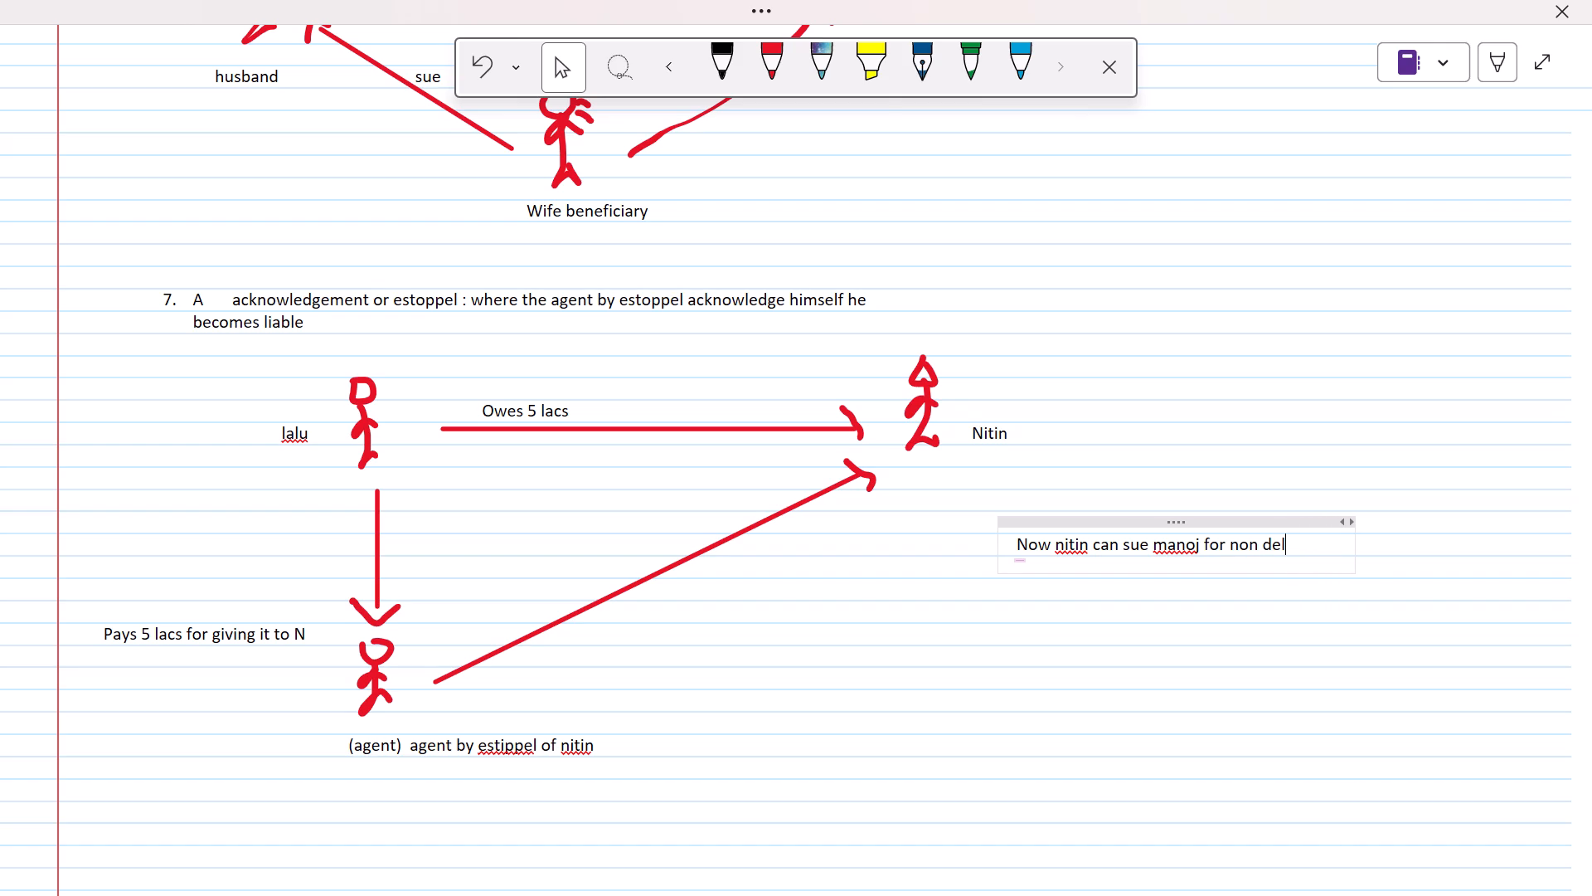
key("o")
key("BackSpace")
type("ivery")
key("space")
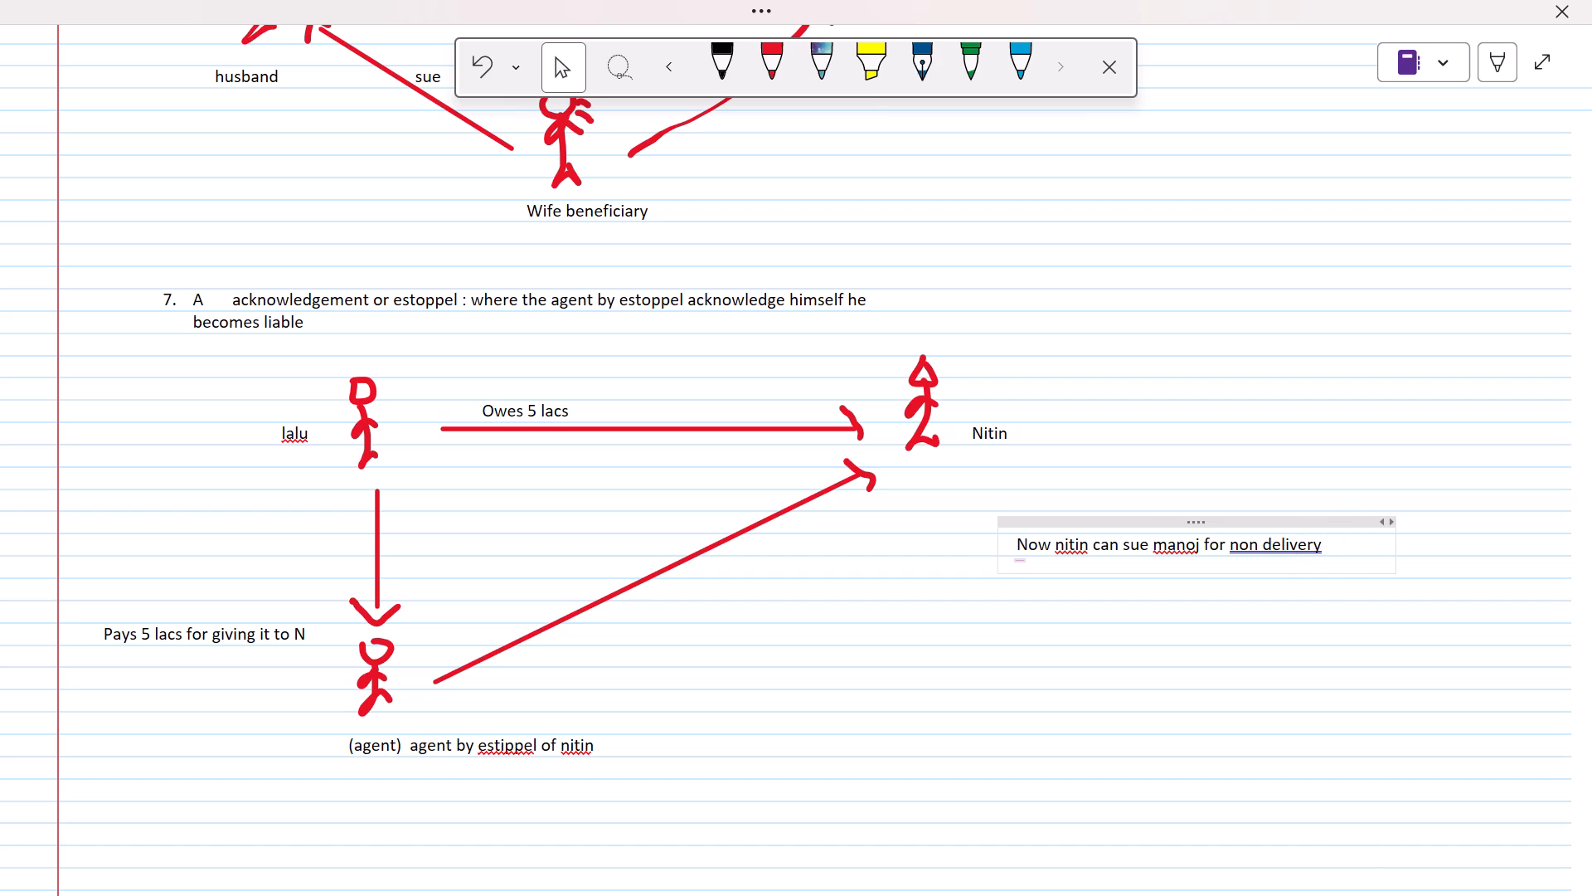
Add the two-line note "Inform that he is holding 5 lacs" / "Fo nitin" between the vertical and diagonal arrows of the item 7 diagram.
left_click(502, 543)
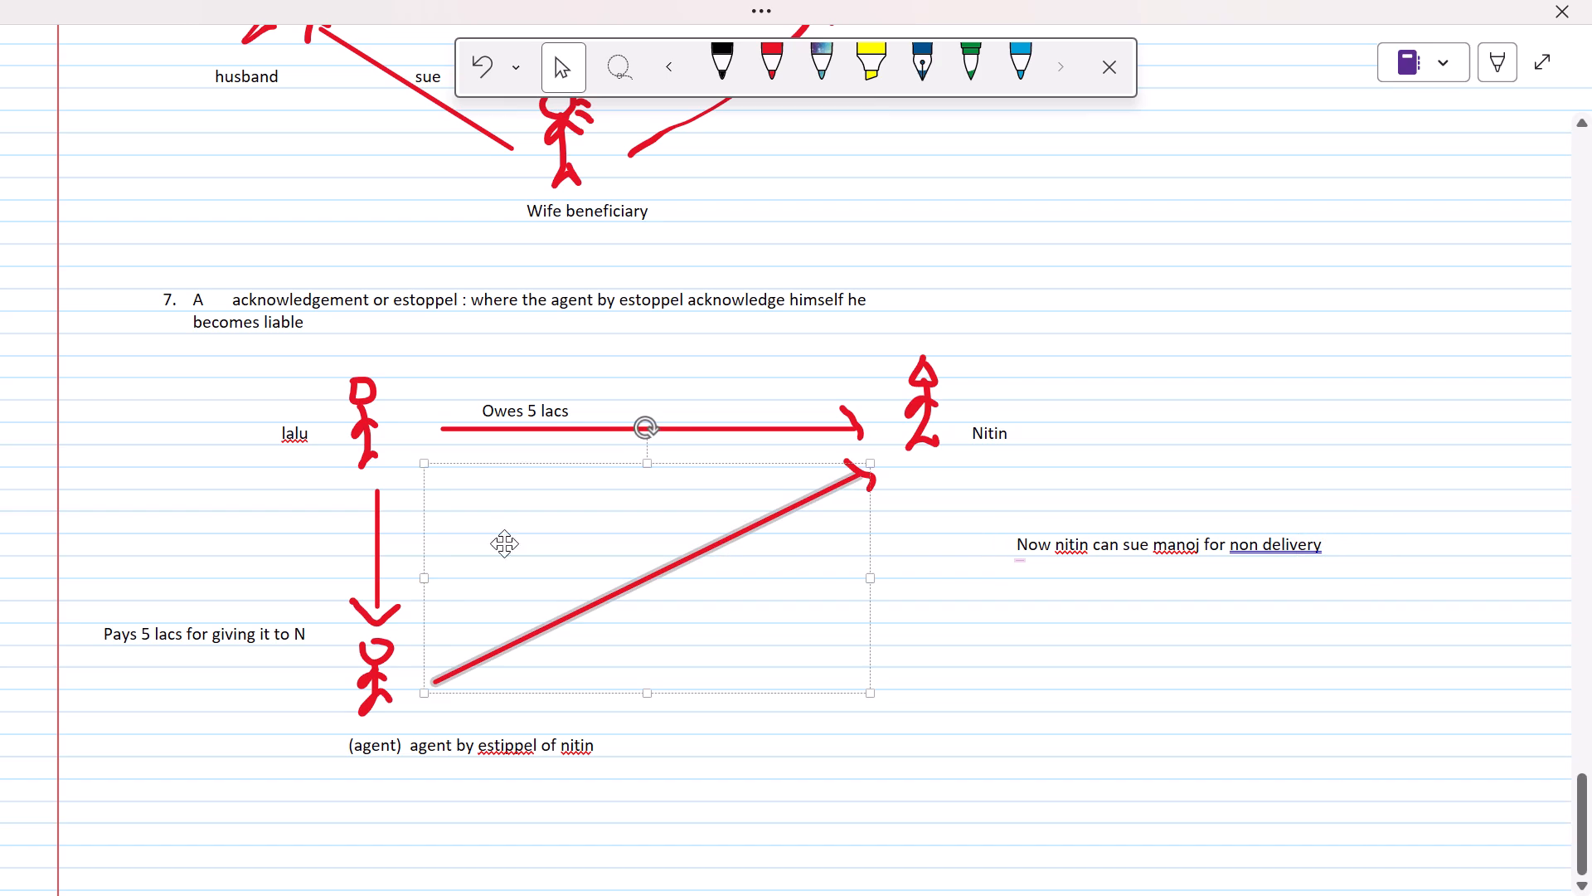
right_click(505, 539)
left_click(726, 767)
left_click_drag(706, 803, 704, 793)
left_click(489, 537)
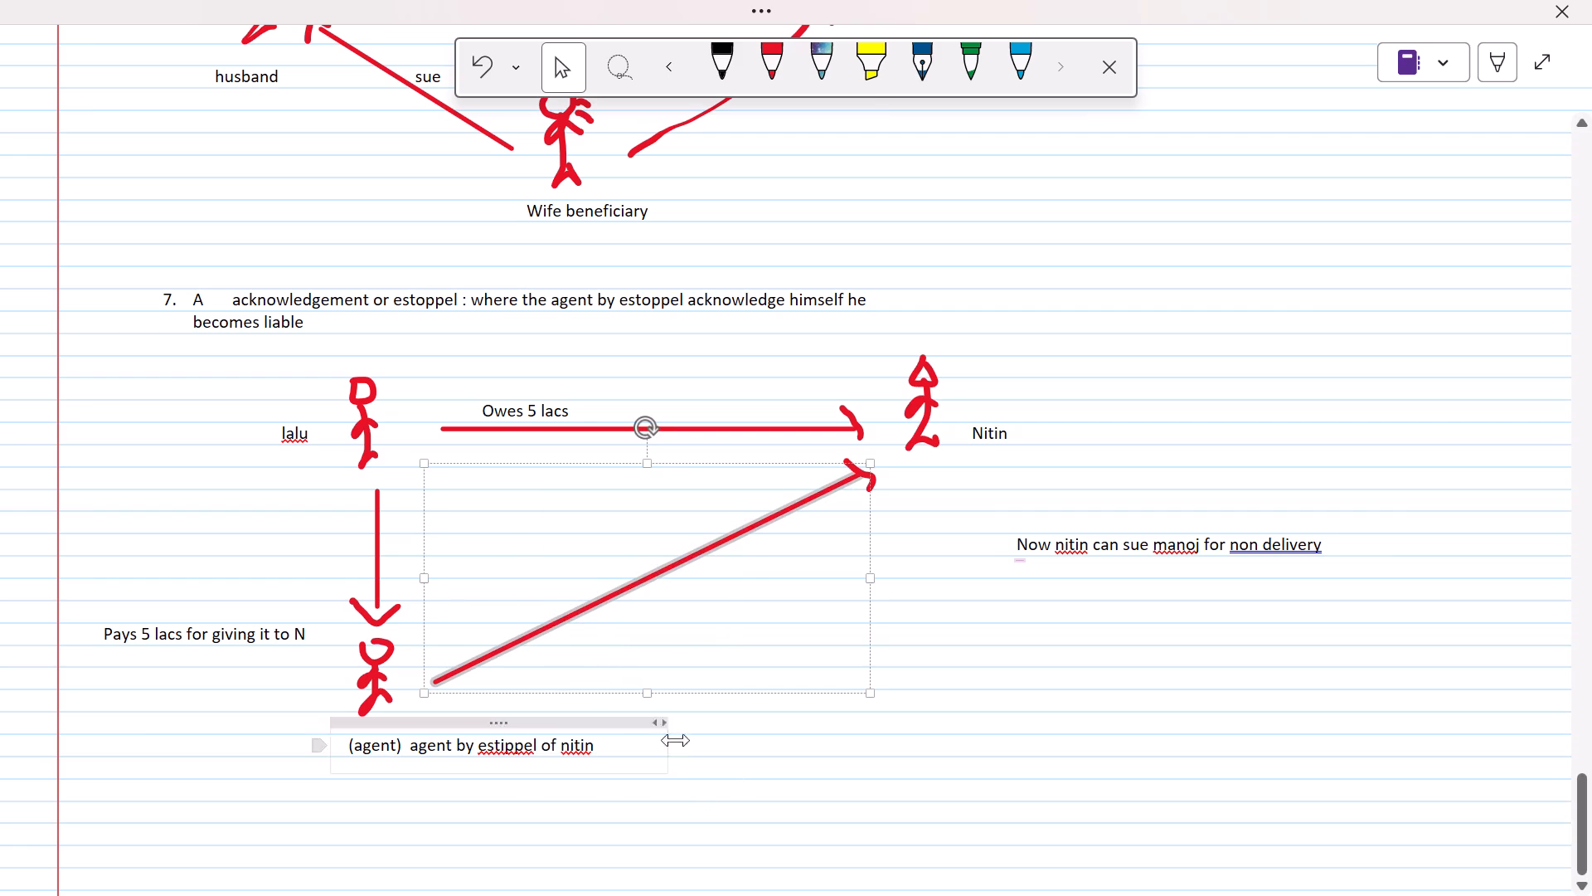
left_click(692, 743)
right_click(466, 523)
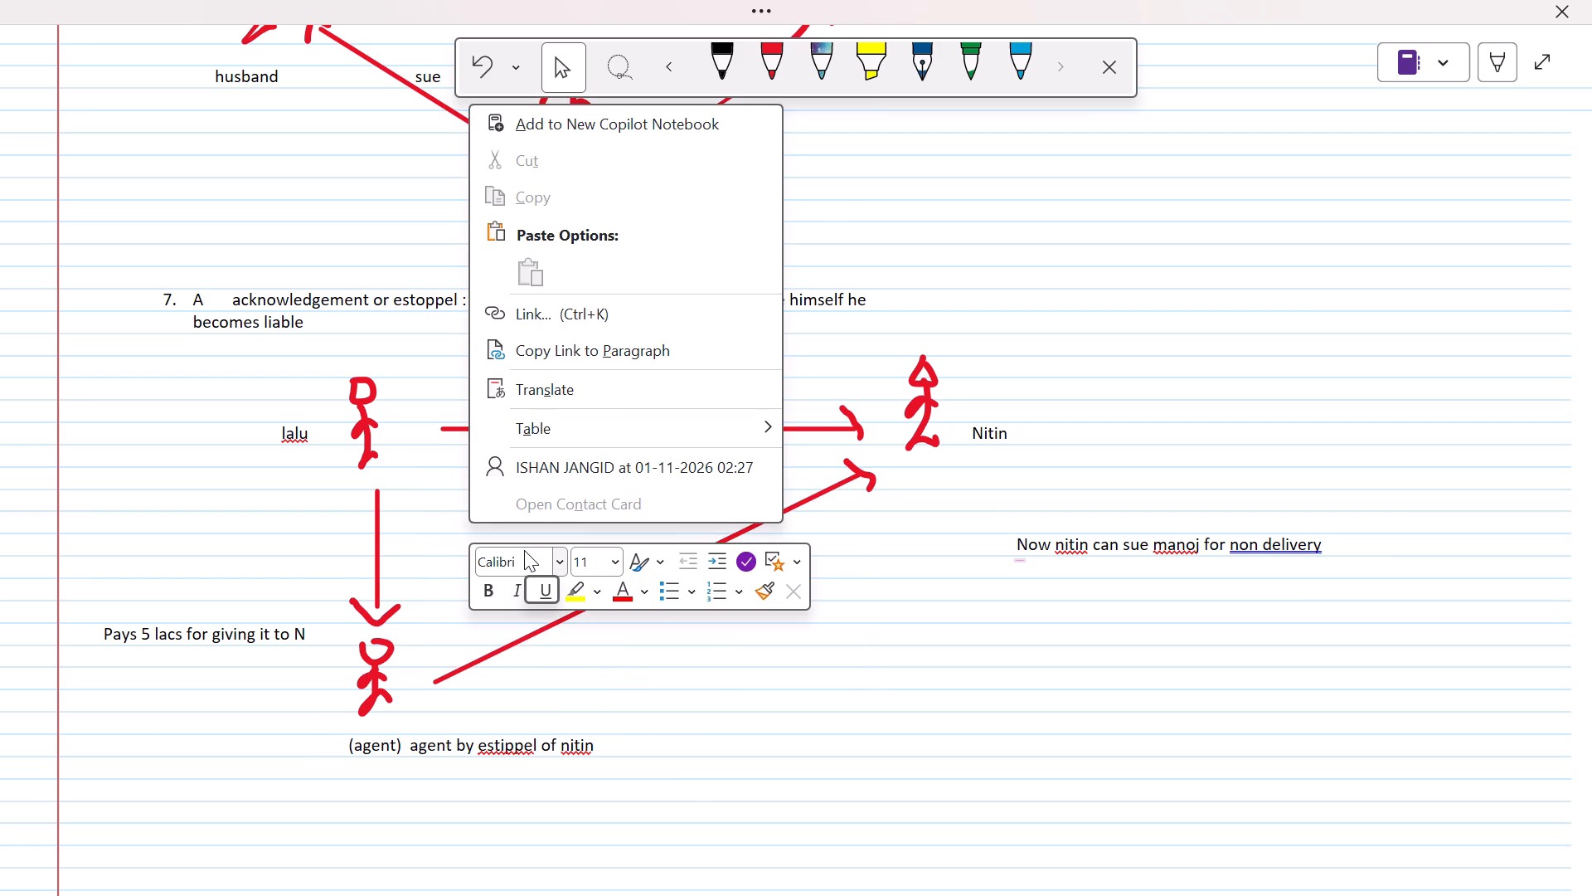
key("space")
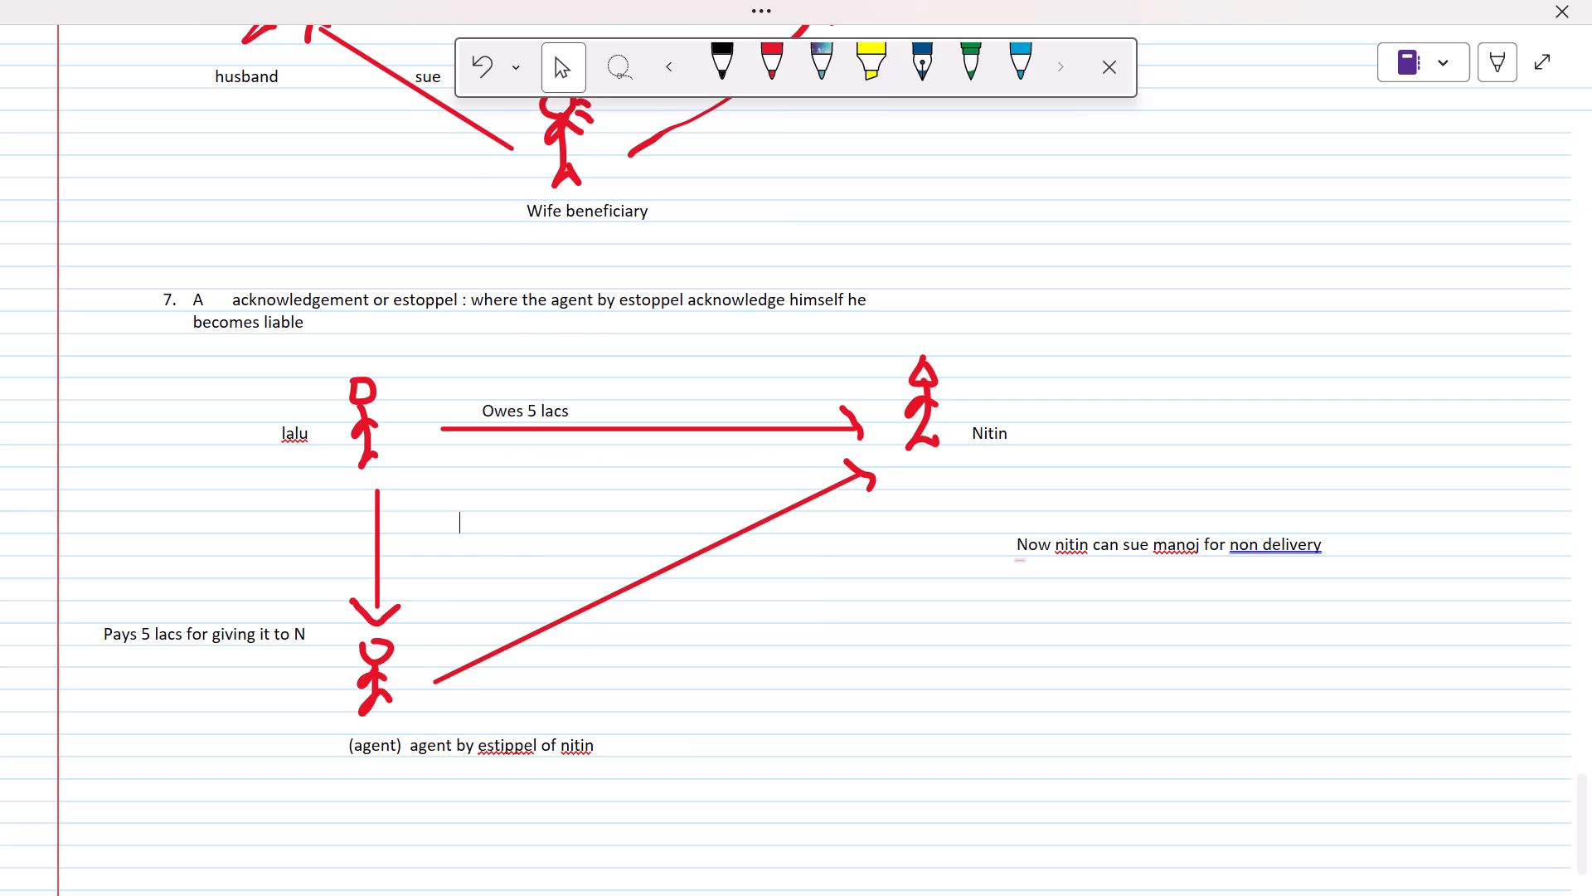
key("i")
key("i")
key("i")
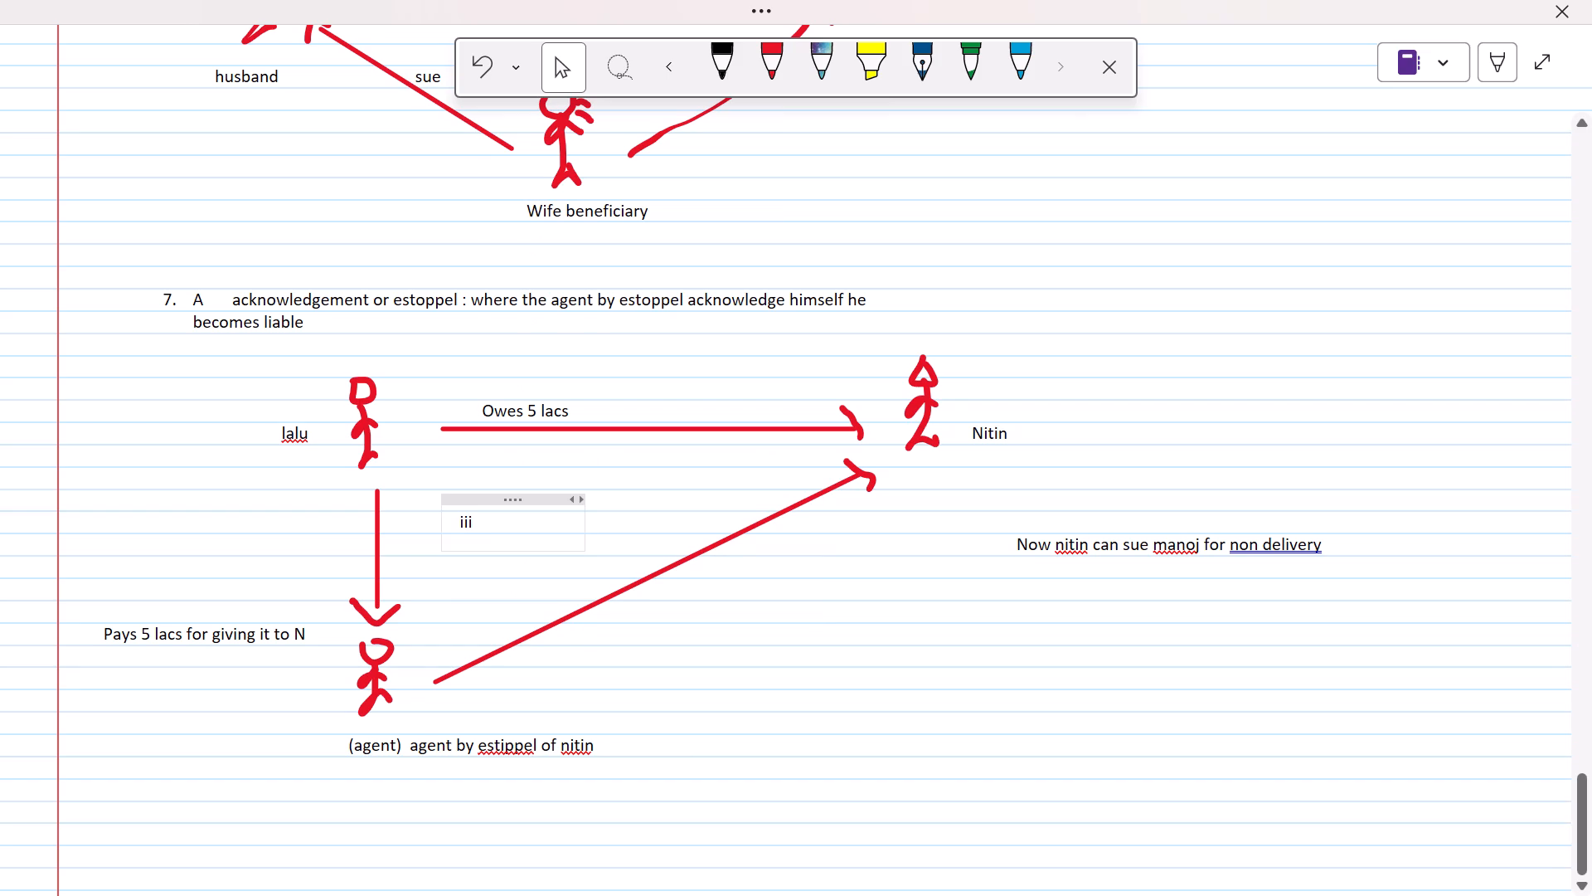
key("BackSpace")
key("BackSpace")
type("nform that he is holding")
key("space")
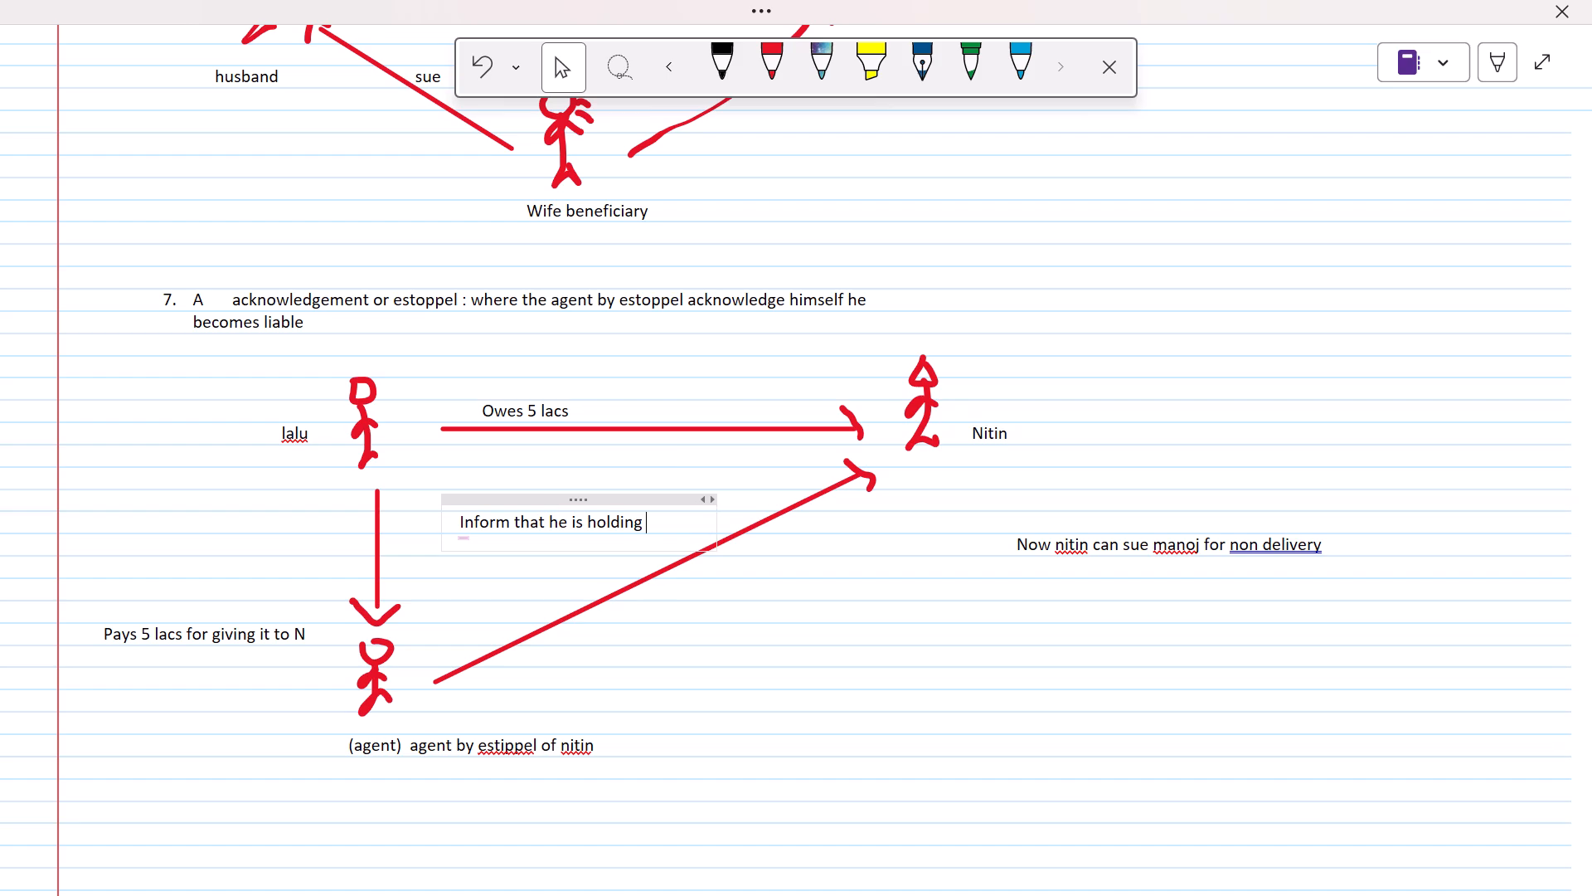
type("5")
key("space")
type("la")
type("cs")
key("space")
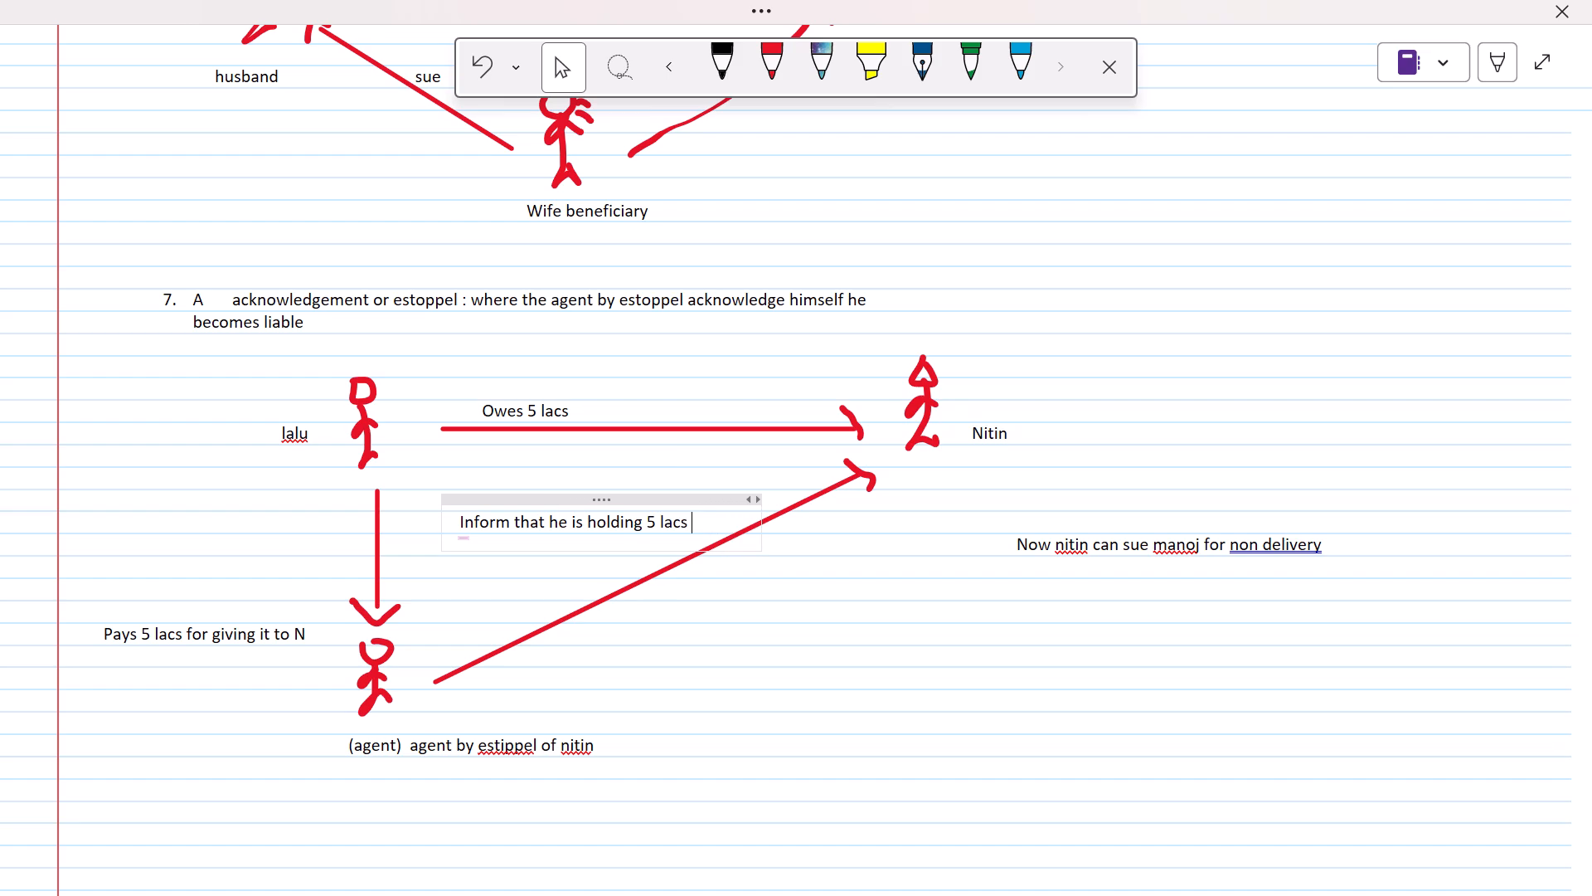
key("Return")
type("fo")
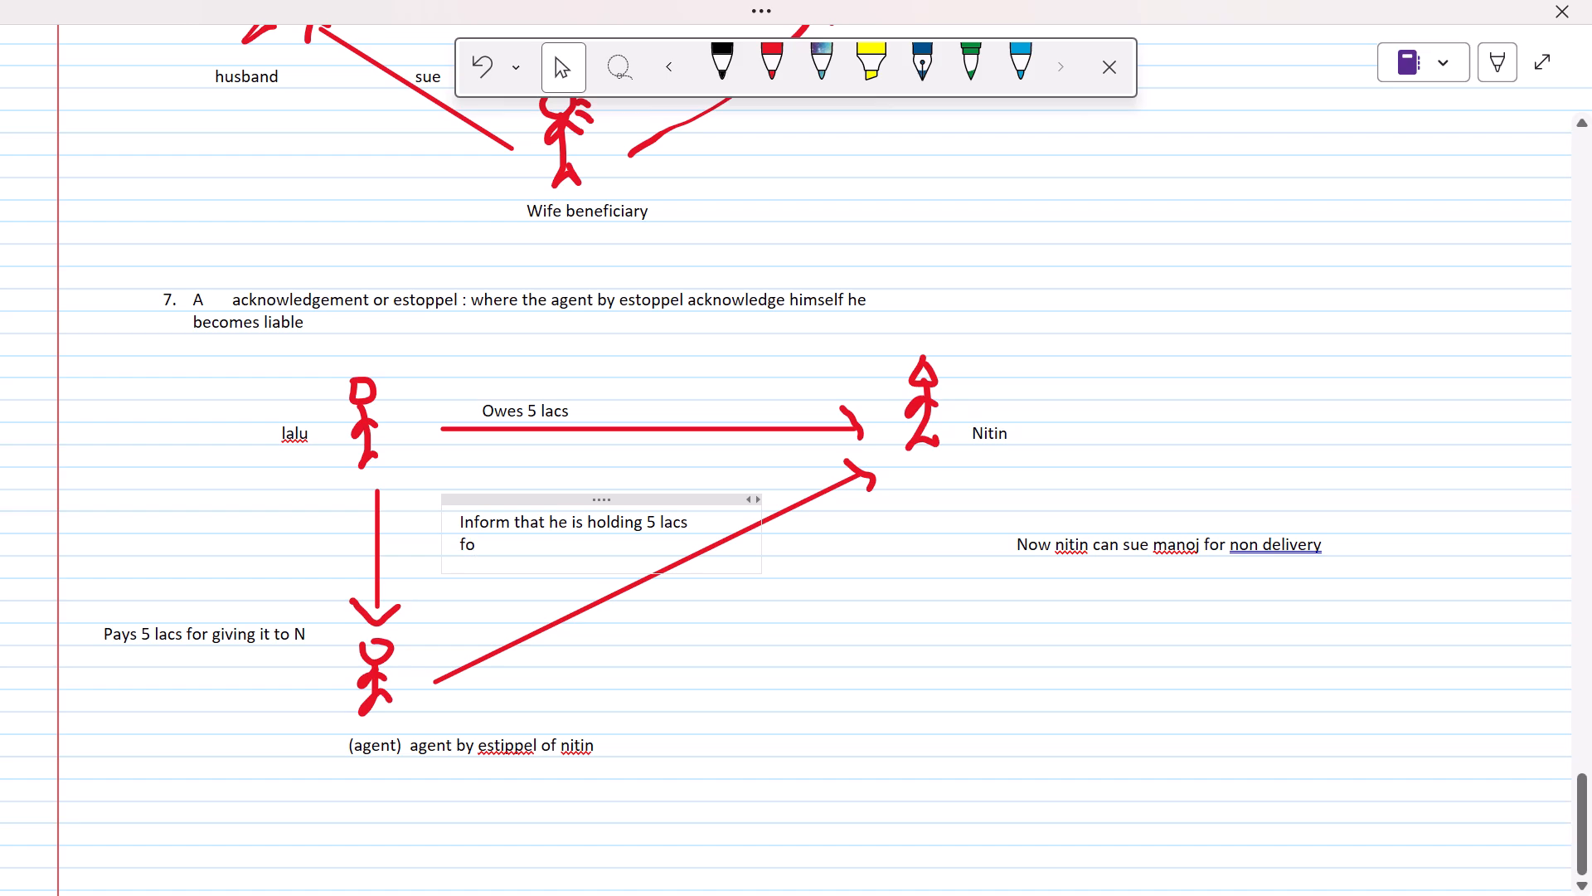
key("space")
type("nitin")
key("space")
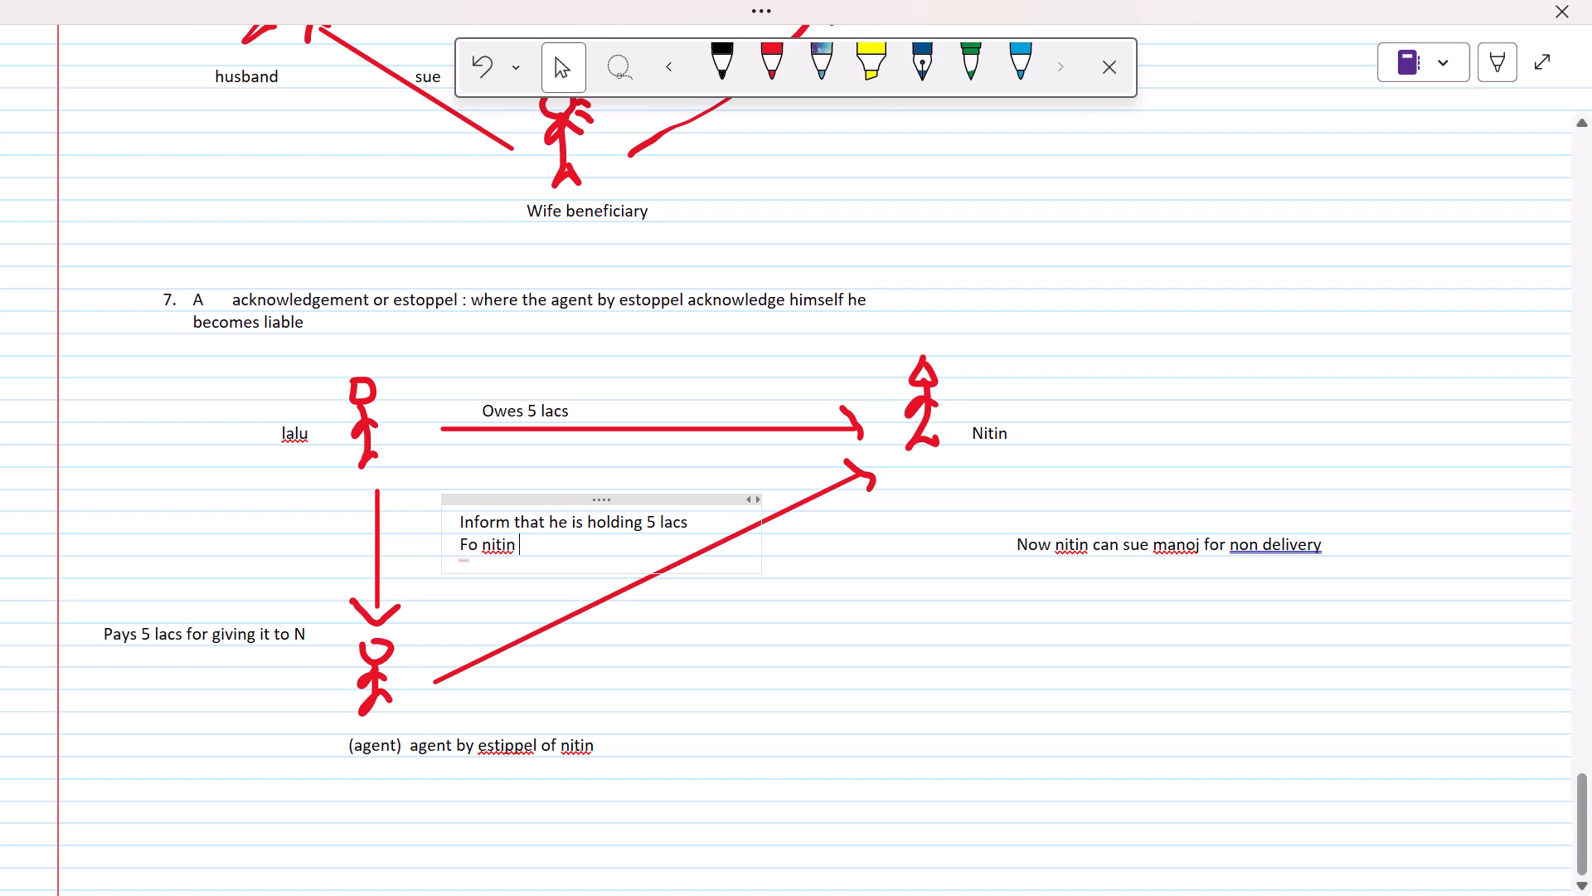
Leave the full-page view and return to the normal notebook window.
left_click(1527, 56)
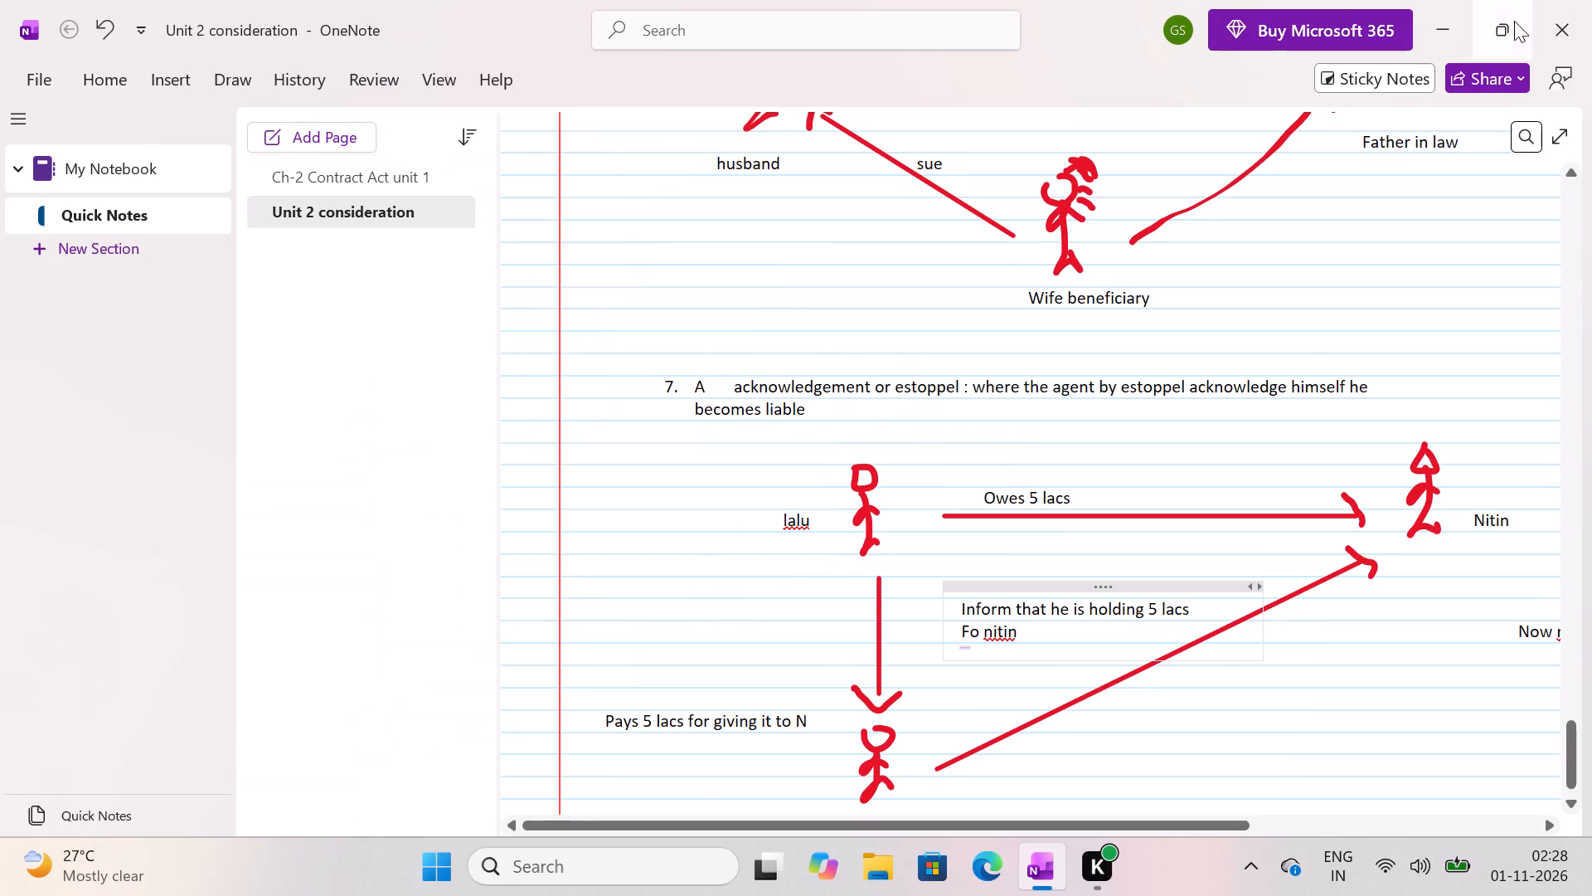
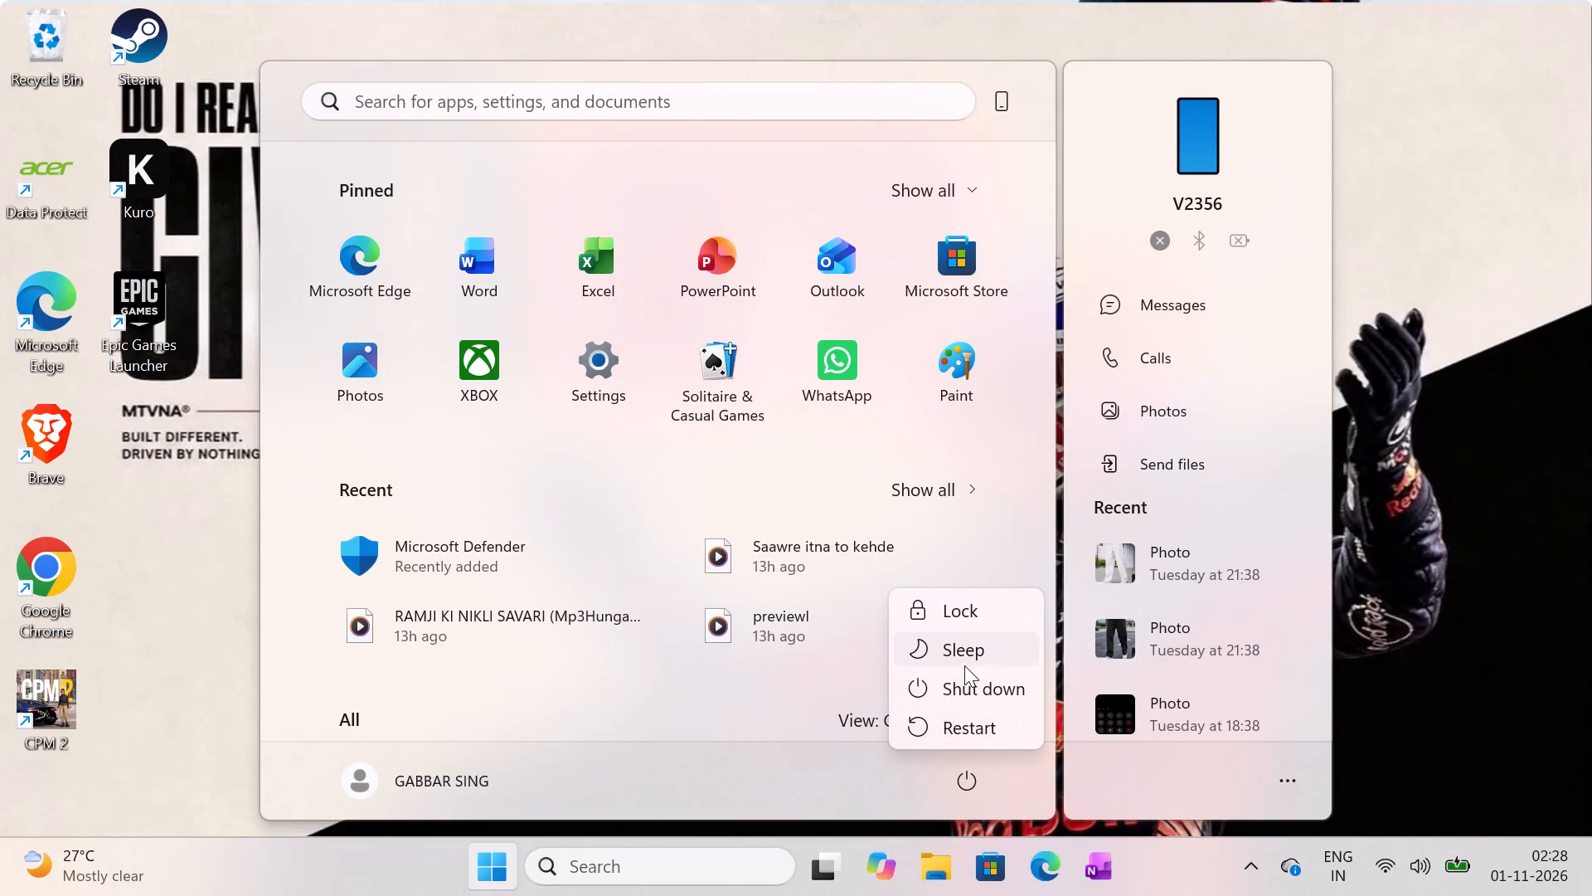
Restart the computer.
left_click(971, 728)
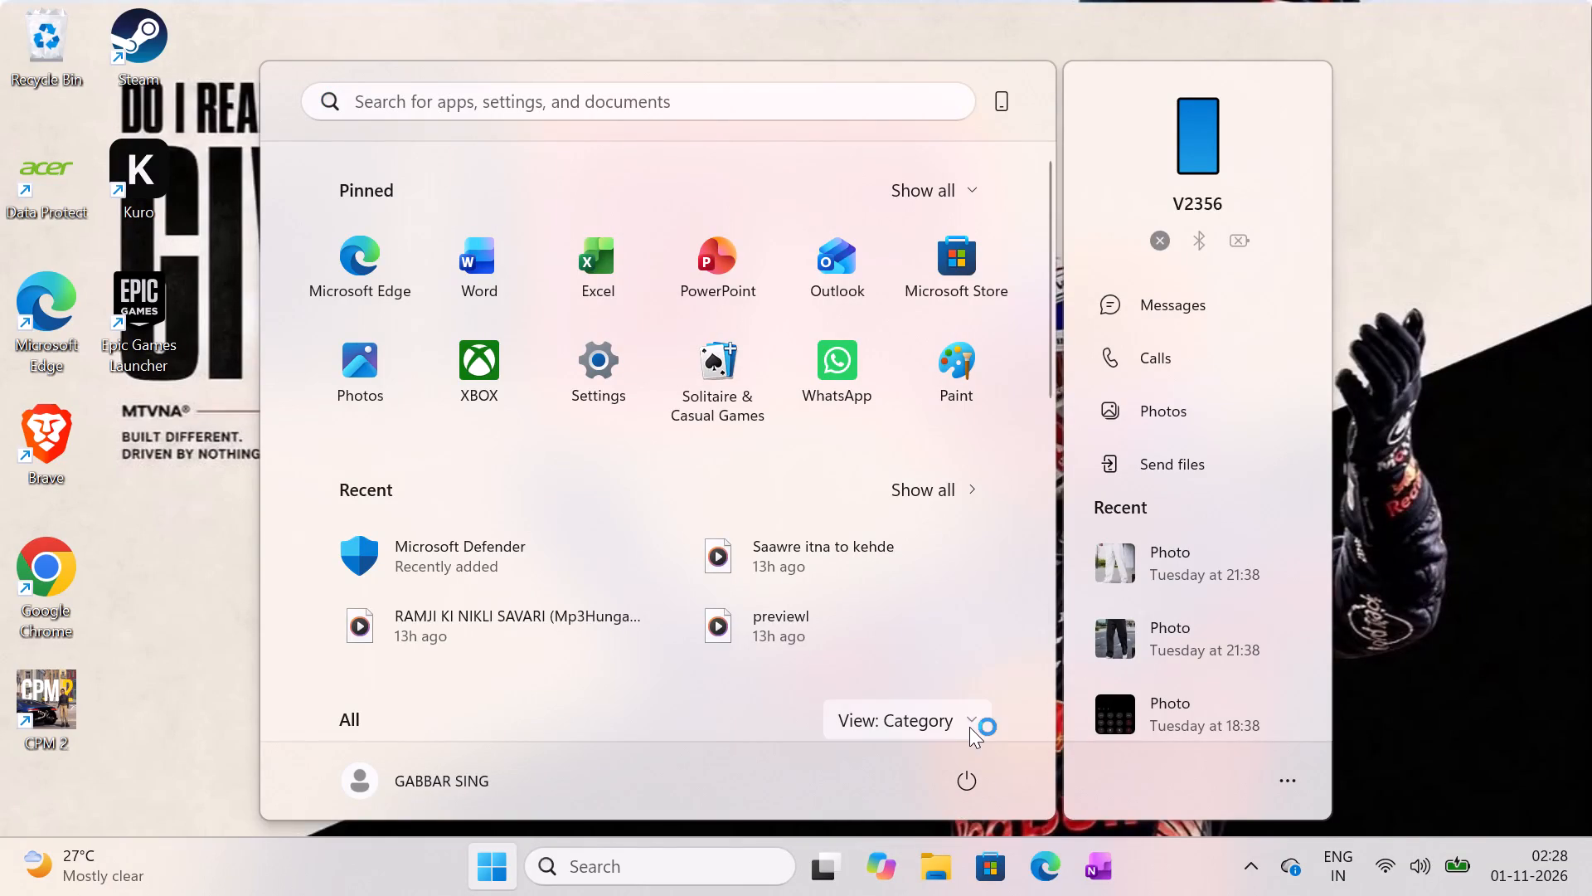